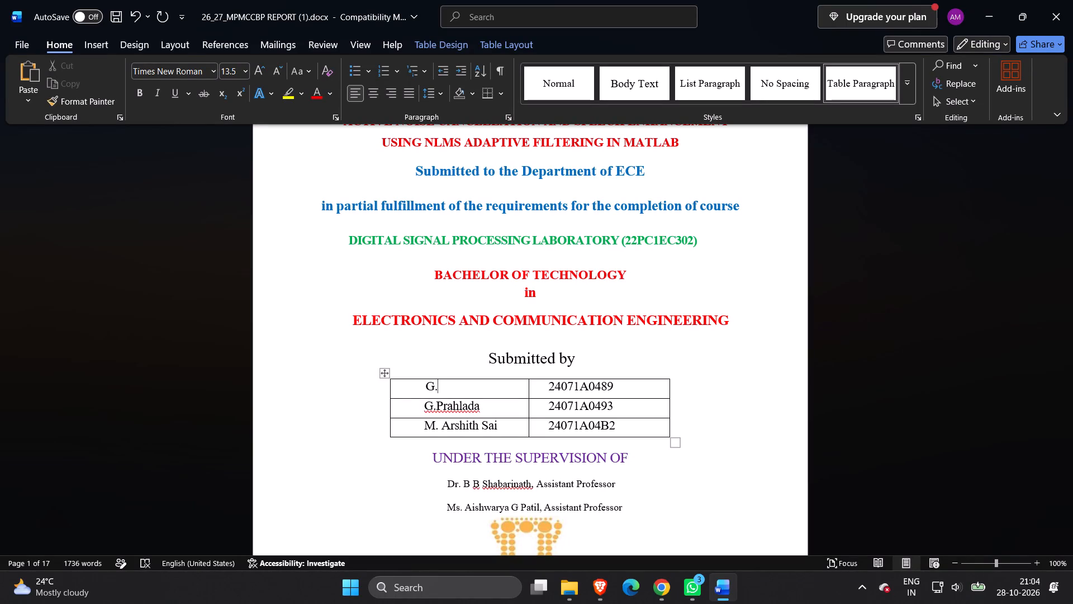
Complete the first student's name after the initial in the Submitted by table on the cover page.
{"action": "key", "text": "period"}
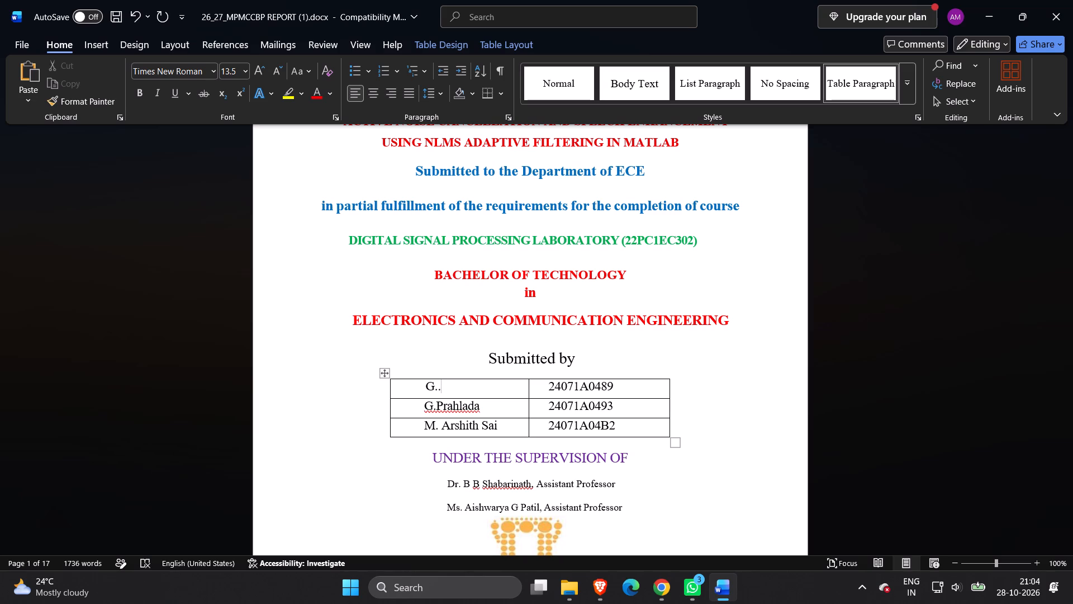
{"action": "key", "text": "BackSpace"}
{"action": "key", "text": "shift+s"}
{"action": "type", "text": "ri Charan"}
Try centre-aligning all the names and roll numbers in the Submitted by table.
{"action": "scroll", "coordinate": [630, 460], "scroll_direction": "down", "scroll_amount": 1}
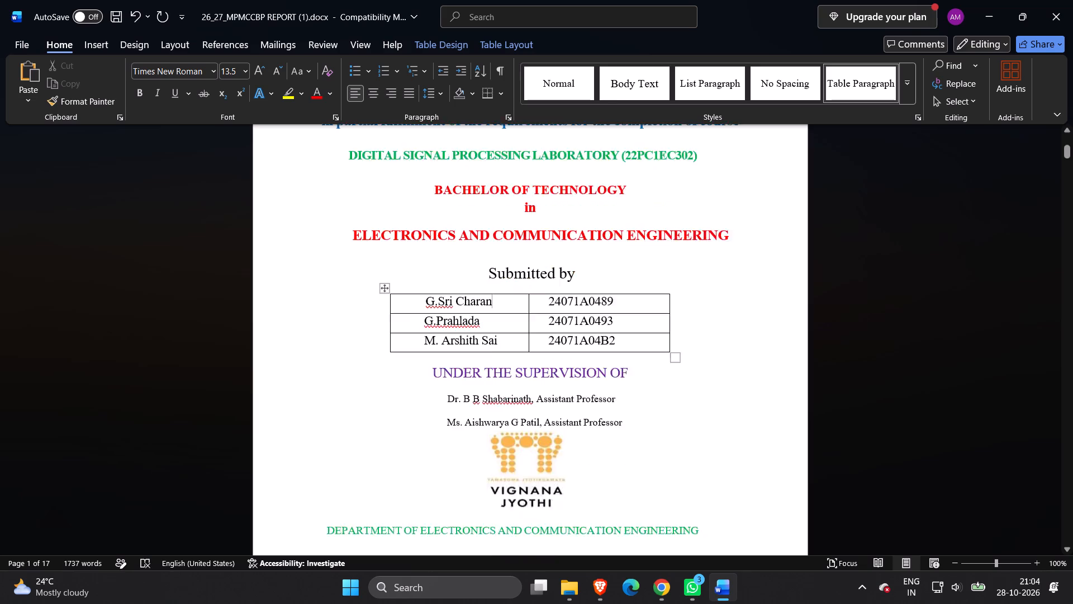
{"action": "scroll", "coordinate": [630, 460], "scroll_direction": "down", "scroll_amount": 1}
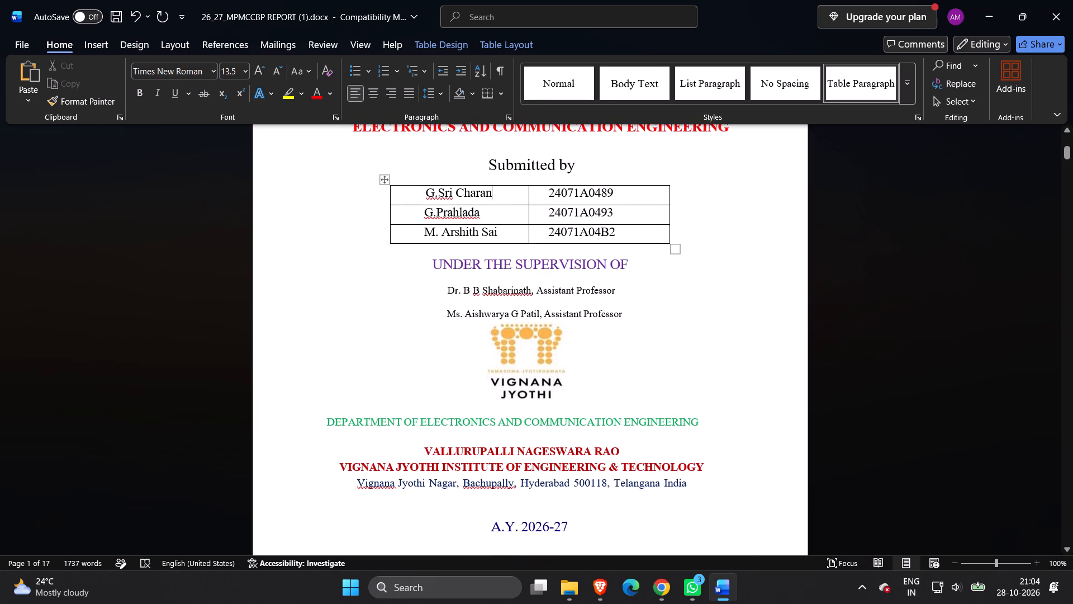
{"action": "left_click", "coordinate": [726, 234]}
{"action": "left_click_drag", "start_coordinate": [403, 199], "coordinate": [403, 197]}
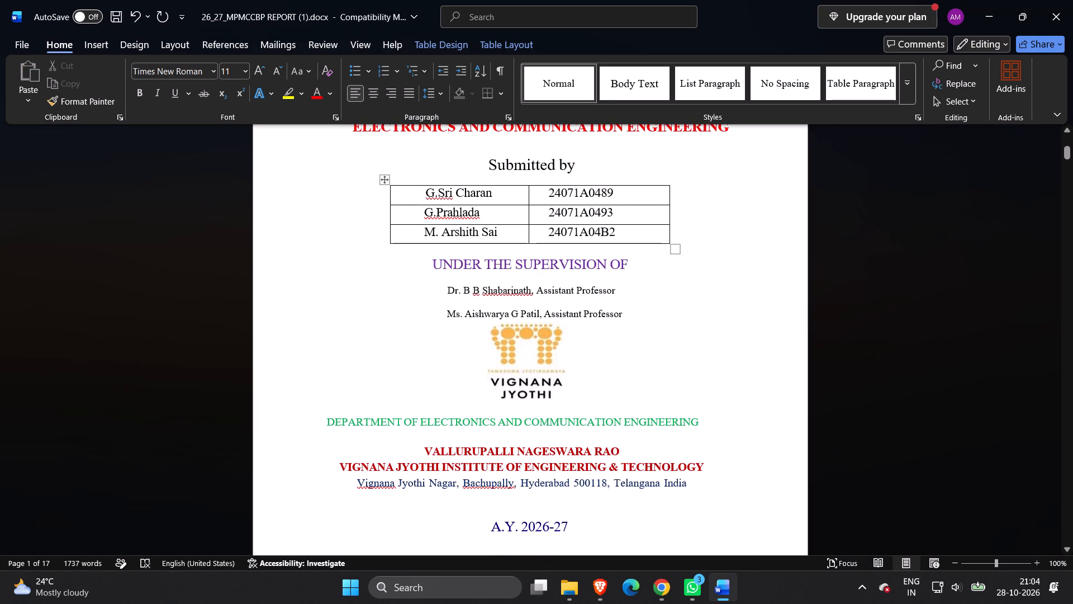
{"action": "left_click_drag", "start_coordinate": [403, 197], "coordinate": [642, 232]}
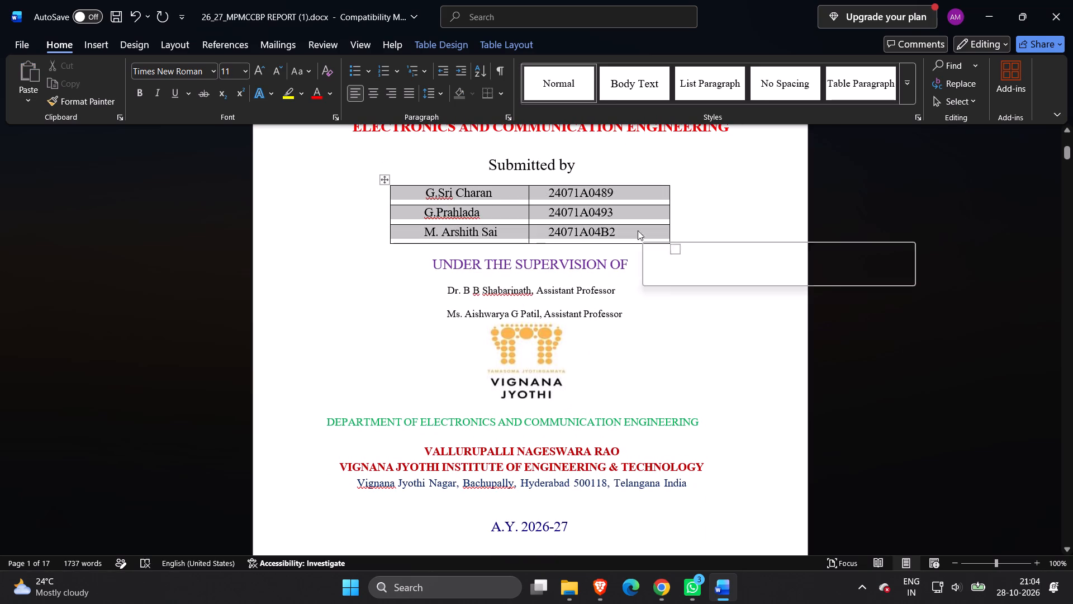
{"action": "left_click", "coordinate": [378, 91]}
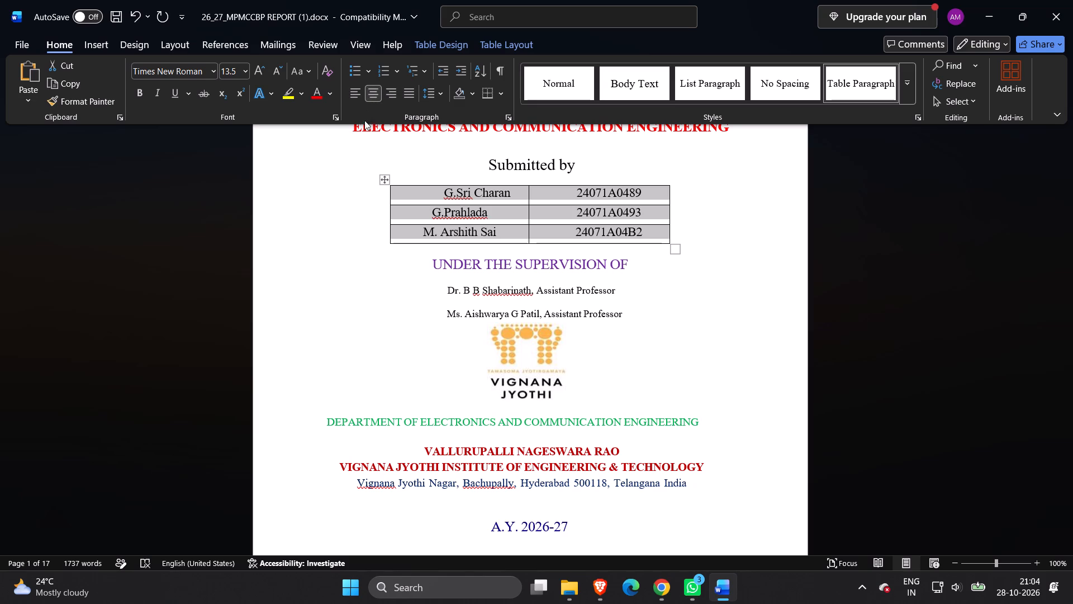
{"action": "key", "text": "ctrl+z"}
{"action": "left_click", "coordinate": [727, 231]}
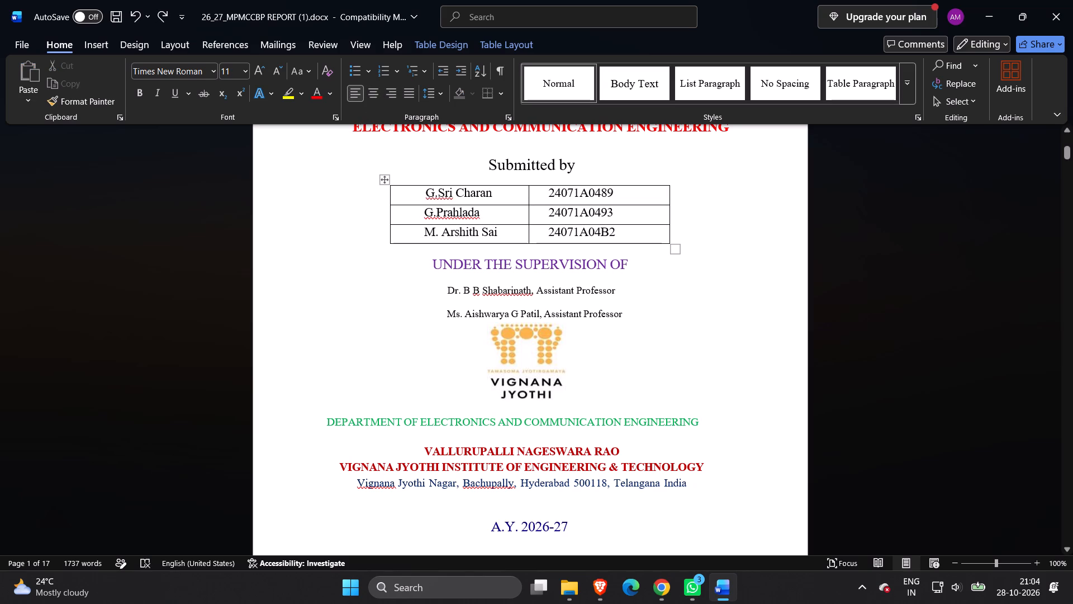
Remove the space after the initial in the third student's name in the Submitted by table.
{"action": "left_click", "coordinate": [493, 206]}
{"action": "left_click", "coordinate": [441, 227]}
{"action": "key", "text": "BackSpace"}
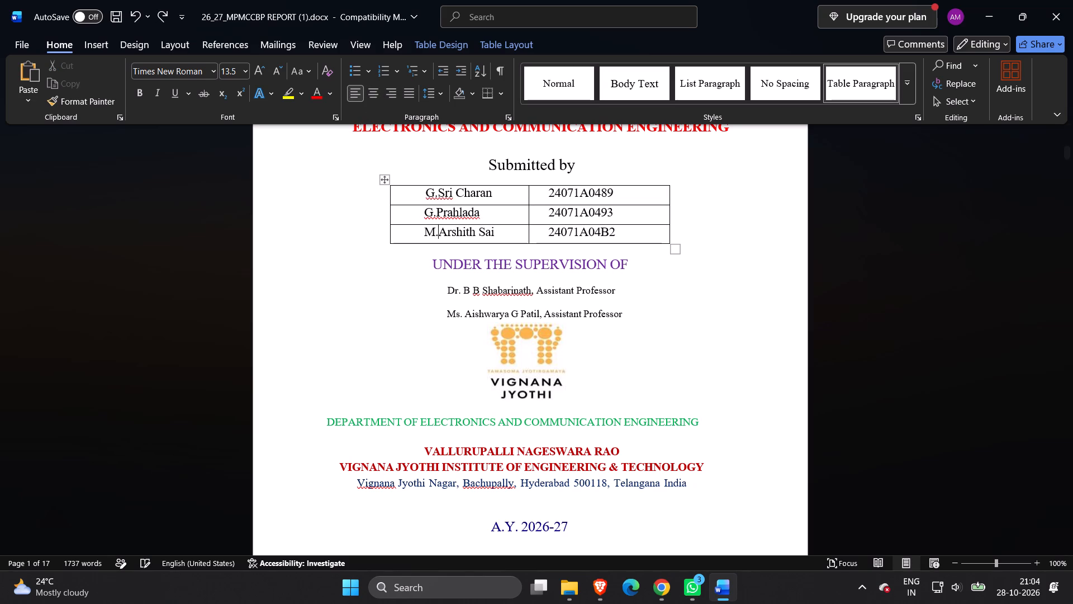
{"action": "left_click", "coordinate": [728, 240]}
Delete the first supervisor's name under UNDER THE SUPERVISION OF, keeping the title Dr. and the Assistant Professor designation.
{"action": "scroll", "coordinate": [728, 239], "scroll_direction": "down", "scroll_amount": 1}
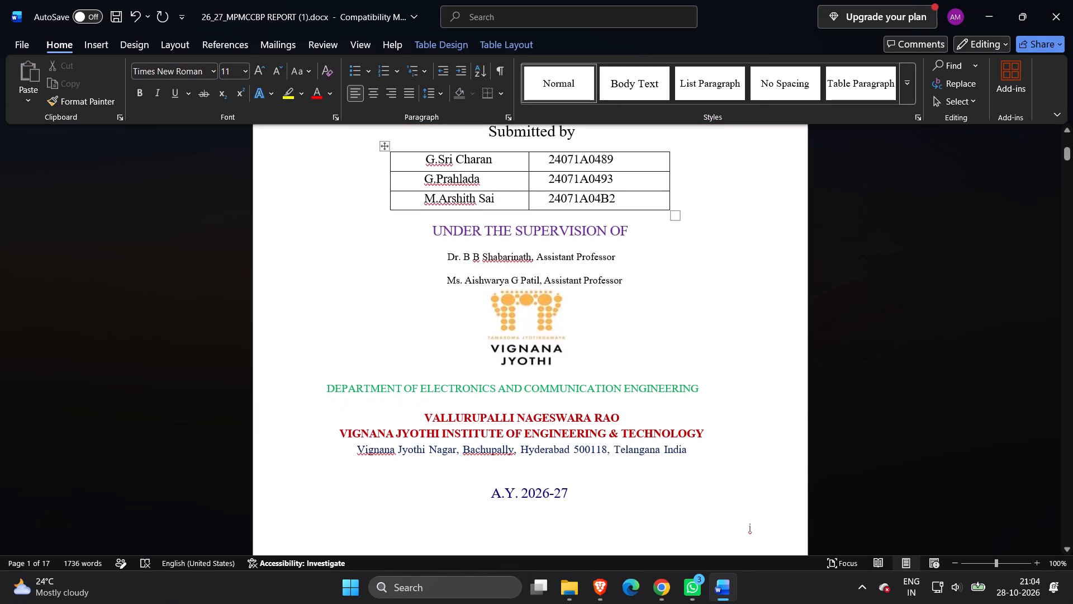
{"action": "scroll", "coordinate": [727, 241], "scroll_direction": "down", "scroll_amount": 1}
{"action": "scroll", "coordinate": [727, 241], "scroll_direction": "up", "scroll_amount": 1}
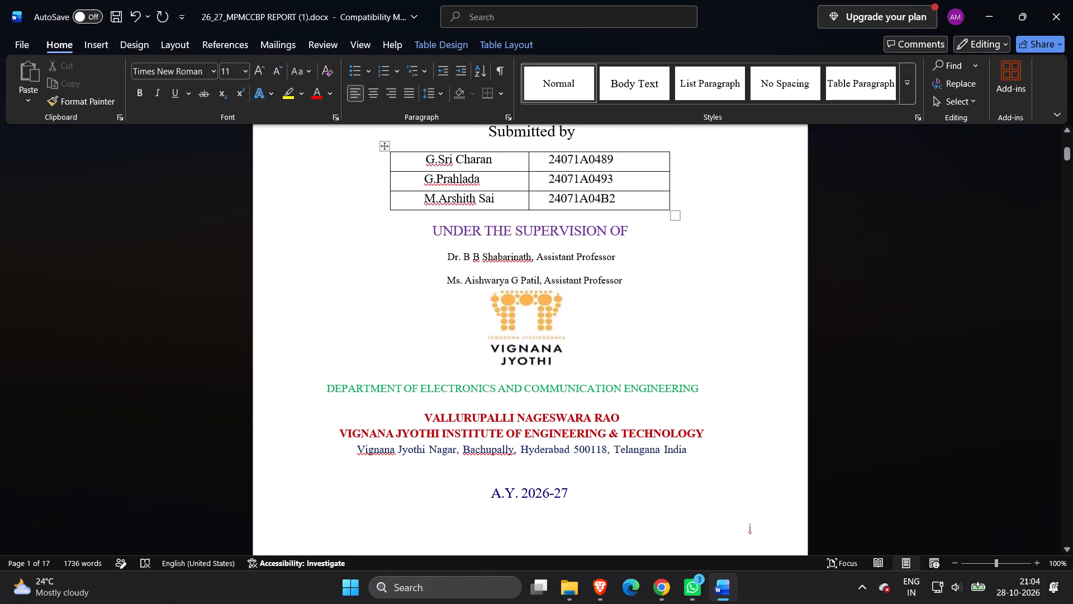
{"action": "scroll", "coordinate": [569, 232], "scroll_direction": "down", "scroll_amount": 2}
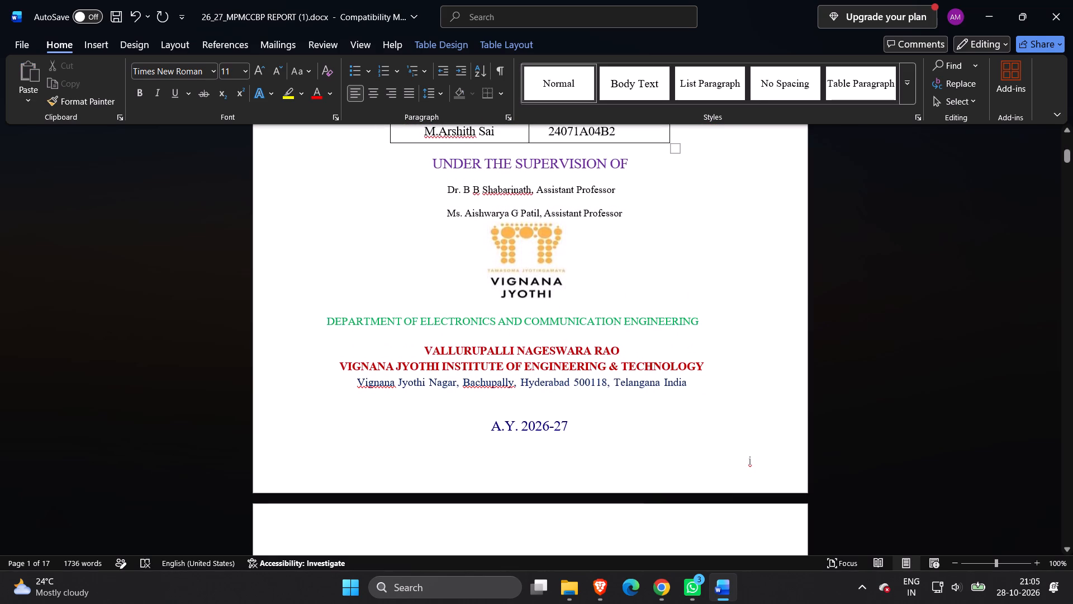
{"action": "left_click", "coordinate": [529, 190]}
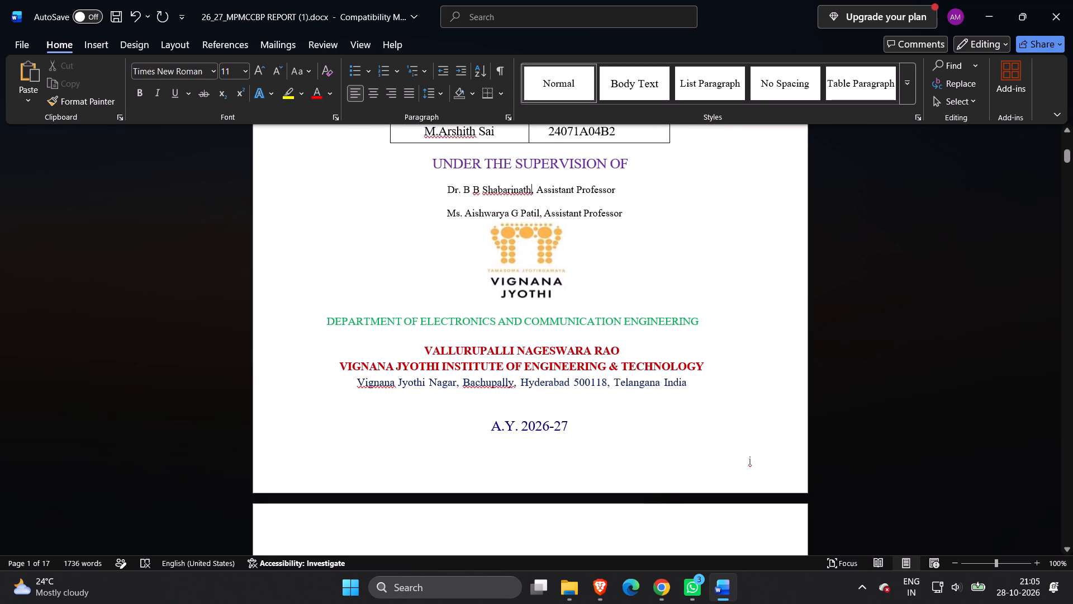
{"action": "key", "text": "BackSpace"}
{"action": "key", "text": "BackSpace"}
{"action": "key", "text": "BackSpace"}
{"action": "key", "text": "BackSpace"}
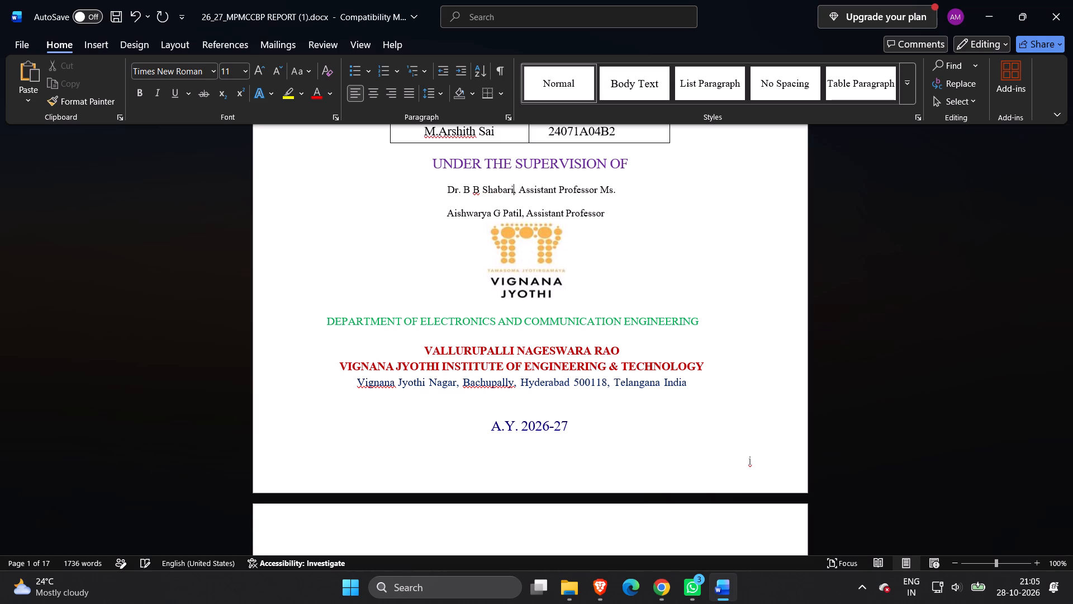
{"action": "key", "text": "BackSpace"}
{"action": "key", "text": "BackSpace"}
{"action": "key", "text": "BackSpace"}
{"action": "key", "text": "BackSpace"}
{"action": "key", "text": "BackSpace"}
{"action": "key", "text": "BackSpace"}
{"action": "key", "text": "BackSpace"}
{"action": "key", "text": "BackSpace"}
{"action": "key", "text": "BackSpace"}
{"action": "key", "text": "BackSpace"}
{"action": "key", "text": "BackSpace"}
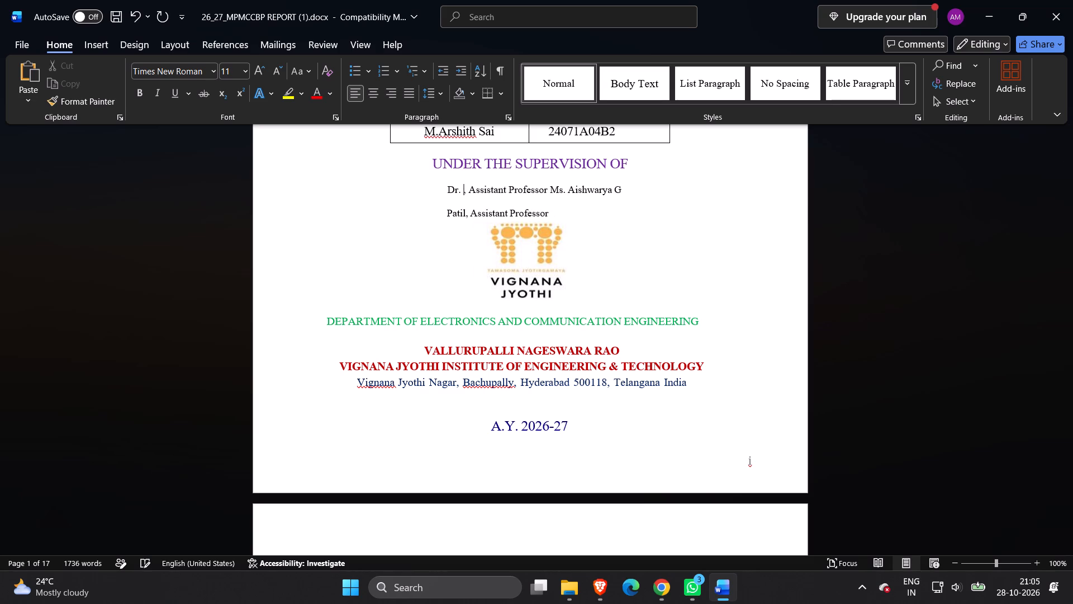
{"action": "key", "text": "BackSpace"}
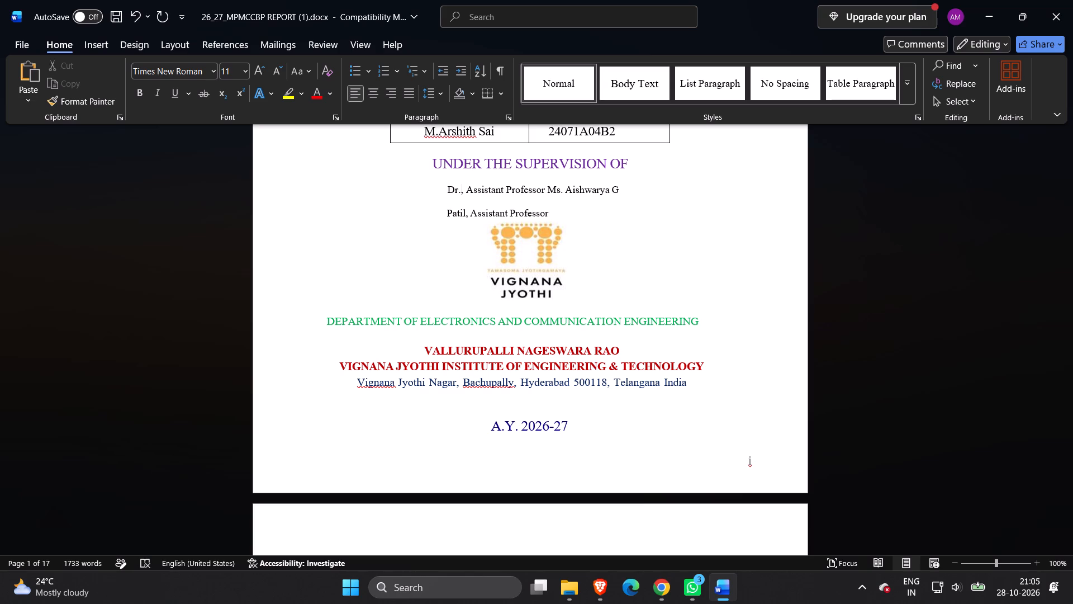
Switch to Chrome, open the Digital Signal Processing Laboratory course on the VNRVJIET portal, and copy the faculty member's name with title.
{"action": "left_click", "coordinate": [659, 596]}
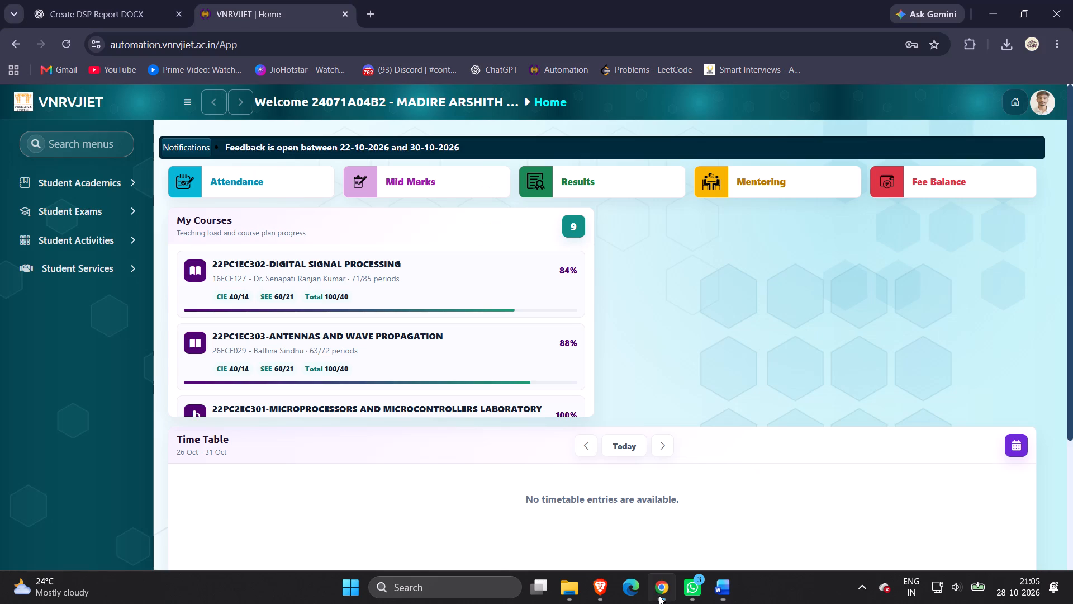
{"action": "scroll", "coordinate": [383, 284], "scroll_direction": "down", "scroll_amount": 2}
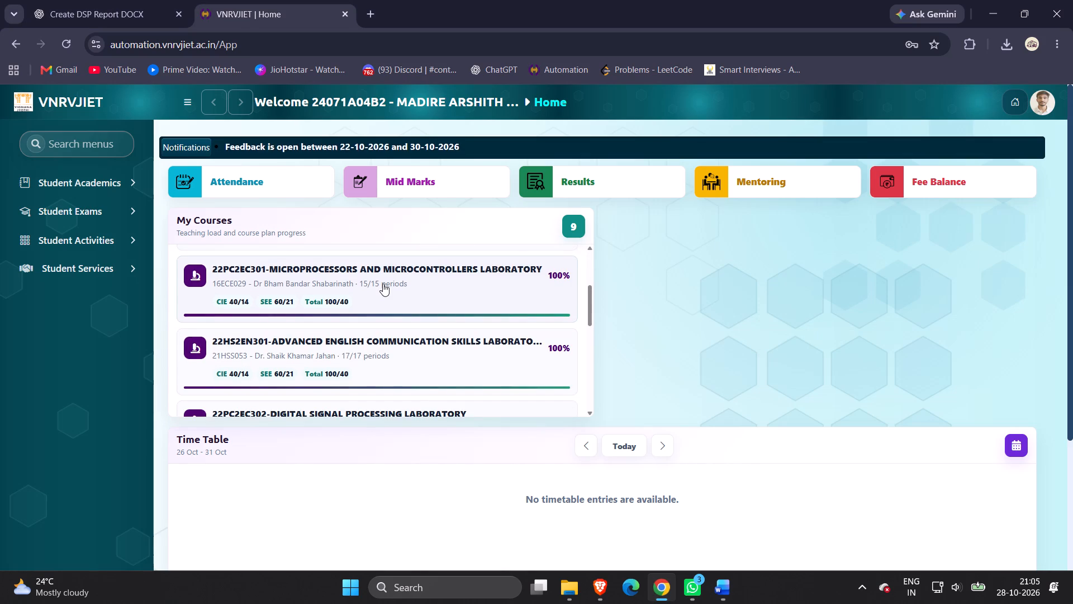
{"action": "scroll", "coordinate": [383, 284], "scroll_direction": "down", "scroll_amount": 2}
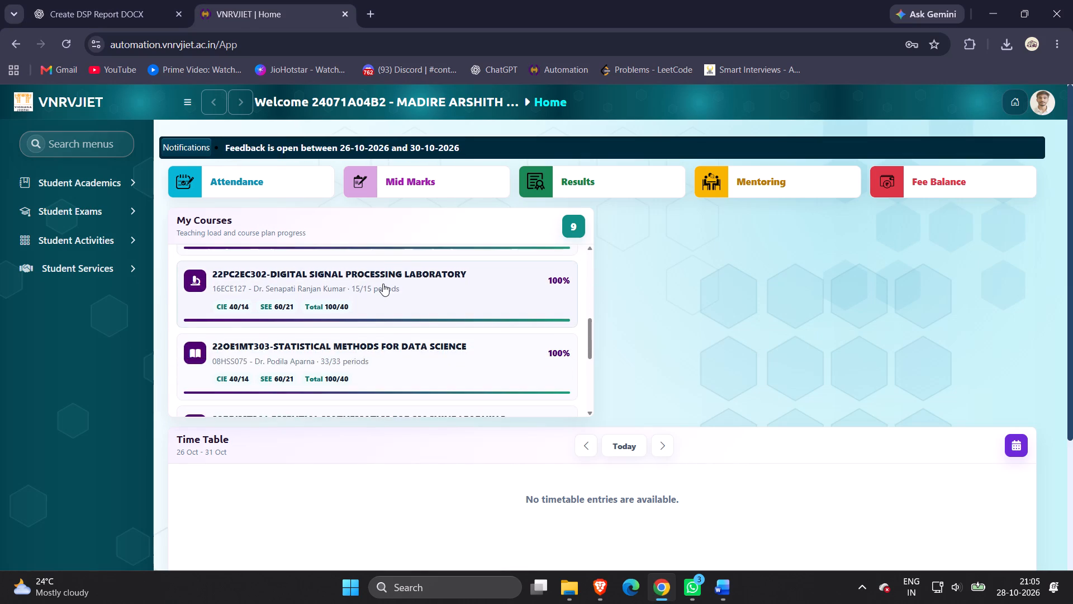
{"action": "double_click", "coordinate": [383, 284]}
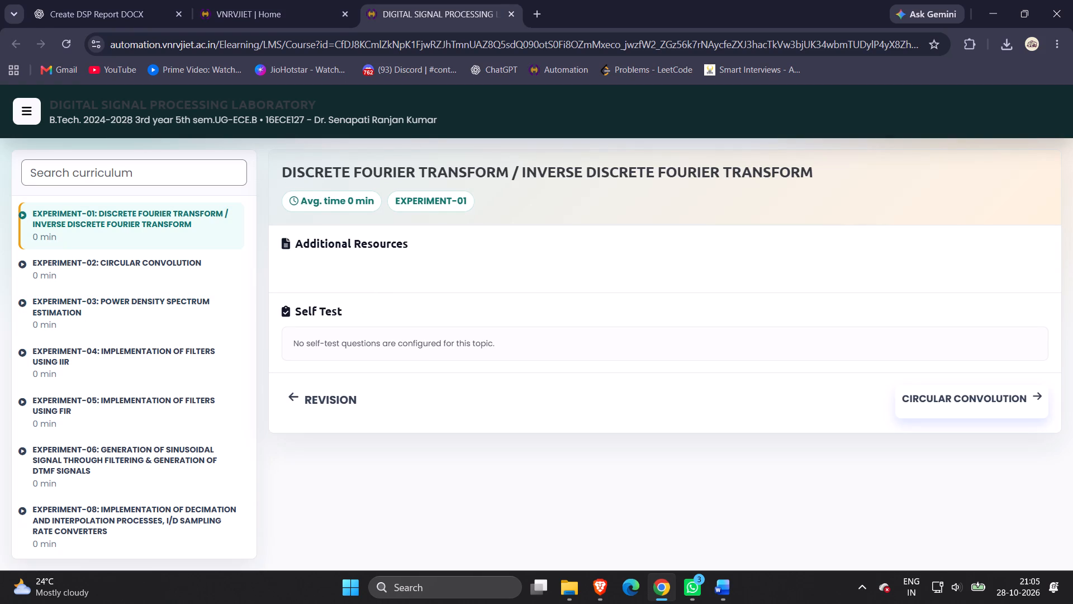
{"action": "left_click_drag", "start_coordinate": [438, 121], "coordinate": [315, 121]}
{"action": "key", "text": "ctrl+c"}
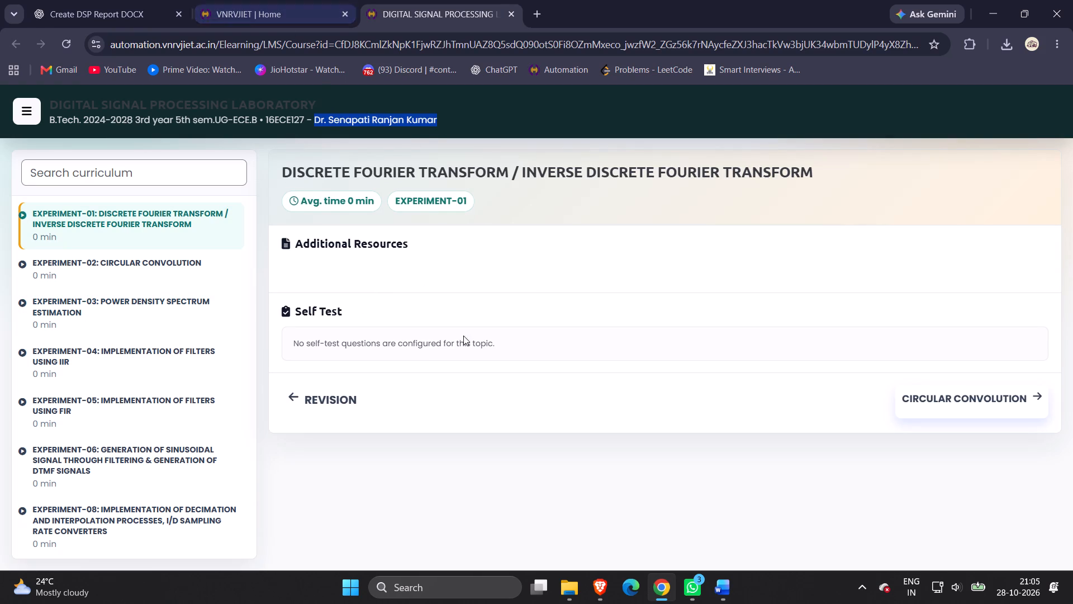
Back in Word, paste the copied faculty name into the first supervisor line and start trimming the duplicate title before it.
{"action": "left_click", "coordinate": [725, 593]}
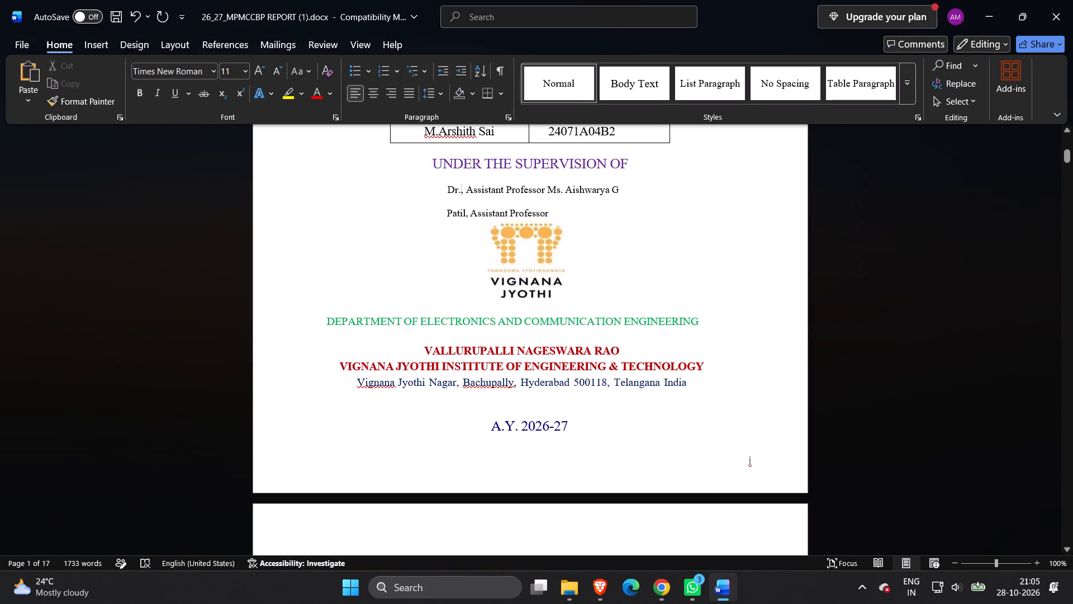
{"action": "key", "text": "ctrl+v"}
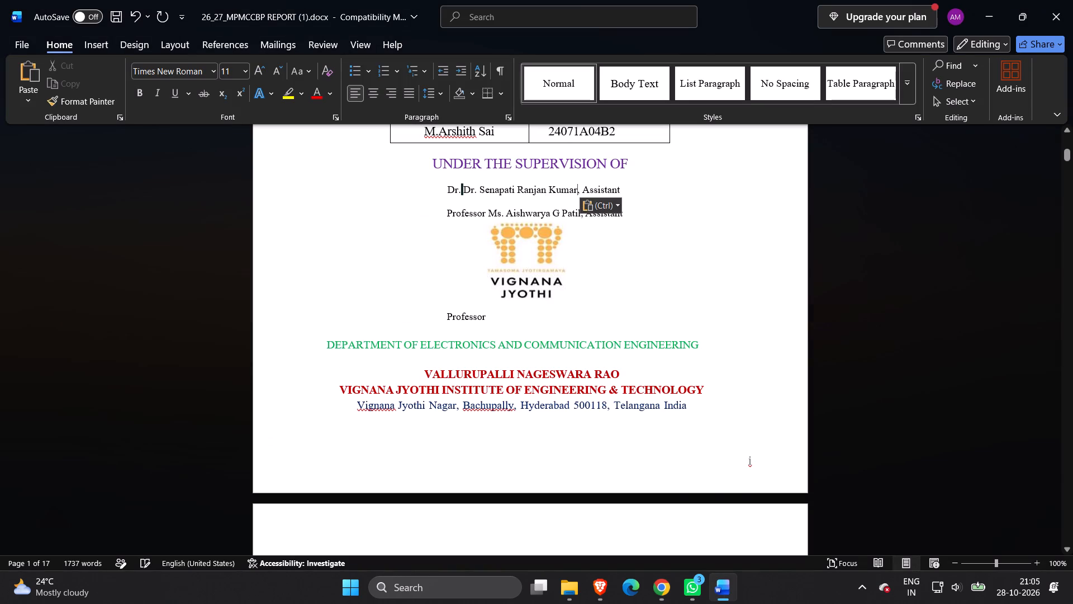
{"action": "left_click", "coordinate": [460, 190]}
{"action": "key", "text": "BackSpace"}
{"action": "key", "text": "BackSpace"}
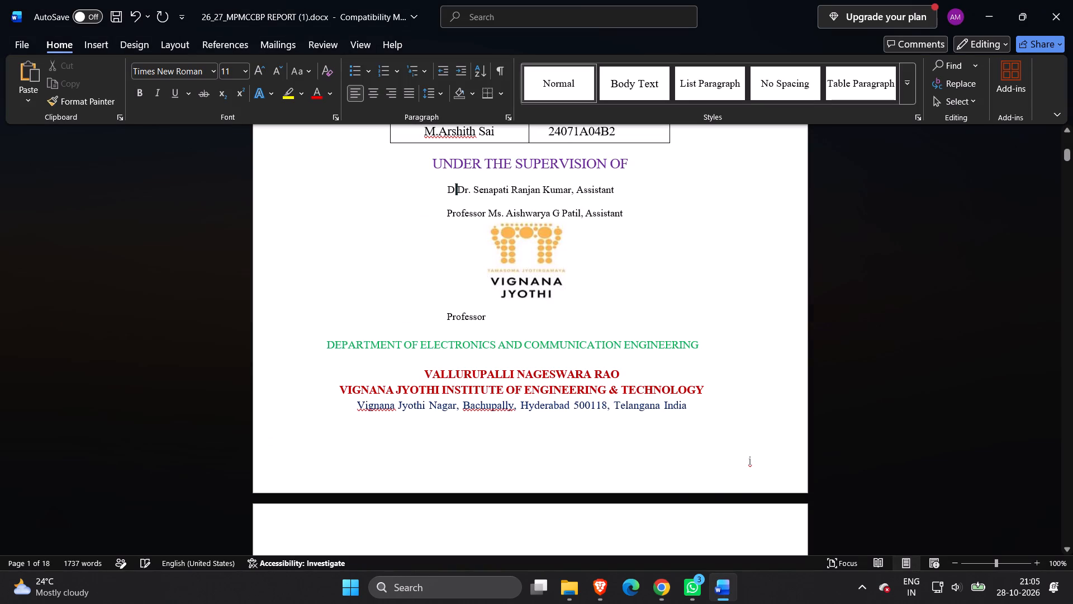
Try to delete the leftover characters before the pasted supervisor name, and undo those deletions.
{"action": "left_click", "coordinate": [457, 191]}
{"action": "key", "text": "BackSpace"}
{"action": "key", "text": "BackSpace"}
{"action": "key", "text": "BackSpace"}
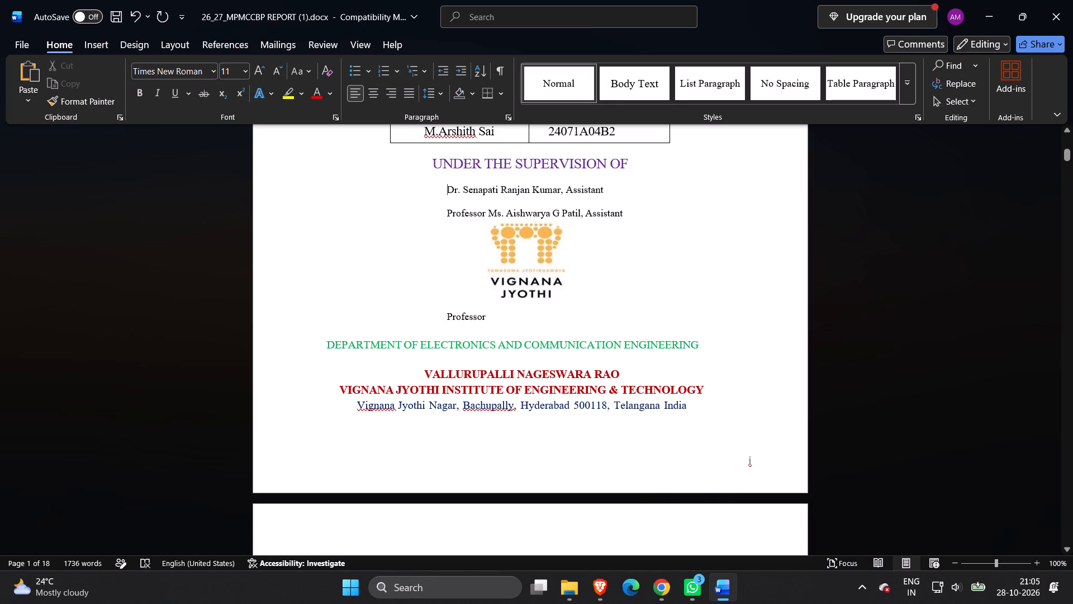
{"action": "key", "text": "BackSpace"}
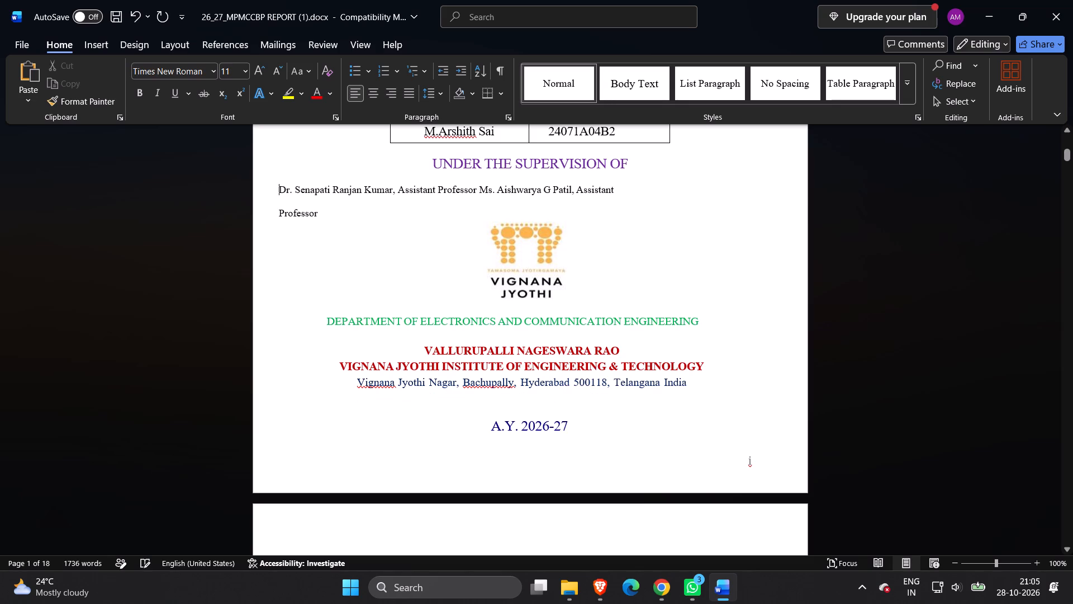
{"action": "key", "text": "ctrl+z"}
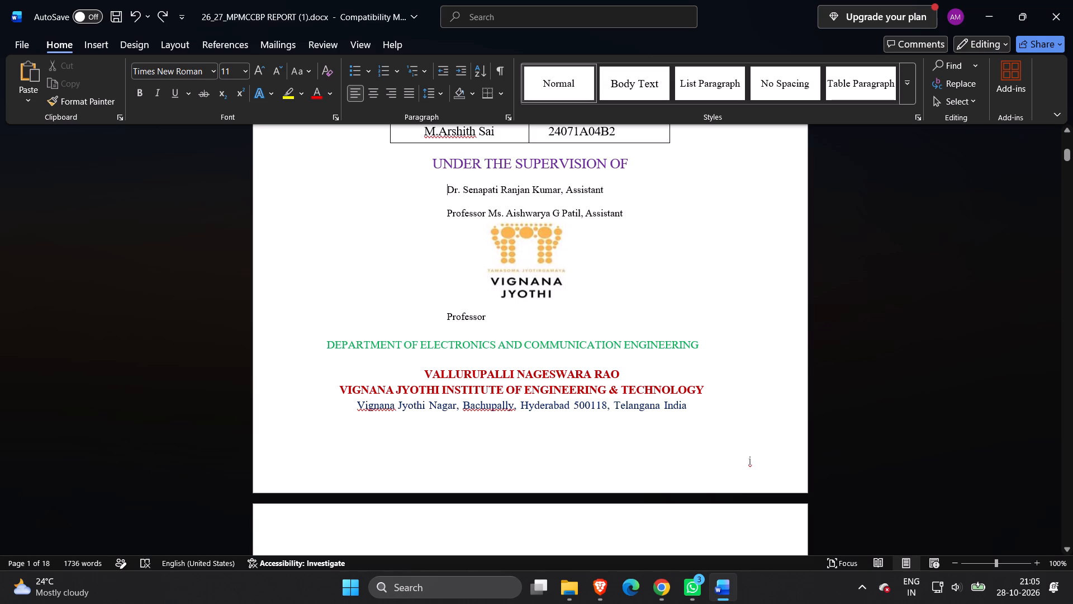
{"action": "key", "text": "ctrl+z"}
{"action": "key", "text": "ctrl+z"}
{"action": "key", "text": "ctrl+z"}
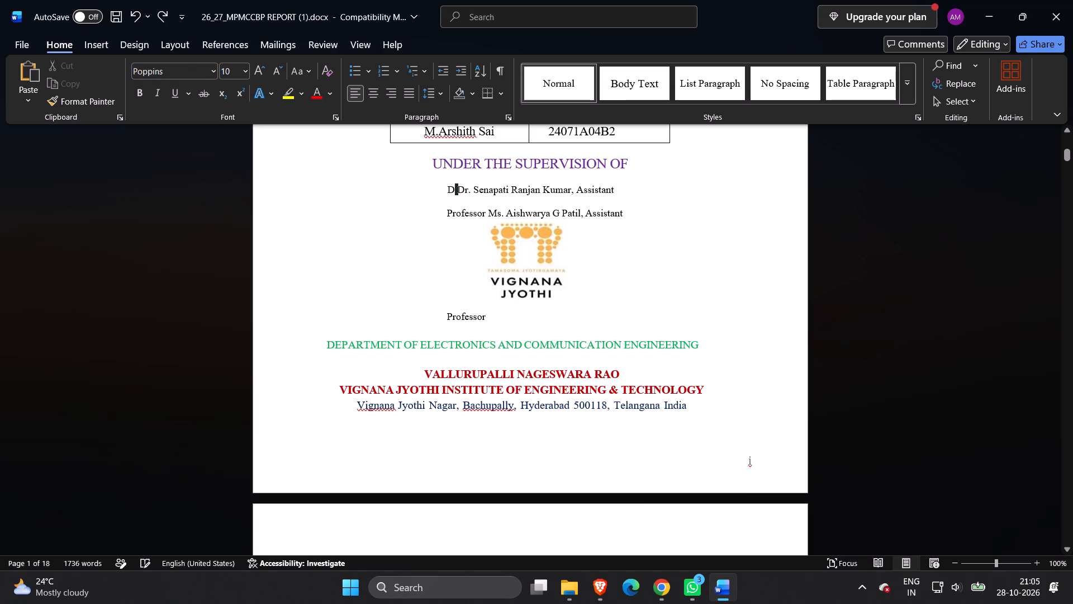
Undo the first supervisor line's name paste and deletion, back through the latest spacing edit in the last student's name.
{"action": "key", "text": "ctrl+z"}
{"action": "key", "text": "ctrl+z"}
{"action": "key", "text": "ctrl+z"}
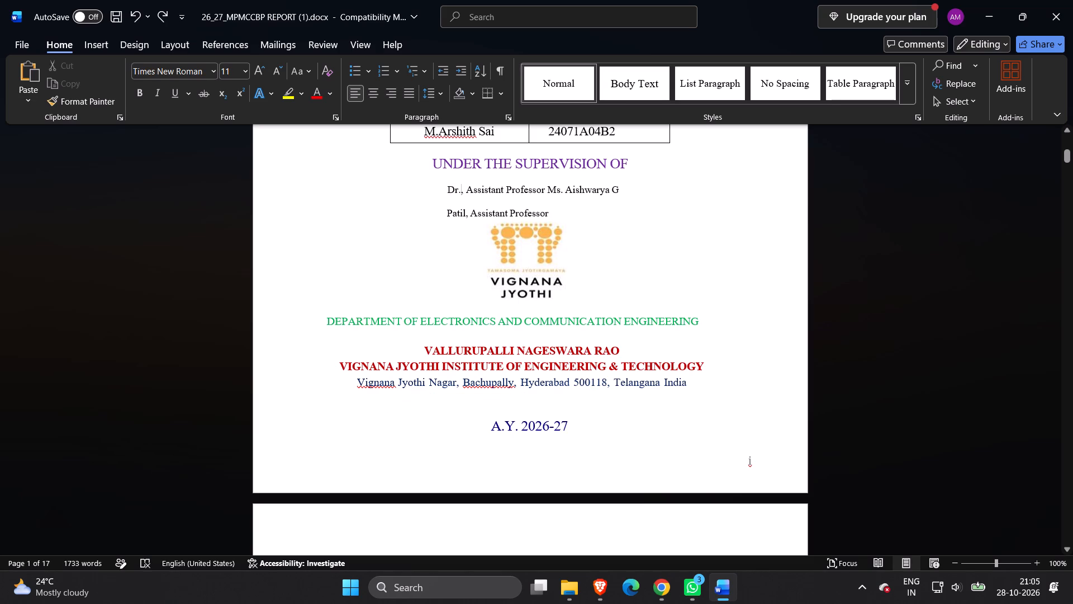
{"action": "key", "text": "ctrl+z"}
{"action": "key", "text": "ctrl+z"}
{"action": "key", "text": "ctrl+z"}
{"action": "key", "text": "ctrl+z"}
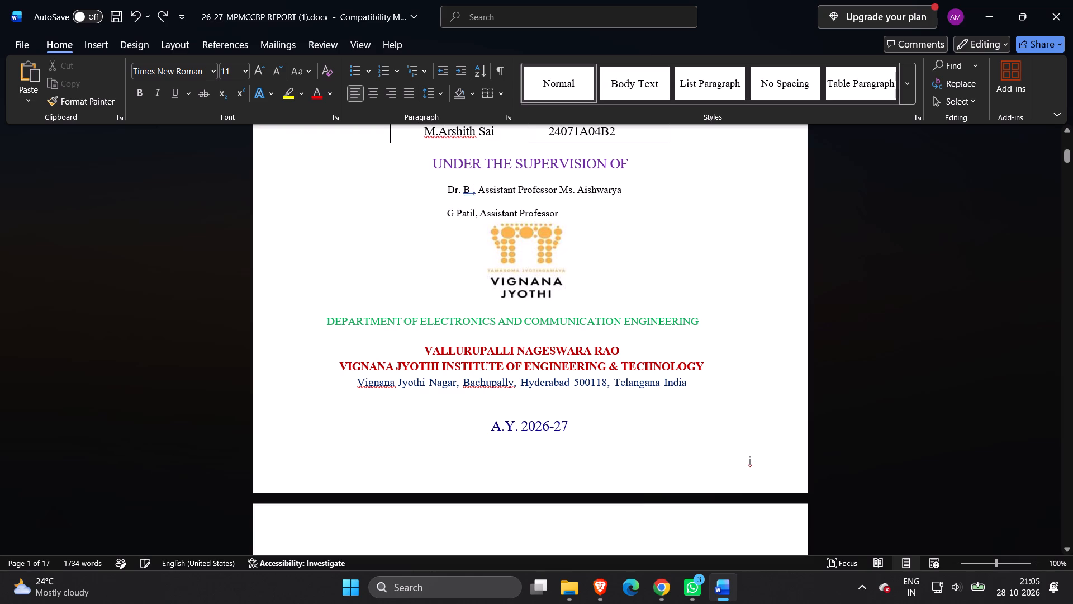
{"action": "key", "text": "ctrl+z"}
{"action": "key", "text": "ctrl+z"}
{"action": "key", "text": "ctrl+z"}
{"action": "key", "text": "ctrl+z"}
{"action": "key", "text": "ctrl+z"}
{"action": "key", "text": "ctrl+z"}
{"action": "key", "text": "ctrl+z"}
{"action": "key", "text": "ctrl+z"}
{"action": "key", "text": "ctrl+z"}
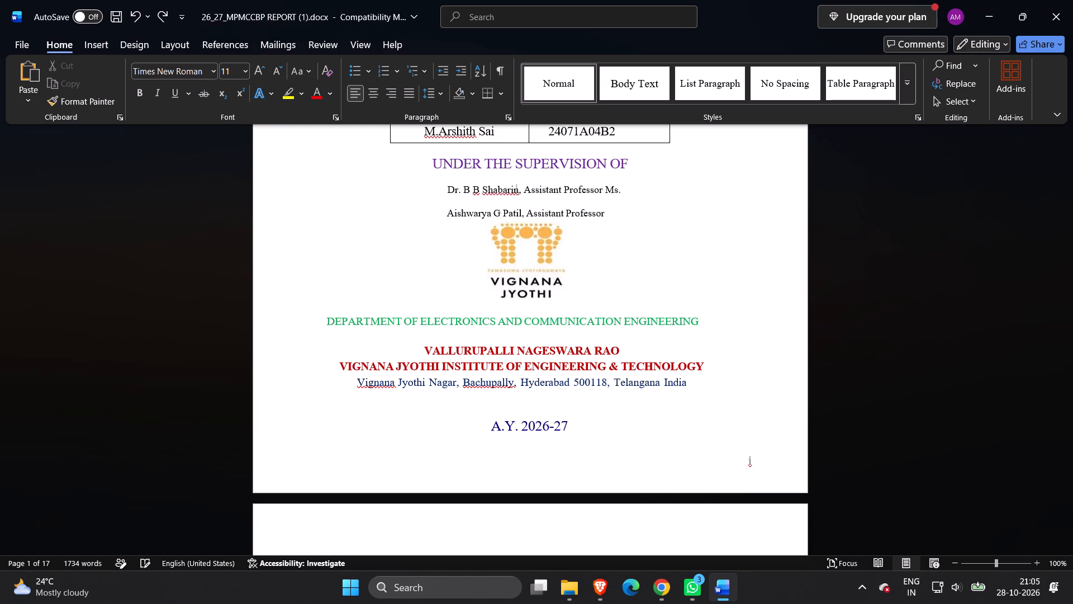
{"action": "key", "text": "ctrl+z"}
{"action": "key", "text": "ctrl+z"}
{"action": "key", "text": "ctrl+z"}
{"action": "key", "text": "ctrl+z"}
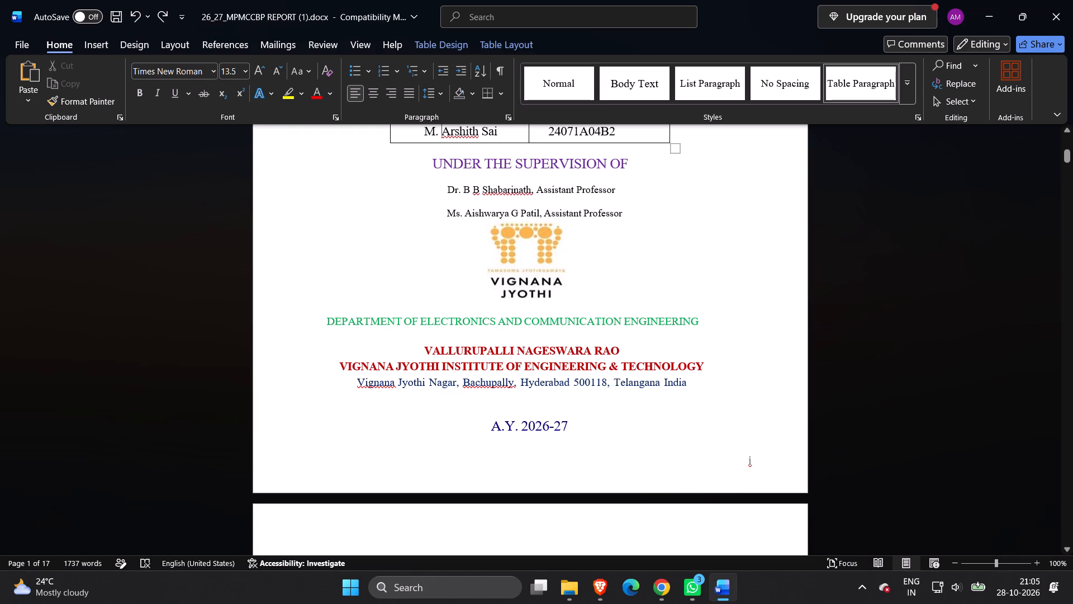
Place the insertion point in the first supervisor's line, right after the word Assistant.
{"action": "left_click", "coordinate": [531, 192]}
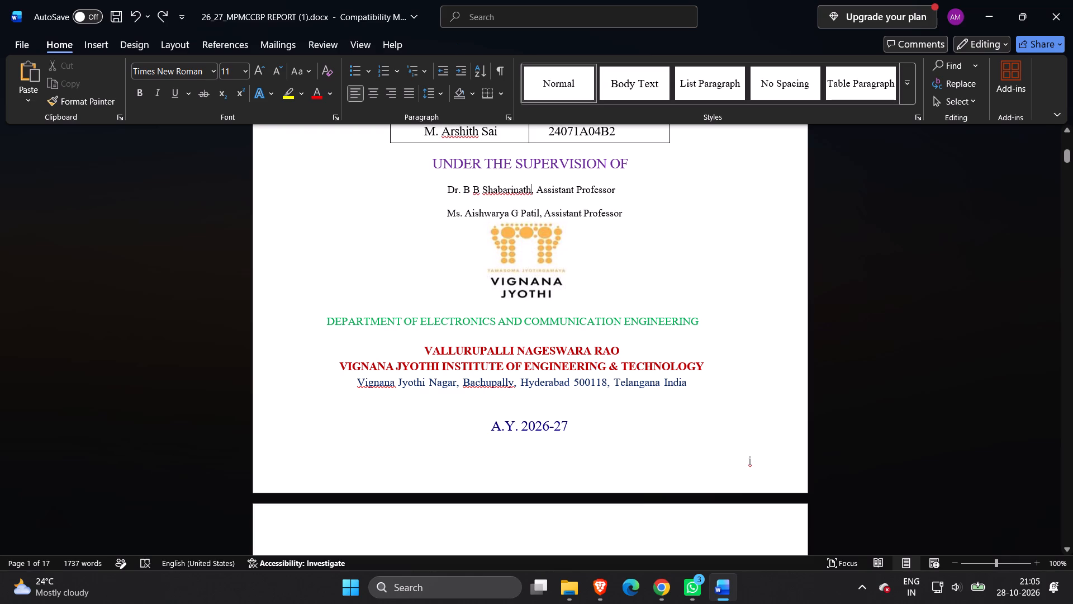
{"action": "left_click", "coordinate": [573, 186]}
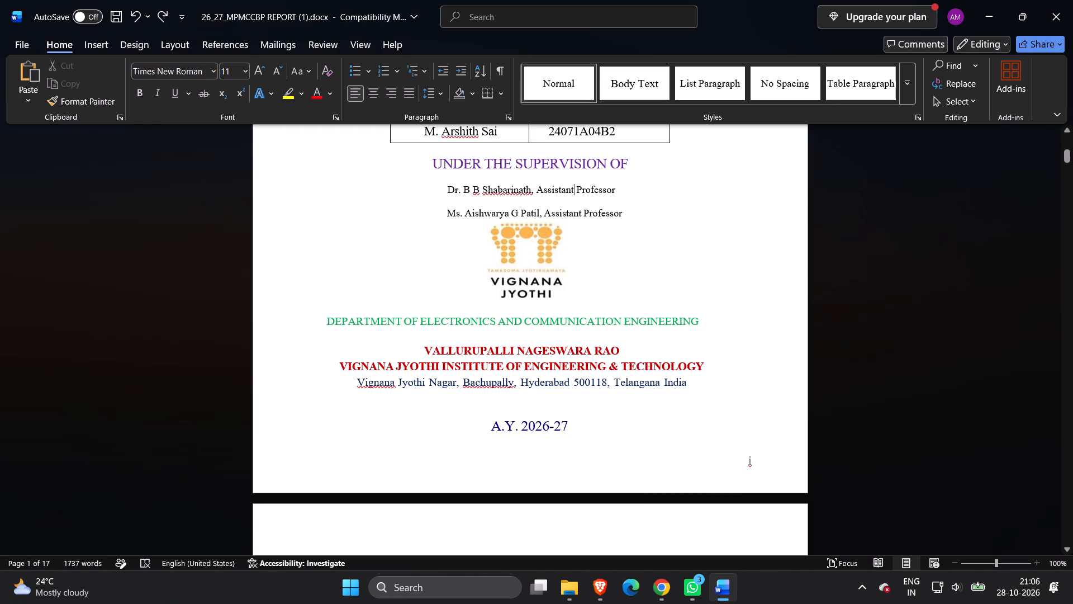
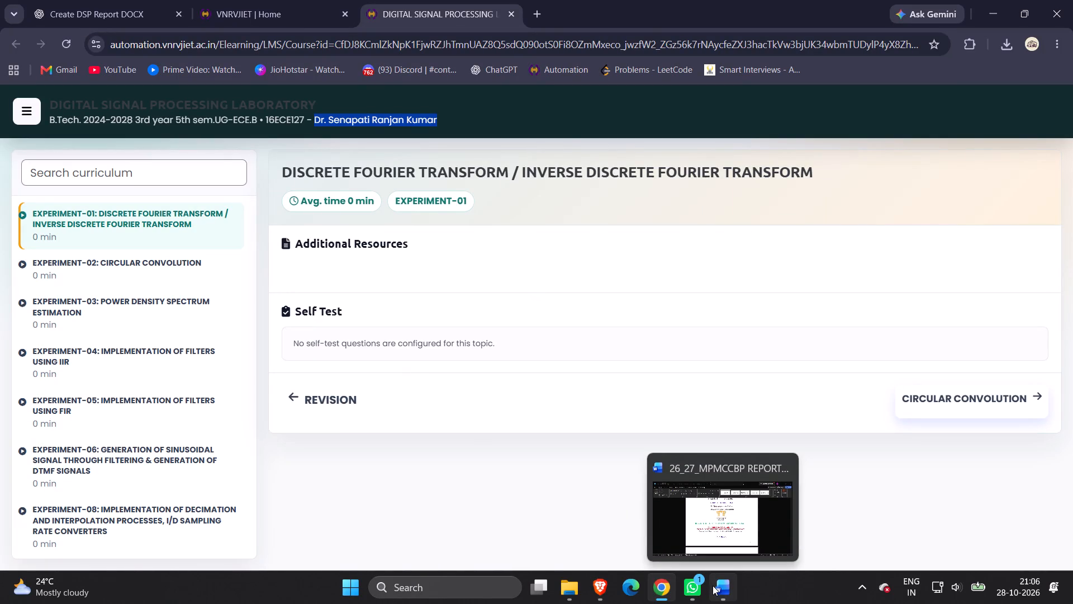
Switch to Word, shorten the first supervisor's designation to Professor, and add a line break to keep the second supervisor on a separate line.
{"action": "left_click", "coordinate": [728, 512]}
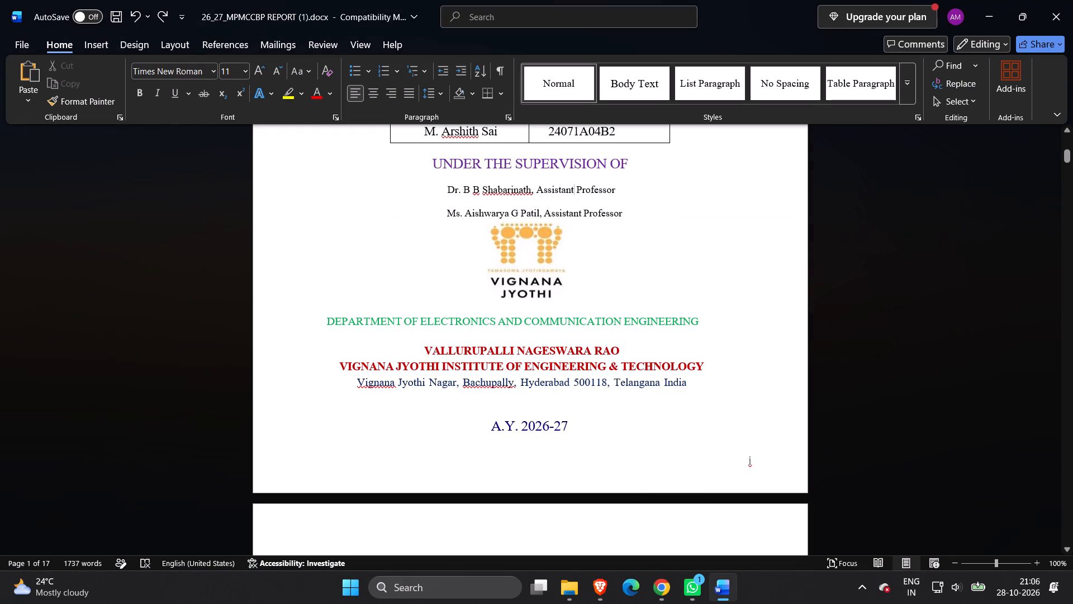
{"action": "key", "text": "BackSpace"}
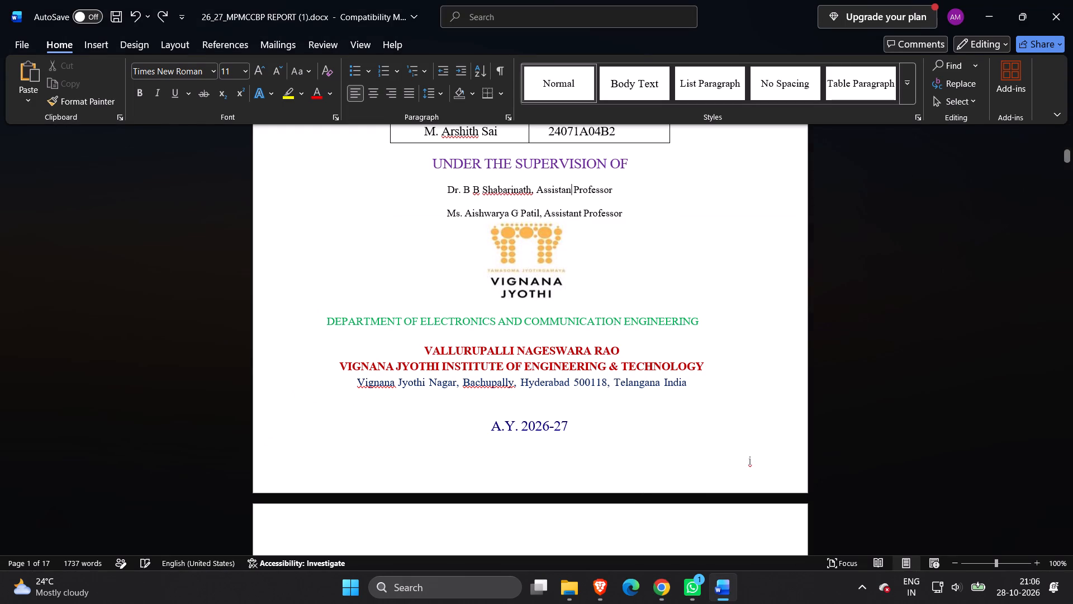
{"action": "key", "text": "BackSpace"}
{"action": "key", "text": "BackSpace"}
{"action": "key", "text": "BackSpace"}
{"action": "key", "text": "BackSpace"}
{"action": "key", "text": "BackSpace"}
{"action": "key", "text": "BackSpace"}
{"action": "key", "text": "BackSpace"}
{"action": "key", "text": "BackSpace"}
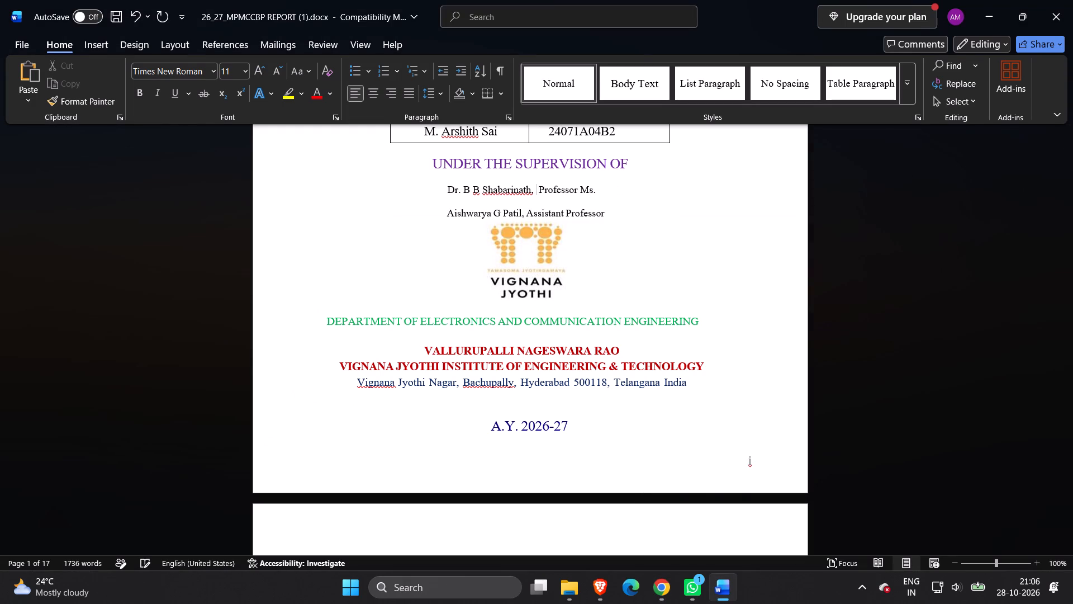
{"action": "left_click", "coordinate": [578, 183]}
{"action": "key", "text": "shift+Return"}
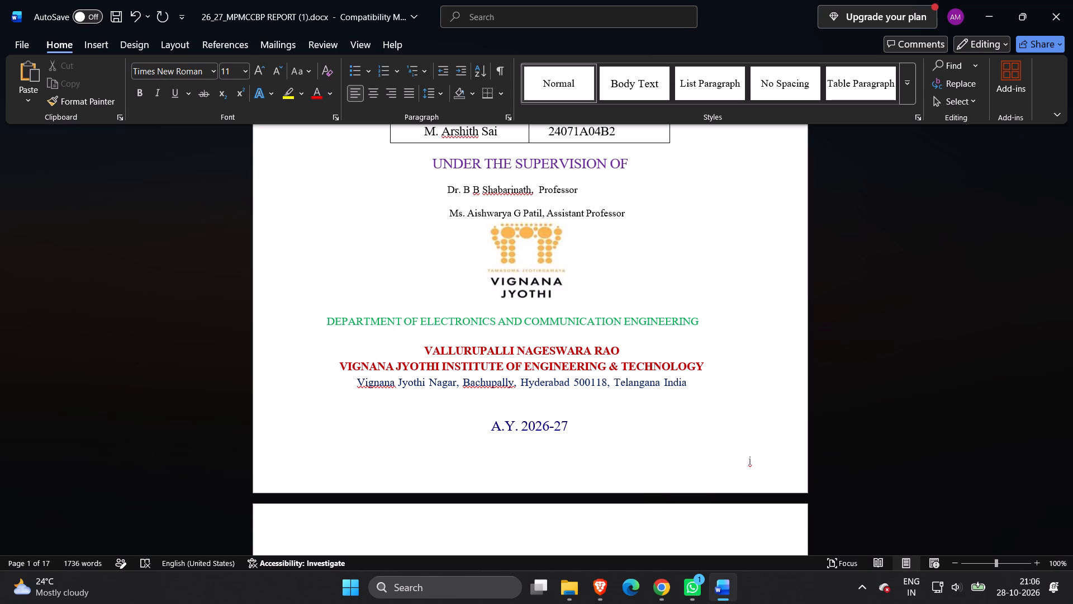
Replace the first supervisor's name before the Professor designation with the faculty name copied from the portal.
{"action": "left_click", "coordinate": [532, 190]}
{"action": "key", "text": "BackSpace"}
{"action": "key", "text": "BackSpace"}
{"action": "key", "text": "BackSpace"}
{"action": "key", "text": "BackSpace"}
{"action": "key", "text": "BackSpace"}
{"action": "key", "text": "BackSpace"}
{"action": "key", "text": "BackSpace"}
{"action": "key", "text": "BackSpace"}
{"action": "key", "text": "BackSpace"}
{"action": "key", "text": "BackSpace"}
{"action": "key", "text": "BackSpace"}
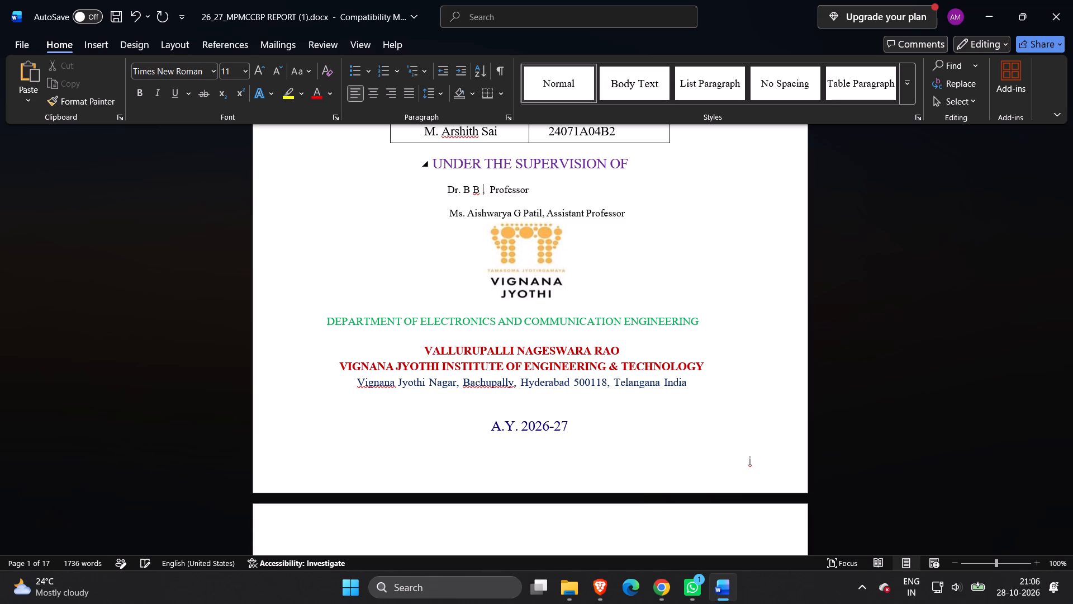
{"action": "key", "text": "BackSpace"}
{"action": "key", "text": "BackSpace"}
{"action": "key", "text": "BackSpace"}
{"action": "key", "text": "BackSpace"}
{"action": "key", "text": "ctrl+v"}
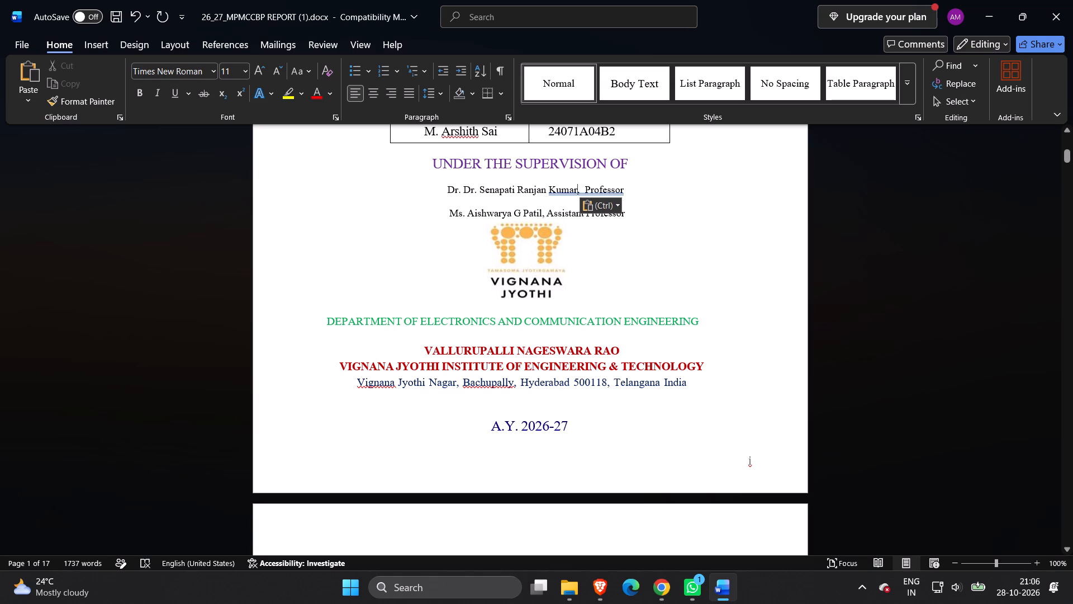
Remove the duplicate Dr. title before the pasted supervisor name.
{"action": "left_click", "coordinate": [462, 188]}
{"action": "key", "text": "BackSpace"}
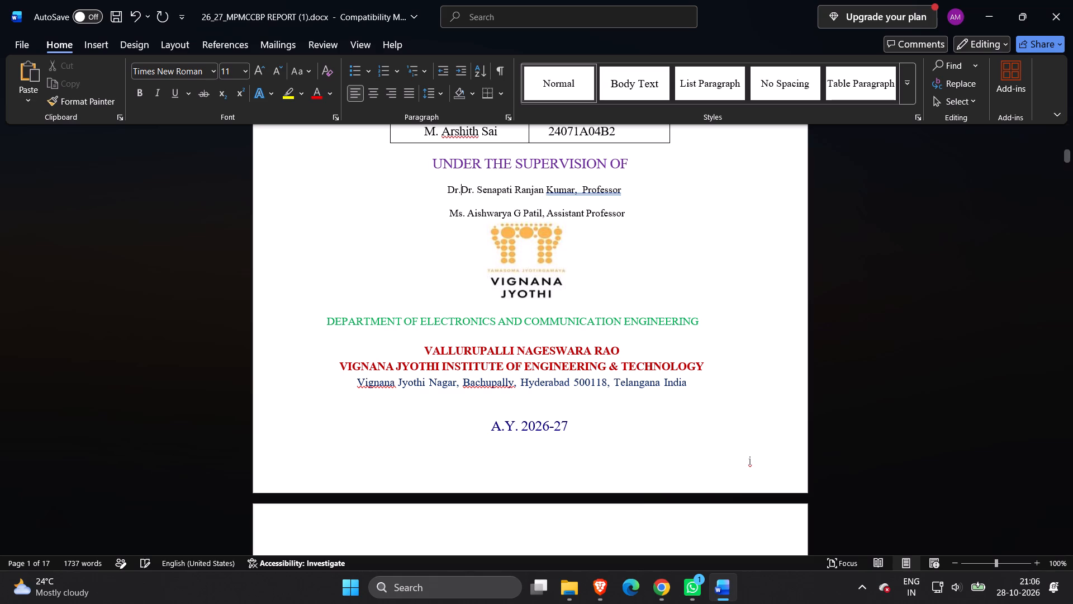
{"action": "key", "text": "BackSpace"}
{"action": "key", "text": "BackSpace"}
{"action": "key", "text": "BackSpace"}
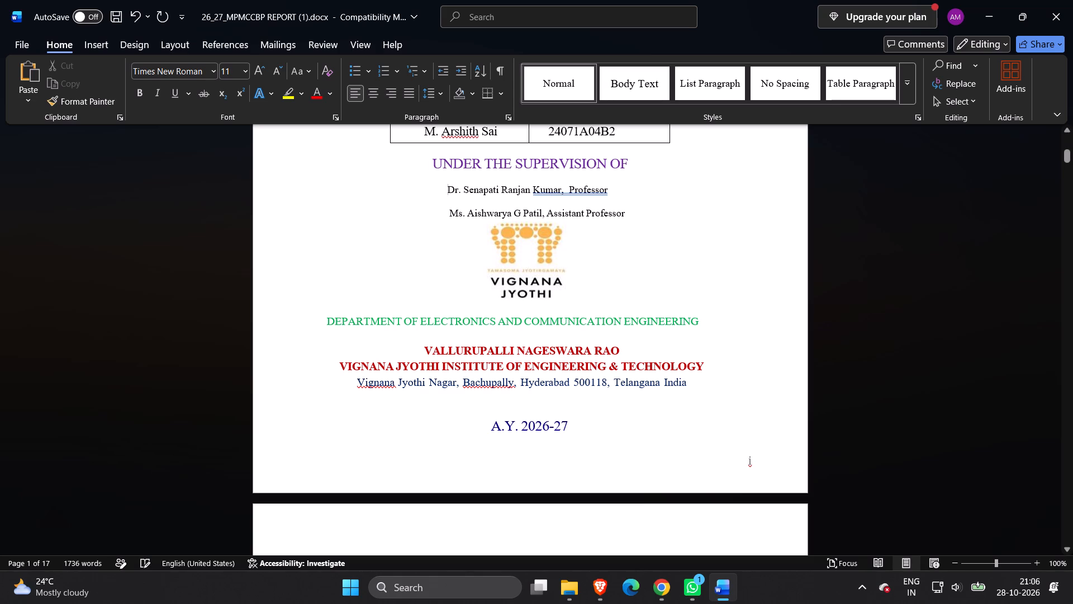
Replace the end of the first supervisor line with the retyped surname, a comma and Professor.
{"action": "left_click", "coordinate": [630, 180]}
{"action": "left_click", "coordinate": [565, 188]}
{"action": "left_click_drag", "start_coordinate": [613, 190], "coordinate": [610, 190]}
{"action": "left_click_drag", "start_coordinate": [610, 190], "coordinate": [546, 194]}
{"action": "key", "text": "BackSpace"}
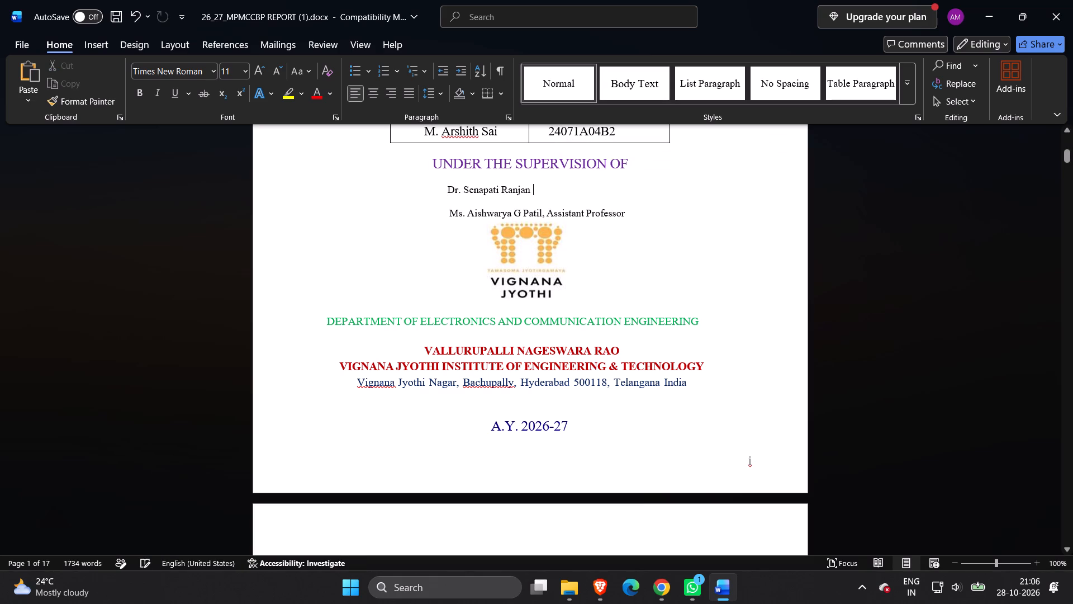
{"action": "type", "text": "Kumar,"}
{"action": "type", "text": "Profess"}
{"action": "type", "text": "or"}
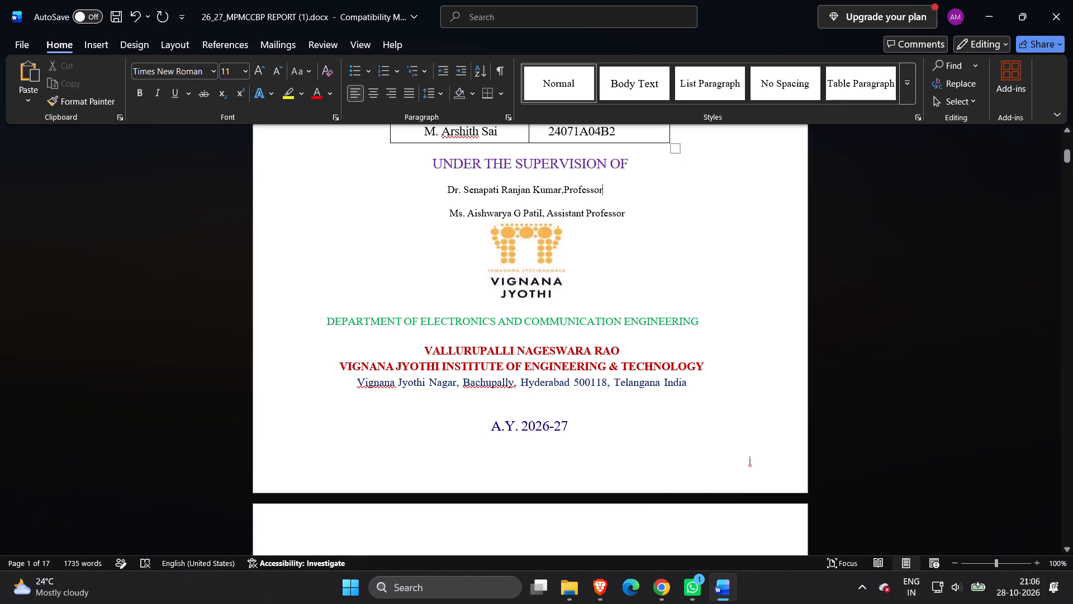
Adjust the first supervisor line's spacing by removing the space after Dr. and adding one between the comma and Professor.
{"action": "left_click", "coordinate": [464, 192]}
{"action": "key", "text": "BackSpace"}
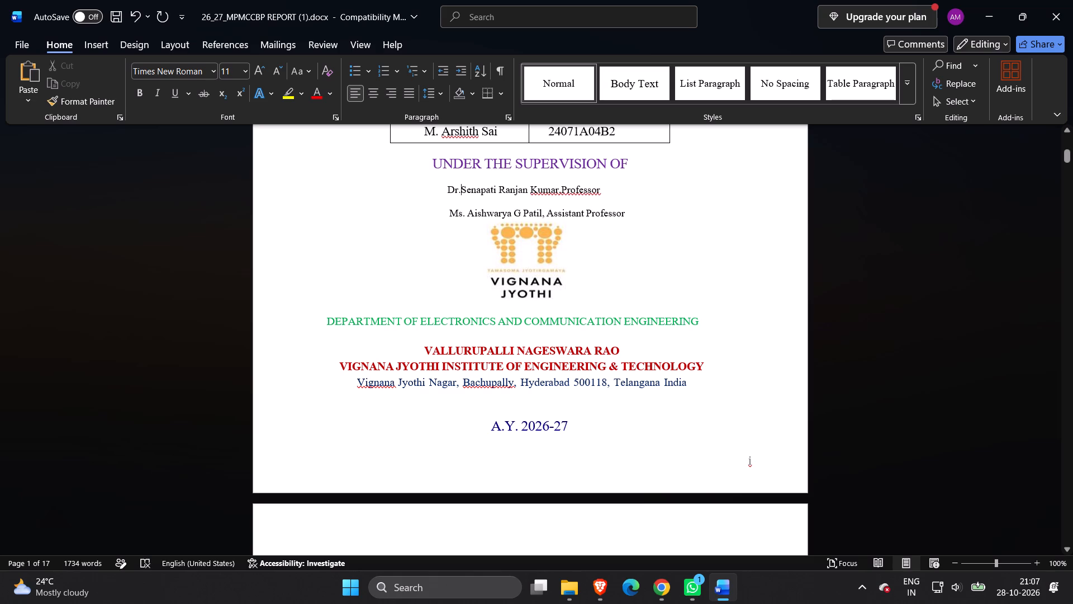
{"action": "left_click", "coordinate": [561, 190]}
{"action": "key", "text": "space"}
{"action": "left_click", "coordinate": [462, 188]}
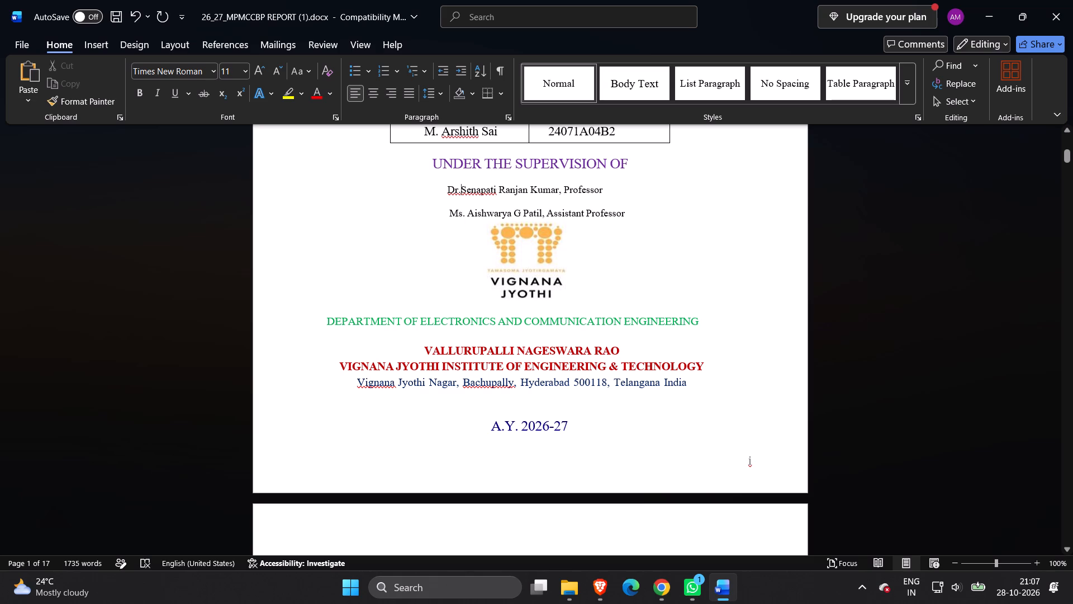
Insert a space between the title Dr. and the first supervisor's name on the cover page.
{"action": "key", "text": "space"}
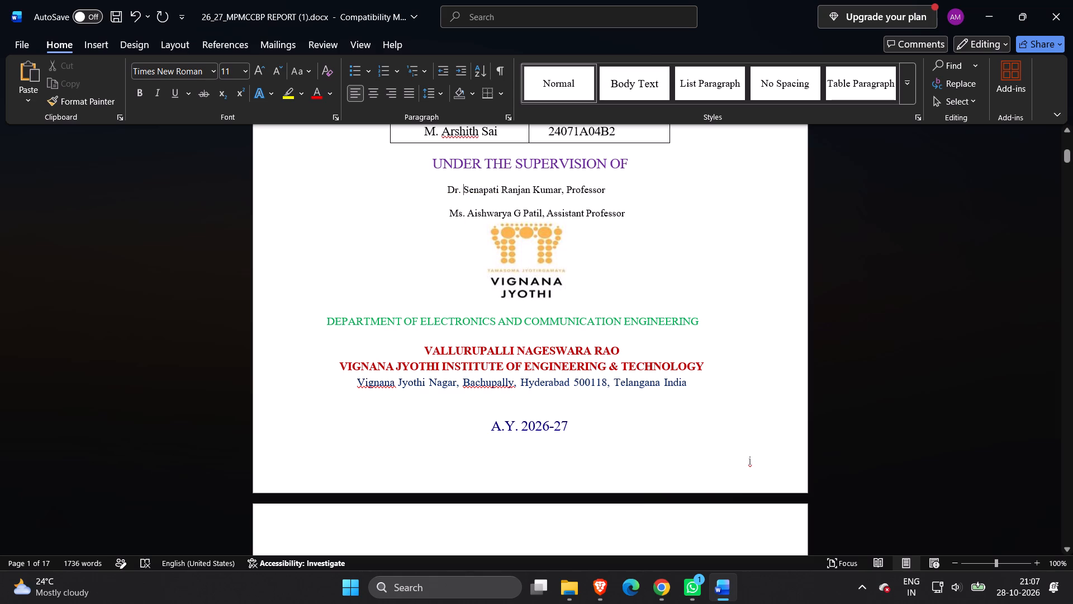
{"action": "left_click", "coordinate": [542, 211]}
Switch to Chrome, close the Digital Signal Processing Laboratory course page, and search Google for "vnrvjiet ece faculty" in a new tab.
{"action": "left_click", "coordinate": [653, 602]}
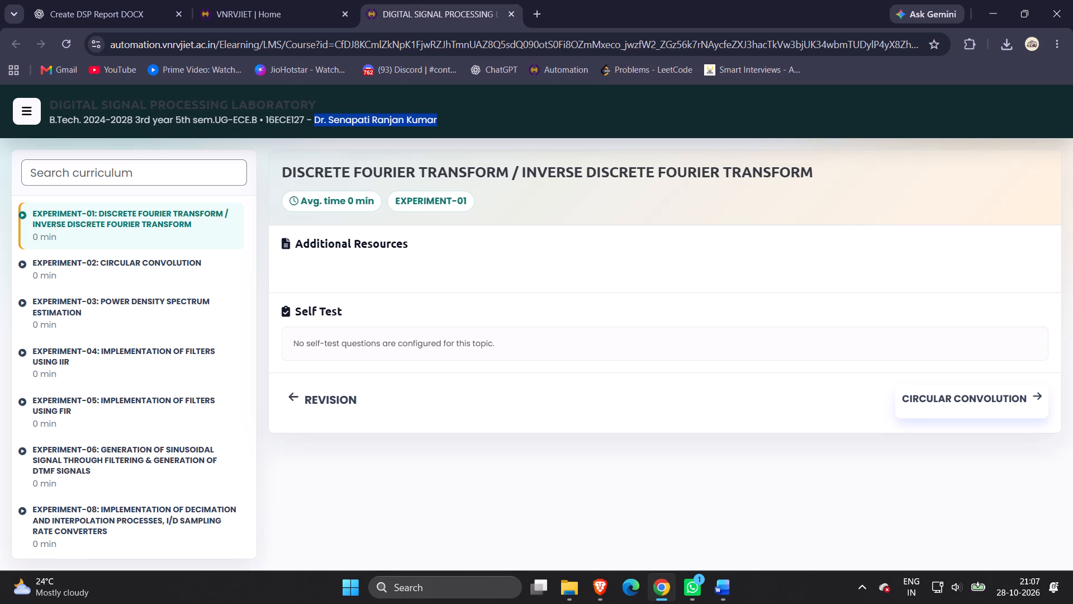
{"action": "left_click", "coordinate": [510, 9]}
{"action": "left_click", "coordinate": [369, 14]}
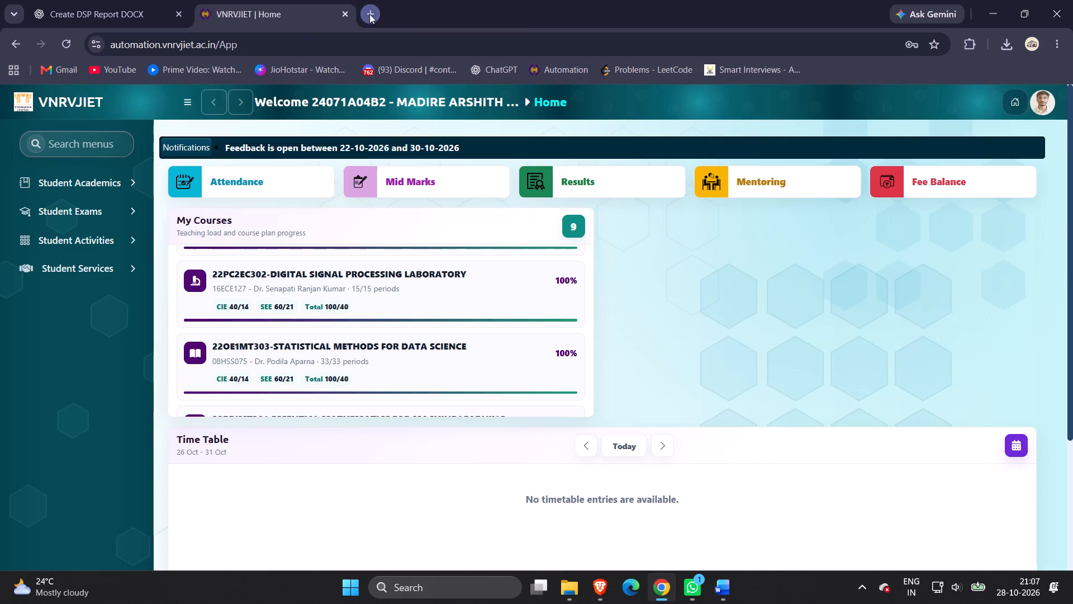
{"action": "left_click", "coordinate": [427, 286]}
{"action": "type", "text": "vnrvjie"}
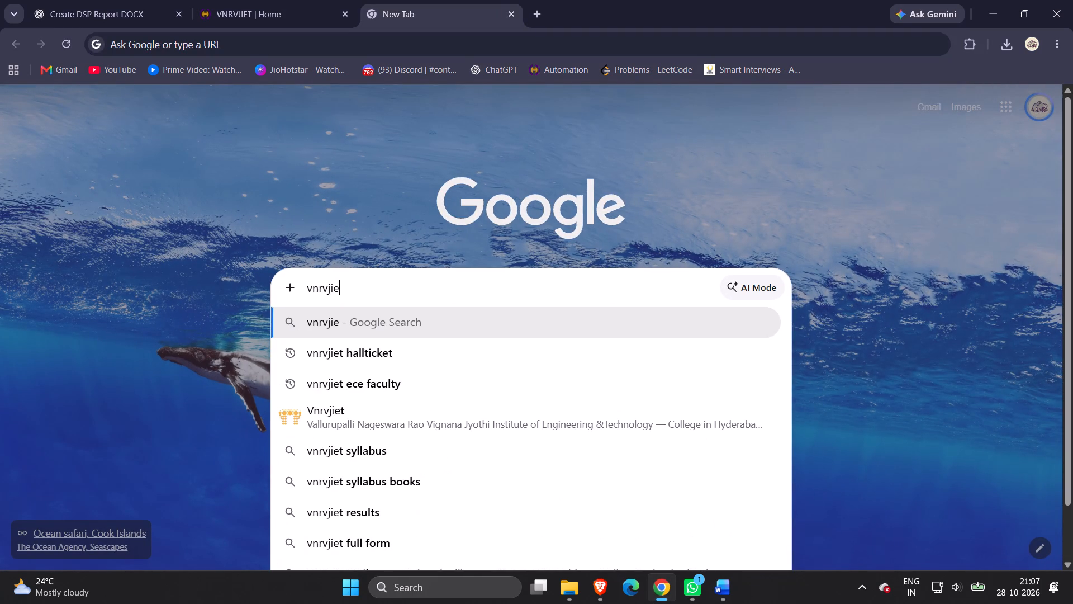
{"action": "left_click", "coordinate": [441, 381]}
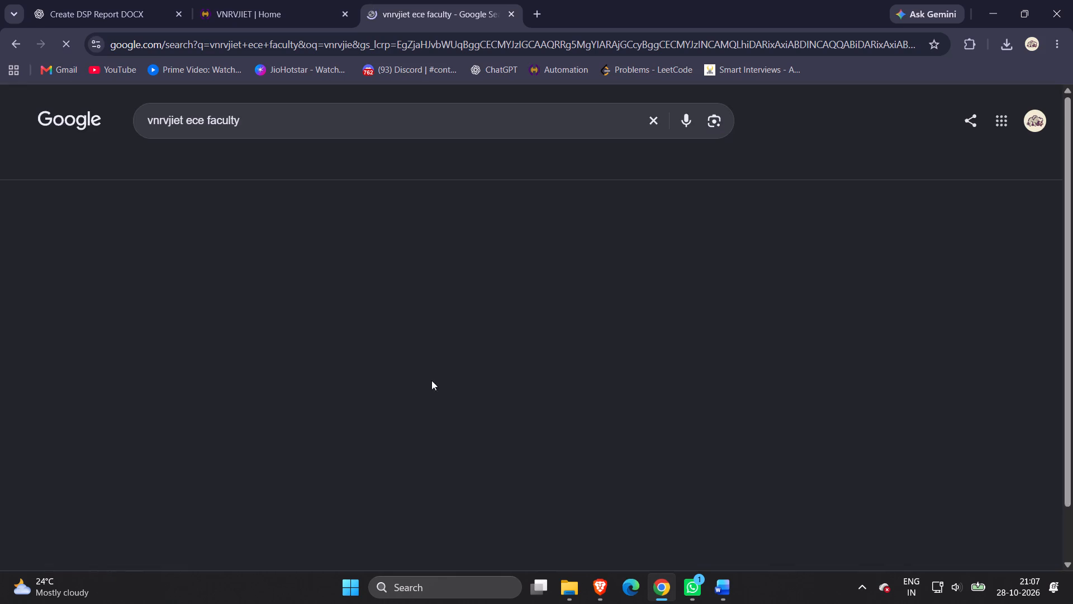
Open the VNRVJIET Electronics and Communication Engineering department page from the search results.
{"action": "left_click", "coordinate": [241, 246]}
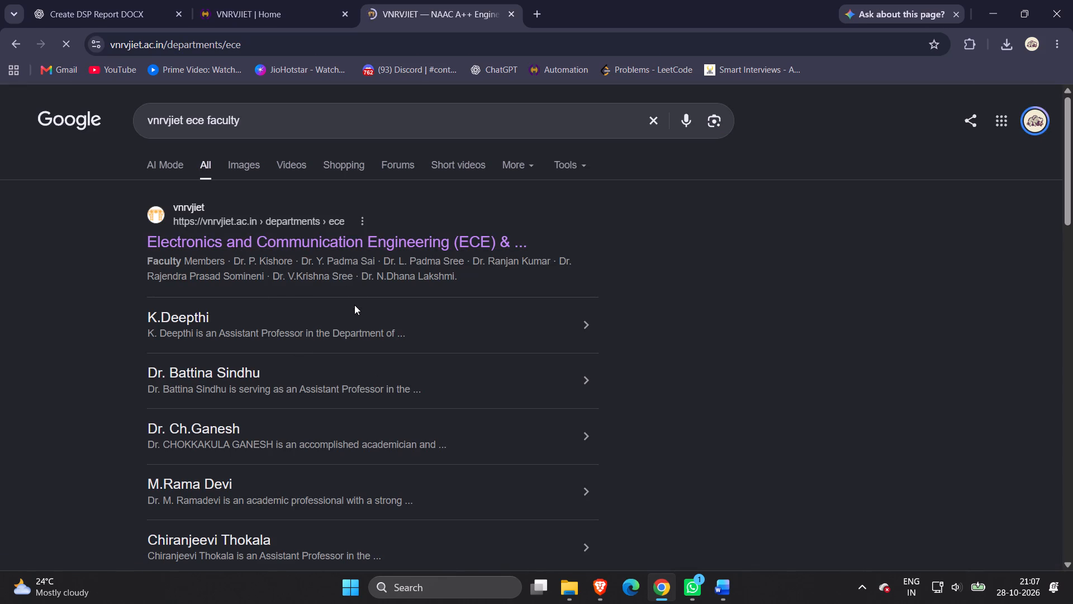
Find the supervising assistant professor among the ECE department's faculty members and open that person's profile.
{"action": "scroll", "coordinate": [437, 299], "scroll_direction": "down", "scroll_amount": 8}
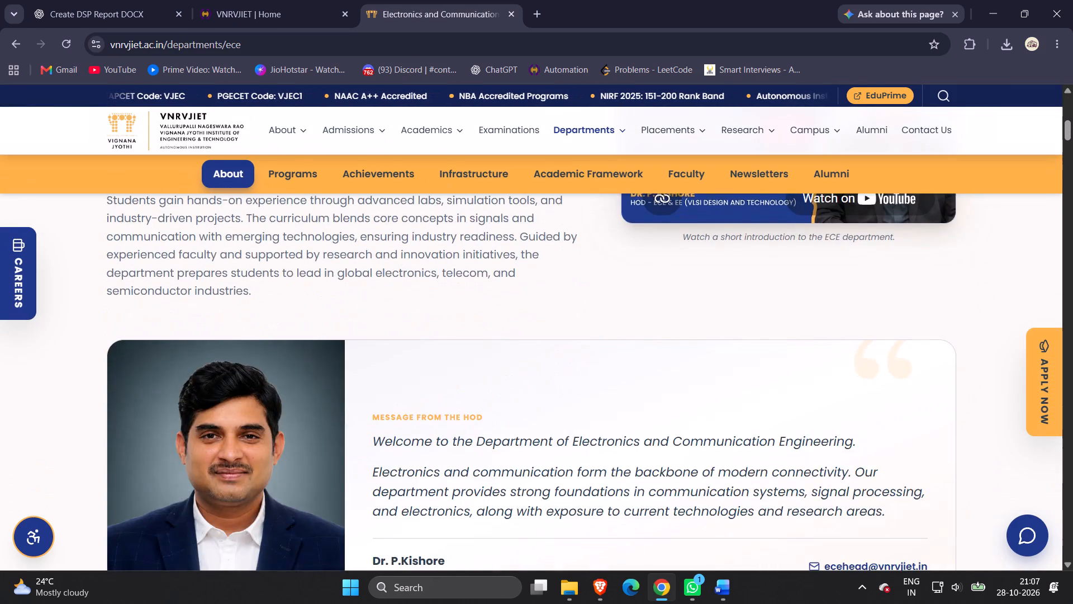
{"action": "scroll", "coordinate": [436, 308], "scroll_direction": "down", "scroll_amount": 10}
{"action": "scroll", "coordinate": [423, 351], "scroll_direction": "down", "scroll_amount": 20}
{"action": "scroll", "coordinate": [423, 351], "scroll_direction": "down", "scroll_amount": 1}
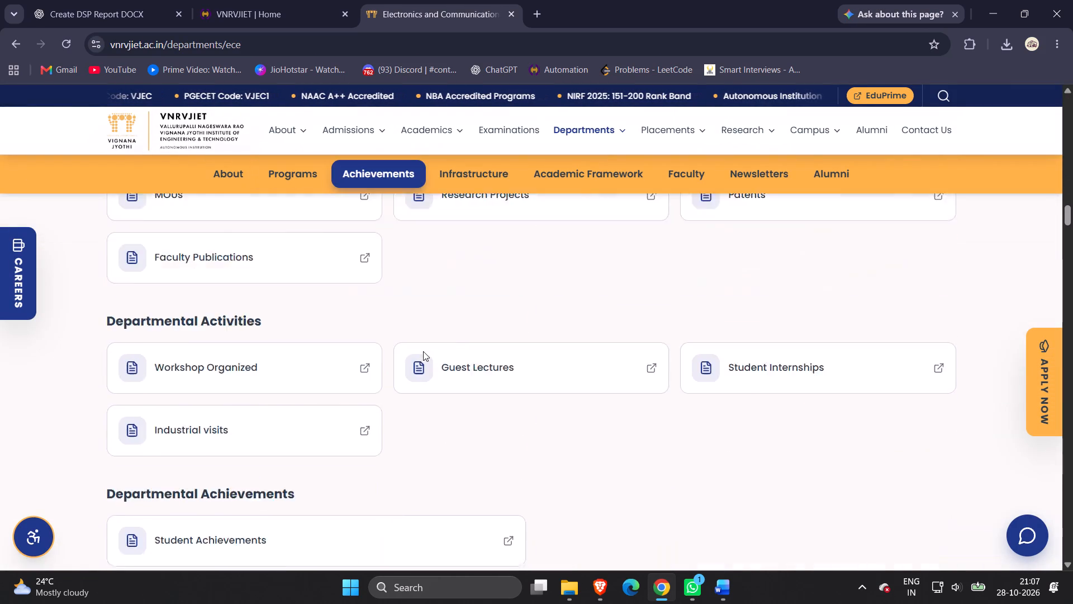
{"action": "scroll", "coordinate": [423, 351], "scroll_direction": "down", "scroll_amount": 18}
{"action": "scroll", "coordinate": [423, 351], "scroll_direction": "down", "scroll_amount": 9}
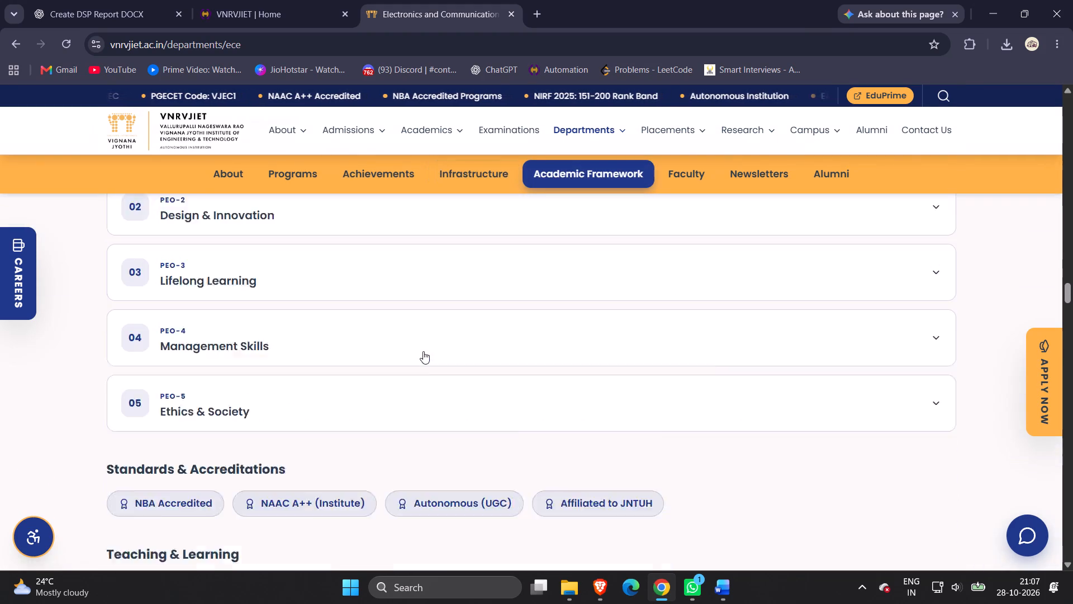
{"action": "scroll", "coordinate": [423, 351], "scroll_direction": "down", "scroll_amount": 11}
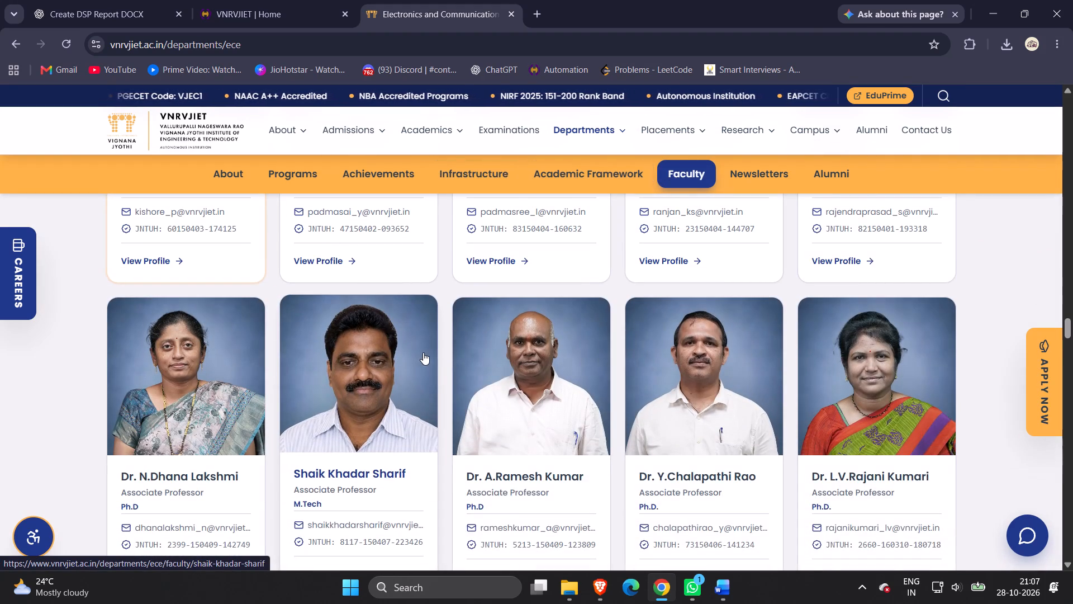
{"action": "scroll", "coordinate": [423, 352], "scroll_direction": "down", "scroll_amount": 8}
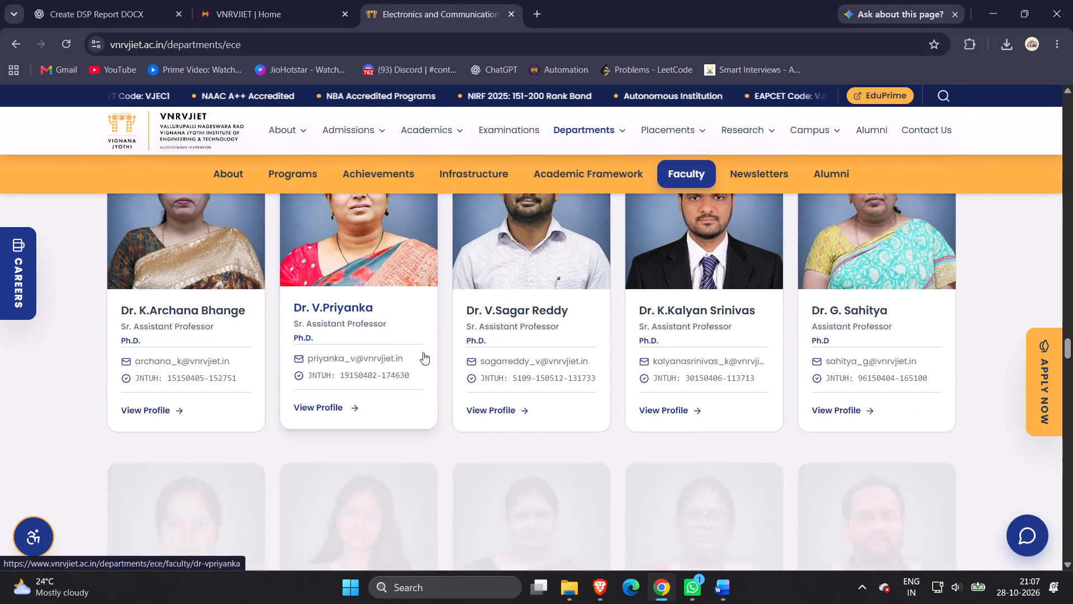
{"action": "scroll", "coordinate": [423, 352], "scroll_direction": "down", "scroll_amount": 7}
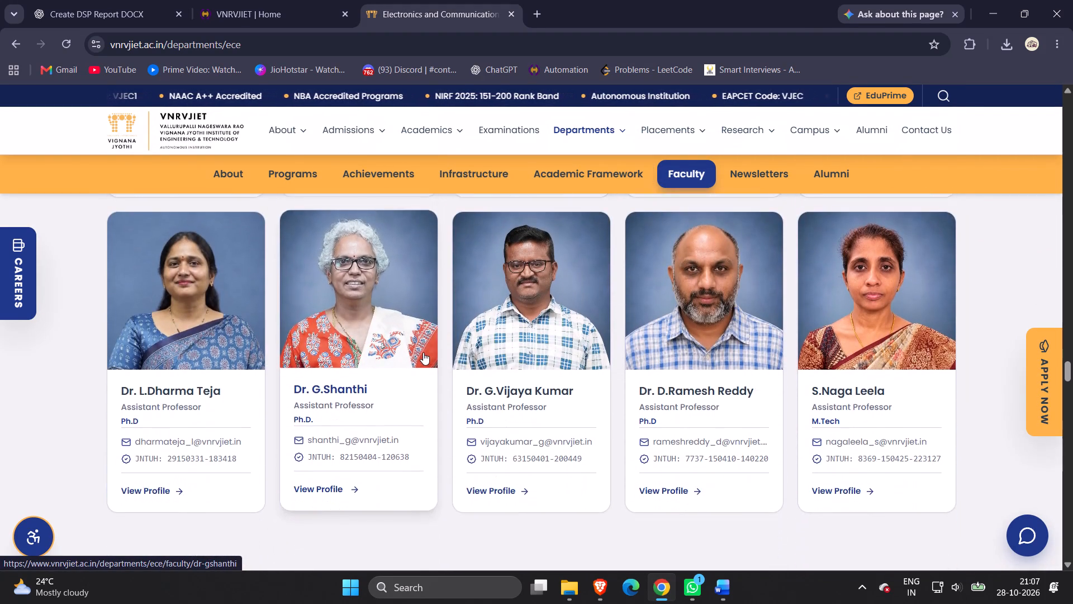
{"action": "scroll", "coordinate": [423, 352], "scroll_direction": "down", "scroll_amount": 6}
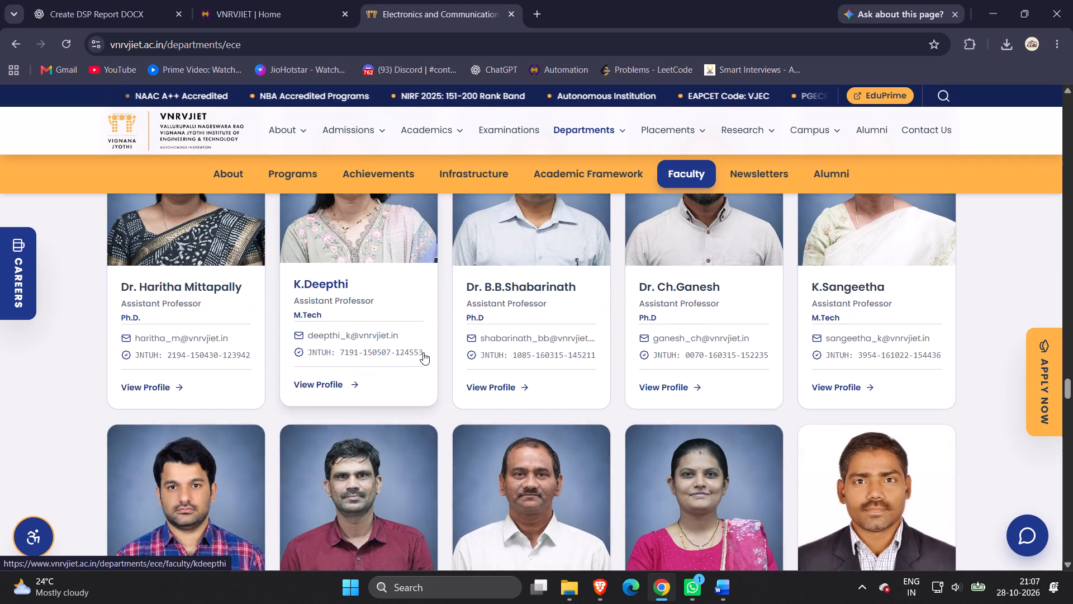
{"action": "scroll", "coordinate": [423, 352], "scroll_direction": "down", "scroll_amount": 3}
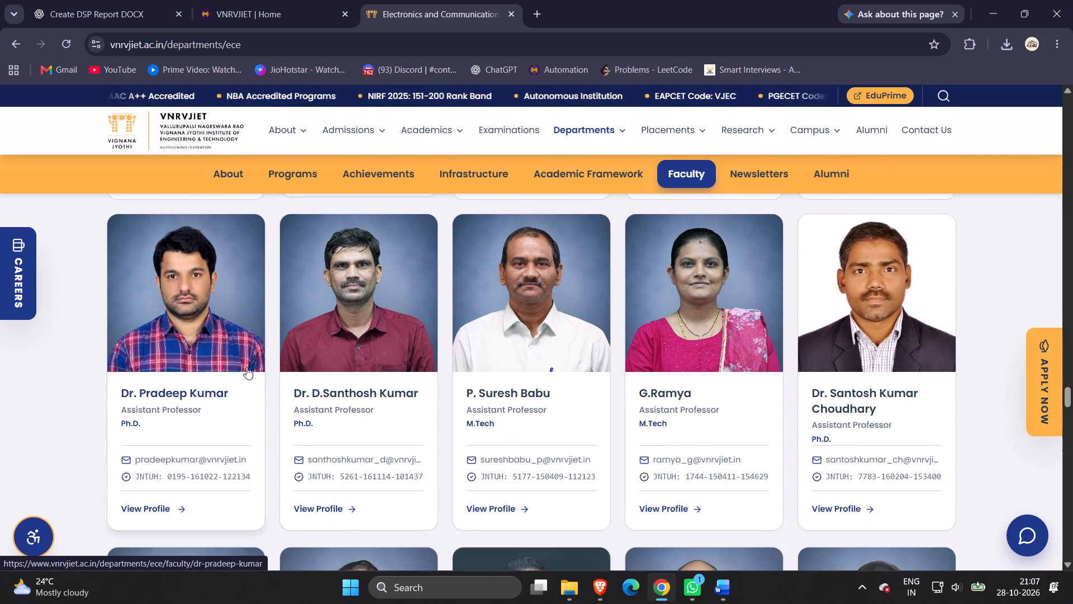
{"action": "left_click", "coordinate": [229, 390]}
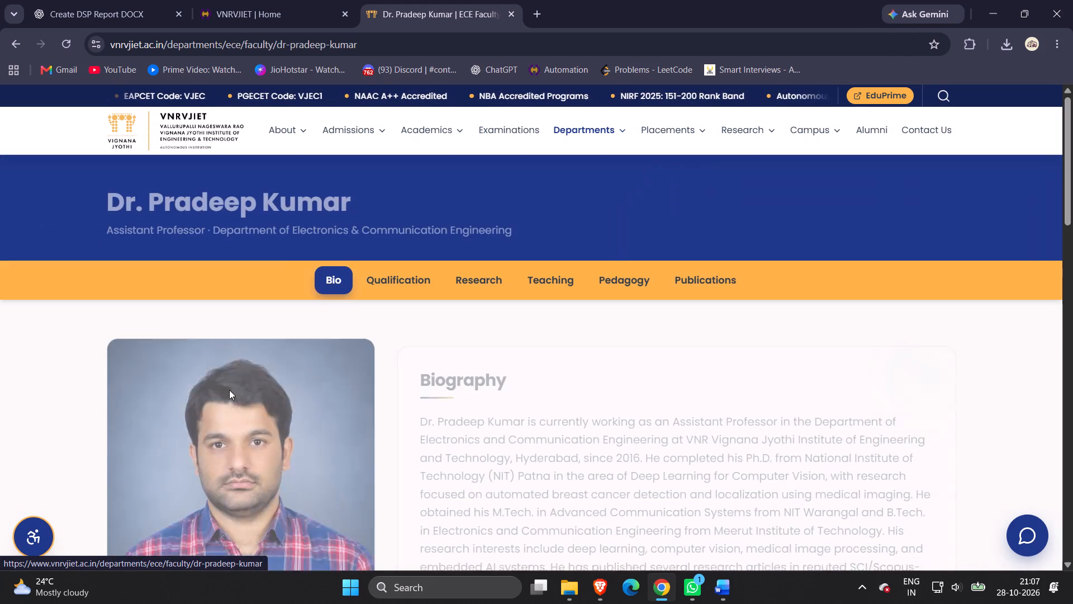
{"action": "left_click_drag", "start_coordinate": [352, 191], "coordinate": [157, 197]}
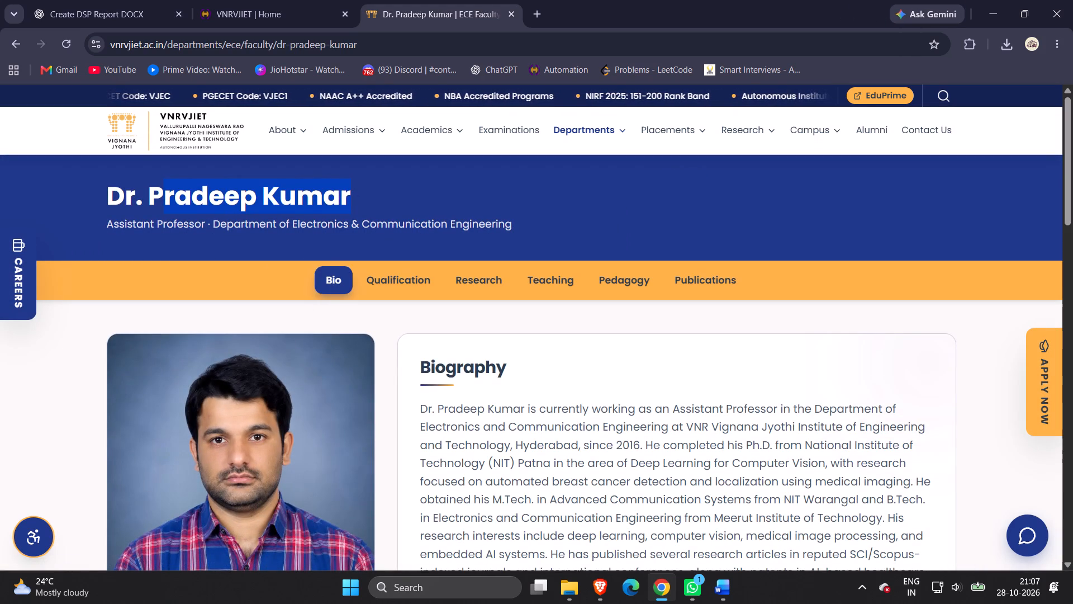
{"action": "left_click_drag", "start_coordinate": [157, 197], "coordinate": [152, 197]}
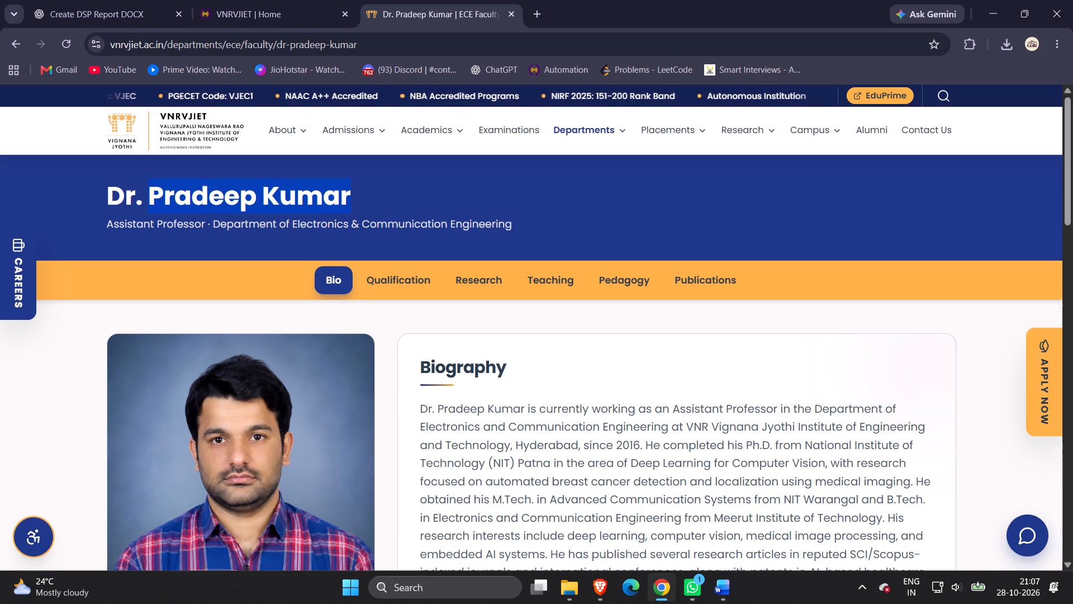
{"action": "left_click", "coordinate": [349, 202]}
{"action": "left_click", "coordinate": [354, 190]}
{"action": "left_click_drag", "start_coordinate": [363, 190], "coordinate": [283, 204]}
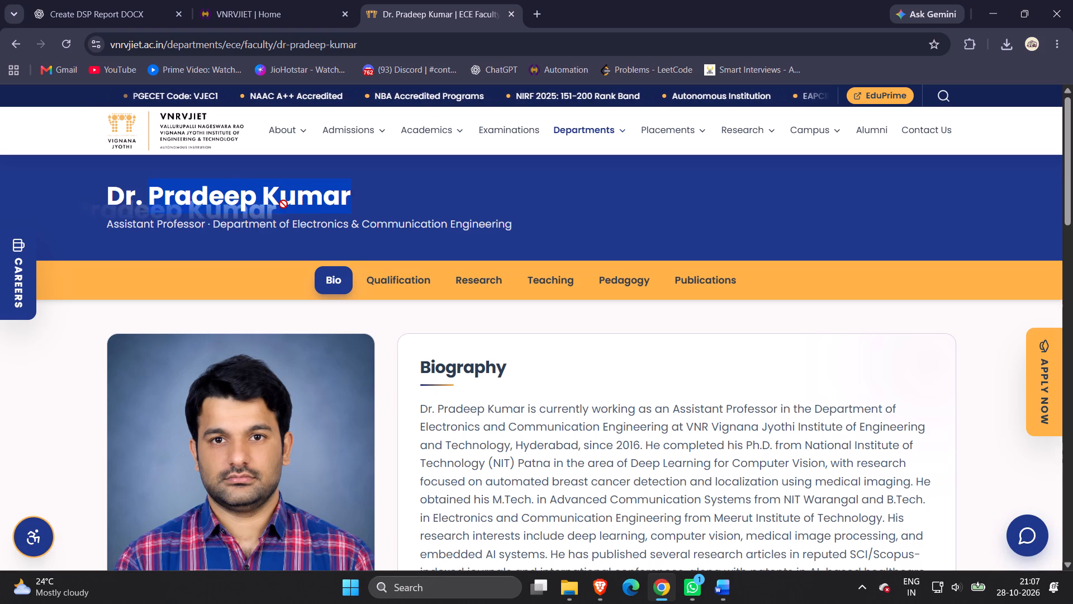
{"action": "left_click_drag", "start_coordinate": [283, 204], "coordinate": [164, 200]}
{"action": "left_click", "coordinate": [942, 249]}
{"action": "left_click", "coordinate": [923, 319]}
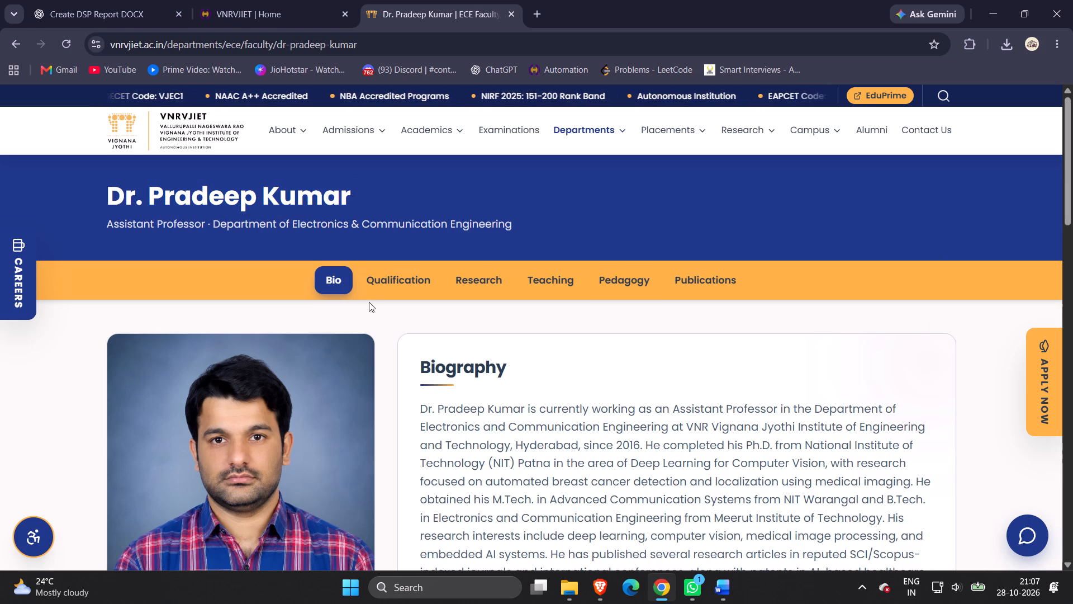
Copy the assistant professor's full name, including the title Dr., from the profile page heading.
{"action": "left_click", "coordinate": [345, 194]}
{"action": "left_click_drag", "start_coordinate": [355, 192], "coordinate": [141, 213]}
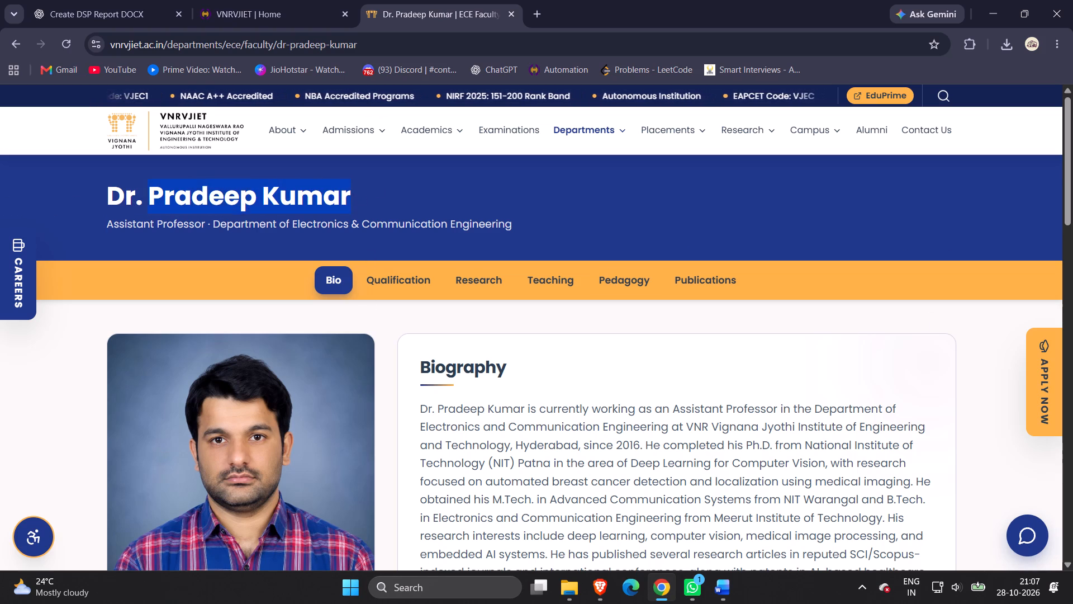
{"action": "left_click_drag", "start_coordinate": [141, 213], "coordinate": [84, 196]}
{"action": "key", "text": "ctrl+c"}
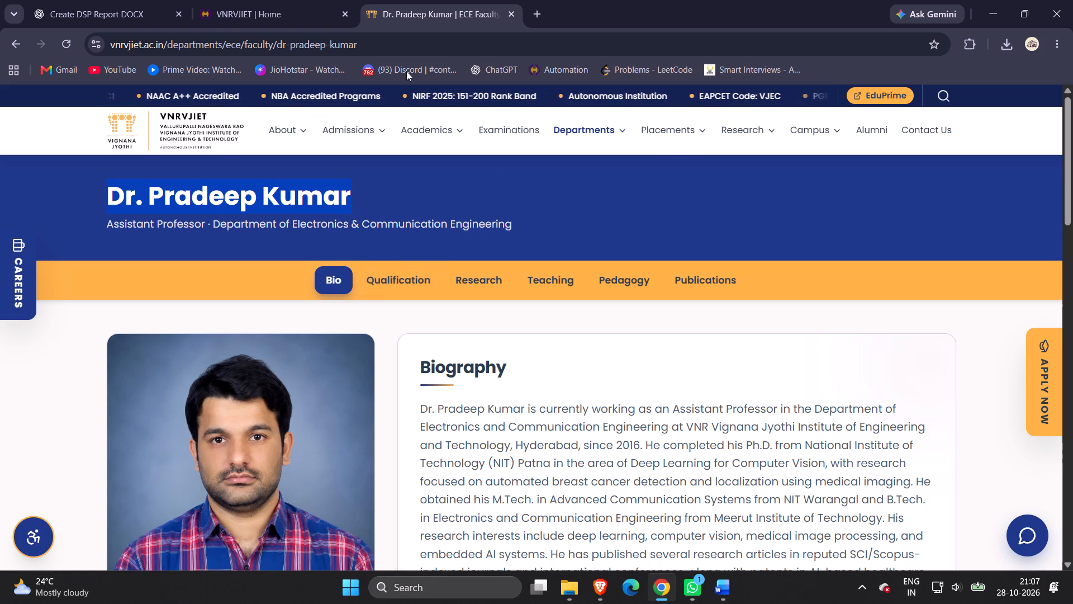
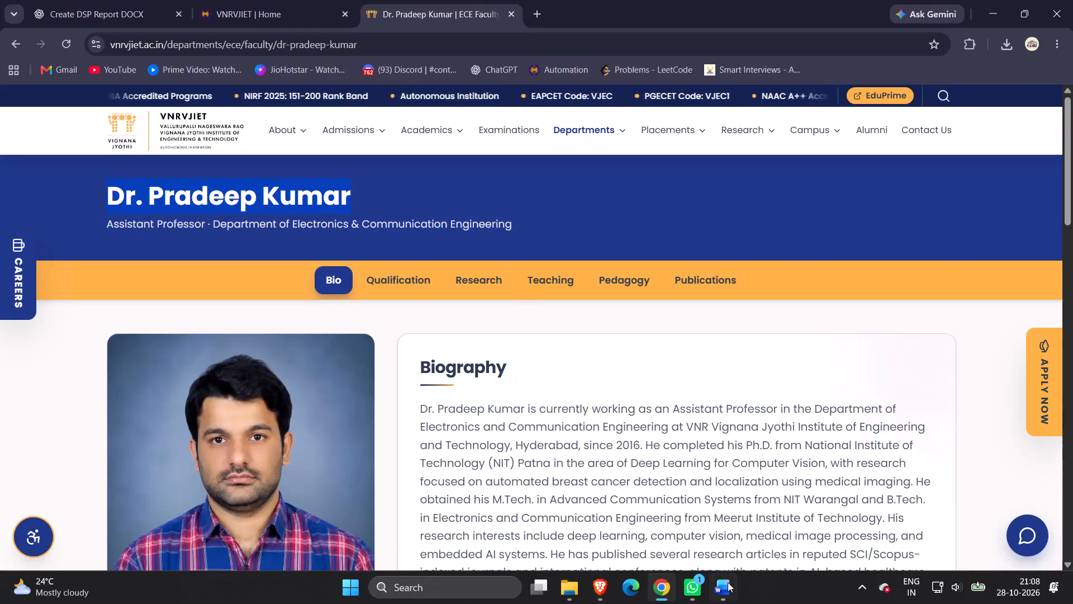
Switch to Word and replace the second supervisor's title and name with the copied faculty name, keeping the Assistant Professor designation.
{"action": "left_click", "coordinate": [728, 584]}
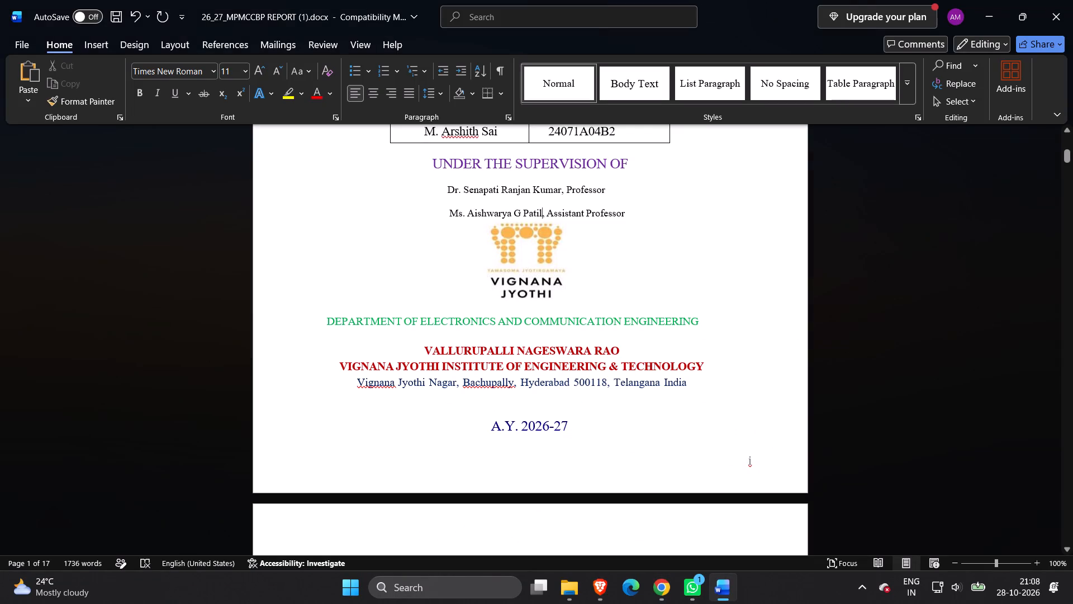
{"action": "key", "text": "BackSpace"}
{"action": "key", "text": "ctrl+v"}
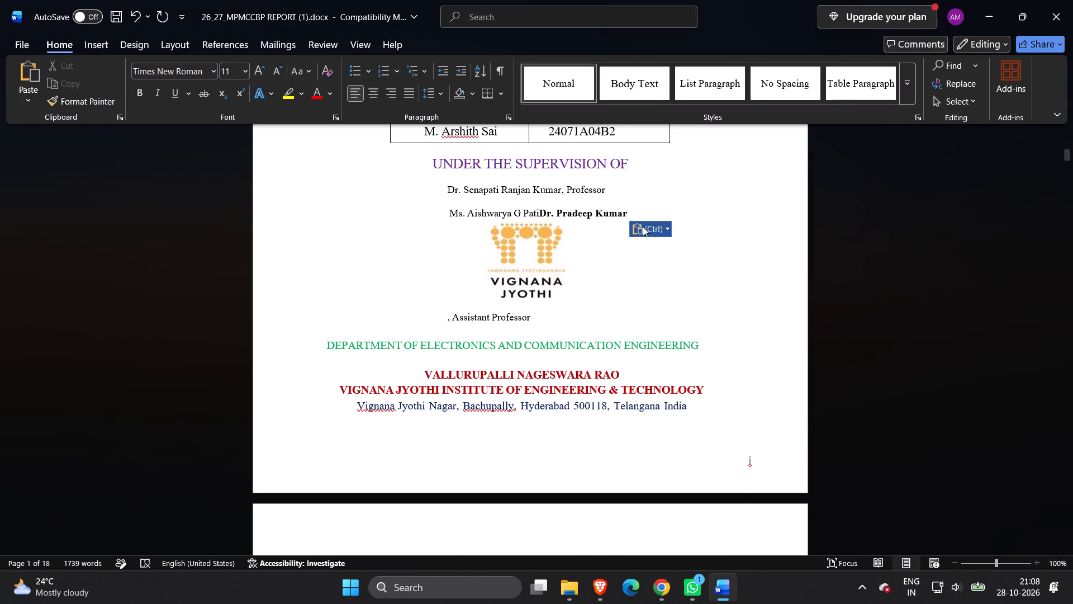
{"action": "left_click", "coordinate": [539, 214]}
{"action": "key", "text": "BackSpace"}
{"action": "key", "text": "BackSpace"}
{"action": "key", "text": "BackSpace"}
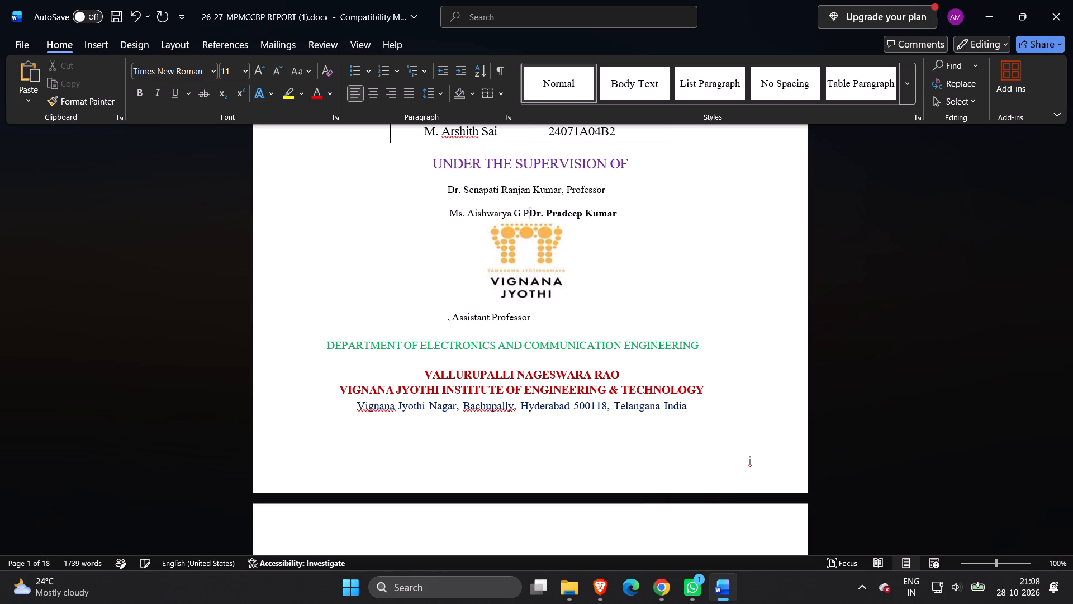
{"action": "key", "text": "BackSpace"}
{"action": "key", "text": "BackSpace"}
{"action": "key", "text": "BackSpace"}
{"action": "key", "text": "BackSpace"}
{"action": "key", "text": "BackSpace"}
{"action": "key", "text": "BackSpace"}
{"action": "key", "text": "BackSpace"}
{"action": "key", "text": "BackSpace"}
{"action": "key", "text": "BackSpace"}
{"action": "key", "text": "BackSpace"}
{"action": "key", "text": "BackSpace"}
{"action": "key", "text": "BackSpace"}
{"action": "key", "text": "BackSpace"}
{"action": "key", "text": "BackSpace"}
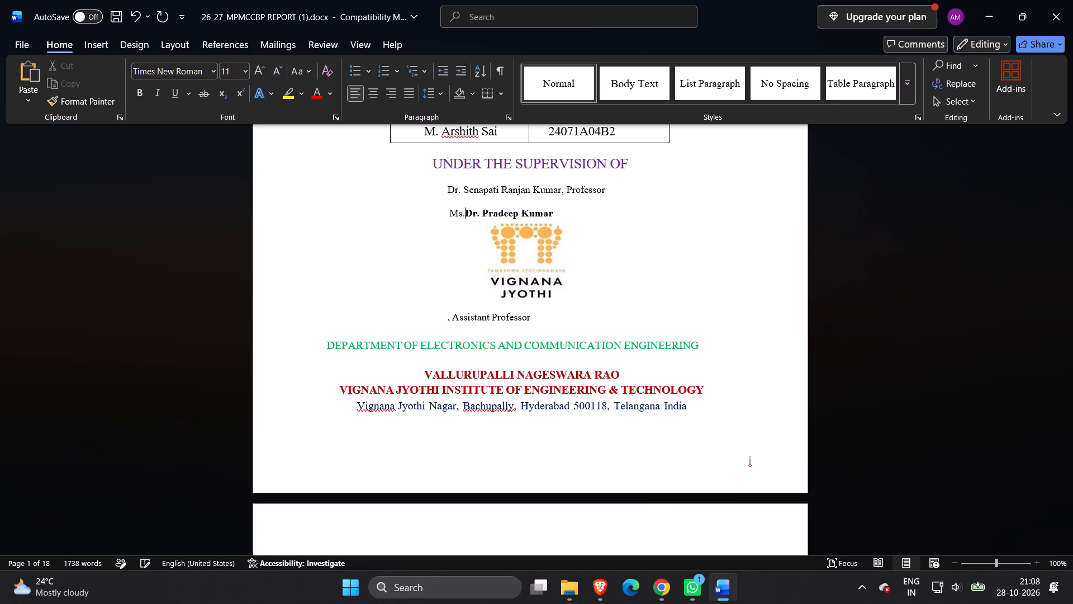
{"action": "key", "text": "BackSpace"}
{"action": "key", "text": "BackSpace"}
{"action": "key", "text": "BackSpace"}
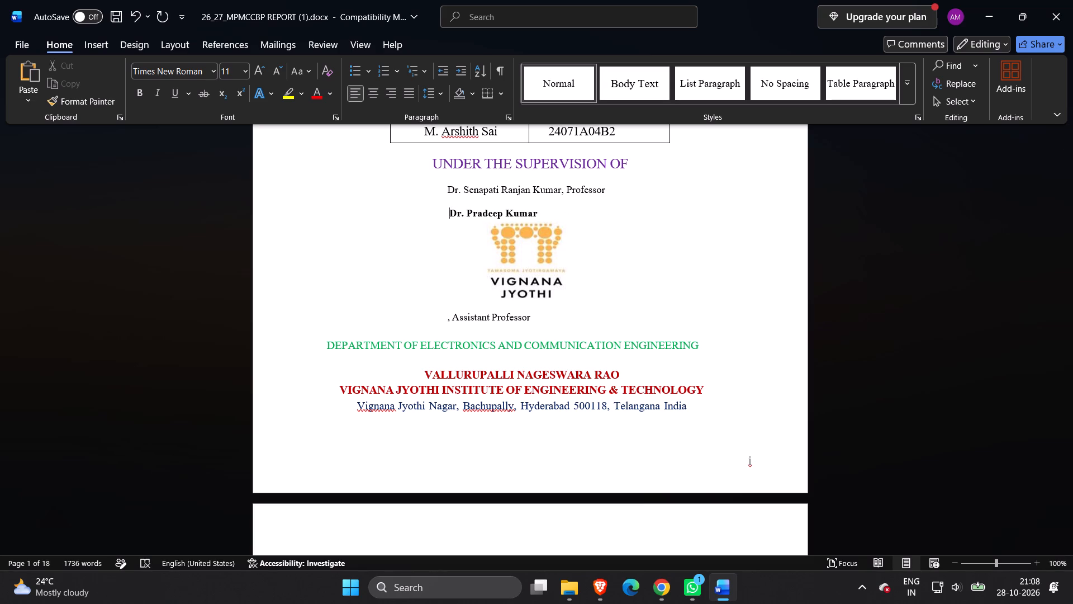
{"action": "key", "text": "BackSpace"}
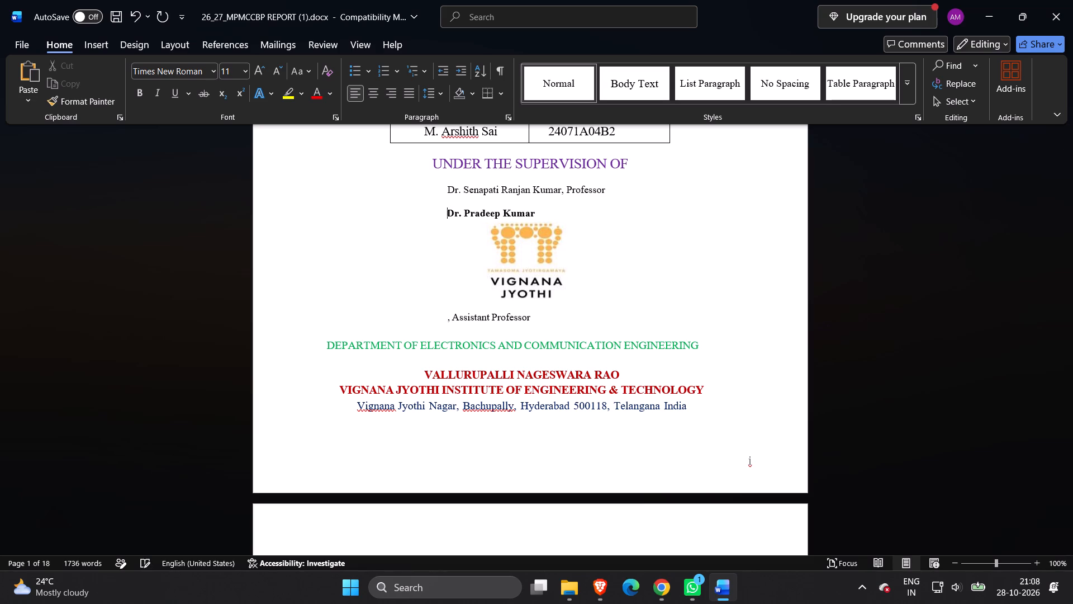
Remove the paragraph break before ", Assistant Professor" so the designation joins the second supervisor's name on one line.
{"action": "left_click", "coordinate": [445, 312]}
{"action": "key", "text": "BackSpace"}
{"action": "key", "text": "BackSpace"}
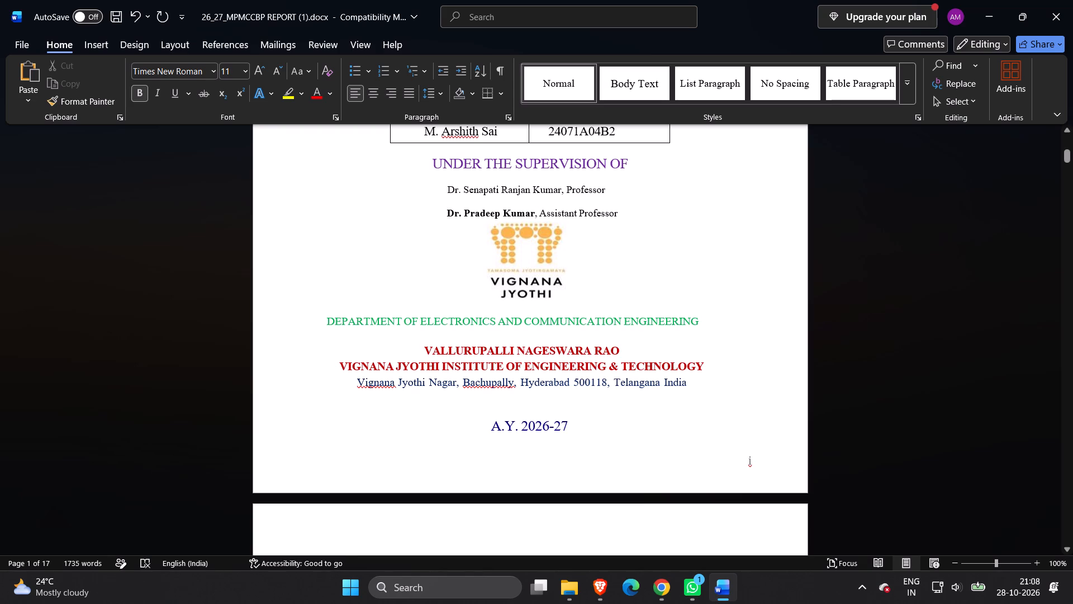
Remove the bold formatting from the second supervisor's title and name.
{"action": "left_click_drag", "start_coordinate": [535, 211], "coordinate": [459, 214]}
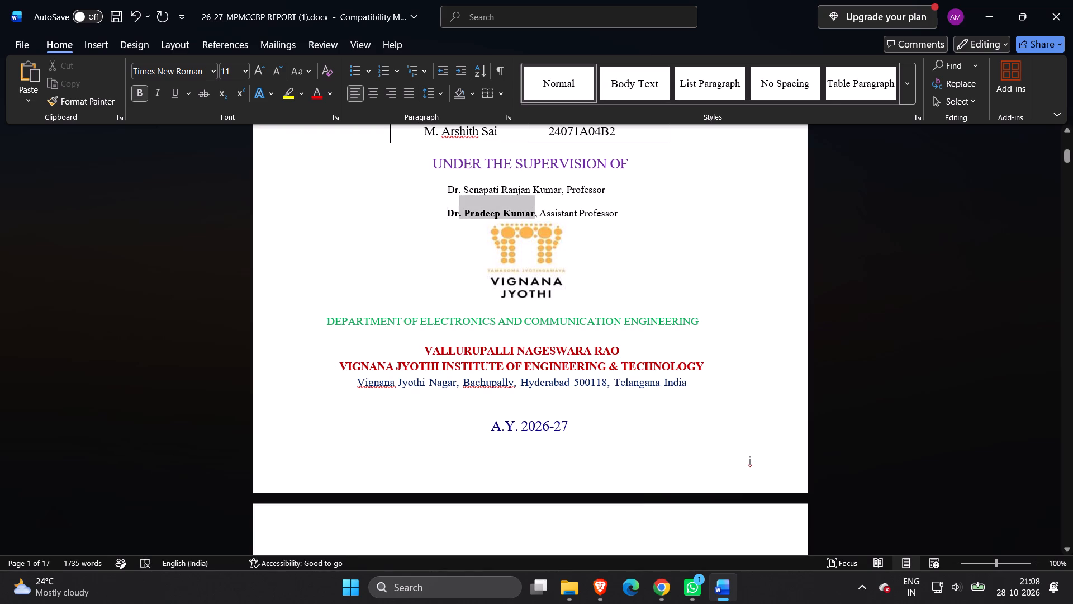
{"action": "left_click_drag", "start_coordinate": [459, 214], "coordinate": [447, 221]}
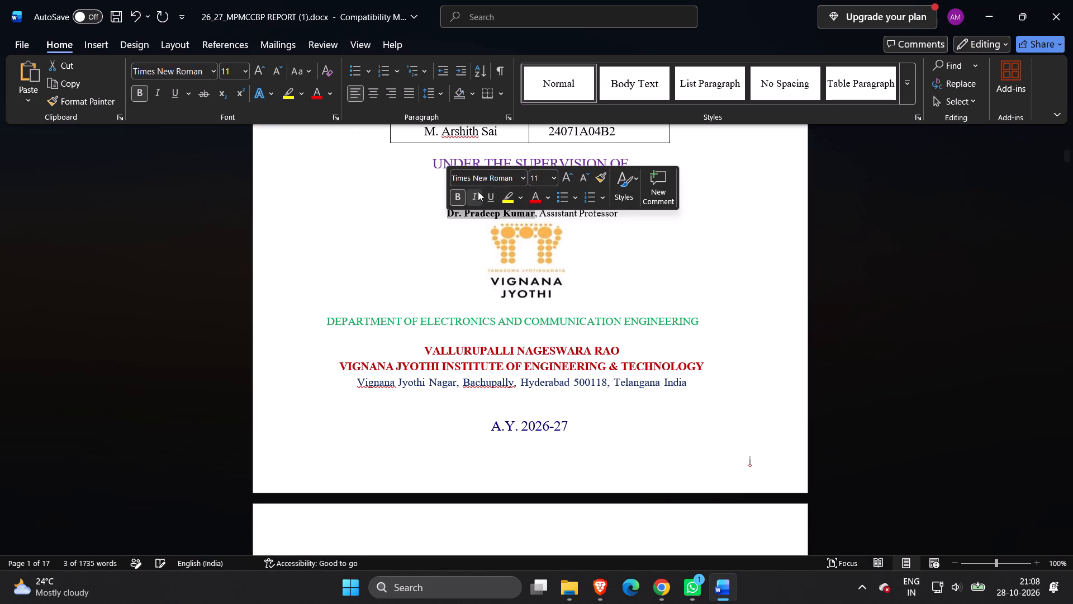
{"action": "left_click", "coordinate": [458, 201]}
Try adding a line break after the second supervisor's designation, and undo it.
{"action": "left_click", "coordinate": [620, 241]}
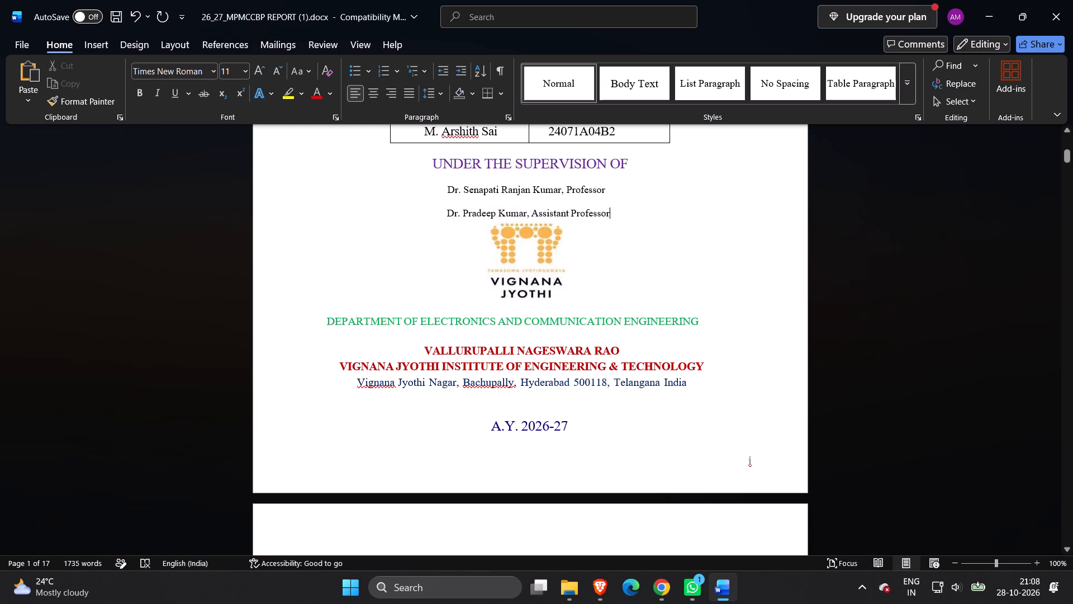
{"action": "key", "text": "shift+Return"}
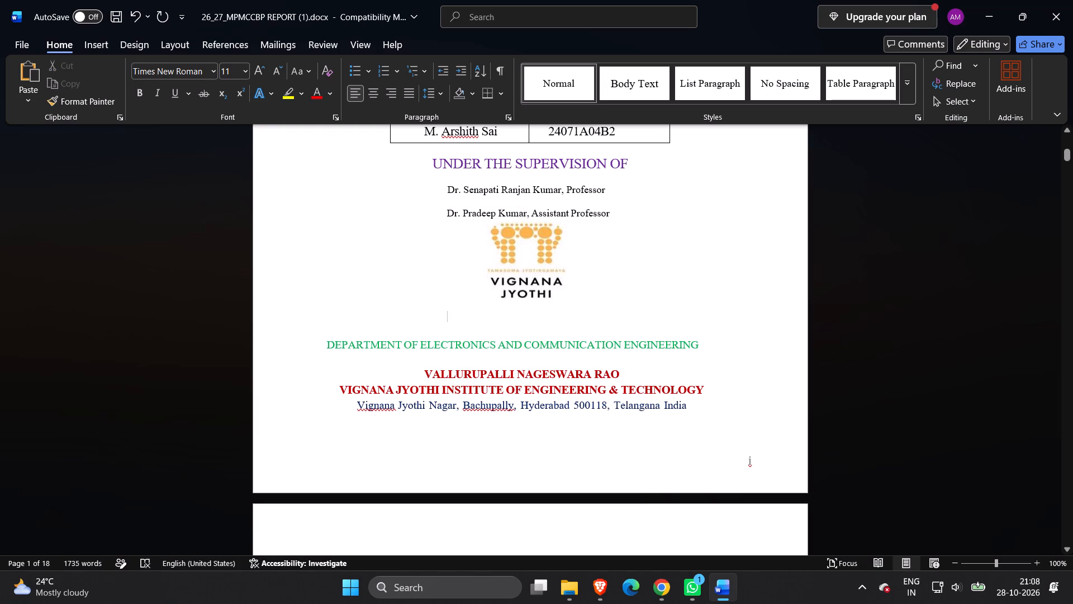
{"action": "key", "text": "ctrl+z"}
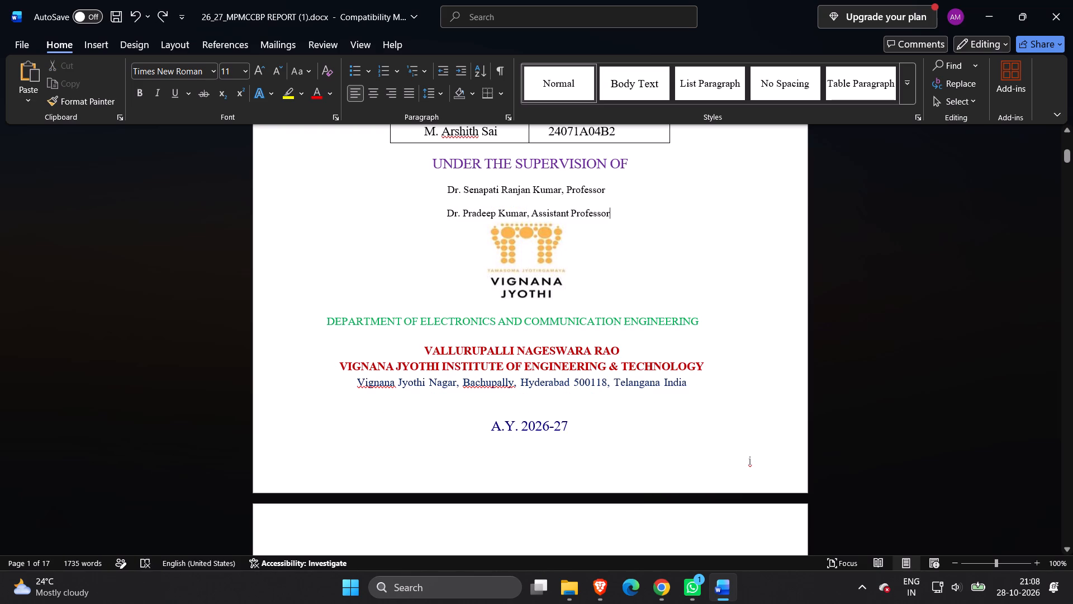
Nudge the Vignana Jyothi logo down slightly to leave a gap between it and the second supervisor line.
{"action": "left_click", "coordinate": [530, 255]}
{"action": "key", "text": "Down"}
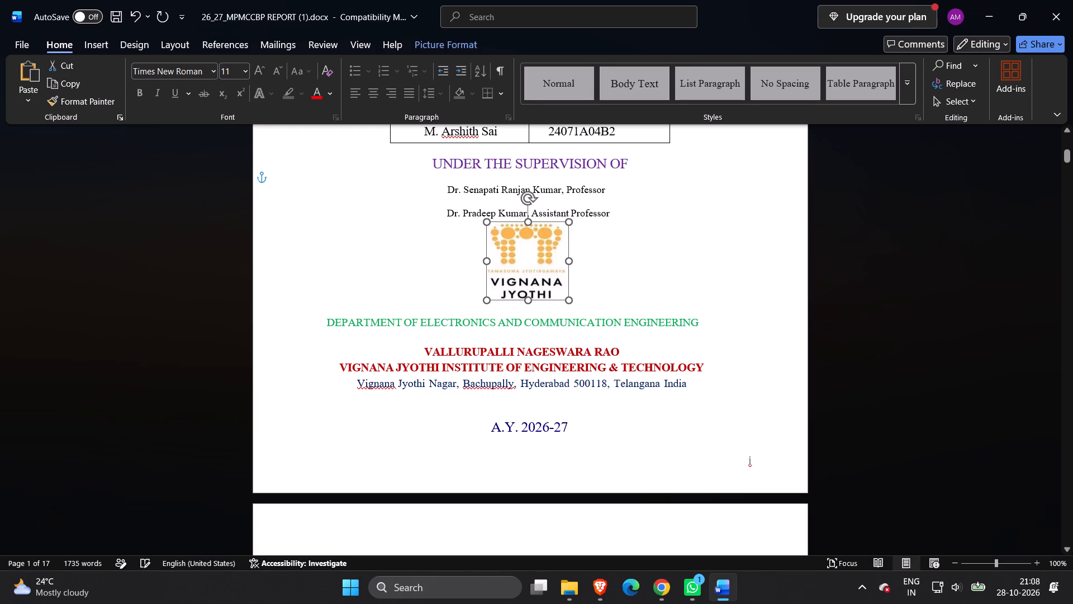
{"action": "key", "text": "Down"}
{"action": "key", "text": "Down"}
{"action": "key", "text": "Down"}
{"action": "key", "text": "Down"}
{"action": "key", "text": "Down"}
{"action": "key", "text": "Down"}
{"action": "key", "text": "Down"}
{"action": "key", "text": "Down"}
{"action": "key", "text": "Down"}
{"action": "key", "text": "Down"}
{"action": "key", "text": "Down"}
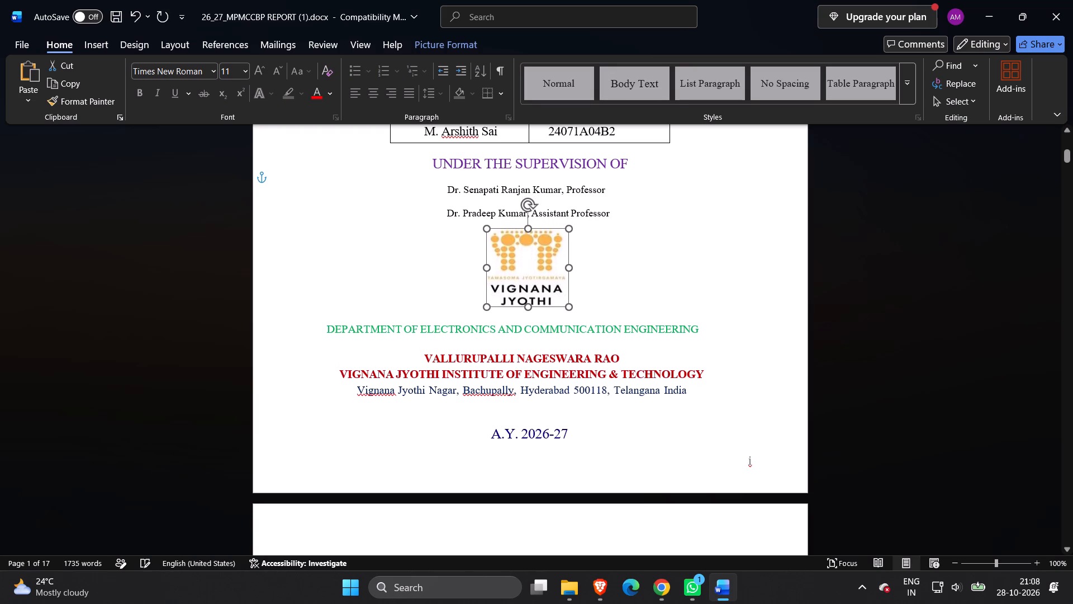
{"action": "key", "text": "Down"}
{"action": "key", "text": "Down"}
{"action": "key", "text": "Down"}
{"action": "key", "text": "Down"}
{"action": "key", "text": "Down"}
{"action": "key", "text": "Down"}
{"action": "key", "text": "Down"}
{"action": "key", "text": "Down"}
{"action": "key", "text": "Down"}
{"action": "key", "text": "Up"}
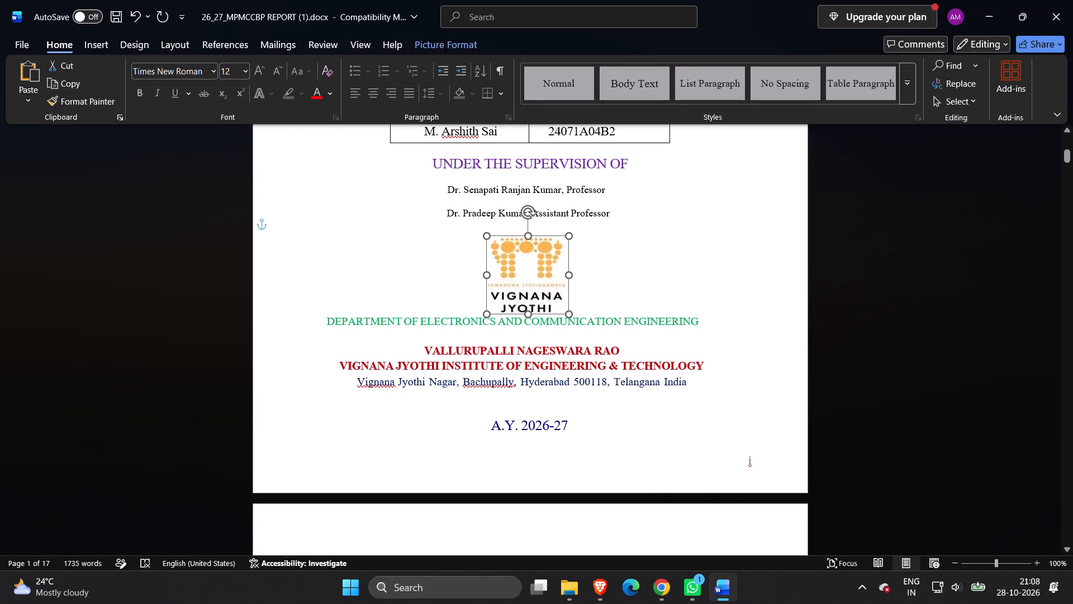
{"action": "key", "text": "Up"}
{"action": "key", "text": "Up"}
{"action": "key", "text": "Up"}
{"action": "key", "text": "Up"}
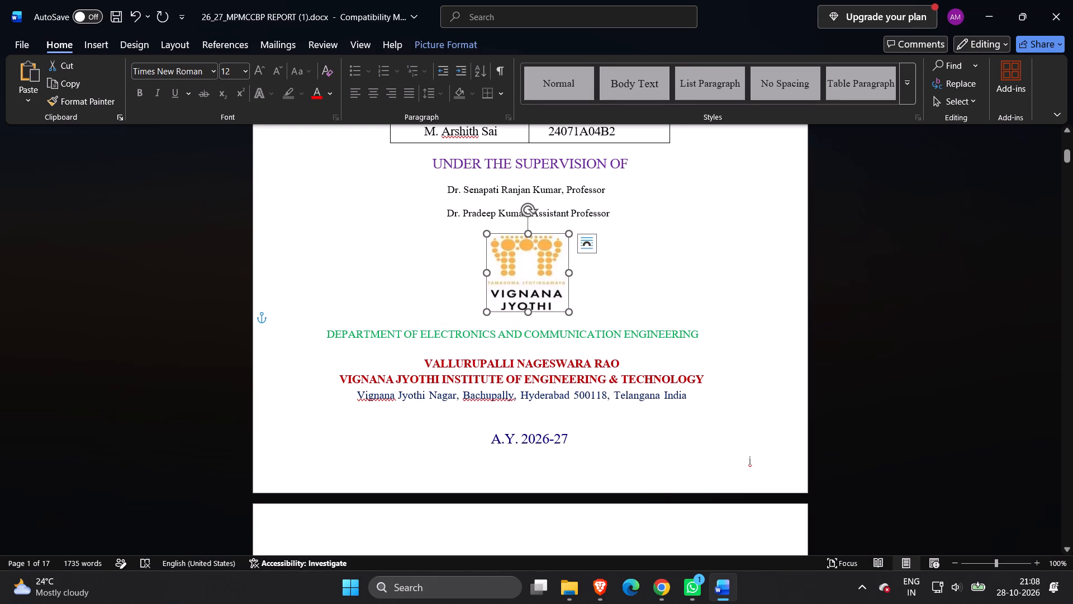
{"action": "left_click", "coordinate": [624, 200]}
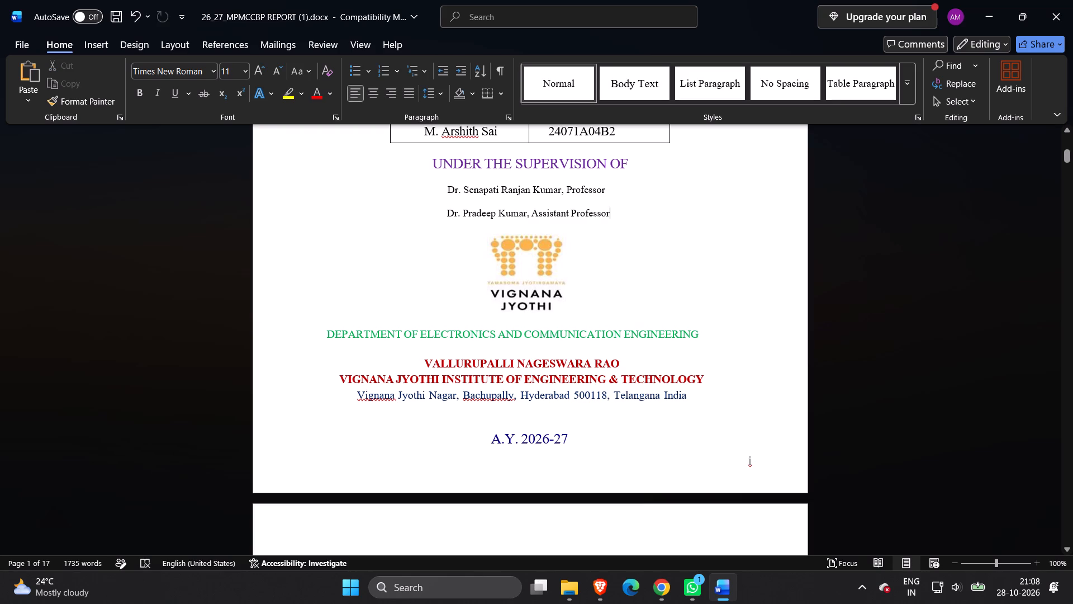
Switch to the Spotify playlist page in the Brave browser.
{"action": "left_click", "coordinate": [606, 583]}
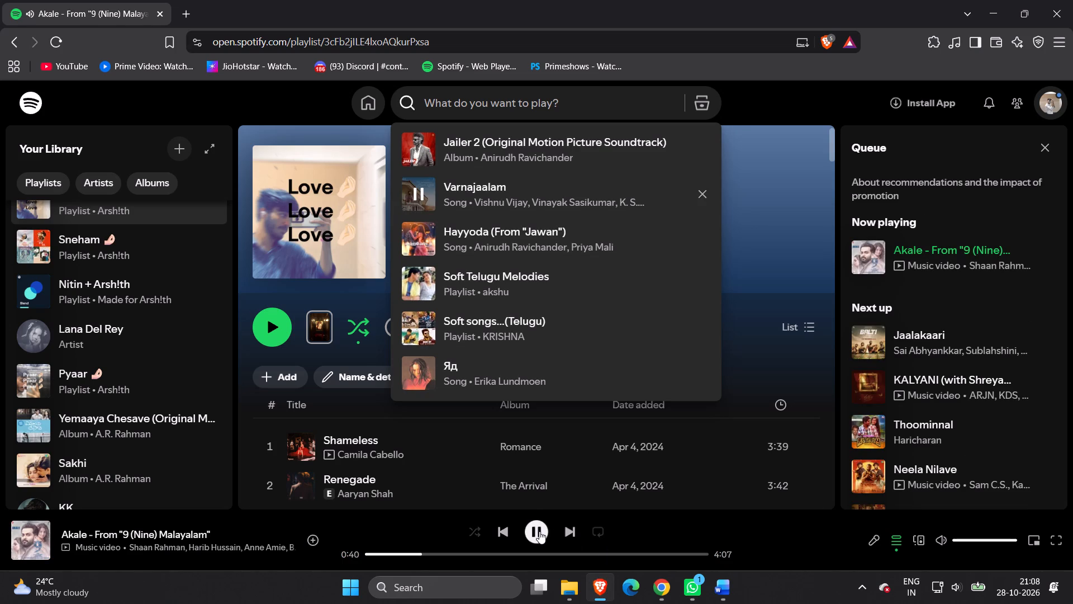
Pause the song currently playing in the Spotify web player.
{"action": "left_click", "coordinate": [539, 531]}
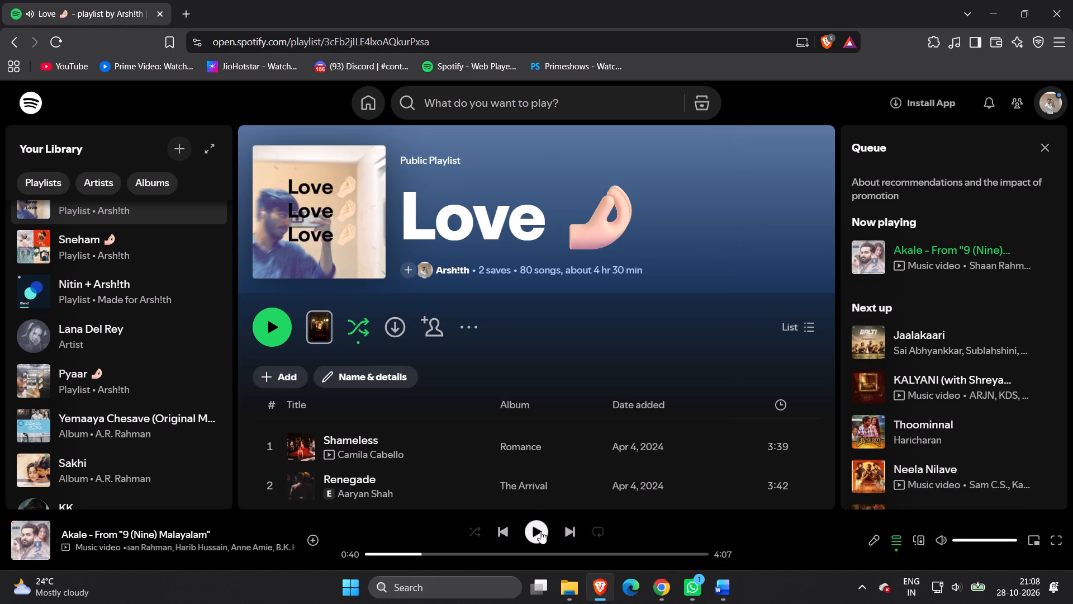
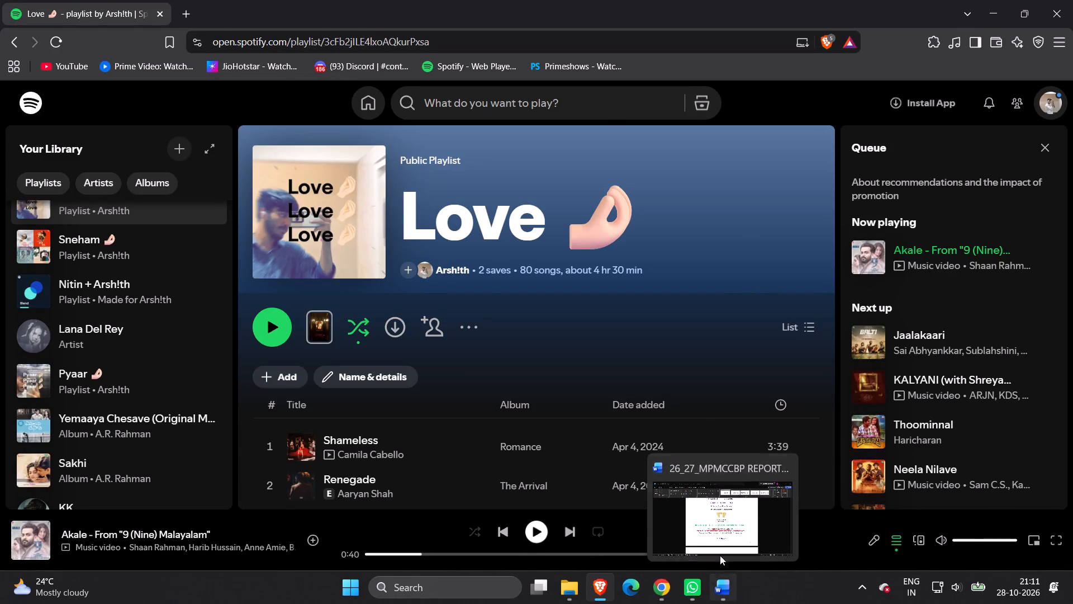
Switch back to the MPMCCBP report in Word and review the student and supervisor details on the cover page.
{"action": "left_click", "coordinate": [729, 509]}
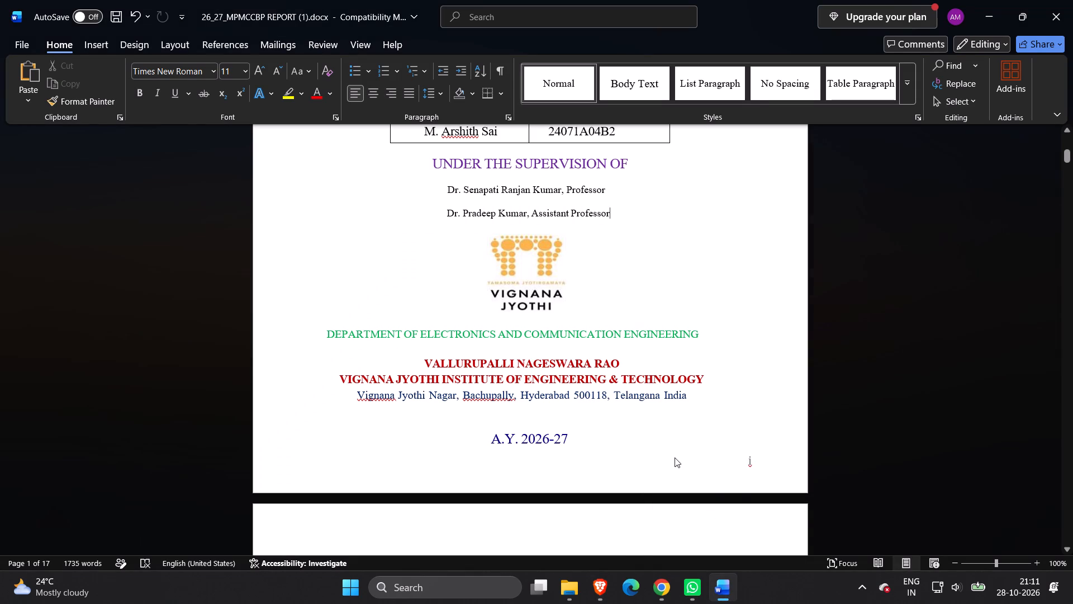
{"action": "scroll", "coordinate": [675, 457], "scroll_direction": "up", "scroll_amount": 3}
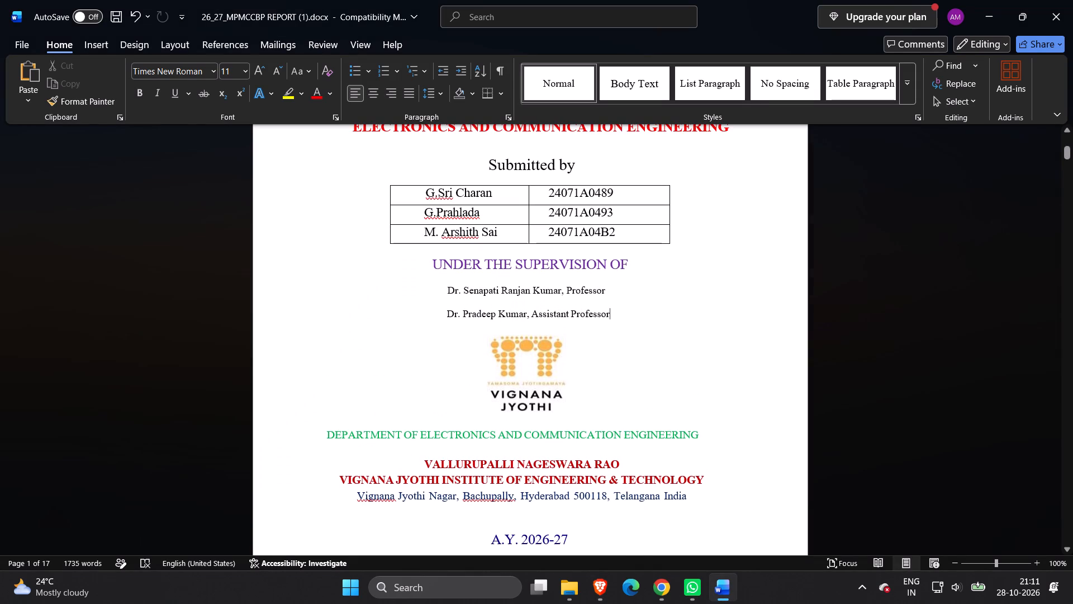
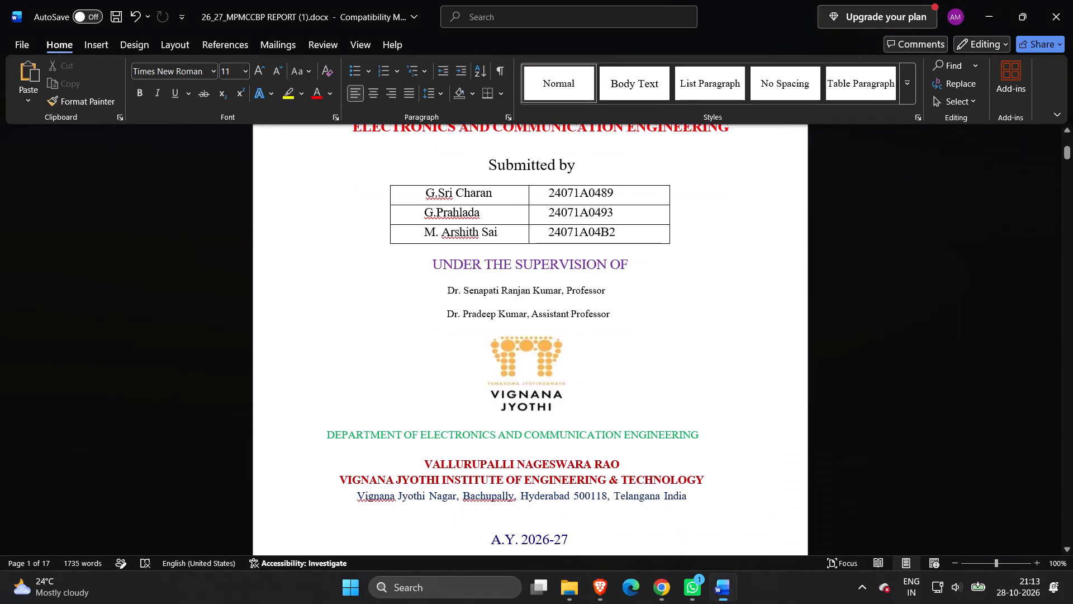
Add a blank line below the second supervisor's entry on the cover page.
{"action": "left_click", "coordinate": [613, 313]}
{"action": "key", "text": "Return"}
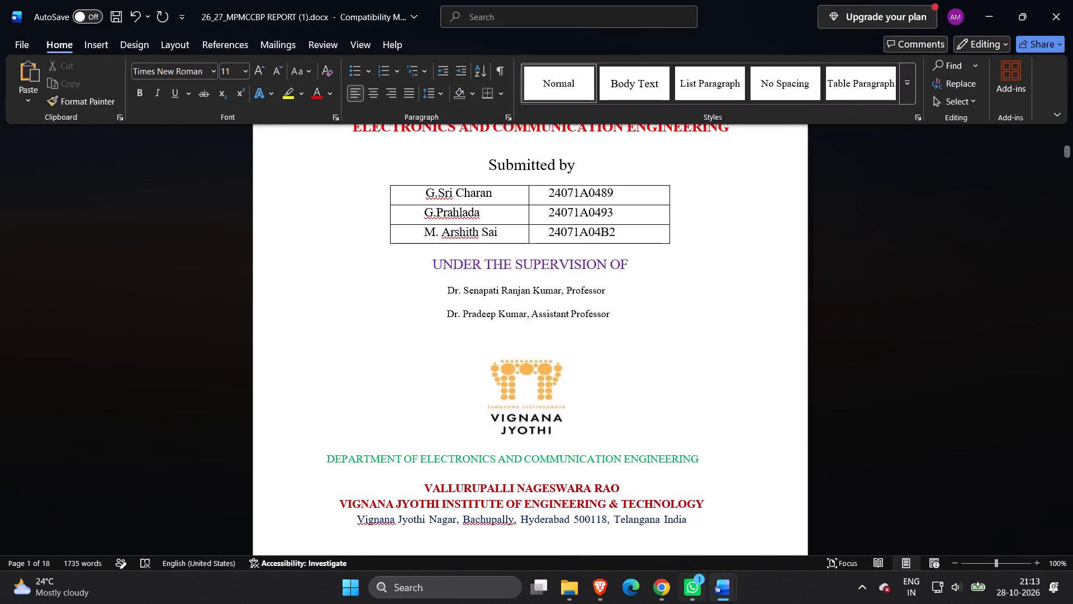
{"action": "left_click", "coordinate": [658, 594]}
{"action": "left_click", "coordinate": [15, 41]}
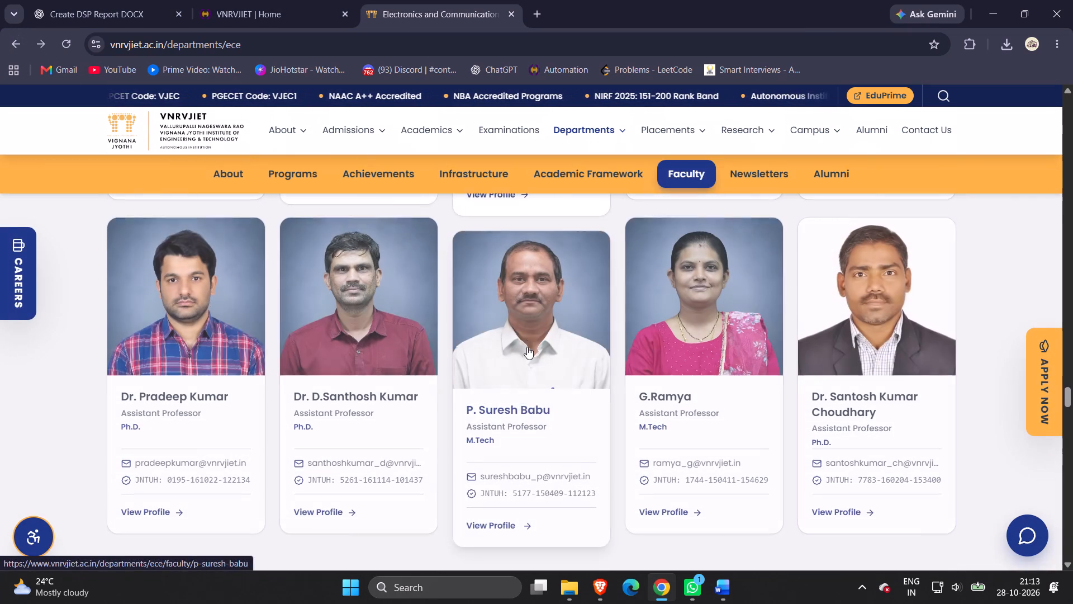
{"action": "scroll", "coordinate": [636, 391], "scroll_direction": "down", "scroll_amount": 3}
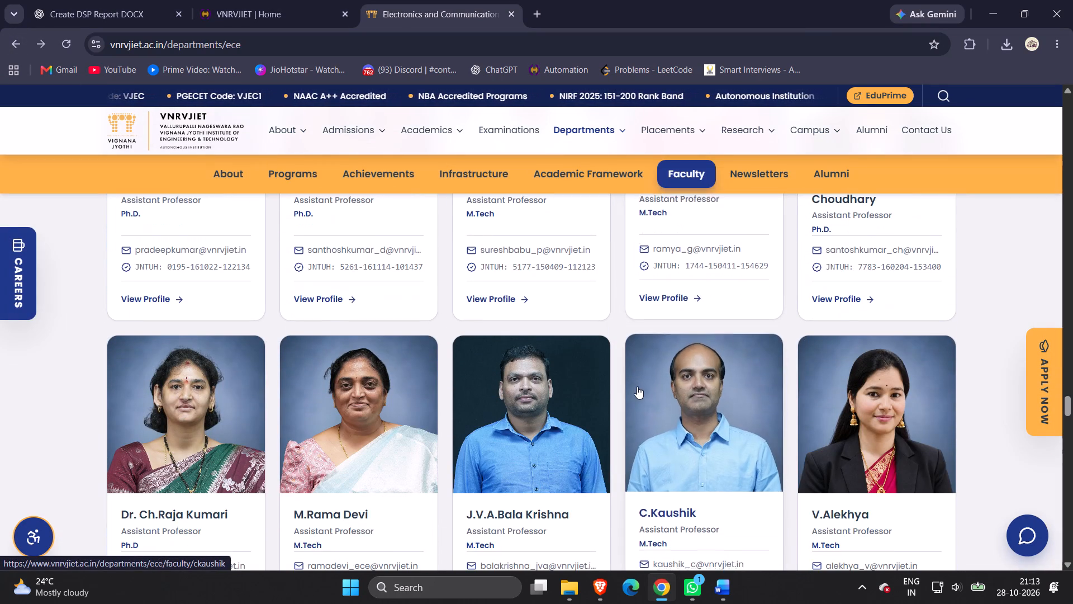
{"action": "scroll", "coordinate": [637, 386], "scroll_direction": "down", "scroll_amount": 6}
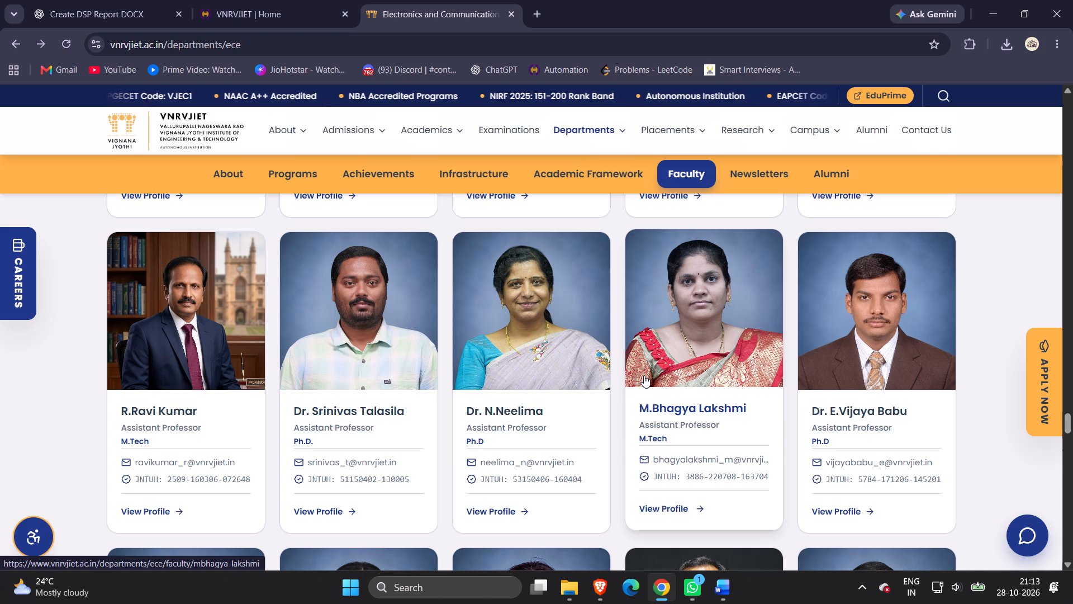
{"action": "scroll", "coordinate": [644, 375], "scroll_direction": "down", "scroll_amount": 5}
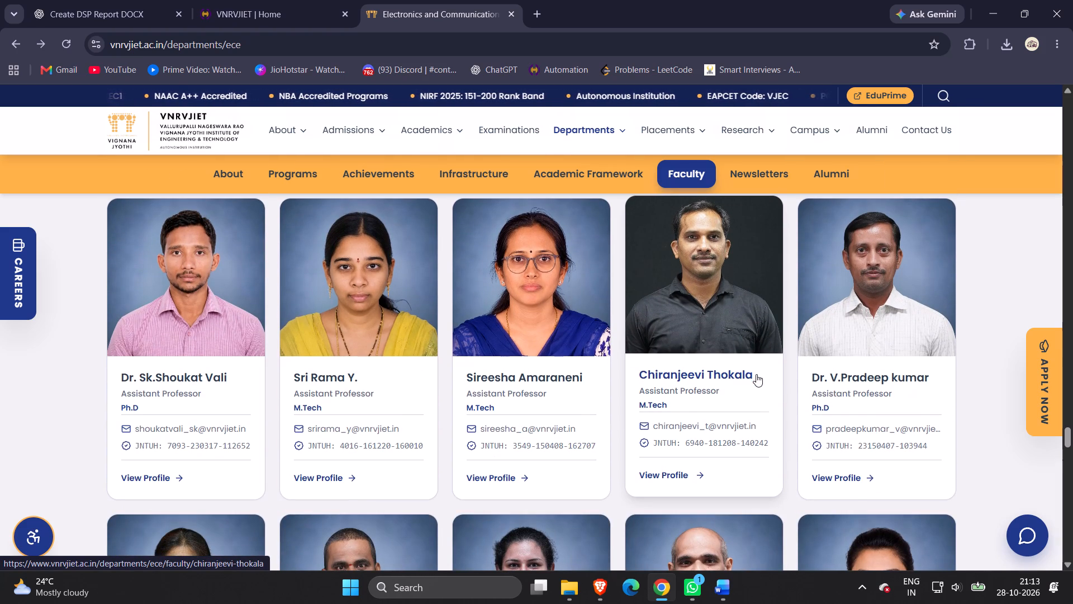
{"action": "left_click_drag", "start_coordinate": [756, 374], "coordinate": [701, 376]}
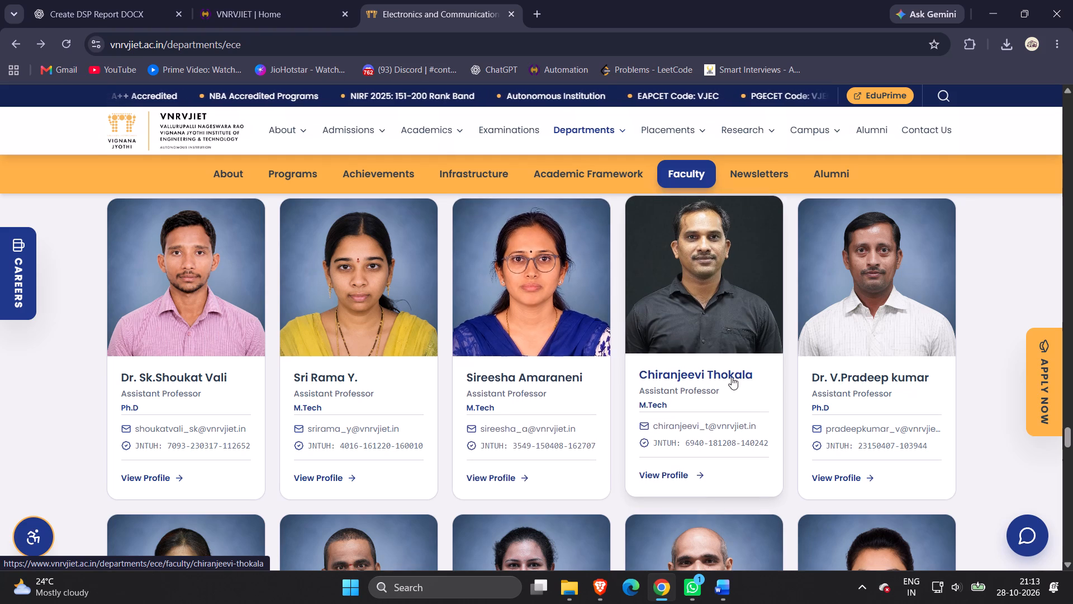
{"action": "left_click", "coordinate": [729, 374]}
Copy the faculty member's full name from the profile heading and return to the report in Word.
{"action": "left_click_drag", "start_coordinate": [369, 192], "coordinate": [94, 157]}
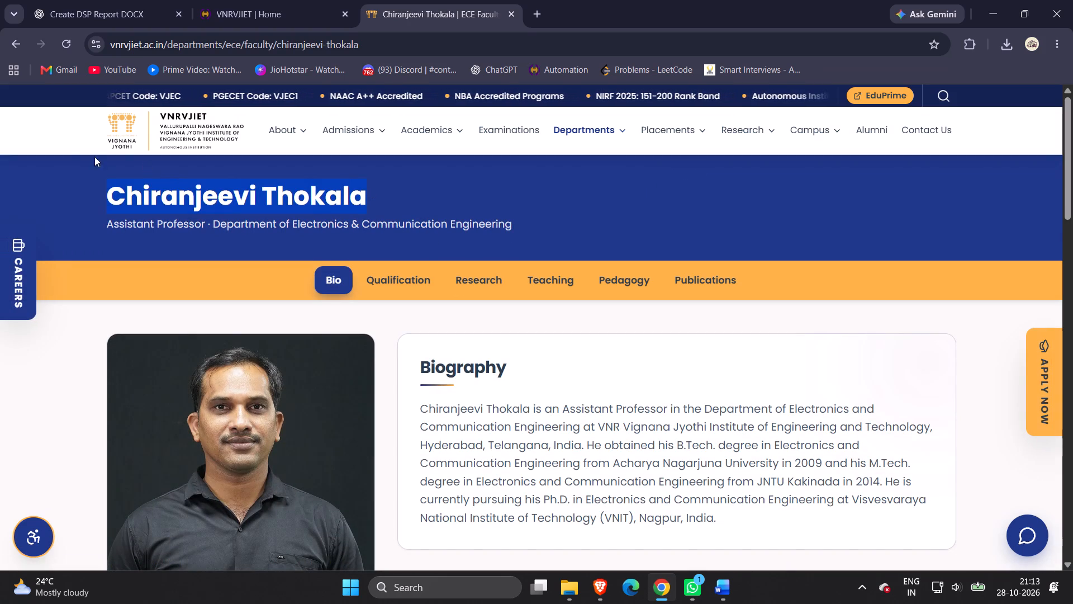
{"action": "left_click_drag", "start_coordinate": [94, 157], "coordinate": [83, 176]}
{"action": "key", "text": "ctrl+c"}
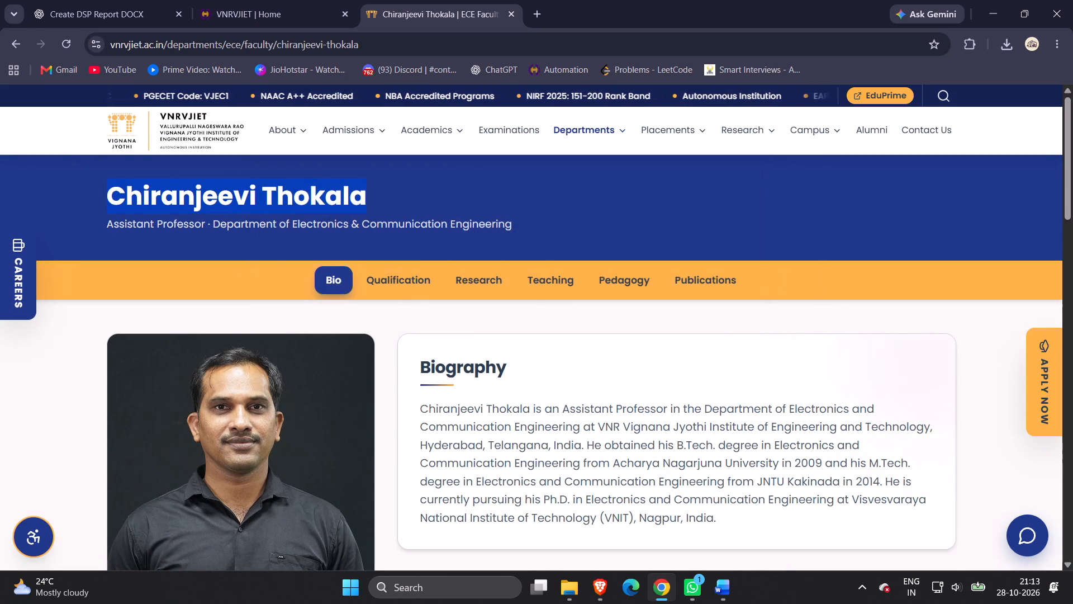
{"action": "left_click", "coordinate": [668, 532]}
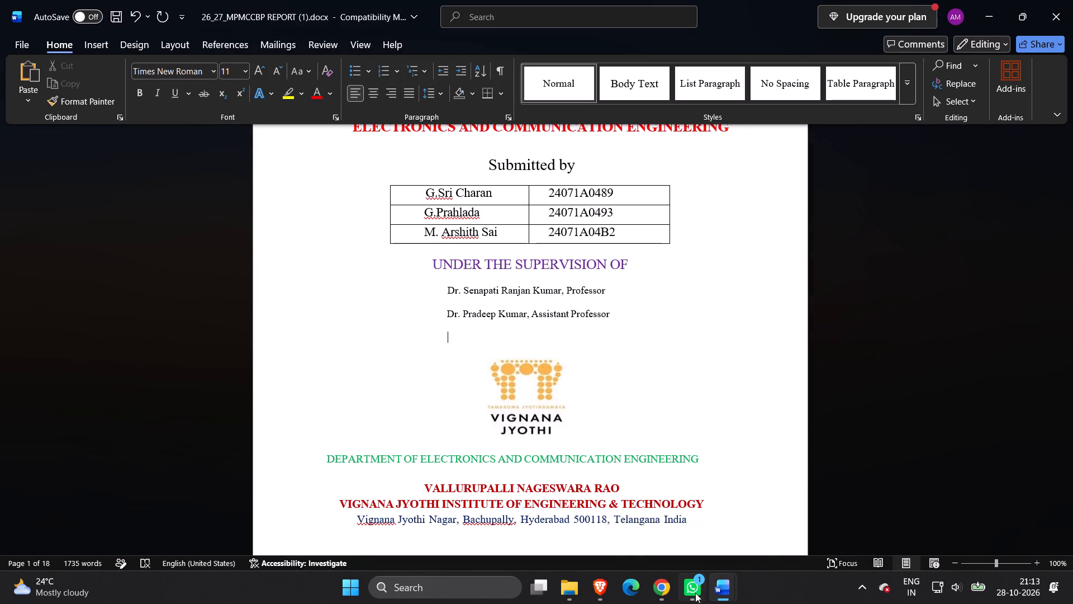
Check the third supervisor's name on the college faculty page and start that supervisor's cover page line with "Mr.".
{"action": "left_click", "coordinate": [676, 592]}
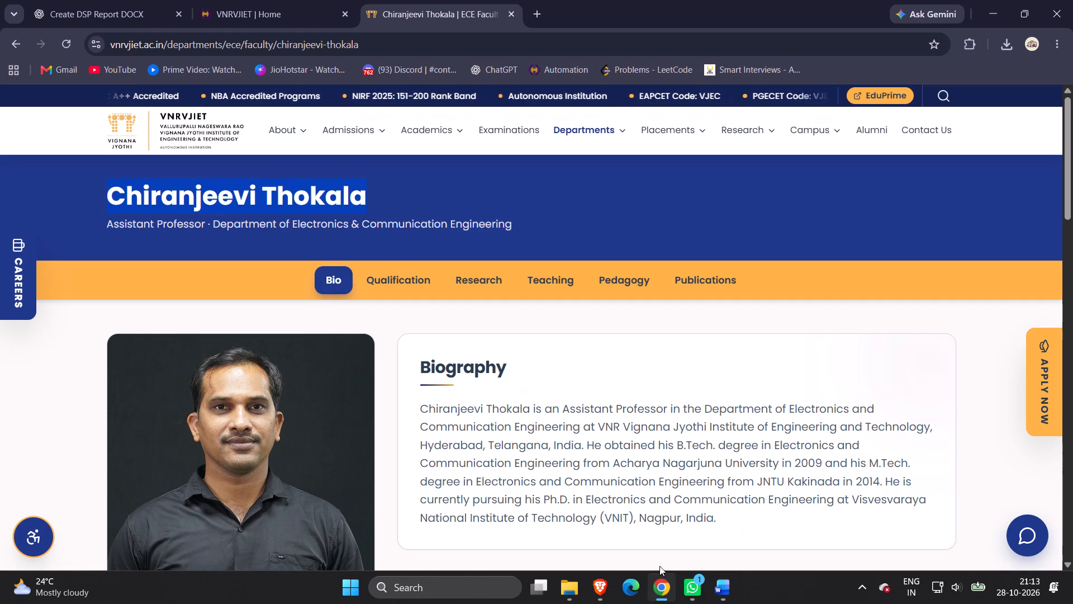
{"action": "left_click", "coordinate": [716, 582]}
{"action": "left_click", "coordinate": [656, 521]}
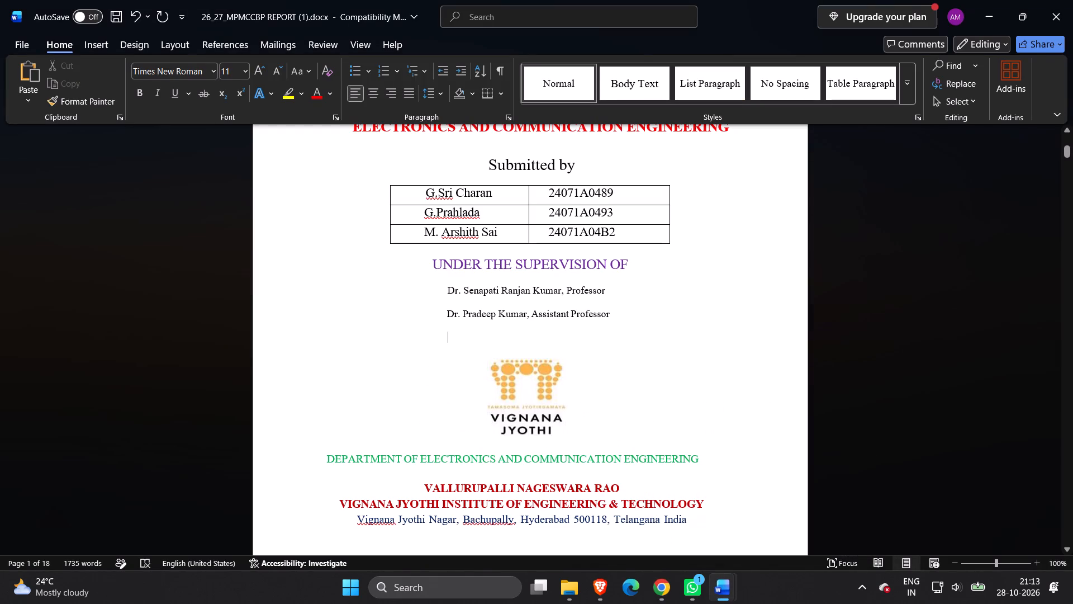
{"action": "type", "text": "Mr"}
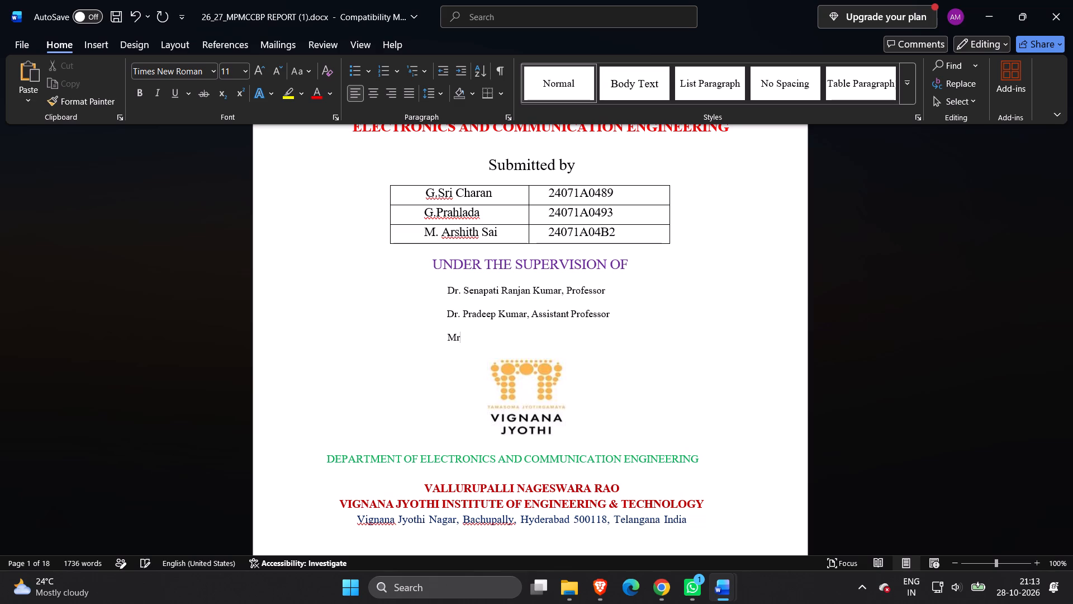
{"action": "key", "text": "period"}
Paste the copied name of the third supervisor after "Mr." on the cover page and remove its bold formatting.
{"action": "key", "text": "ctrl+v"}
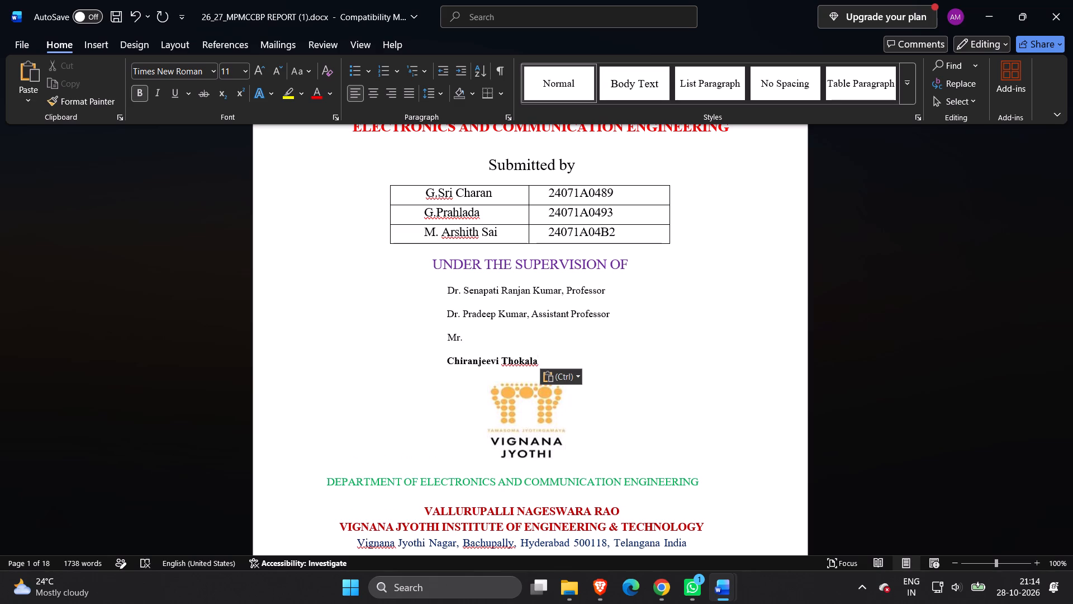
{"action": "left_click_drag", "start_coordinate": [543, 362], "coordinate": [452, 355]}
{"action": "left_click", "coordinate": [458, 329]}
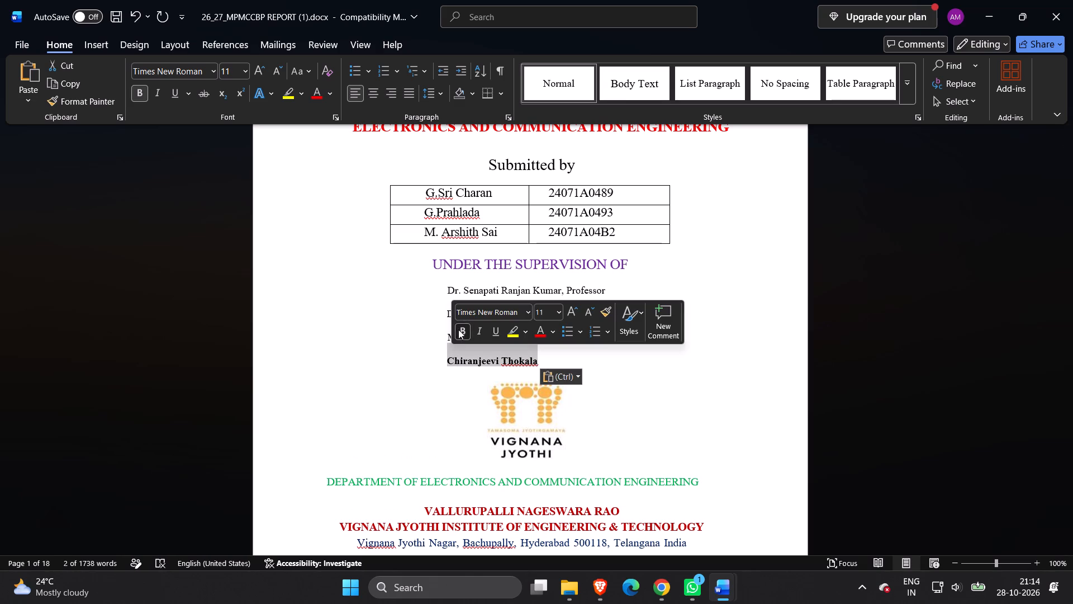
Join the third supervisor's name to the "Mr." line above it, with a single space after the title.
{"action": "left_click", "coordinate": [448, 361]}
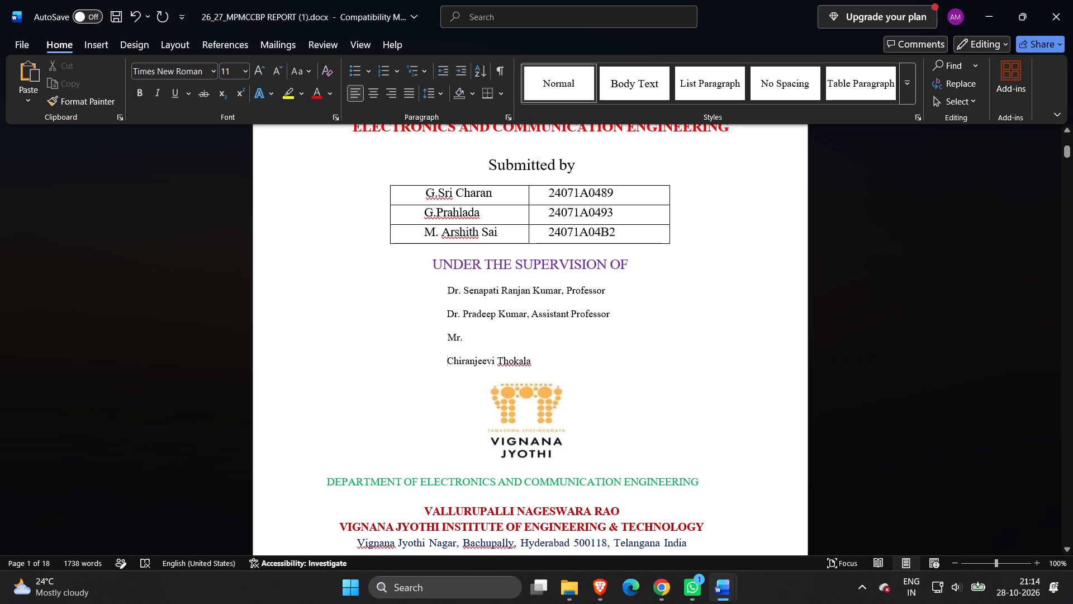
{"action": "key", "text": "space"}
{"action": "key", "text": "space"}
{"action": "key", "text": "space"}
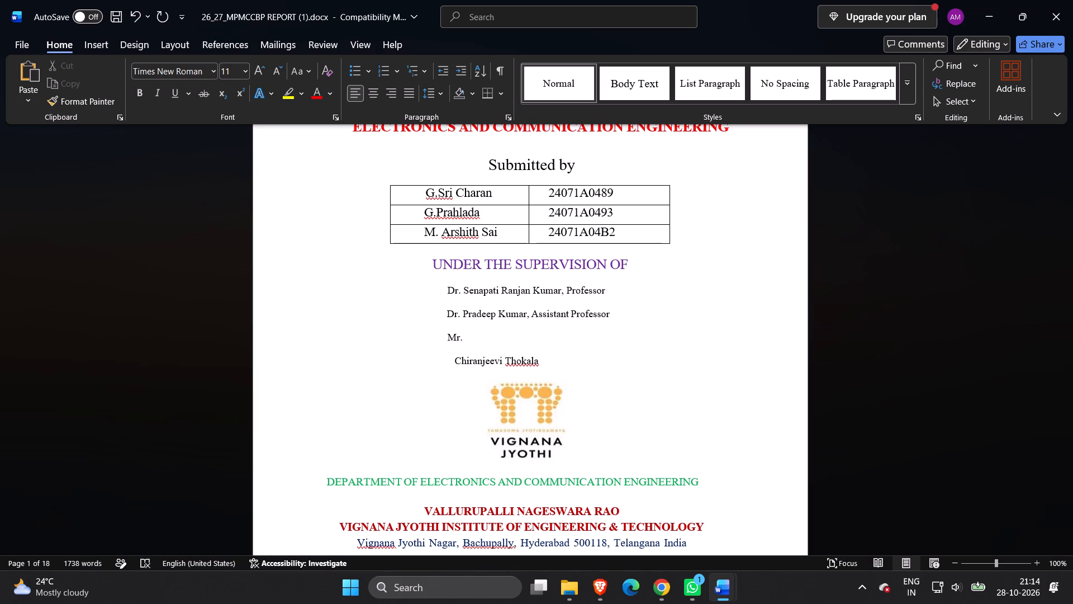
{"action": "key", "text": "BackSpace"}
{"action": "key", "text": "BackSpace"}
{"action": "key", "text": "BackSpace"}
{"action": "key", "text": "BackSpace"}
{"action": "key", "text": "BackSpace"}
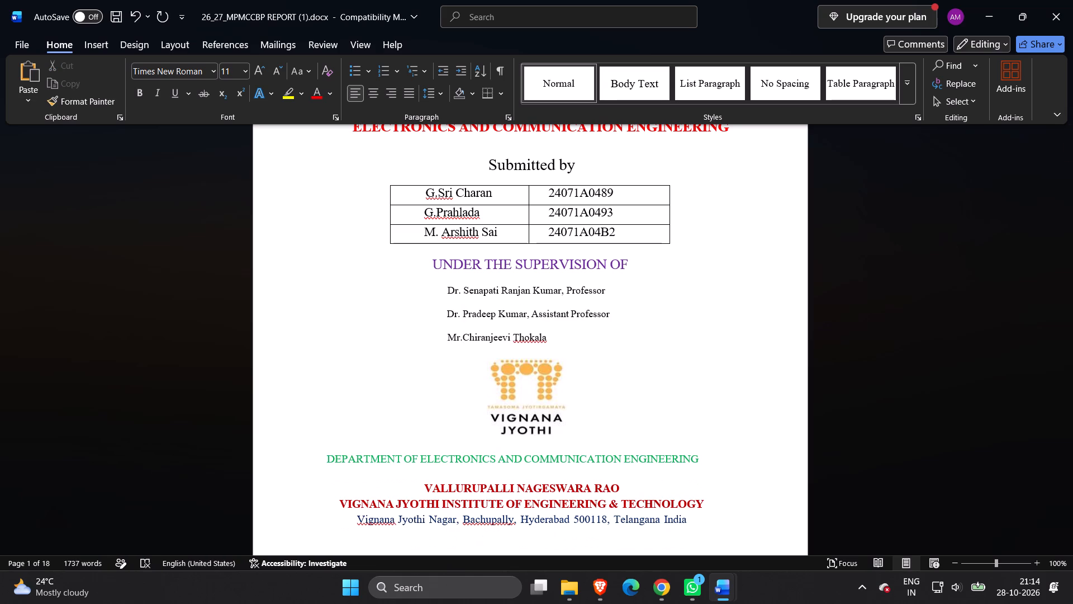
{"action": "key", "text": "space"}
Add a comma and "Assistant Professor", copied from the second supervisor's line, after the third supervisor's name.
{"action": "left_click", "coordinate": [553, 341]}
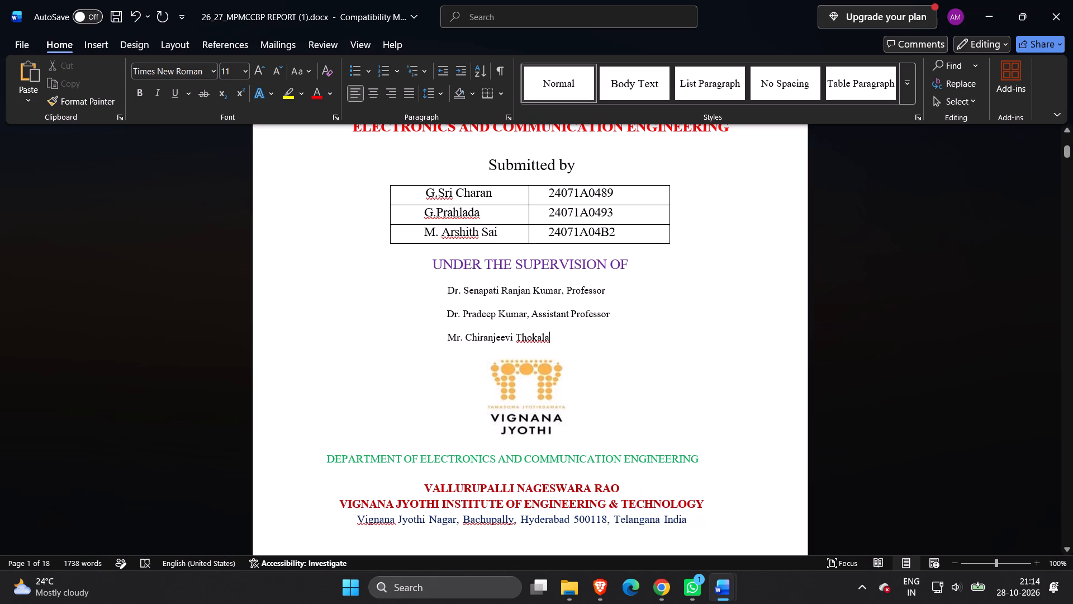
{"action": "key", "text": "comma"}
{"action": "left_click_drag", "start_coordinate": [615, 314], "coordinate": [536, 319]}
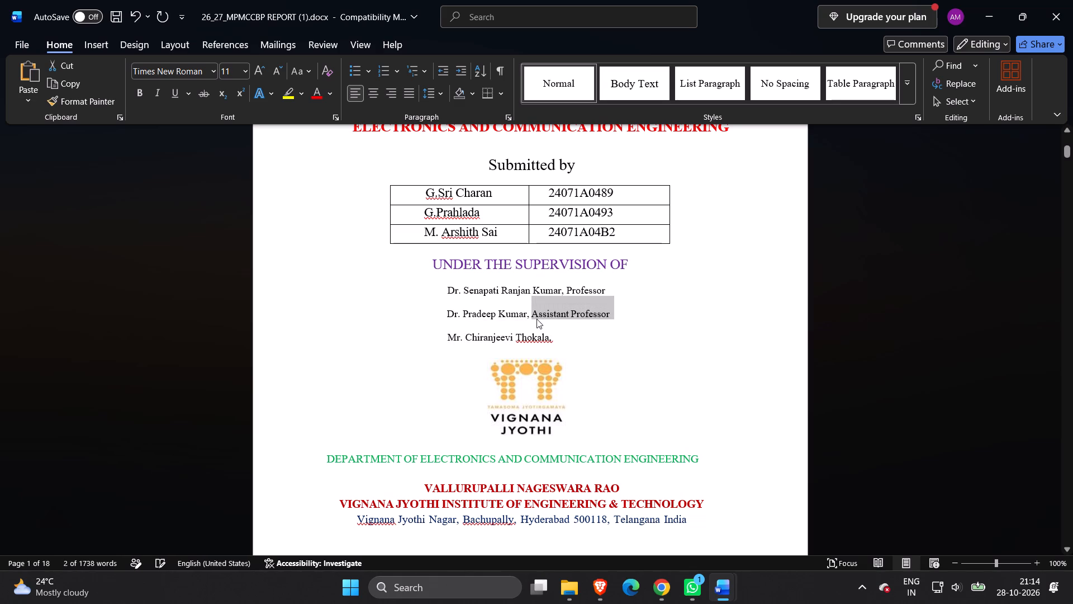
{"action": "key", "text": "ctrl+c"}
{"action": "left_click", "coordinate": [556, 333]}
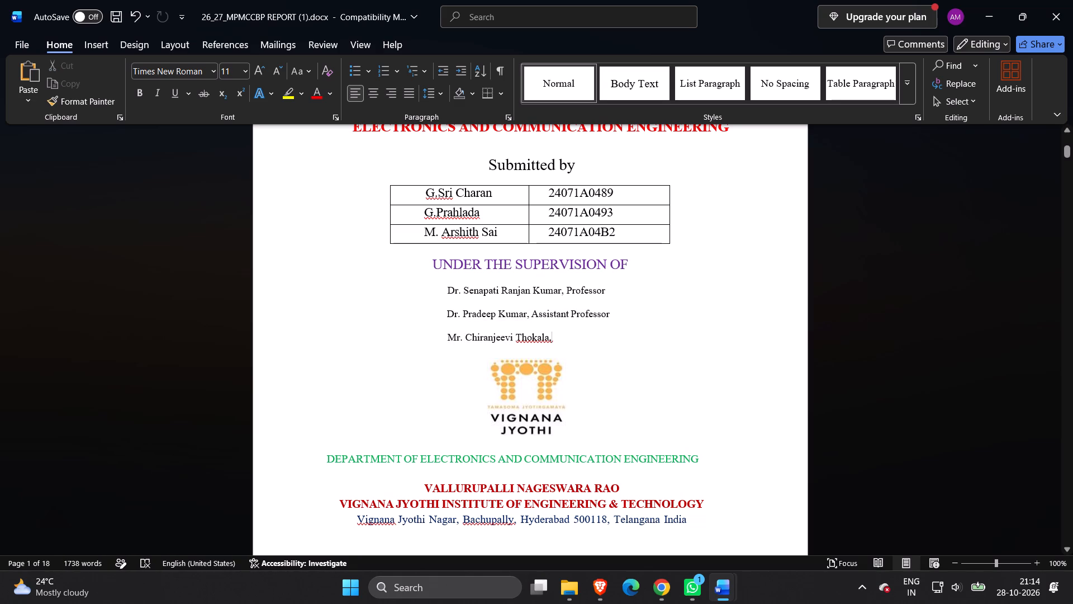
{"action": "key", "text": "ctrl+v"}
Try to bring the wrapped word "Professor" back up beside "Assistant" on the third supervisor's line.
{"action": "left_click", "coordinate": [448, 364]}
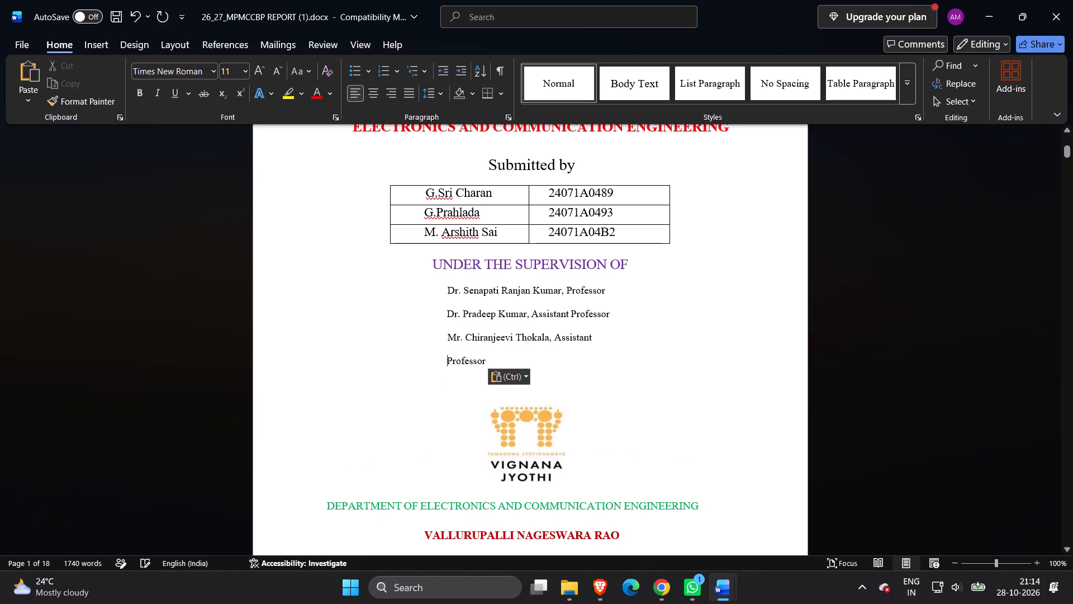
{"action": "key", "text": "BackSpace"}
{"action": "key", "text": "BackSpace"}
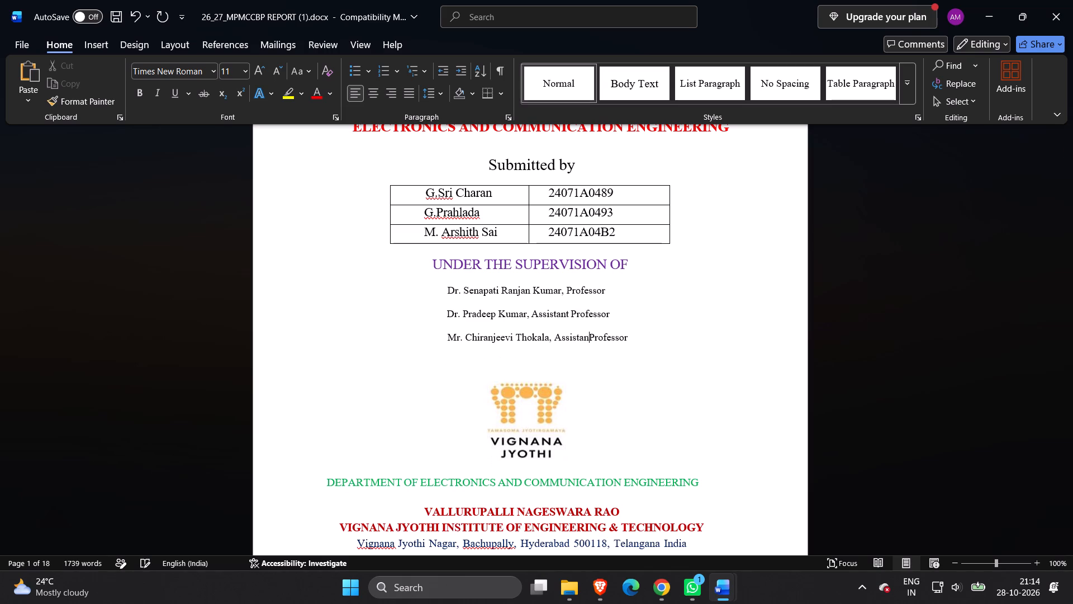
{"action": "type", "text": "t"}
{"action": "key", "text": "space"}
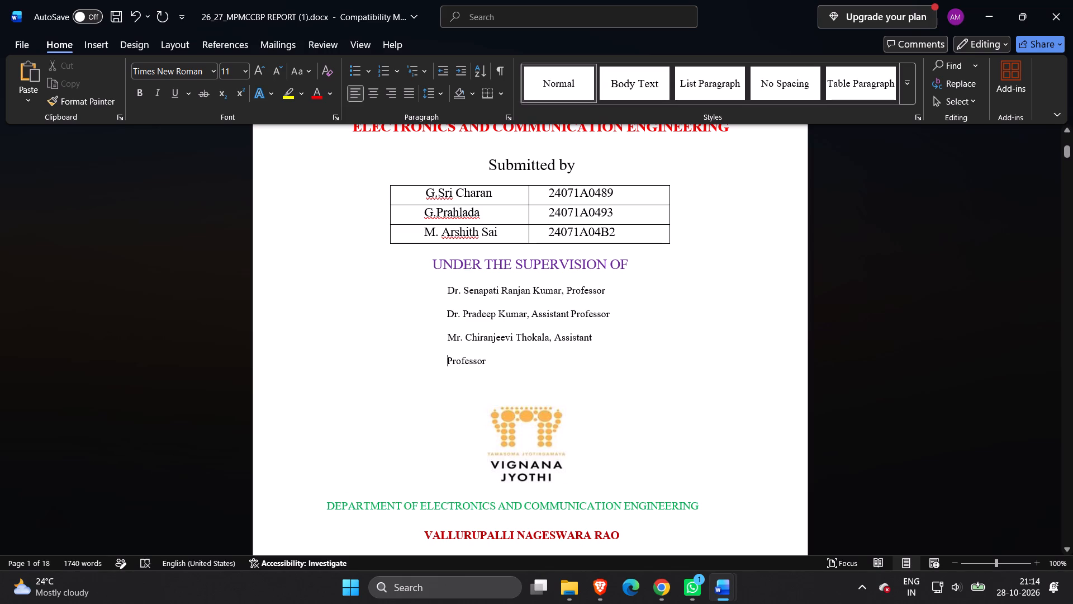
Replace the third supervisor line's indent with spaces so it fits on one line, roughly centred beneath the other supervisors.
{"action": "left_click", "coordinate": [447, 335]}
{"action": "key", "text": "BackSpace"}
{"action": "key", "text": "BackSpace"}
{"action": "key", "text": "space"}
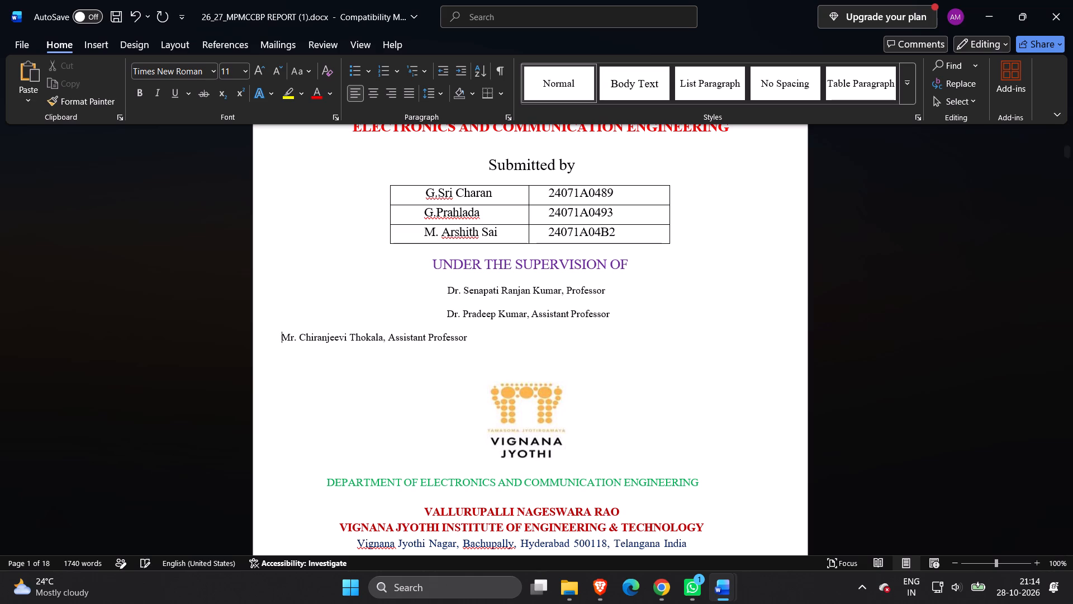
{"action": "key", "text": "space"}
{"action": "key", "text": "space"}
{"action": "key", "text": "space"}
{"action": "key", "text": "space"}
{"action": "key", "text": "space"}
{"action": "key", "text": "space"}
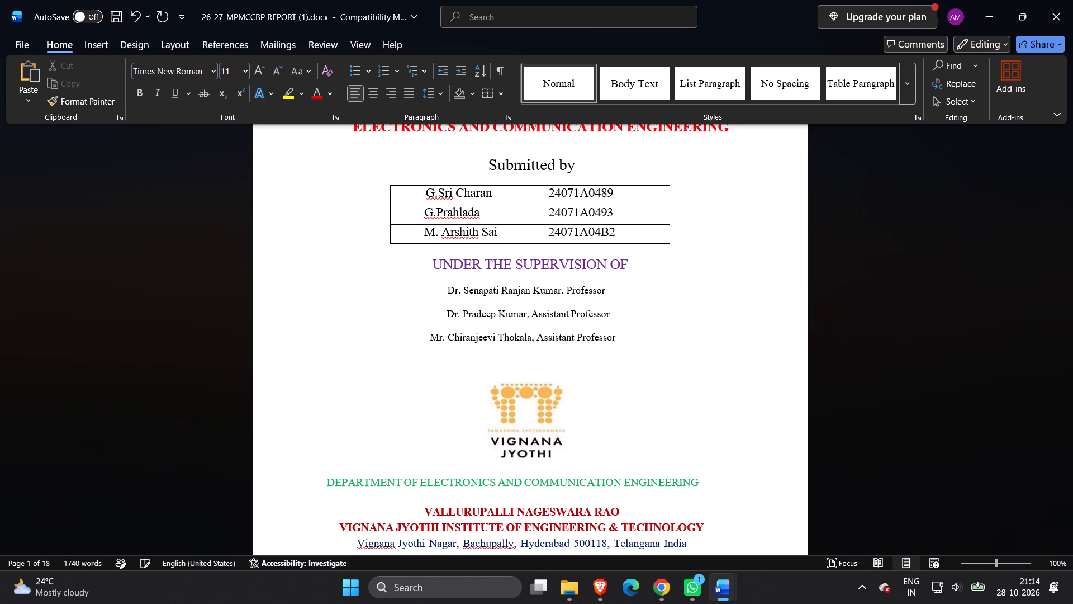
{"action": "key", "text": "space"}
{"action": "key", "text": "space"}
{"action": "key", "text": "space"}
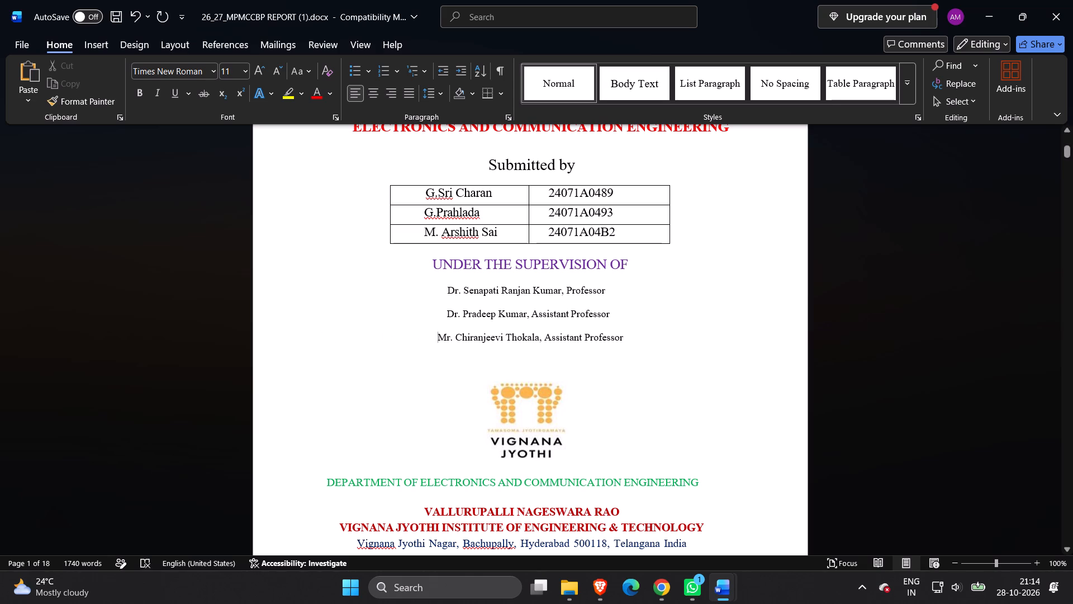
{"action": "key", "text": "BackSpace"}
{"action": "key", "text": "BackSpace"}
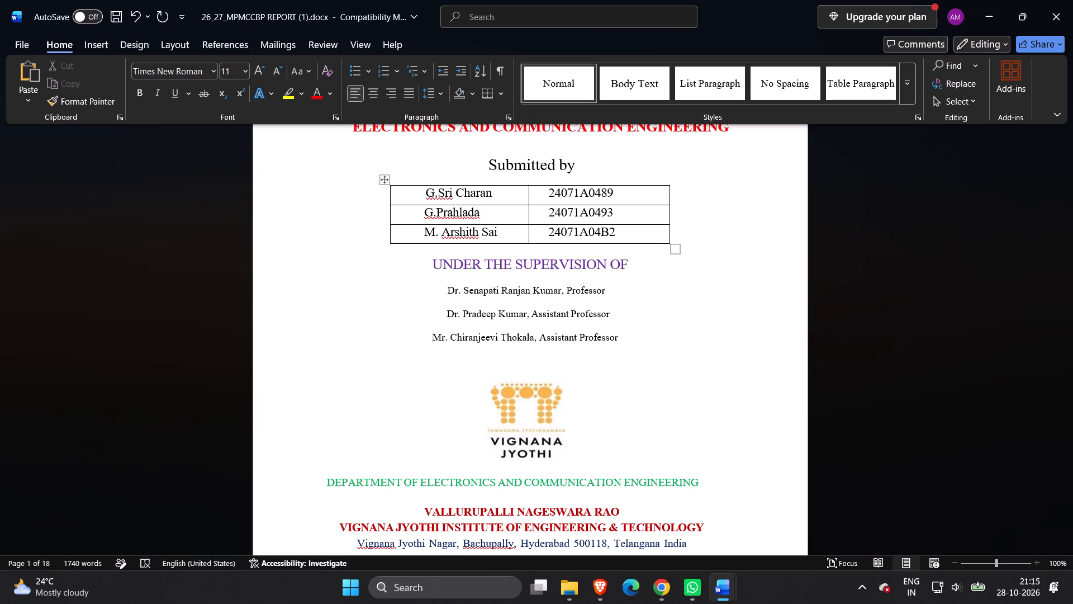
Indent the green "DEPARTMENT OF ELECTRONICS AND COMMUNICATION ENGINEERING" line with six leading spaces so it sits centred under the logo.
{"action": "scroll", "coordinate": [737, 374], "scroll_direction": "down", "scroll_amount": 1}
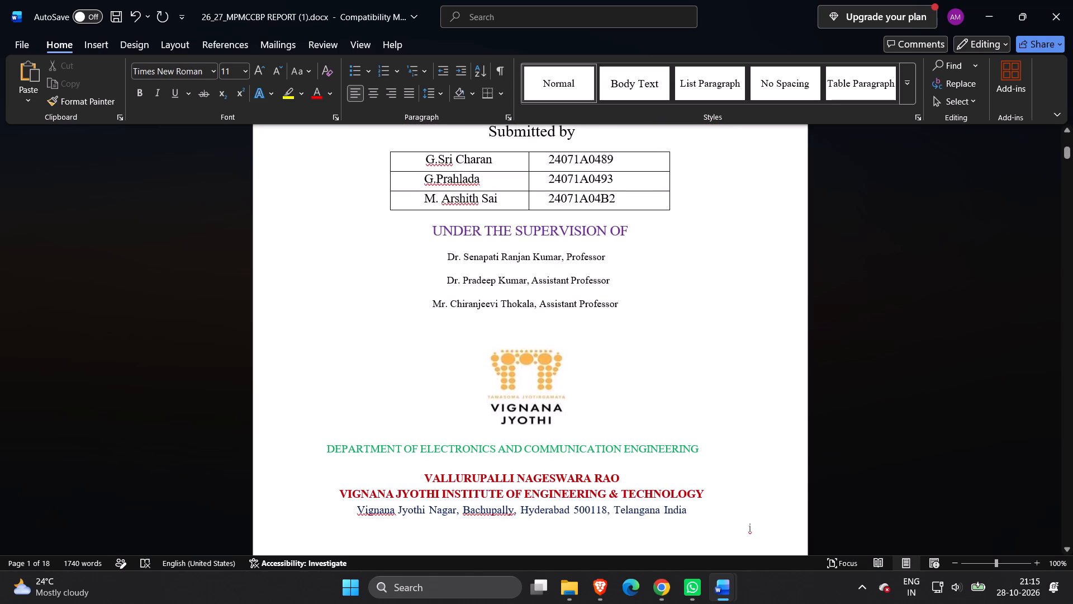
{"action": "left_click", "coordinate": [329, 445]}
{"action": "key", "text": "space"}
{"action": "key", "text": "space"}
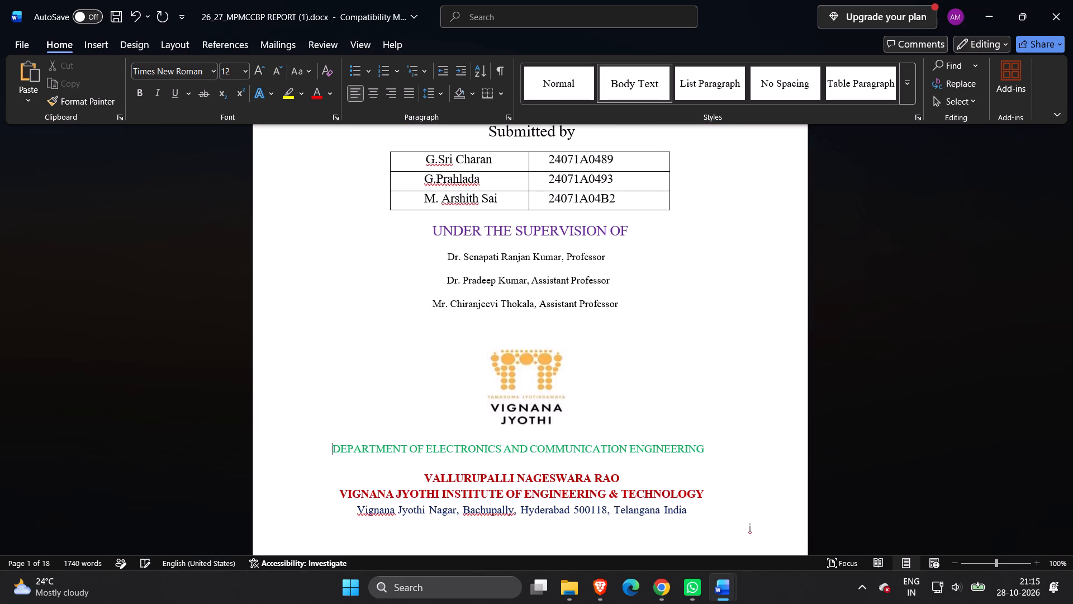
{"action": "key", "text": "space"}
{"action": "key", "text": "space"}
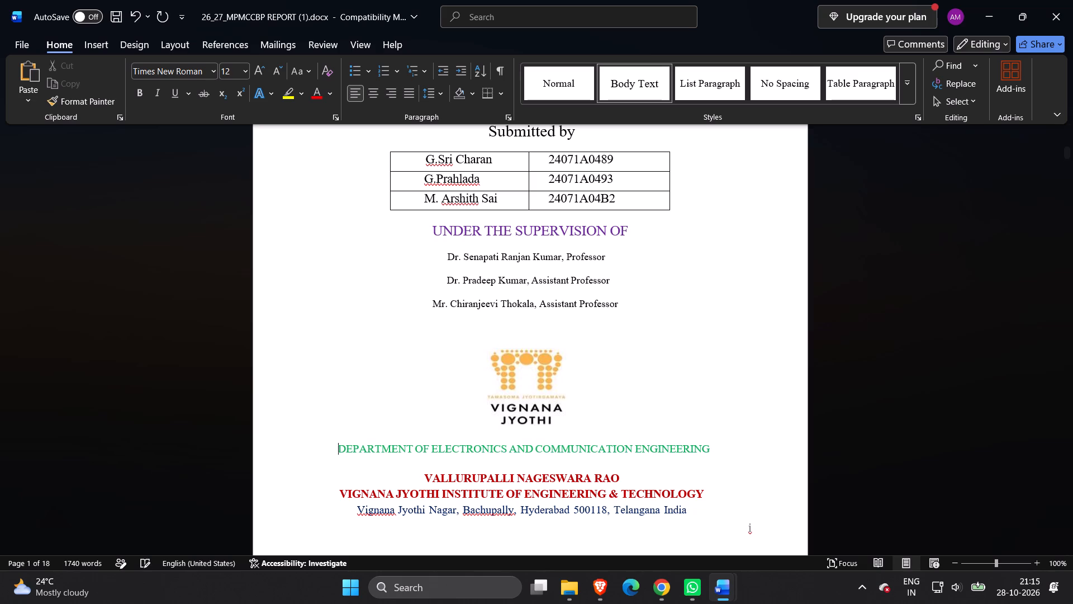
{"action": "key", "text": "space"}
{"action": "key", "text": "space"}
Nudge the Vignana Jyothi logo on the cover page up to just below the third supervisor's line.
{"action": "scroll", "coordinate": [627, 384], "scroll_direction": "up", "scroll_amount": 1}
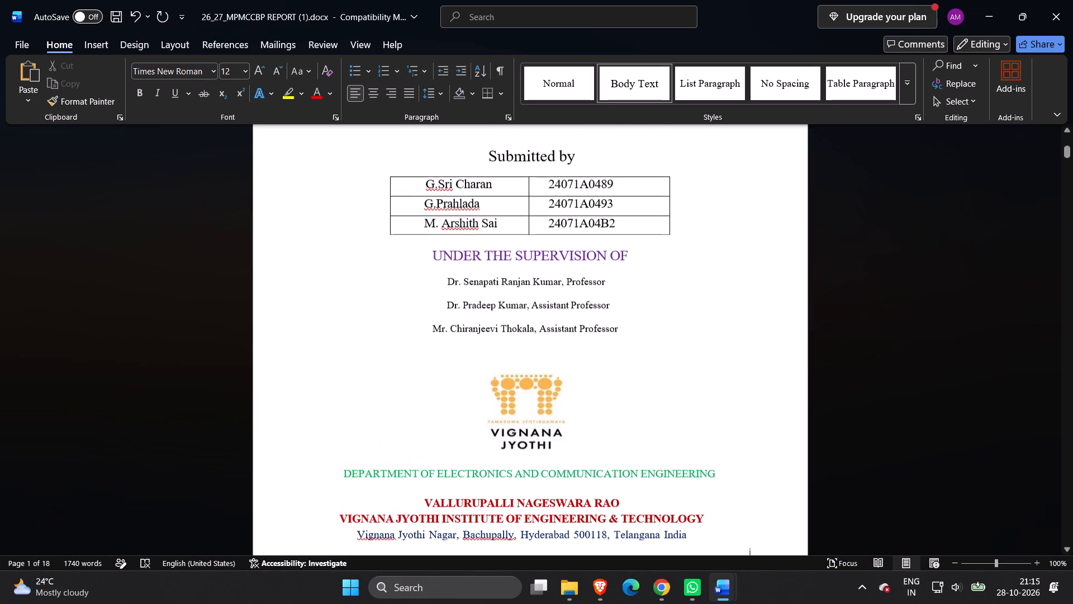
{"action": "scroll", "coordinate": [627, 383], "scroll_direction": "down", "scroll_amount": 5}
{"action": "scroll", "coordinate": [627, 383], "scroll_direction": "up", "scroll_amount": 1}
{"action": "scroll", "coordinate": [627, 383], "scroll_direction": "down", "scroll_amount": 3}
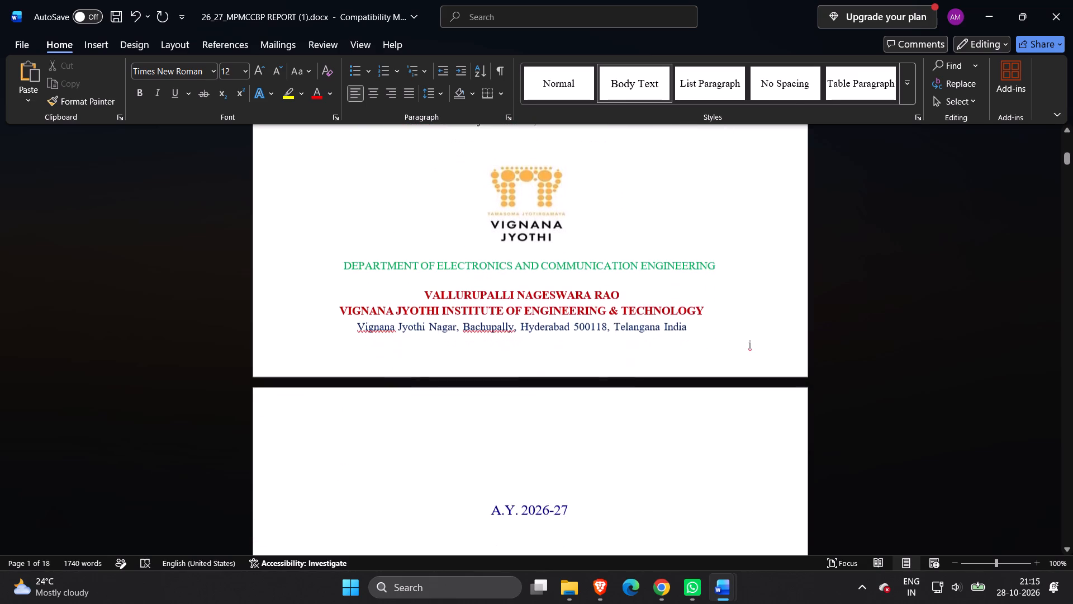
{"action": "scroll", "coordinate": [627, 383], "scroll_direction": "down", "scroll_amount": 3}
{"action": "scroll", "coordinate": [627, 383], "scroll_direction": "up", "scroll_amount": 8}
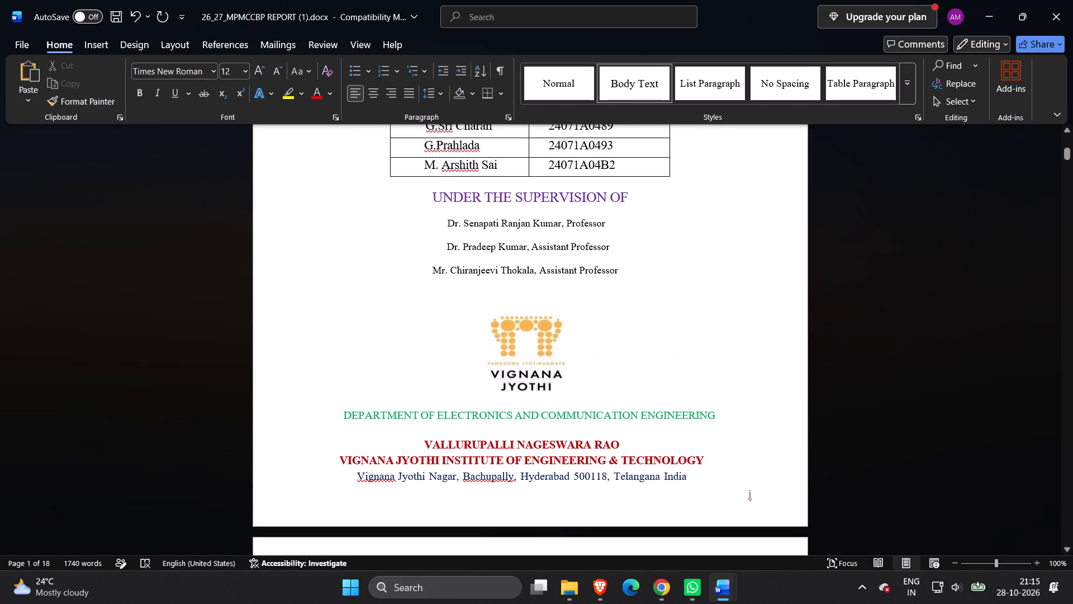
{"action": "left_click", "coordinate": [502, 350]}
{"action": "key", "text": "Up"}
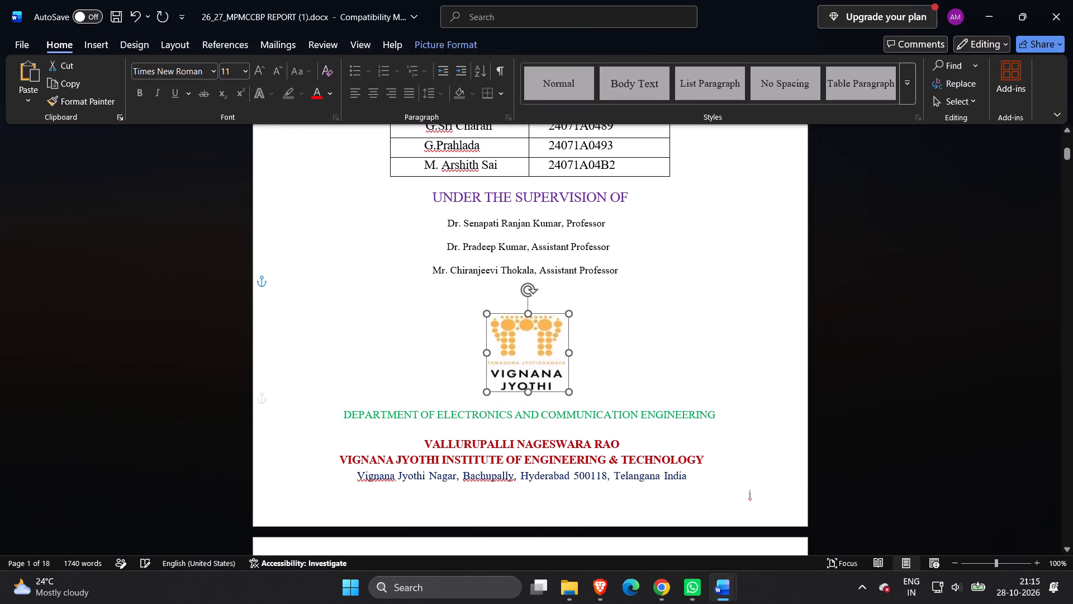
{"action": "key", "text": "Up"}
{"action": "key", "text": "Up"}
{"action": "key", "text": "Up"}
{"action": "key", "text": "Up"}
{"action": "key", "text": "Up"}
{"action": "key", "text": "Up"}
{"action": "key", "text": "Up"}
{"action": "key", "text": "Up"}
{"action": "key", "text": "Up"}
{"action": "key", "text": "Up"}
{"action": "key", "text": "Up"}
{"action": "key", "text": "Up"}
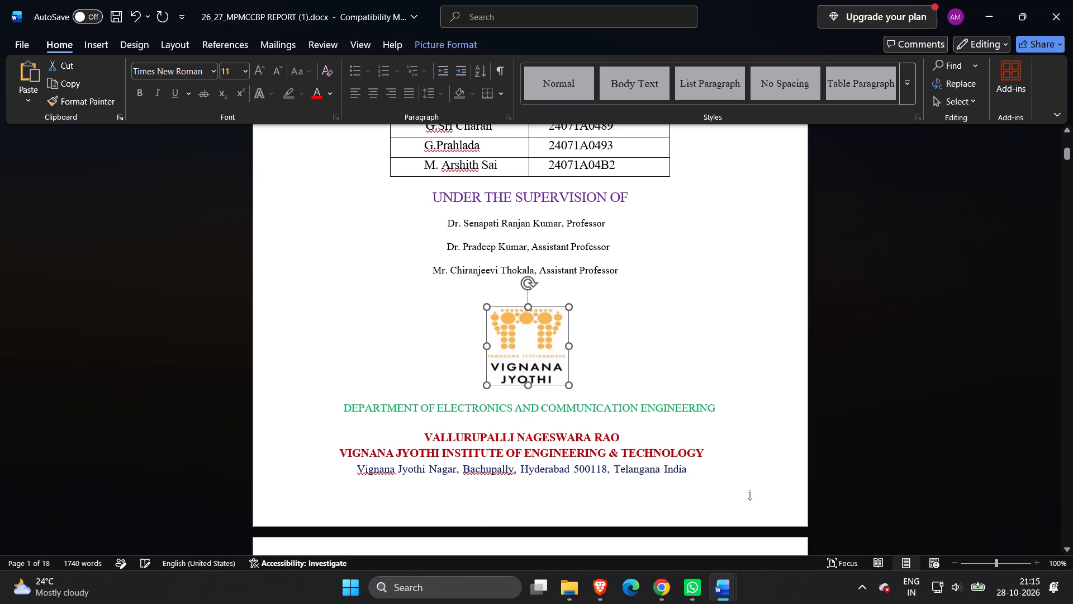
{"action": "key", "text": "Up"}
{"action": "key", "text": "Up"}
{"action": "key", "text": "Up"}
{"action": "key", "text": "Up"}
{"action": "key", "text": "Up"}
{"action": "key", "text": "Up"}
{"action": "key", "text": "Up"}
{"action": "key", "text": "Up"}
{"action": "key", "text": "Up"}
{"action": "key", "text": "Up"}
{"action": "key", "text": "Up"}
{"action": "key", "text": "Up"}
{"action": "key", "text": "Up"}
{"action": "key", "text": "Up"}
{"action": "key", "text": "Up"}
{"action": "key", "text": "Up"}
{"action": "key", "text": "Up"}
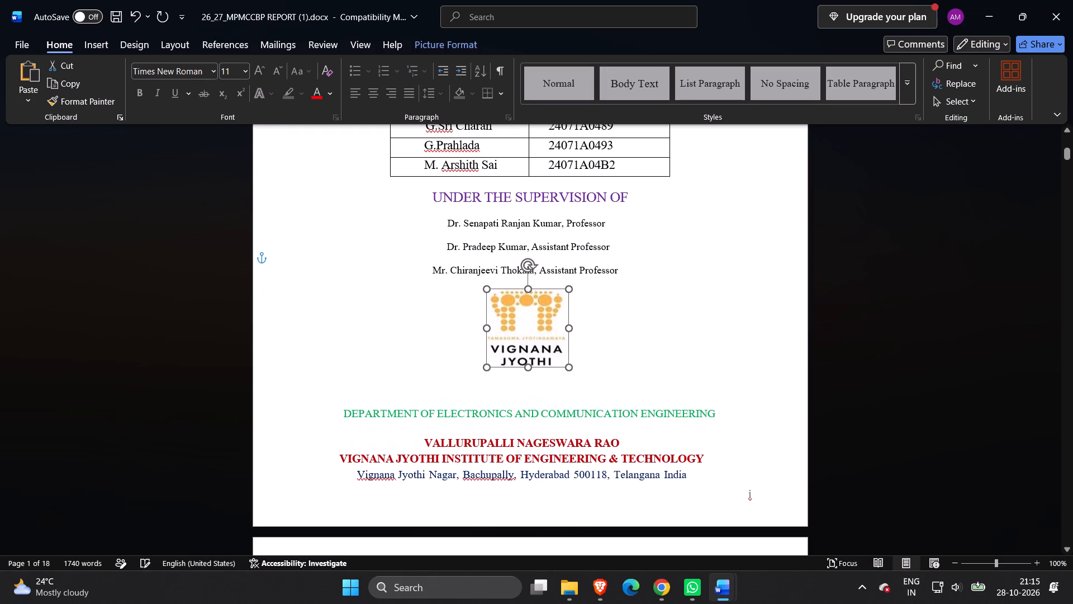
{"action": "key", "text": "Up"}
{"action": "key", "text": "Up"}
{"action": "key", "text": "Up"}
{"action": "key", "text": "Up"}
{"action": "key", "text": "Up"}
{"action": "key", "text": "Up"}
{"action": "key", "text": "Up"}
{"action": "key", "text": "Up"}
{"action": "key", "text": "Up"}
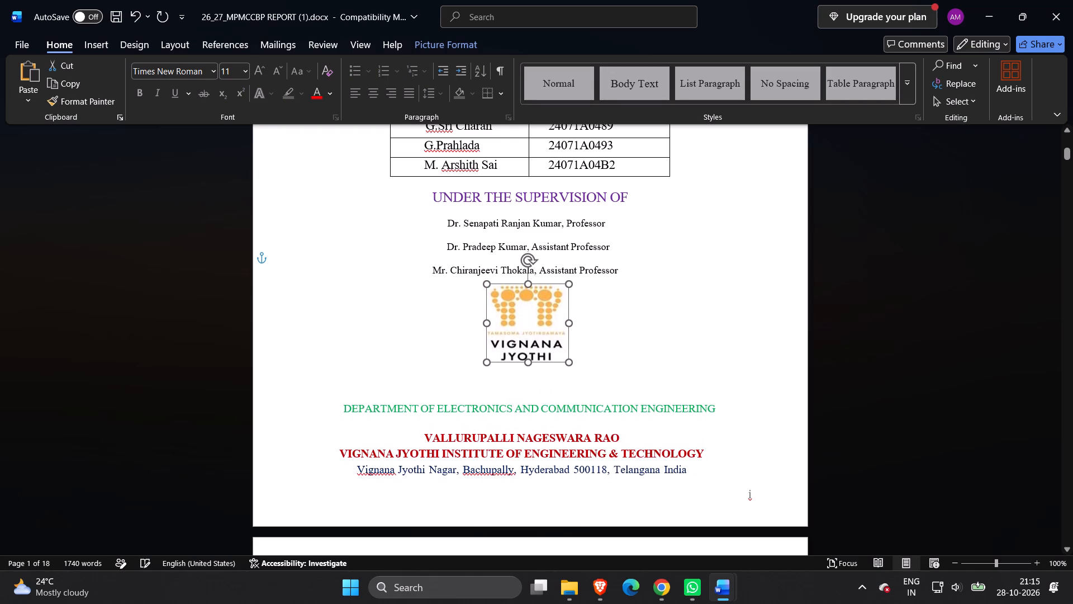
{"action": "key", "text": "Up"}
{"action": "key", "text": "Up"}
{"action": "key", "text": "Up"}
{"action": "key", "text": "Up"}
{"action": "key", "text": "Up"}
{"action": "key", "text": "Up"}
{"action": "key", "text": "Up"}
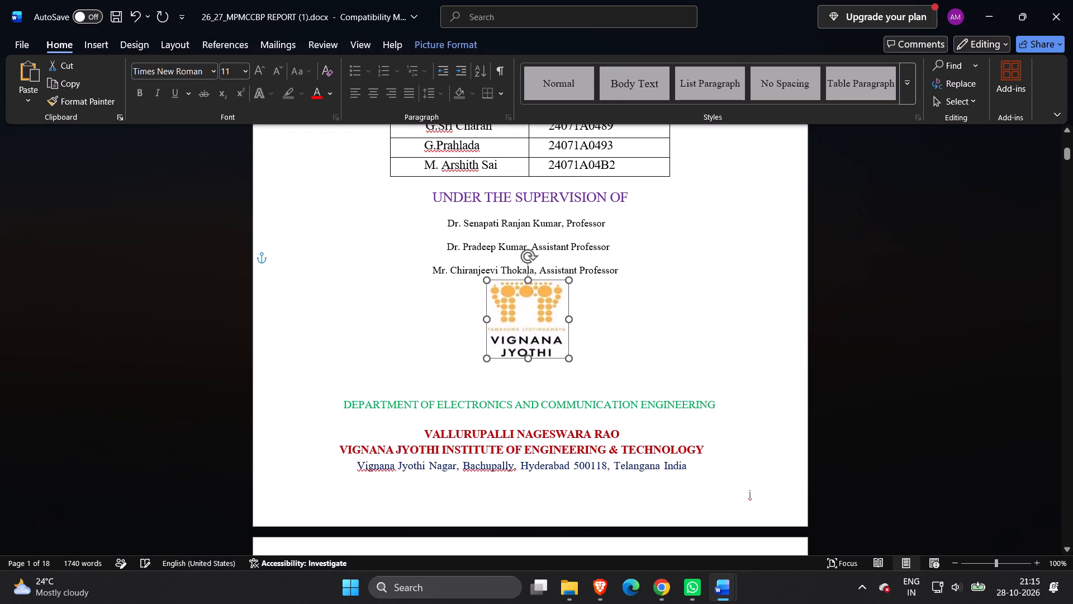
{"action": "key", "text": "Up"}
{"action": "key", "text": "Up"}
Remove the blank lines above "A.Y. 2026-27" to bring it onto the cover page directly below the college address.
{"action": "scroll", "coordinate": [744, 470], "scroll_direction": "down", "scroll_amount": 4}
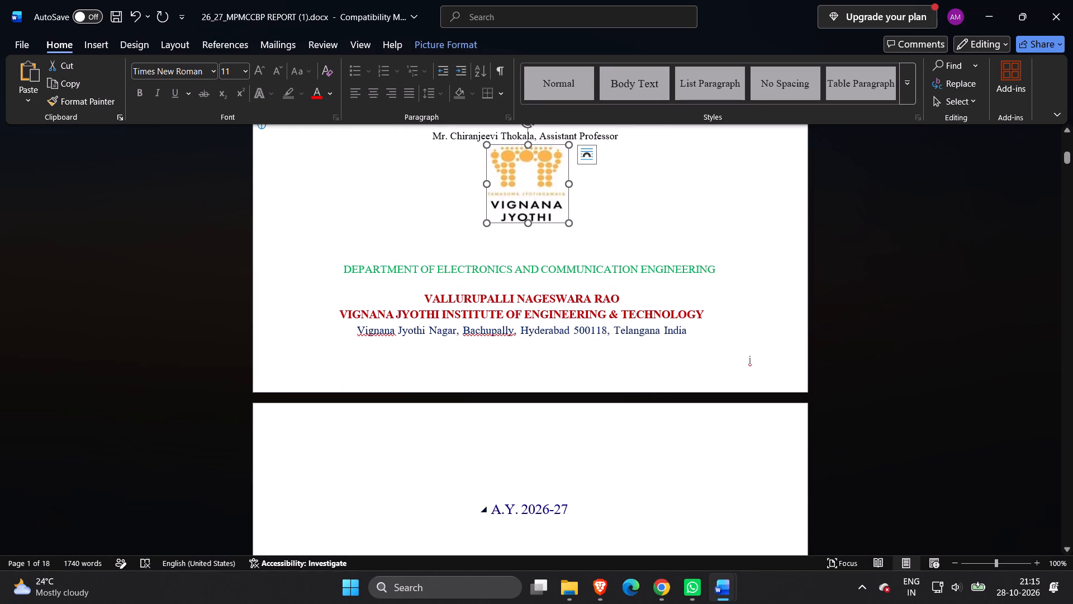
{"action": "left_click", "coordinate": [493, 511]}
{"action": "key", "text": "Up"}
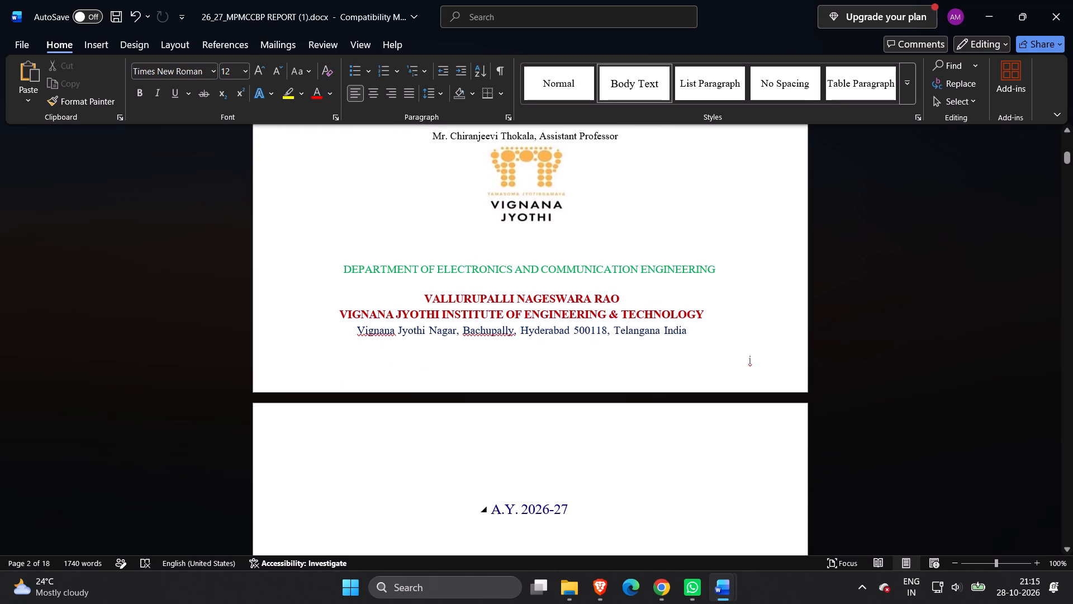
{"action": "key", "text": "BackSpace"}
{"action": "key", "text": "BackSpace"}
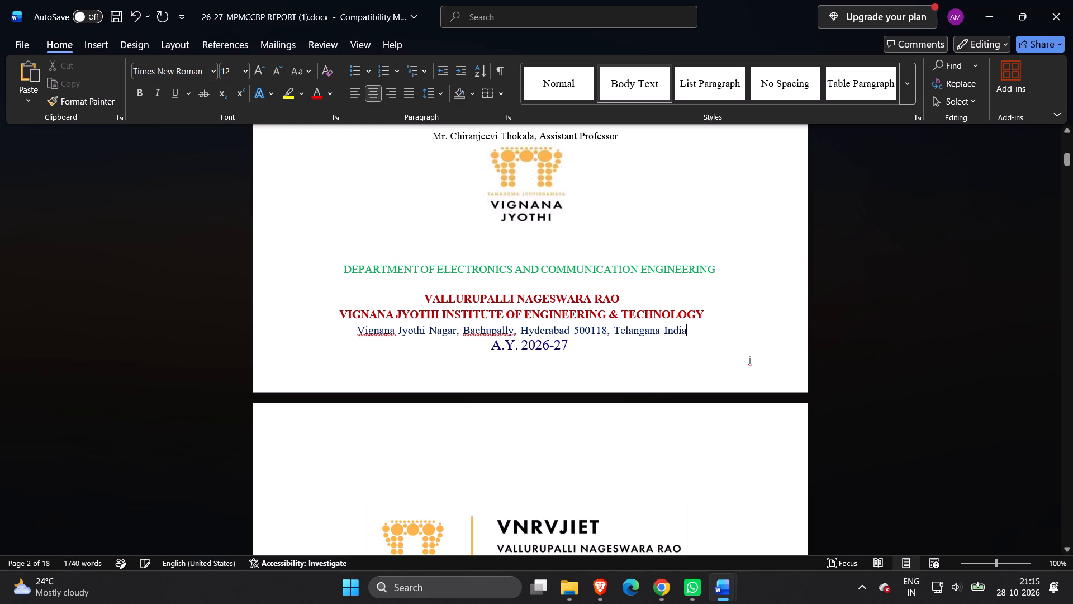
{"action": "key", "text": "Return"}
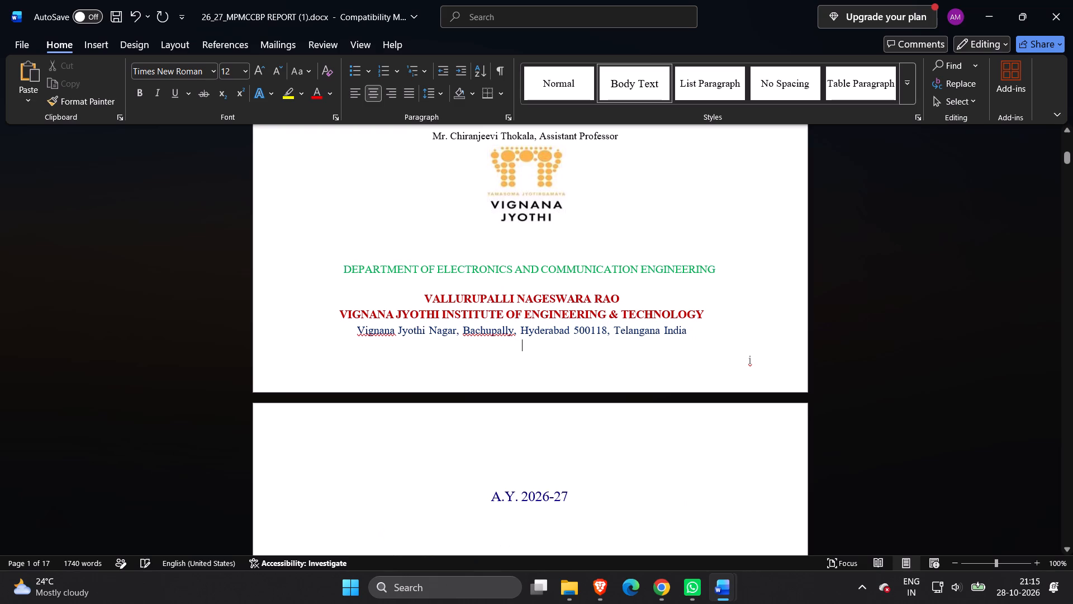
{"action": "key", "text": "BackSpace"}
{"action": "key", "text": "BackSpace"}
{"action": "key", "text": "BackSpace"}
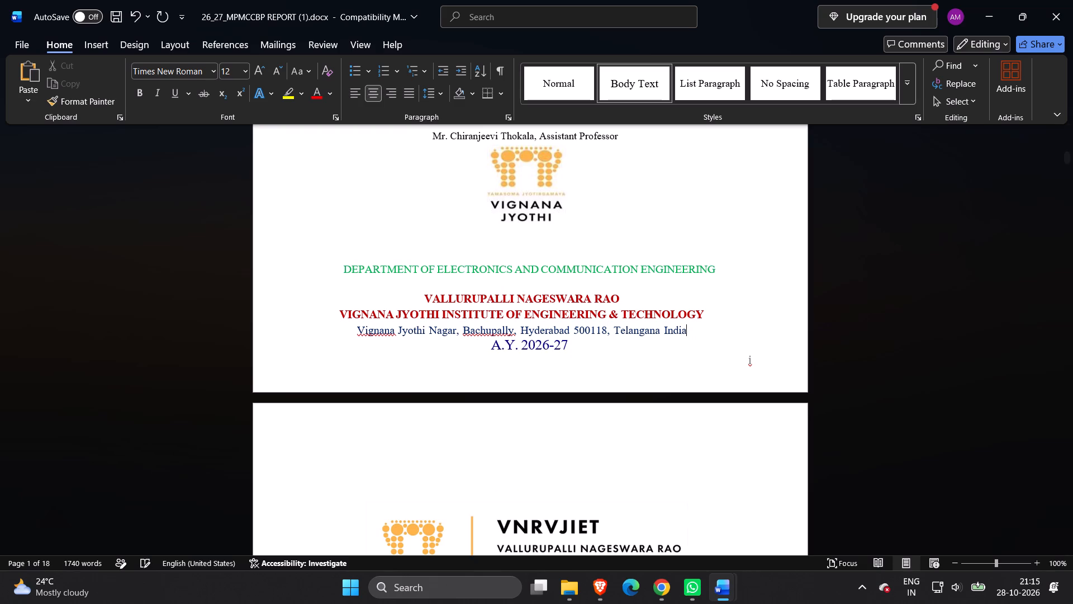
Delete the blank lines between the cover page logo and the green department line.
{"action": "scroll", "coordinate": [500, 515], "scroll_direction": "up", "scroll_amount": 2}
{"action": "left_click", "coordinate": [515, 281]}
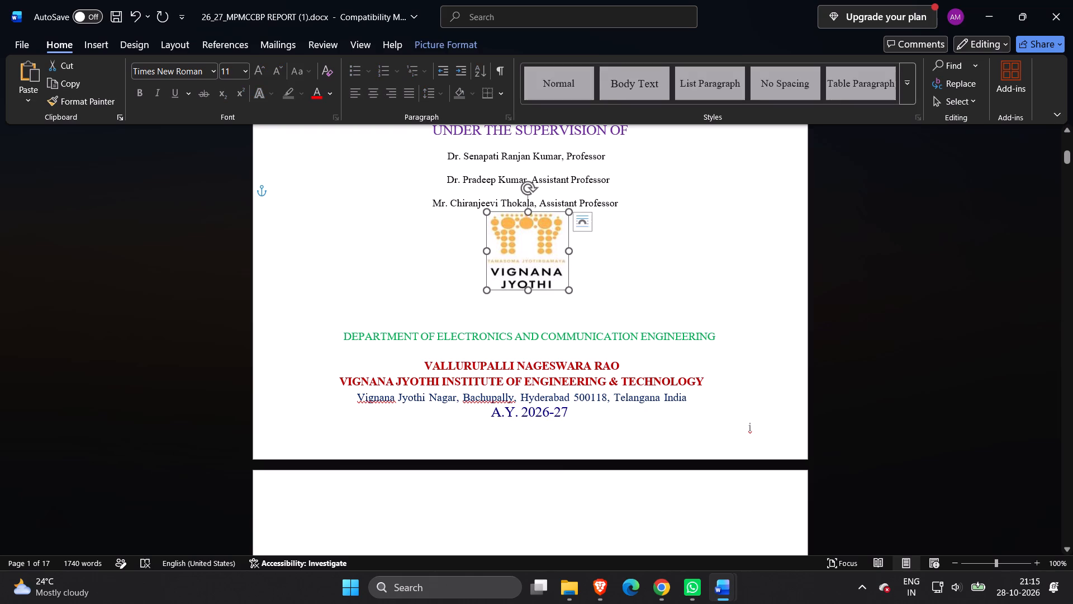
{"action": "left_click", "coordinate": [535, 313]}
{"action": "key", "text": "BackSpace"}
{"action": "key", "text": "BackSpace"}
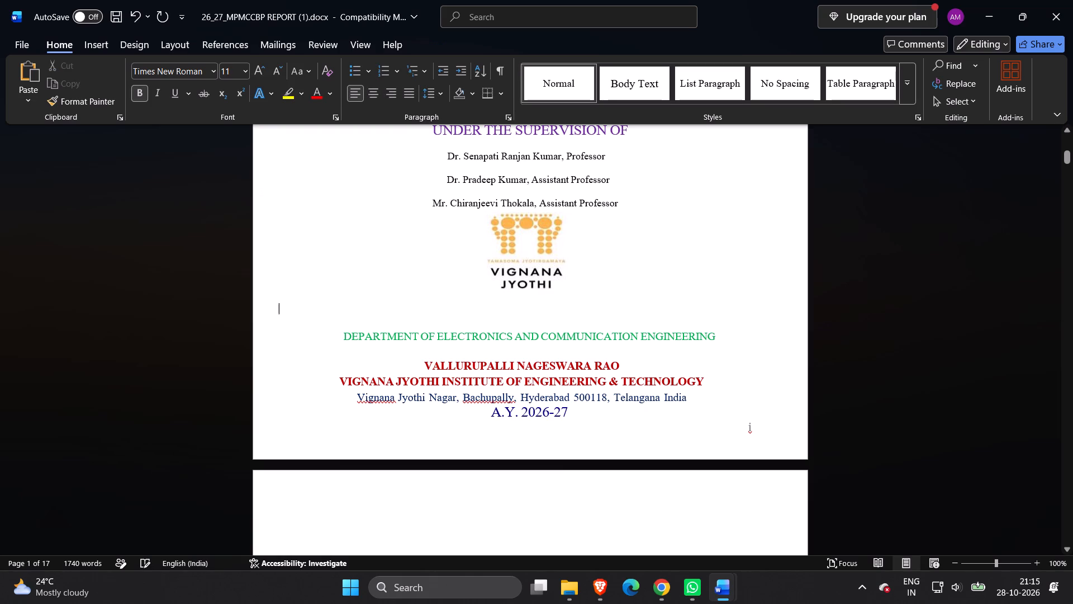
Replace the blank line between "ELECTRONICS AND COMMUNICATION ENGINEERING" and "Submitted by" with a new one.
{"action": "scroll", "coordinate": [554, 267], "scroll_direction": "up", "scroll_amount": 2}
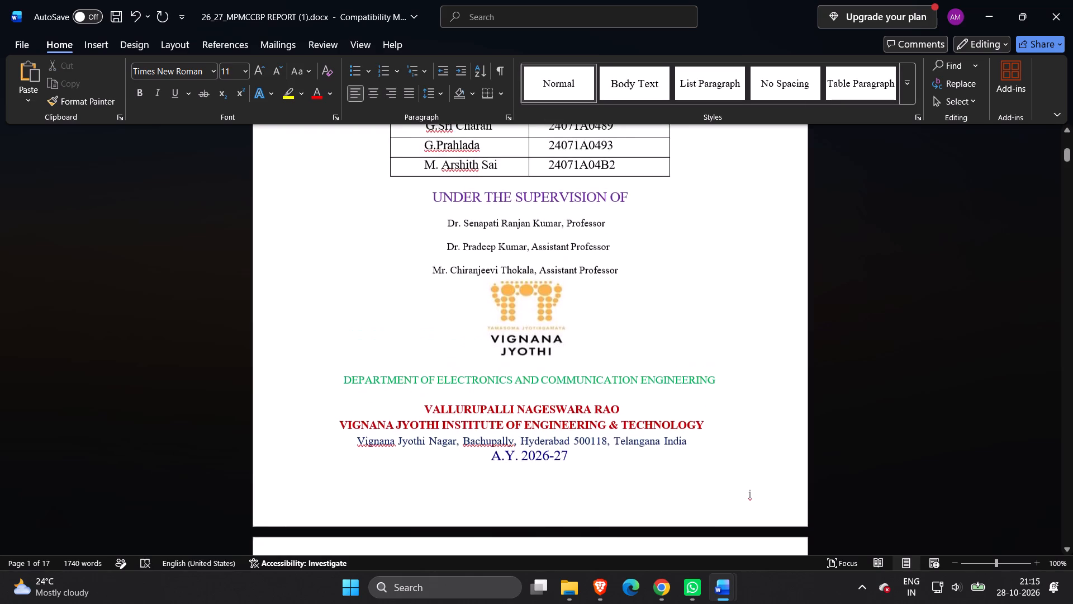
{"action": "scroll", "coordinate": [554, 266], "scroll_direction": "up", "scroll_amount": 6}
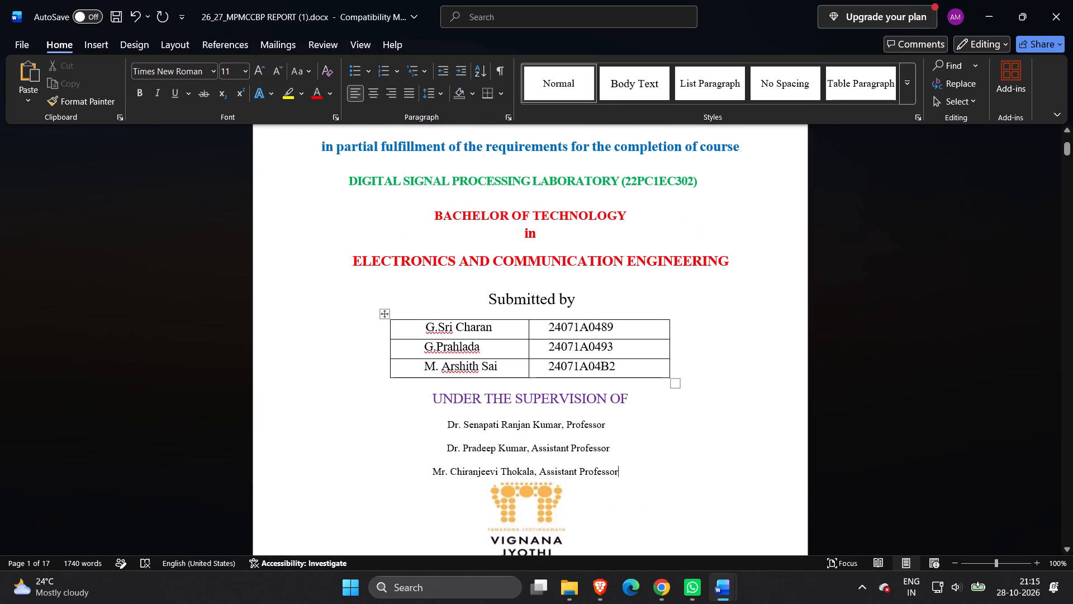
{"action": "left_click", "coordinate": [495, 283]}
{"action": "key", "text": "BackSpace"}
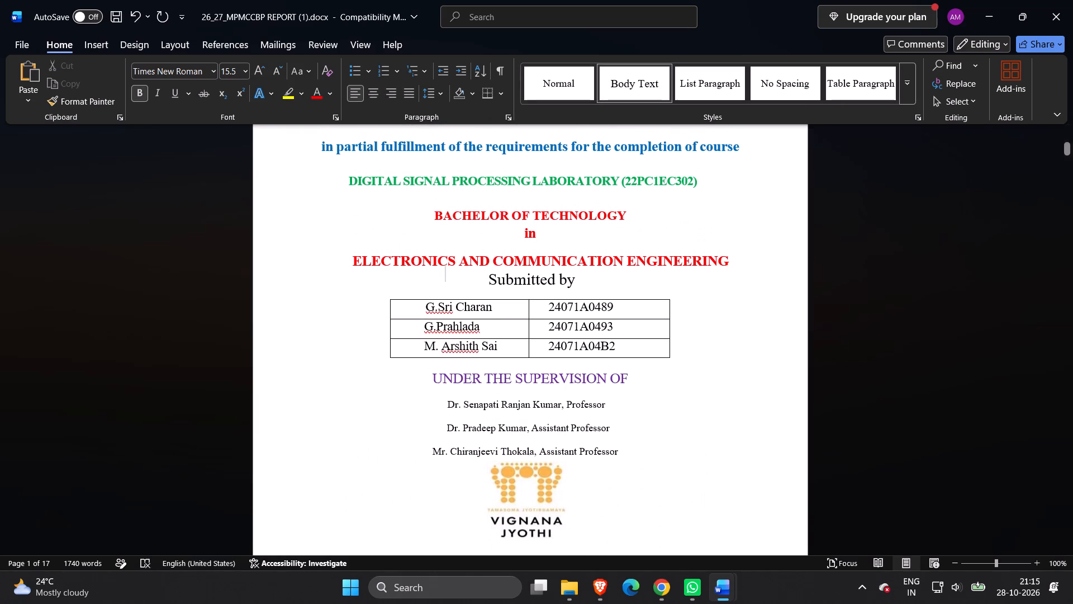
{"action": "key", "text": "Return"}
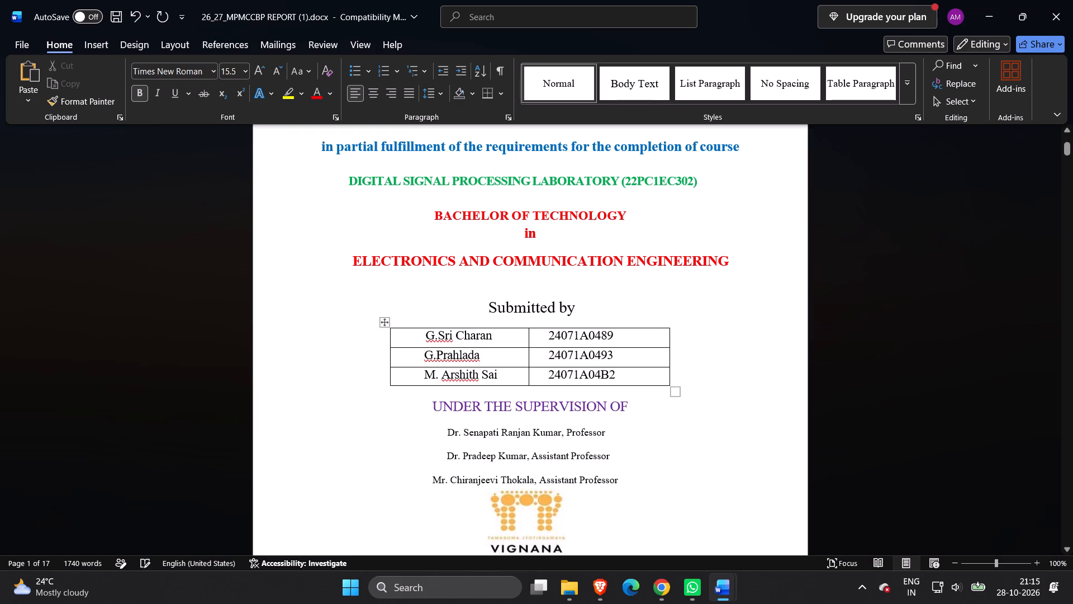
Insert a blank line between the college address and "A.Y. 2026-27" on the cover page.
{"action": "scroll", "coordinate": [521, 346], "scroll_direction": "down", "scroll_amount": 1}
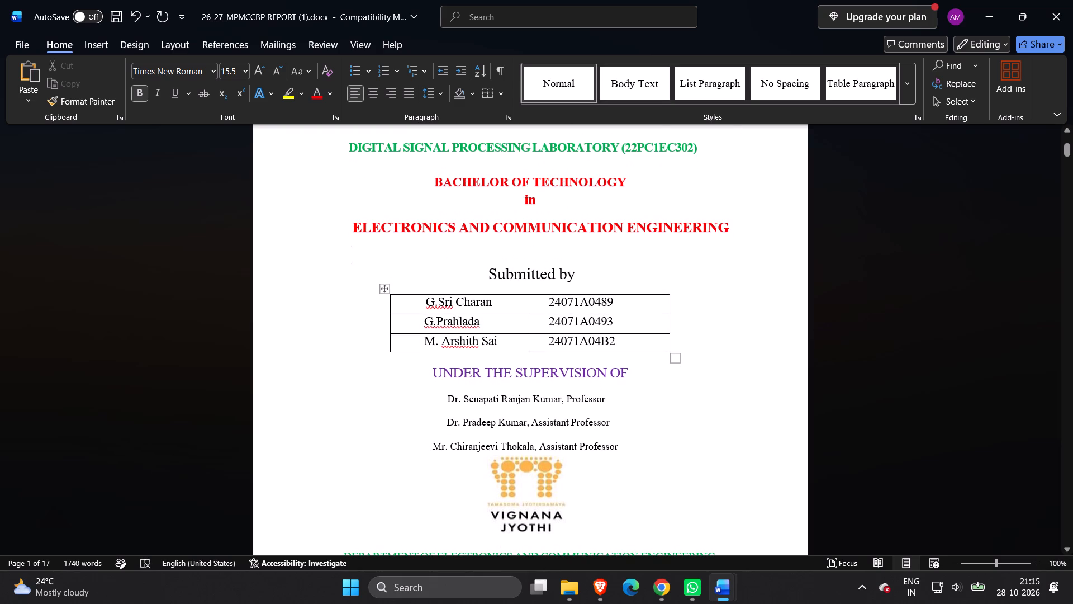
{"action": "scroll", "coordinate": [667, 412], "scroll_direction": "down", "scroll_amount": 3}
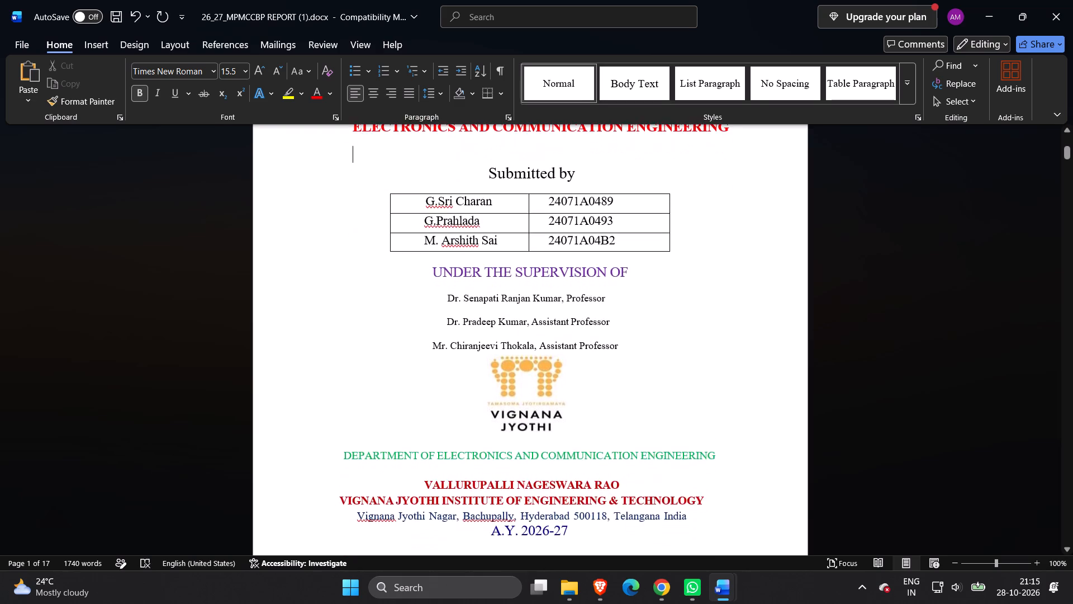
{"action": "scroll", "coordinate": [656, 403], "scroll_direction": "down", "scroll_amount": 4}
{"action": "left_click", "coordinate": [691, 383]}
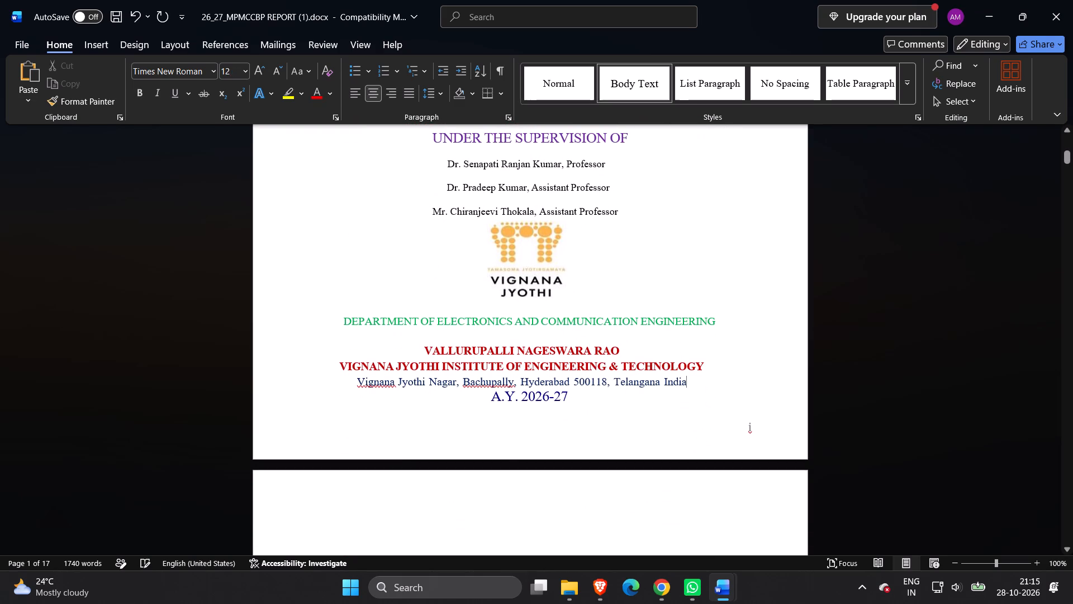
{"action": "key", "text": "Return"}
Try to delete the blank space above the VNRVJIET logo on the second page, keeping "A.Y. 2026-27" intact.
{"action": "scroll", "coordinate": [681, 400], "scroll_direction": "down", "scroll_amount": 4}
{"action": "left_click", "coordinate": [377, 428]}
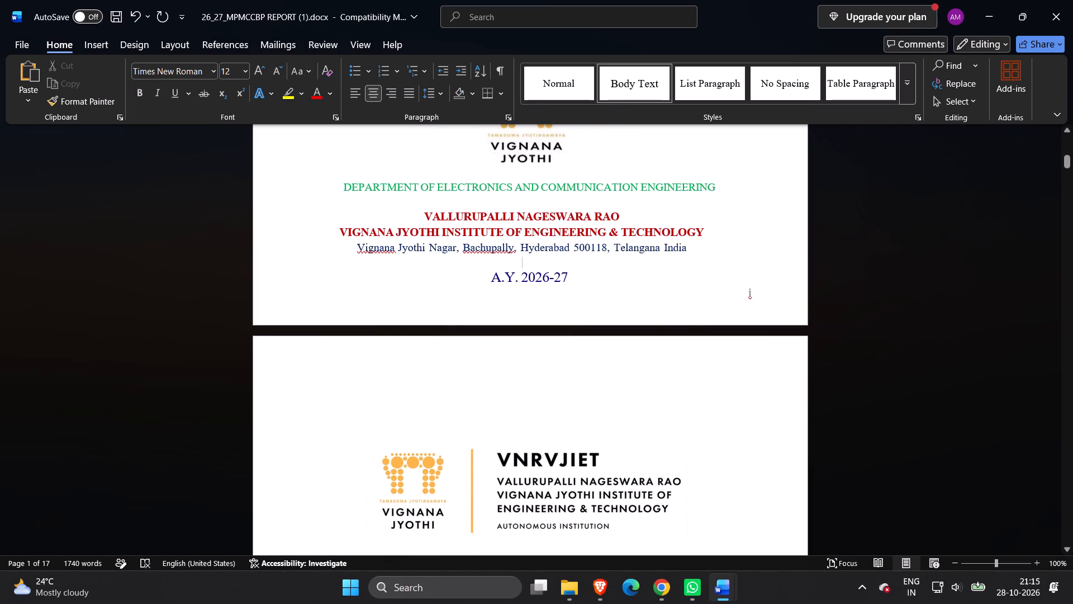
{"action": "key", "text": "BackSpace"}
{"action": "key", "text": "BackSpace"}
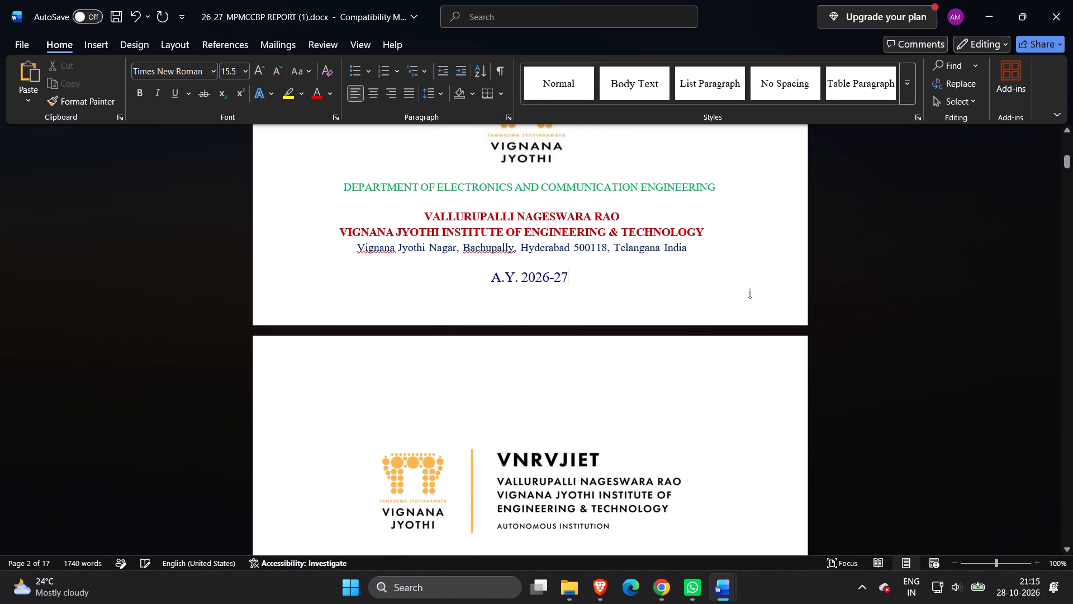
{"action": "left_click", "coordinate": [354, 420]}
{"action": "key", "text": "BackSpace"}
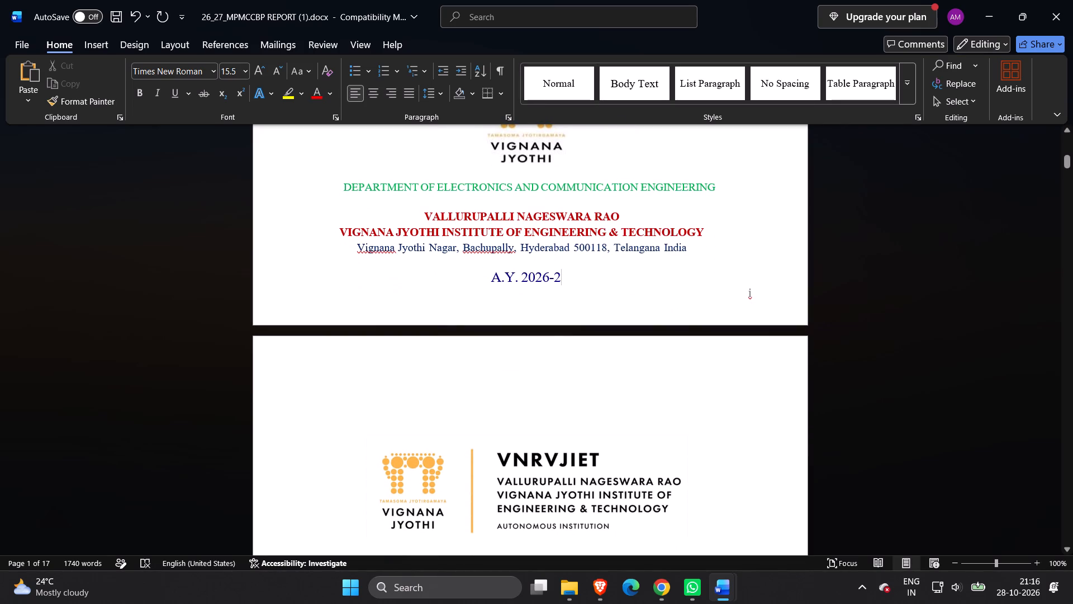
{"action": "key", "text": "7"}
Review the certificate page's layout, its body paragraph and the signatory block below it.
{"action": "scroll", "coordinate": [500, 442], "scroll_direction": "down", "scroll_amount": 13}
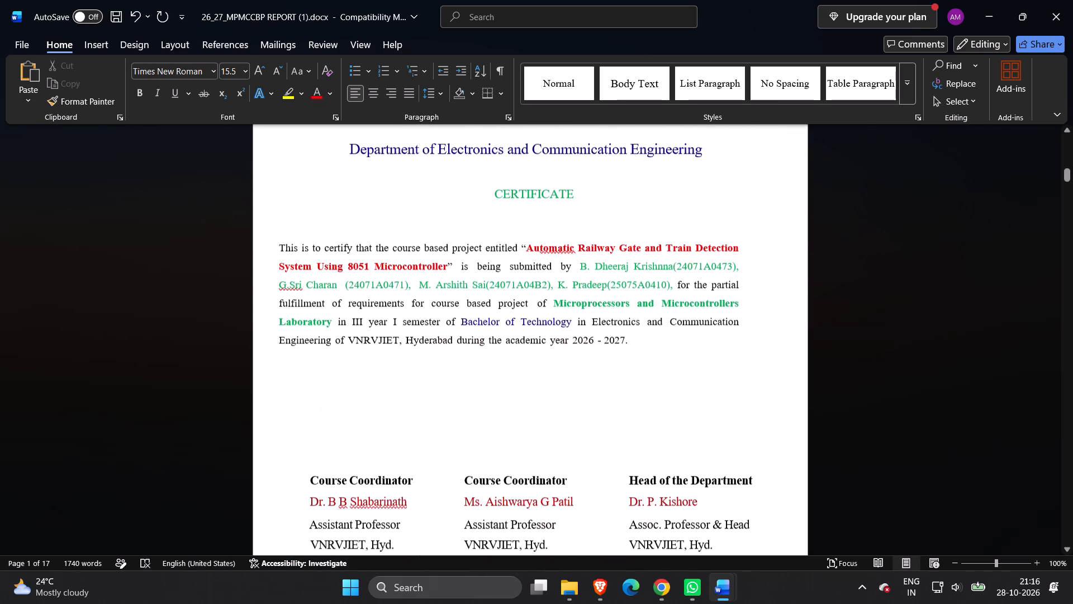
{"action": "scroll", "coordinate": [507, 442], "scroll_direction": "down", "scroll_amount": 3}
{"action": "scroll", "coordinate": [507, 442], "scroll_direction": "up", "scroll_amount": 2}
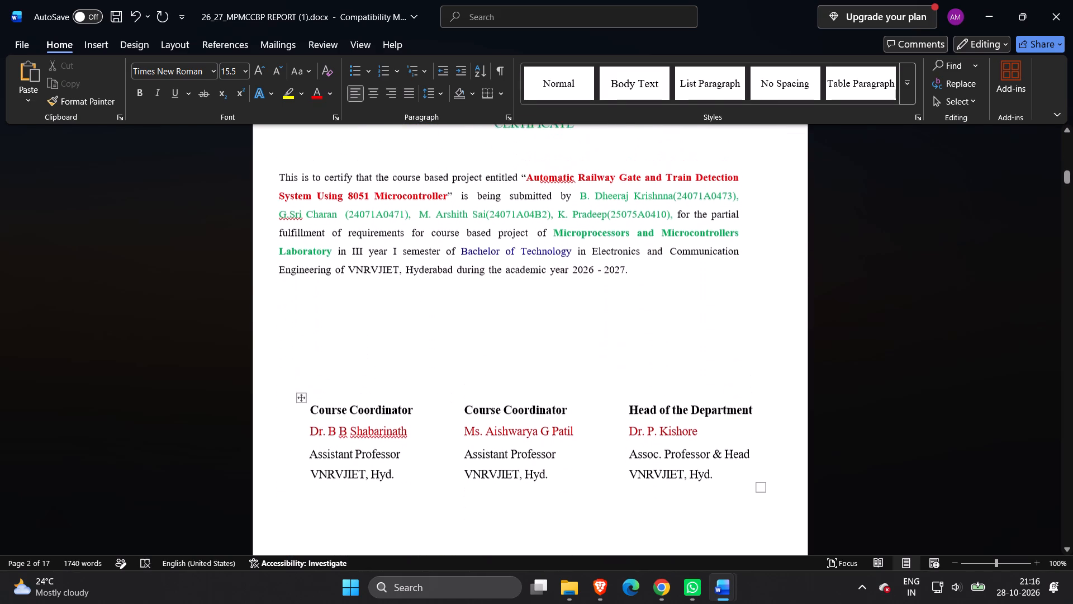
{"action": "scroll", "coordinate": [507, 442], "scroll_direction": "up", "scroll_amount": 2}
{"action": "scroll", "coordinate": [443, 401], "scroll_direction": "up", "scroll_amount": 2}
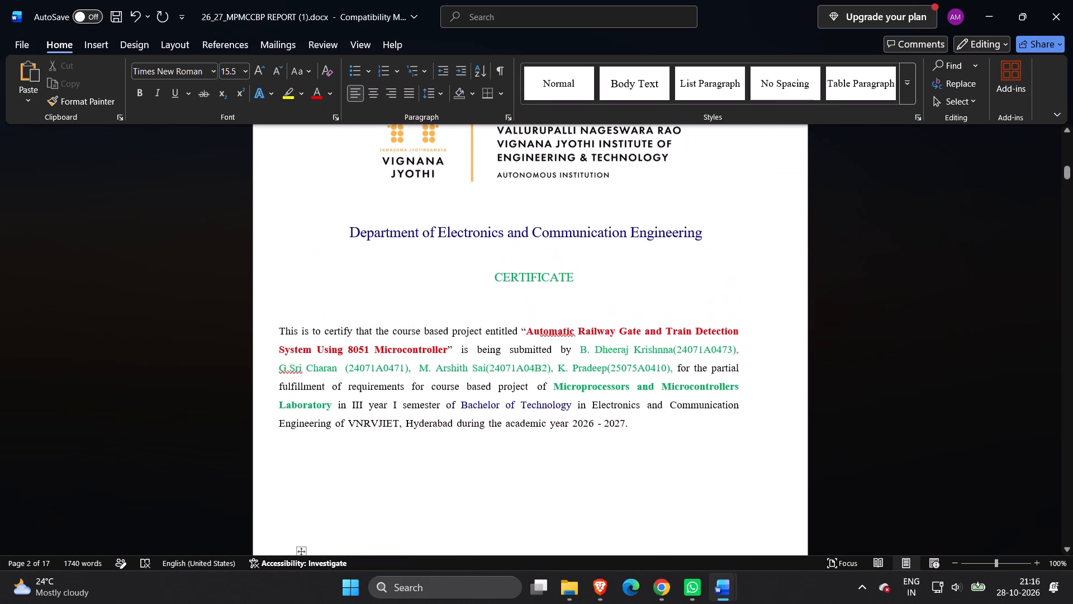
{"action": "scroll", "coordinate": [443, 401], "scroll_direction": "up", "scroll_amount": 2}
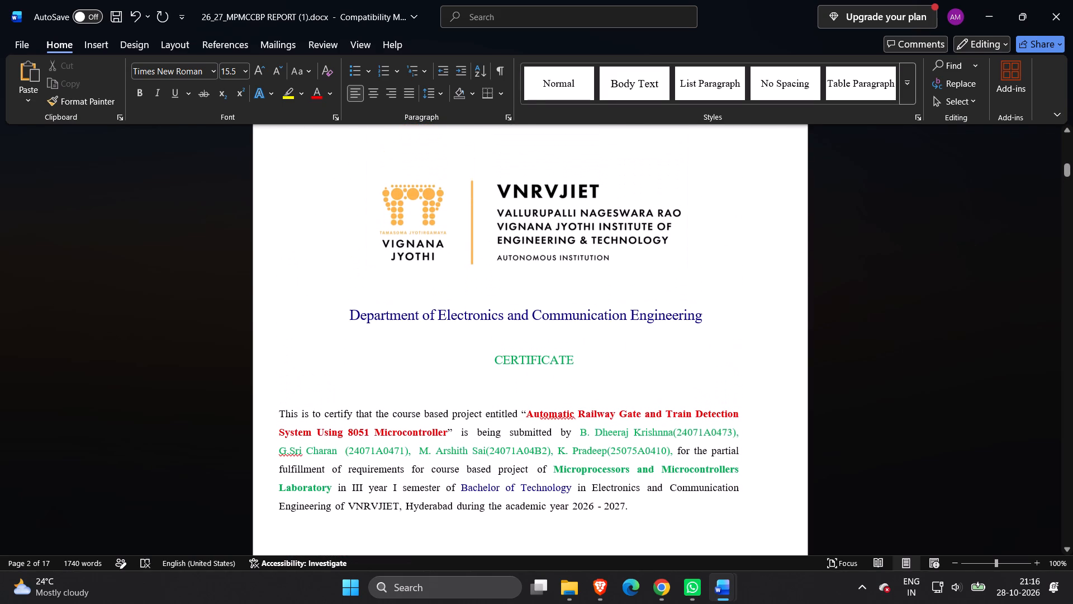
{"action": "scroll", "coordinate": [443, 401], "scroll_direction": "up", "scroll_amount": 10}
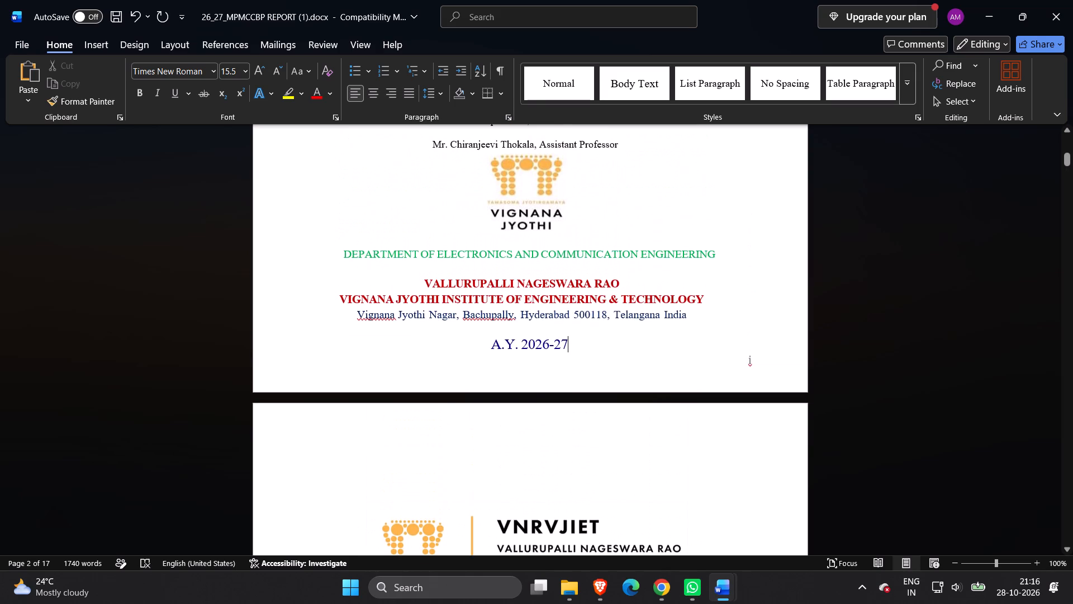
Delete the space after the initial in the third student's name in the cover page's "Submitted by" table.
{"action": "scroll", "coordinate": [443, 400], "scroll_direction": "up", "scroll_amount": 8}
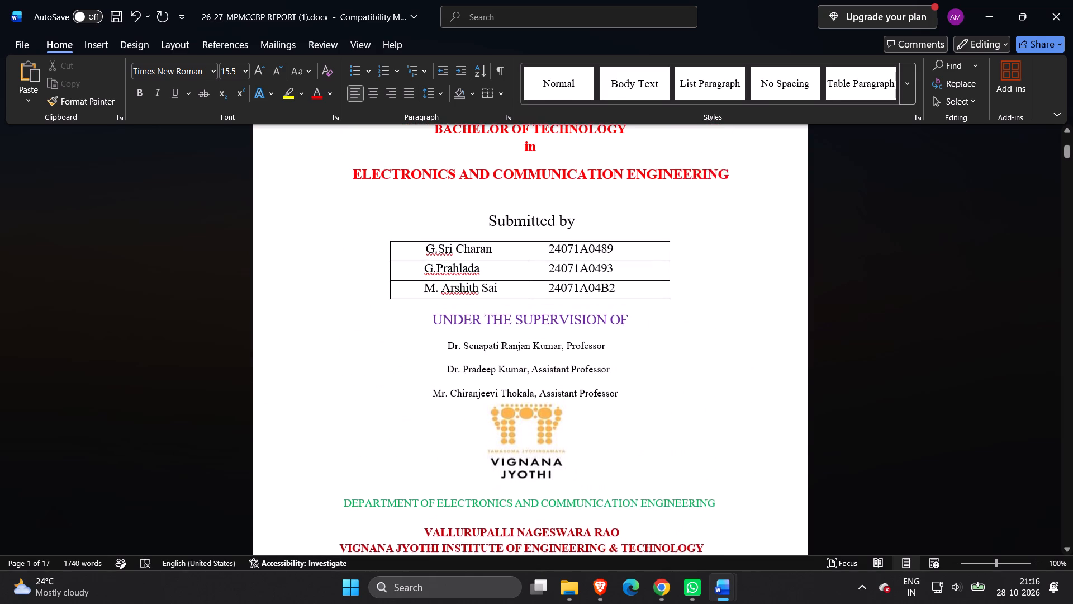
{"action": "scroll", "coordinate": [443, 400], "scroll_direction": "up", "scroll_amount": 2}
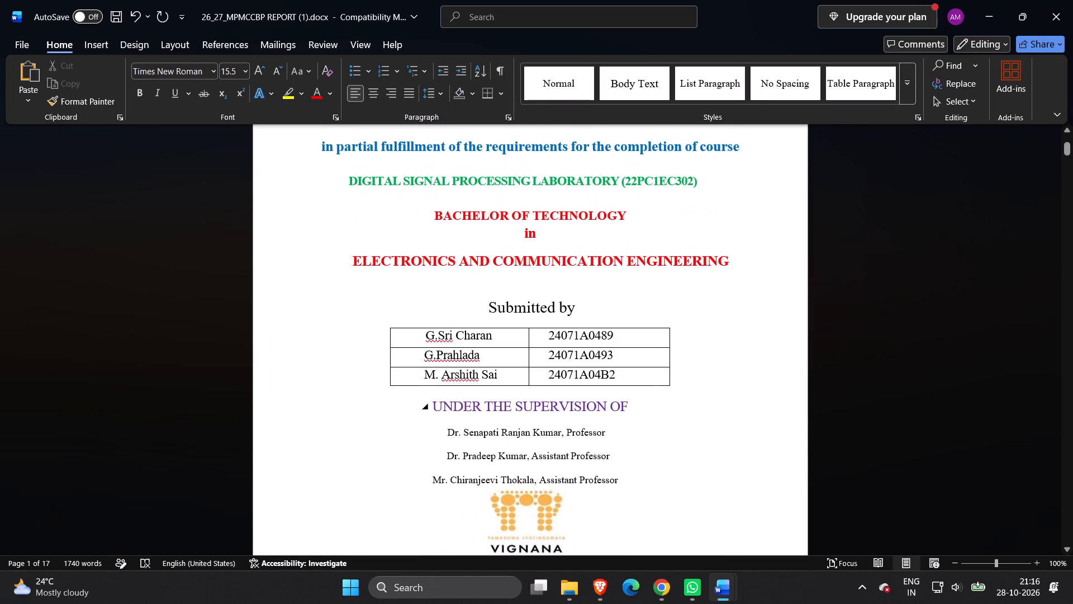
{"action": "left_click", "coordinate": [445, 372]}
{"action": "key", "text": "BackSpace"}
Delete the old railway gate project title from the certificate paragraph, keeping its opening letter "A" and the quotation marks.
{"action": "scroll", "coordinate": [559, 361], "scroll_direction": "up", "scroll_amount": 3}
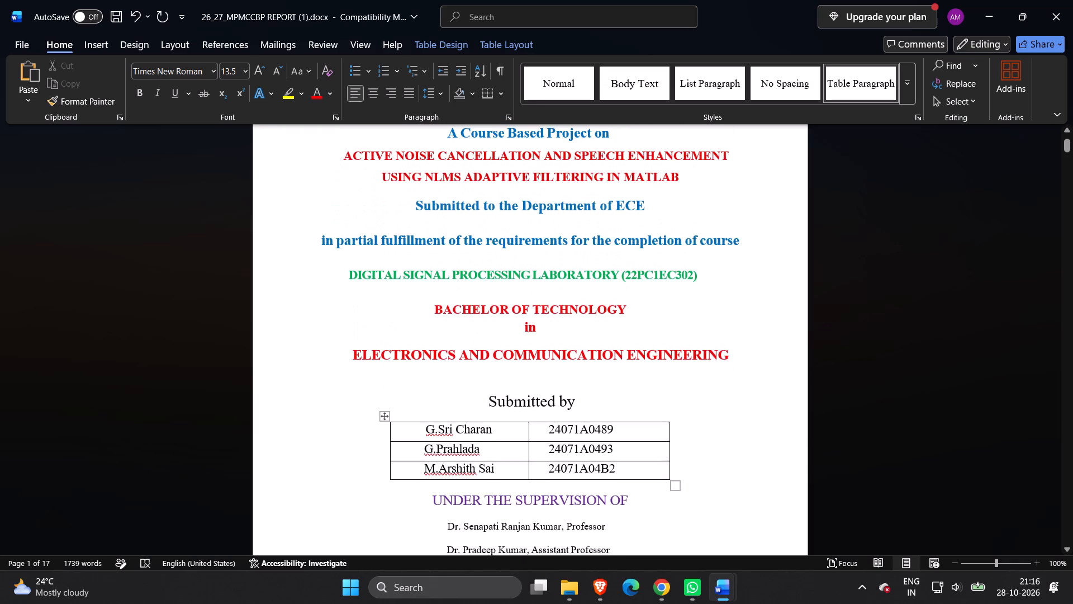
{"action": "scroll", "coordinate": [553, 355], "scroll_direction": "down", "scroll_amount": 7}
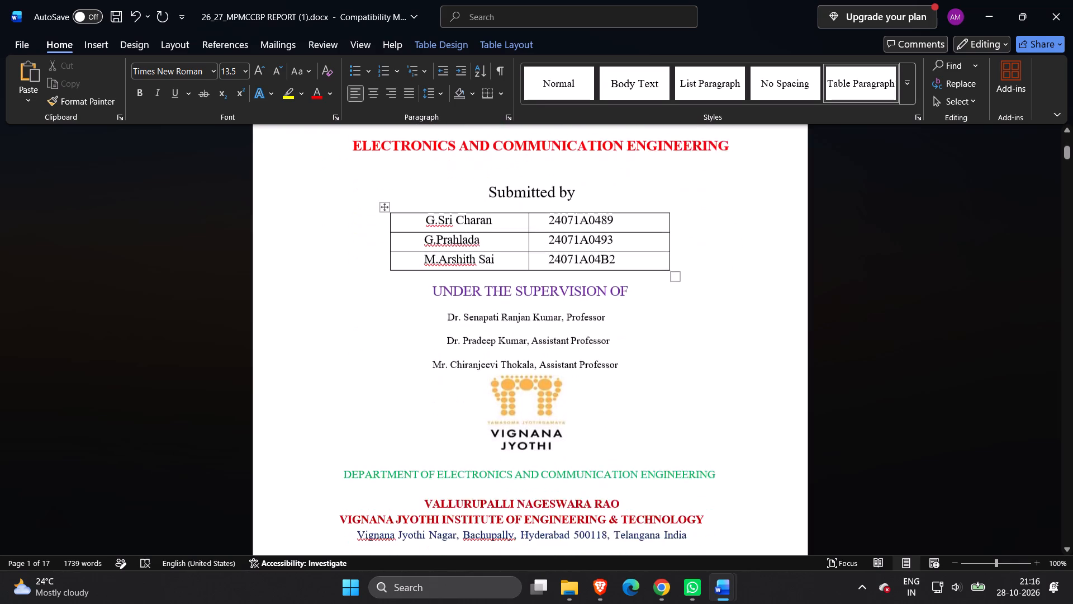
{"action": "scroll", "coordinate": [553, 355], "scroll_direction": "up", "scroll_amount": 2}
{"action": "scroll", "coordinate": [553, 355], "scroll_direction": "down", "scroll_amount": 17}
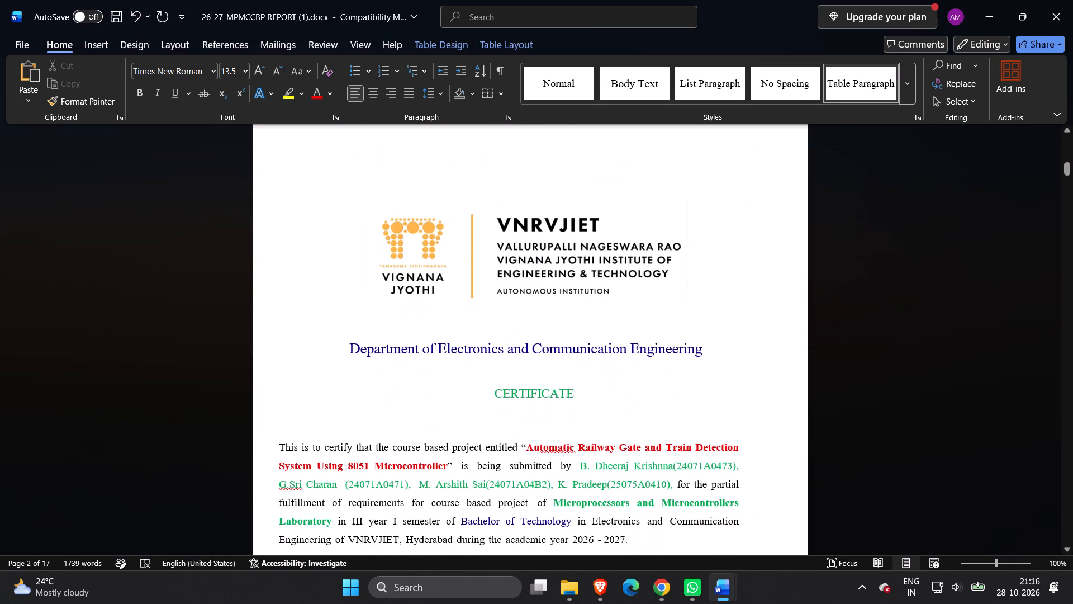
{"action": "scroll", "coordinate": [553, 355], "scroll_direction": "down", "scroll_amount": 3}
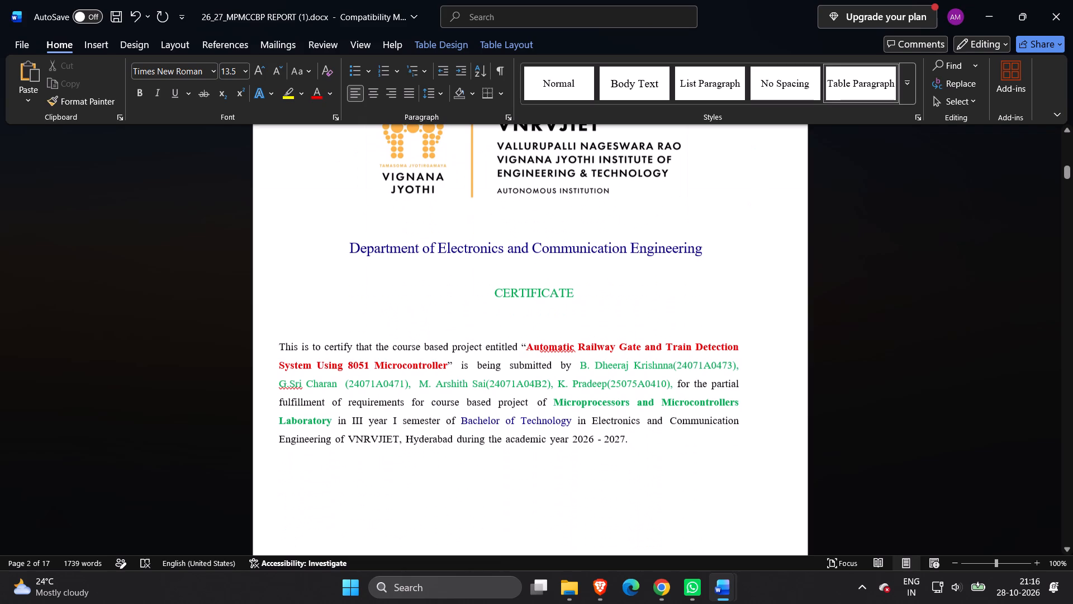
{"action": "scroll", "coordinate": [553, 355], "scroll_direction": "down", "scroll_amount": 2, "text": "ctrl"}
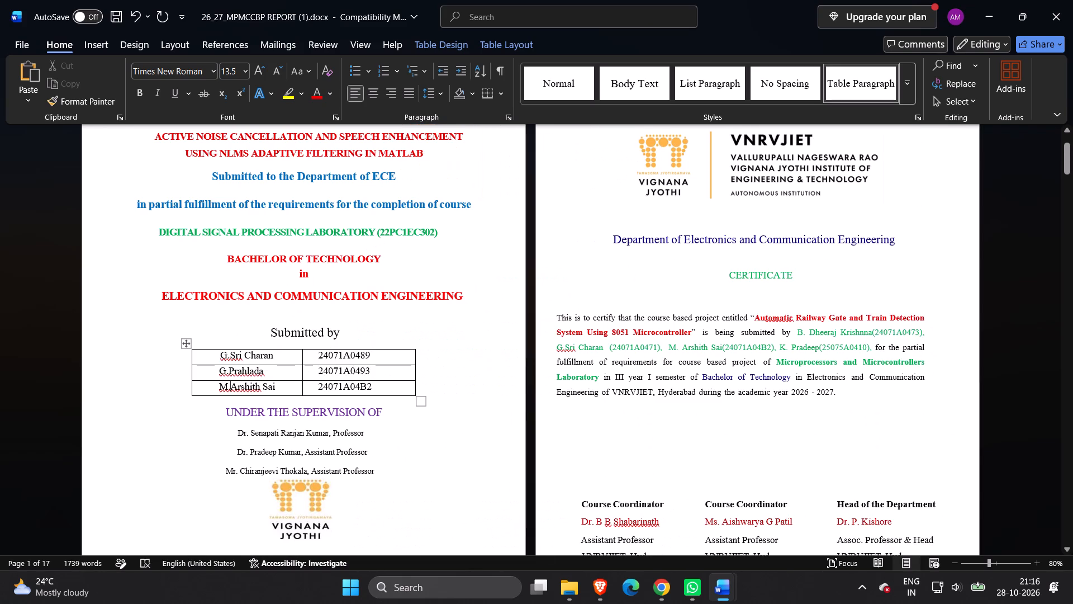
{"action": "scroll", "coordinate": [559, 324], "scroll_direction": "up", "scroll_amount": 3}
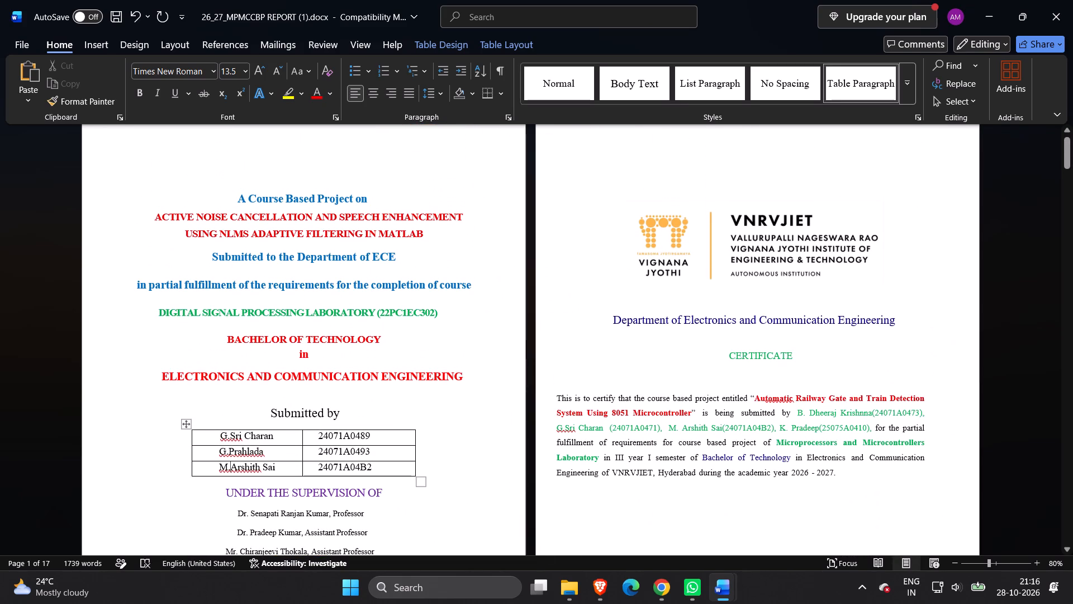
{"action": "left_click", "coordinate": [690, 411]}
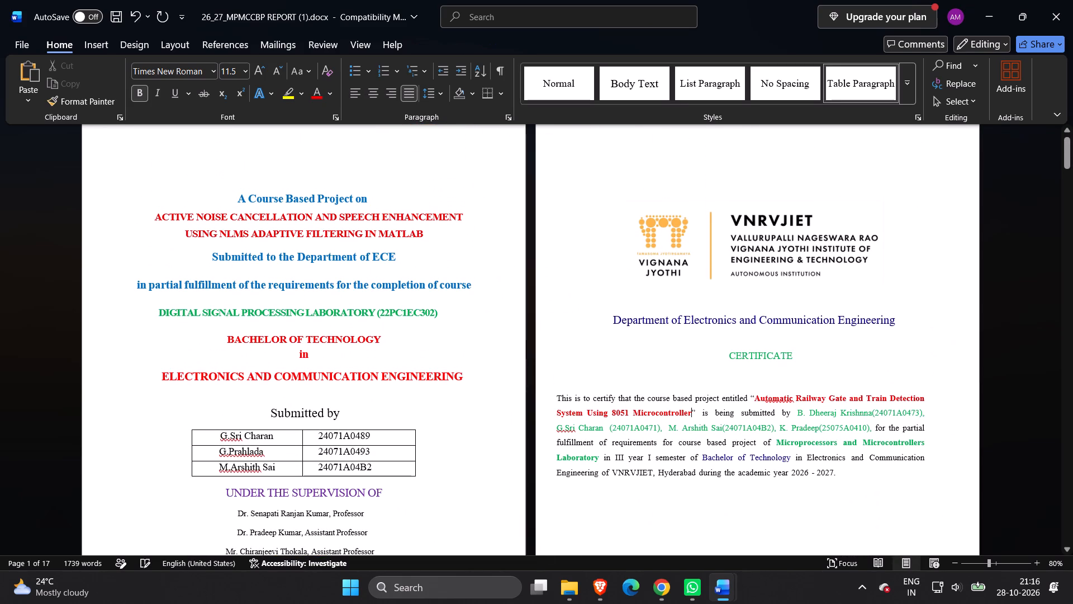
{"action": "key", "text": "BackSpace"}
{"action": "key", "text": "BackSpace"}
{"action": "key", "text": "BackSpace"}
{"action": "key", "text": "BackSpace"}
{"action": "key", "text": "BackSpace"}
{"action": "key", "text": "BackSpace"}
{"action": "key", "text": "BackSpace"}
{"action": "key", "text": "BackSpace"}
{"action": "key", "text": "BackSpace"}
{"action": "key", "text": "BackSpace"}
{"action": "key", "text": "BackSpace"}
{"action": "key", "text": "BackSpace"}
{"action": "key", "text": "BackSpace"}
{"action": "key", "text": "BackSpace"}
{"action": "key", "text": "BackSpace"}
{"action": "key", "text": "BackSpace"}
{"action": "key", "text": "BackSpace"}
{"action": "key", "text": "BackSpace"}
{"action": "key", "text": "BackSpace"}
{"action": "key", "text": "BackSpace"}
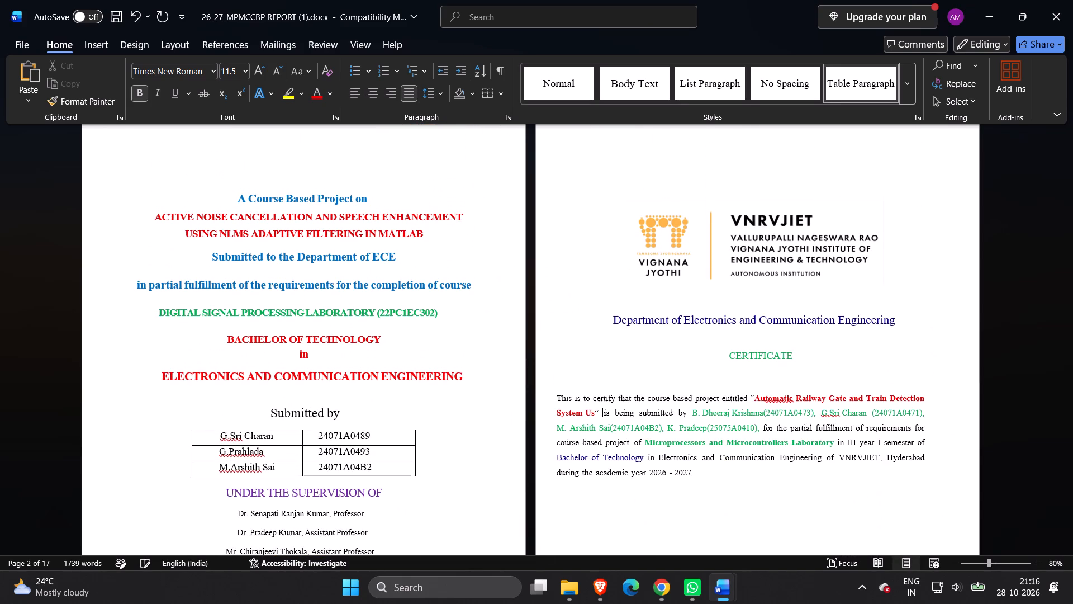
{"action": "key", "text": "BackSpace"}
{"action": "key", "text": "BackSpace"}
{"action": "key", "text": "BackSpace"}
{"action": "key", "text": "BackSpace"}
{"action": "key", "text": "BackSpace"}
{"action": "key", "text": "BackSpace"}
{"action": "key", "text": "BackSpace"}
{"action": "key", "text": "BackSpace"}
{"action": "key", "text": "BackSpace"}
{"action": "key", "text": "BackSpace"}
{"action": "key", "text": "BackSpace"}
{"action": "key", "text": "BackSpace"}
{"action": "key", "text": "BackSpace"}
{"action": "key", "text": "BackSpace"}
{"action": "key", "text": "BackSpace"}
{"action": "key", "text": "BackSpace"}
{"action": "key", "text": "BackSpace"}
{"action": "key", "text": "BackSpace"}
{"action": "key", "text": "BackSpace"}
{"action": "key", "text": "BackSpace"}
{"action": "key", "text": "BackSpace"}
{"action": "key", "text": "BackSpace"}
{"action": "key", "text": "BackSpace"}
{"action": "key", "text": "BackSpace"}
{"action": "key", "text": "BackSpace"}
{"action": "key", "text": "BackSpace"}
{"action": "key", "text": "BackSpace"}
{"action": "key", "text": "BackSpace"}
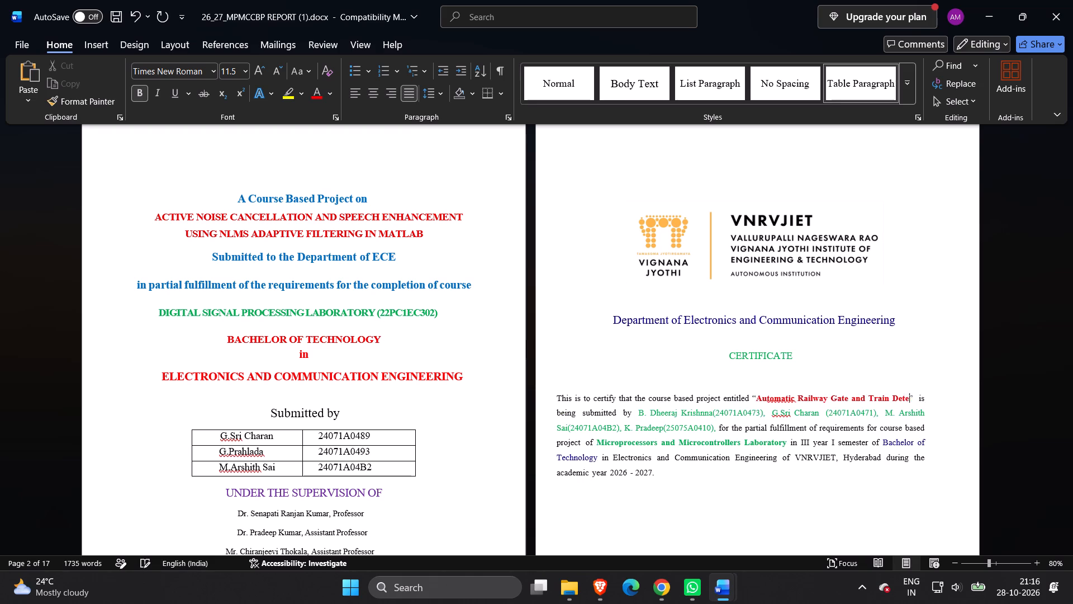
{"action": "key", "text": "BackSpace"}
{"action": "key", "text": "BackSpace"}
{"action": "key", "text": "BackSpace"}
{"action": "key", "text": "BackSpace"}
{"action": "key", "text": "BackSpace"}
{"action": "key", "text": "BackSpace"}
{"action": "key", "text": "BackSpace"}
{"action": "key", "text": "BackSpace"}
{"action": "key", "text": "BackSpace"}
{"action": "key", "text": "BackSpace"}
{"action": "key", "text": "BackSpace"}
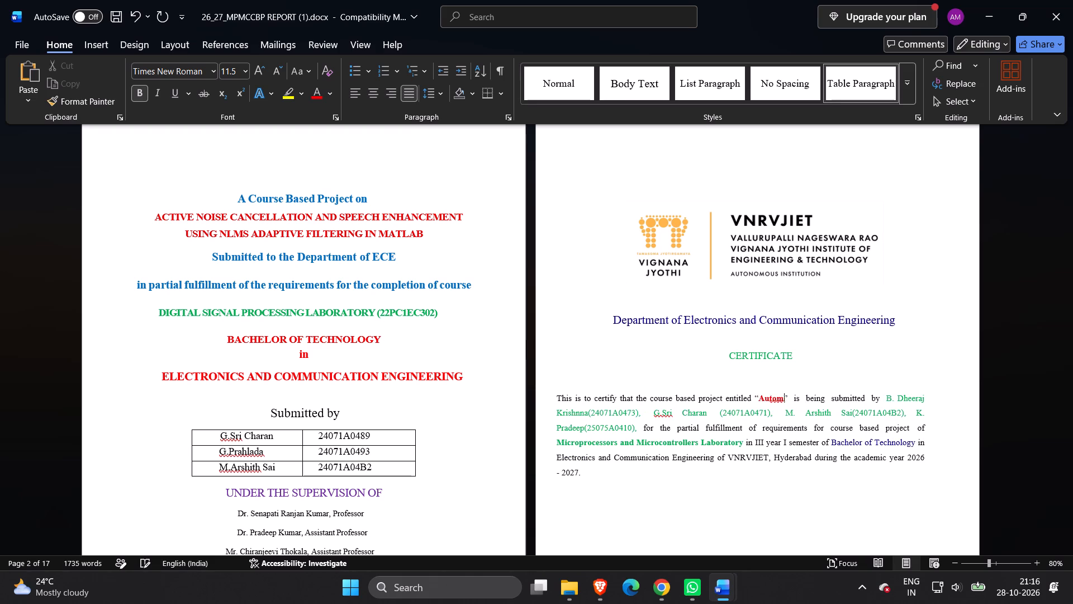
{"action": "key", "text": "BackSpace"}
Complete the certificate's quoted project title as "Active Noise Cancellation and Speech Enhancement" in title case.
{"action": "type", "text": "ctive noise"}
{"action": "key", "text": "space"}
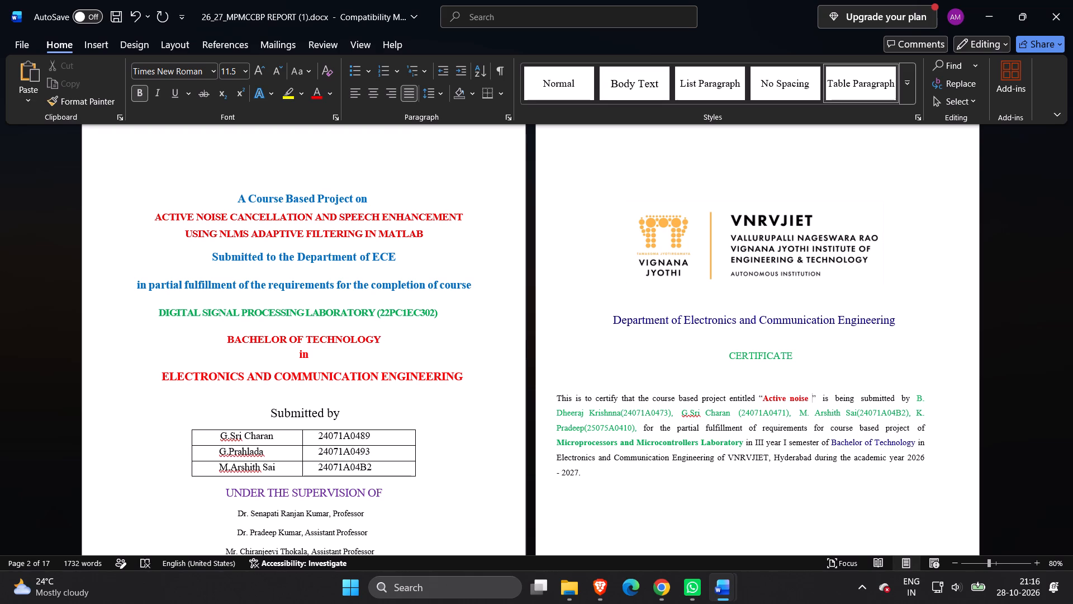
{"action": "key", "text": "BackSpace"}
{"action": "key", "text": "BackSpace"}
{"action": "key", "text": "BackSpace"}
{"action": "key", "text": "BackSpace"}
{"action": "key", "text": "BackSpace"}
{"action": "key", "text": "BackSpace"}
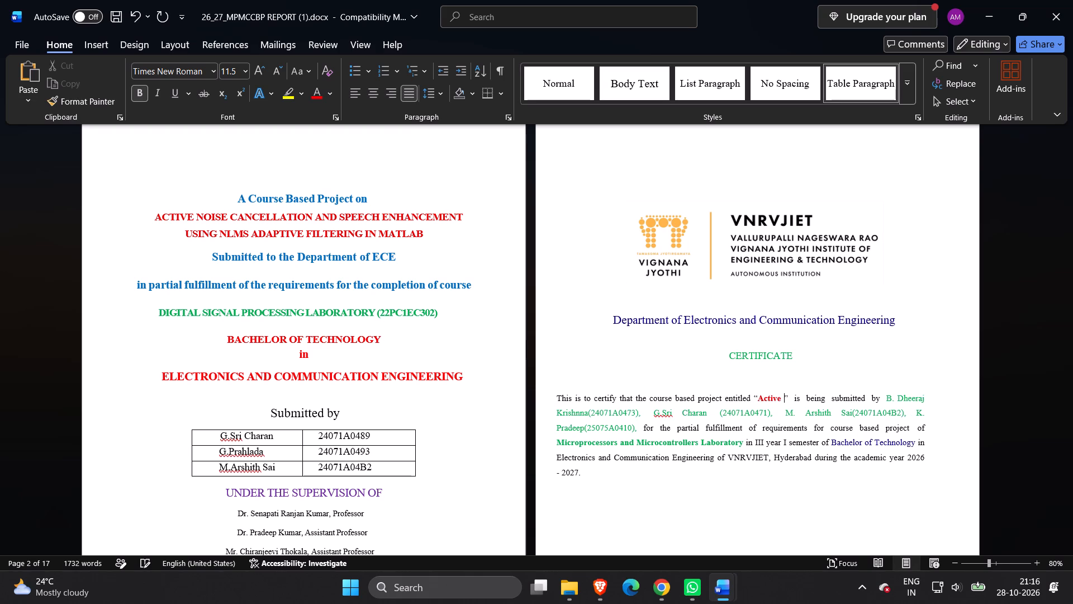
{"action": "type", "text": "oise Cancella"}
{"action": "type", "text": "tion and speec"}
{"action": "key", "text": "BackSpace"}
{"action": "key", "text": "BackSpace"}
{"action": "key", "text": "BackSpace"}
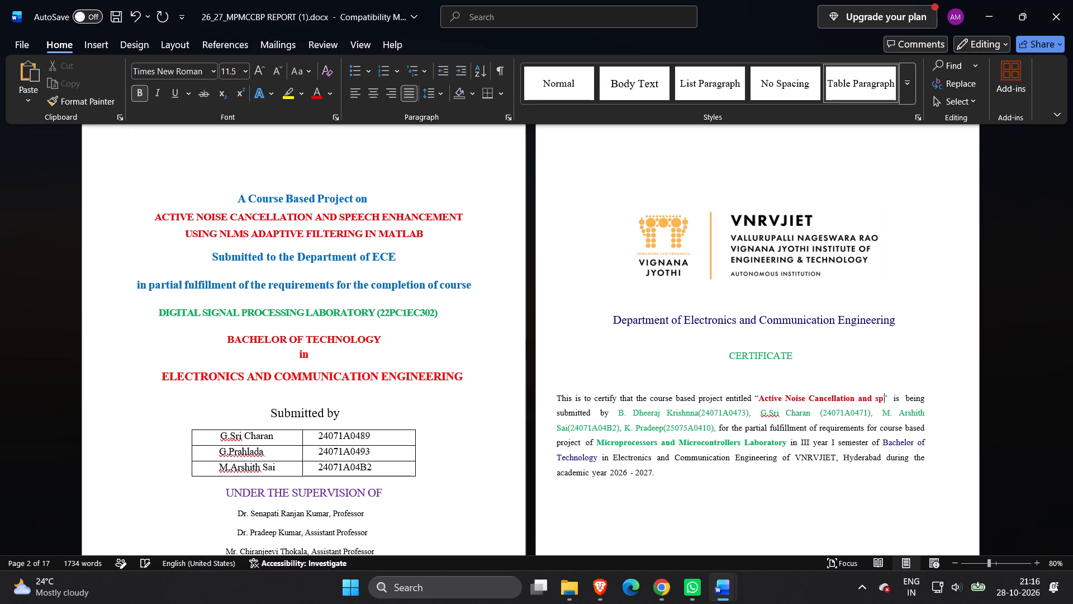
{"action": "key", "text": "BackSpace"}
{"action": "key", "text": "BackSpace"}
{"action": "type", "text": "Speech"}
{"action": "key", "text": "space"}
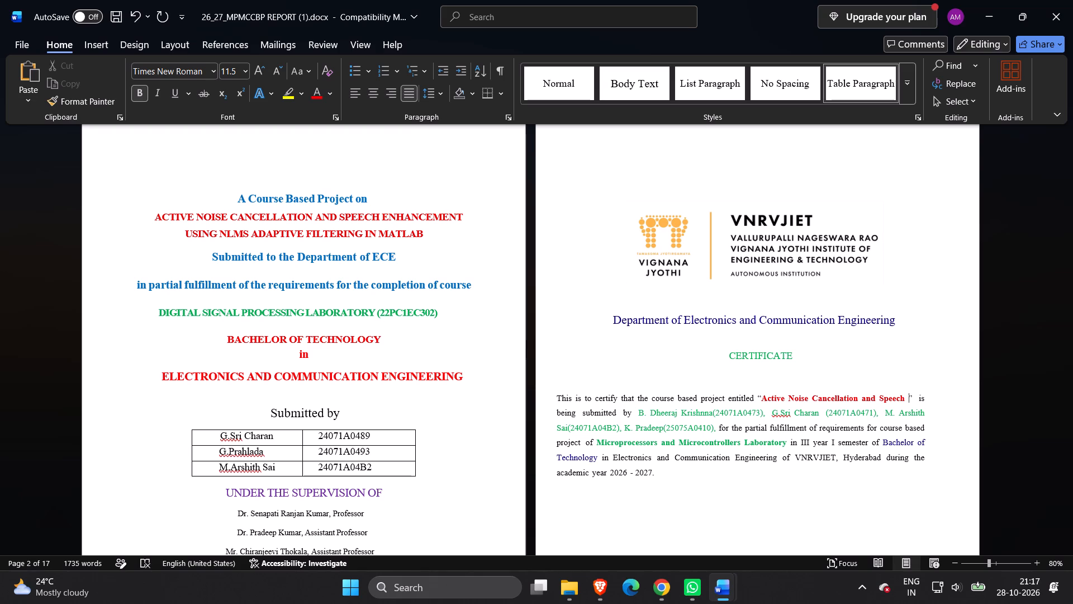
{"action": "type", "text": "Enh"}
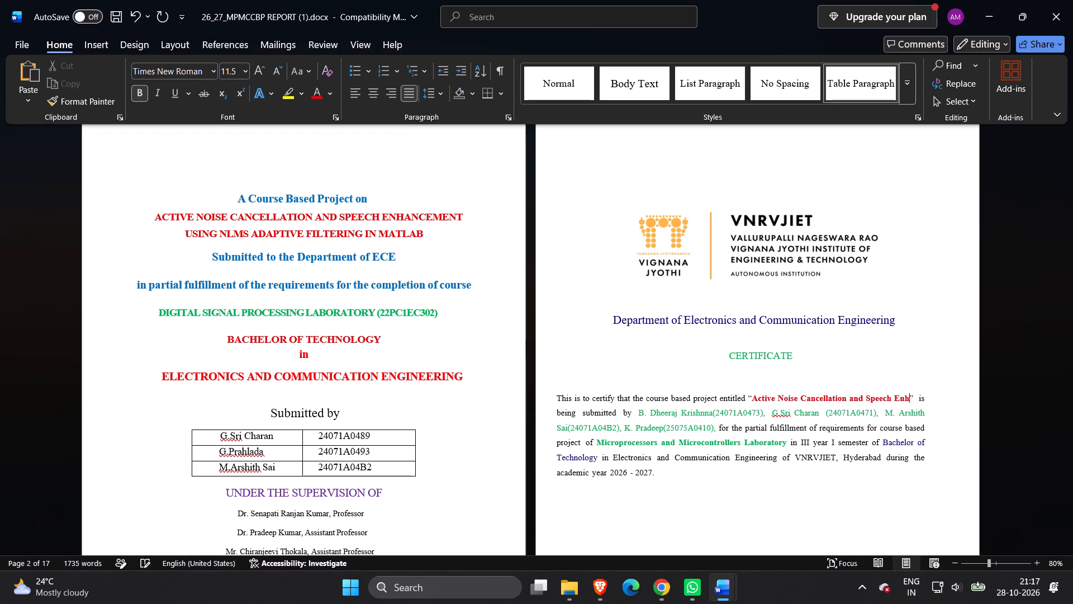
{"action": "key", "text": "c"}
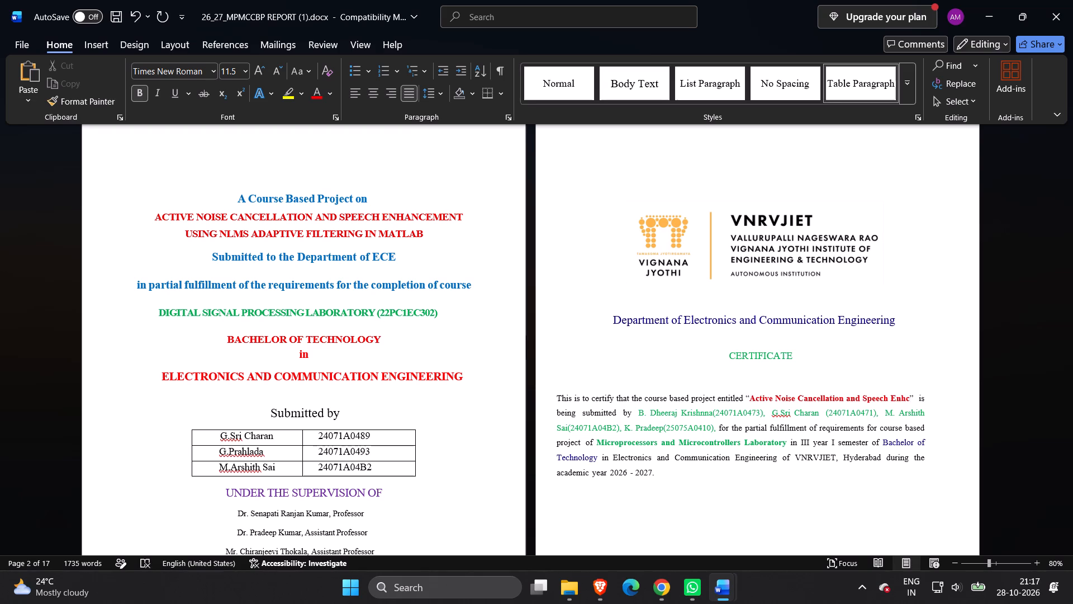
{"action": "key", "text": "BackSpace"}
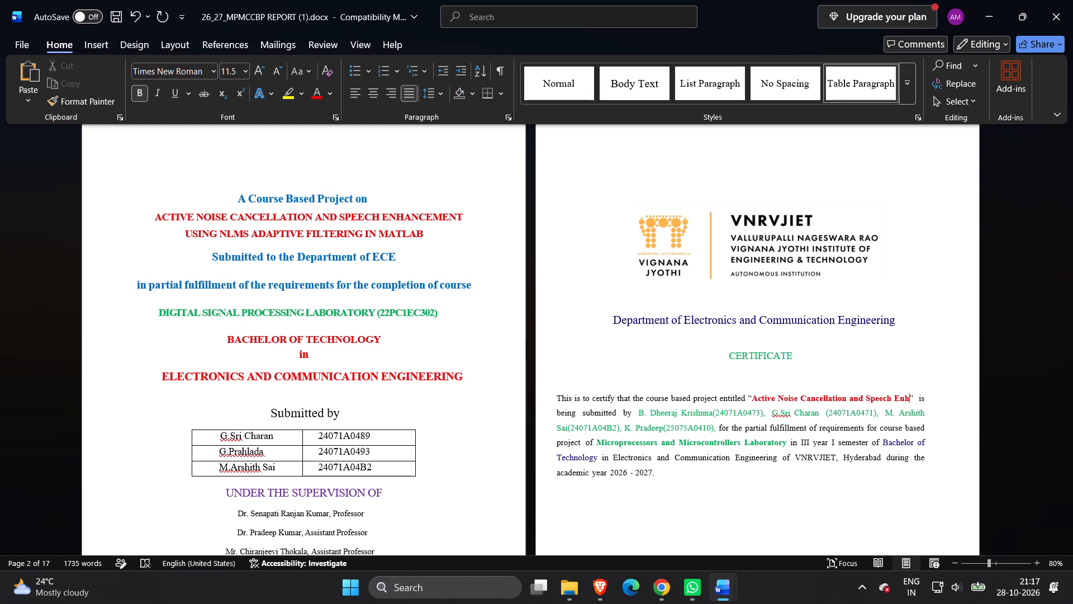
{"action": "type", "text": "ancement"}
Append "Using NLMS Adaptive Filtering" to the quoted project title in the certificate paragraph, in title case.
{"action": "key", "text": "space"}
{"action": "type", "text": "Using"}
{"action": "key", "text": "space"}
{"action": "type", "text": "NM"}
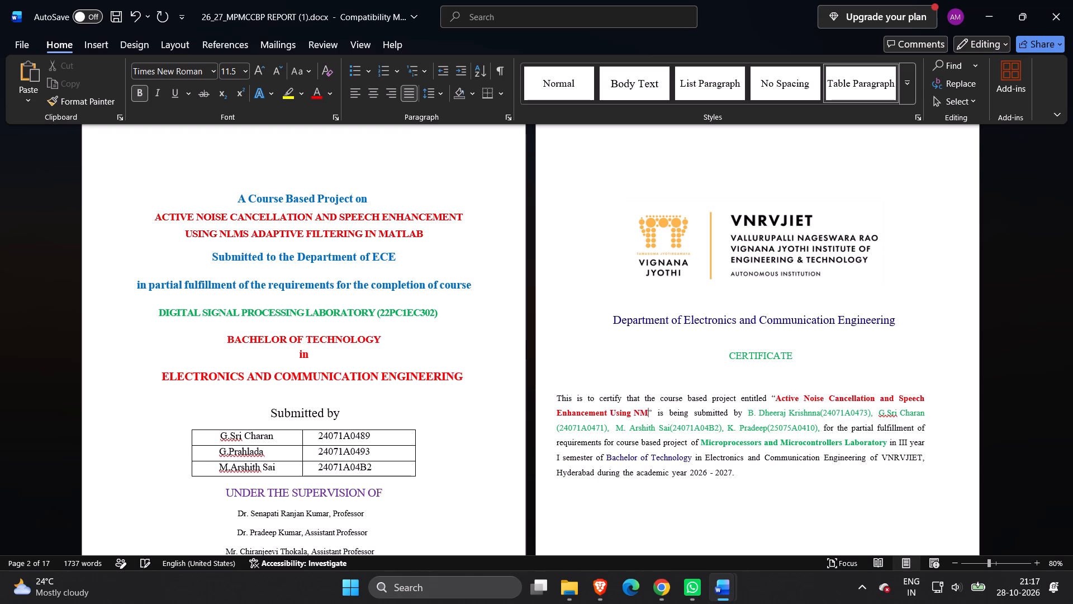
{"action": "key", "text": "shift+BackSpace"}
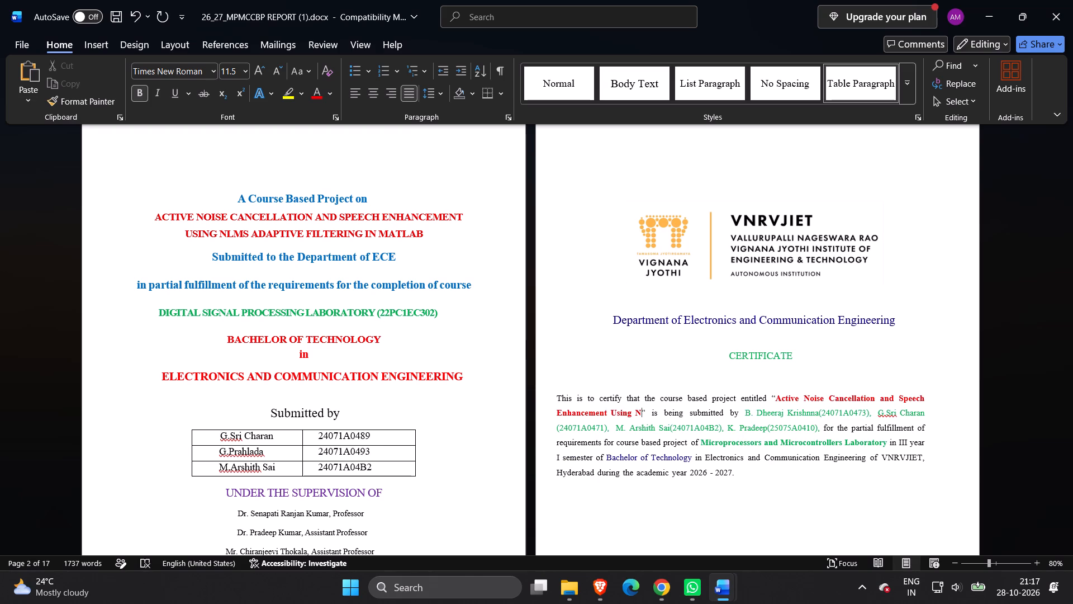
{"action": "type", "text": "LMS"}
{"action": "key", "text": "space"}
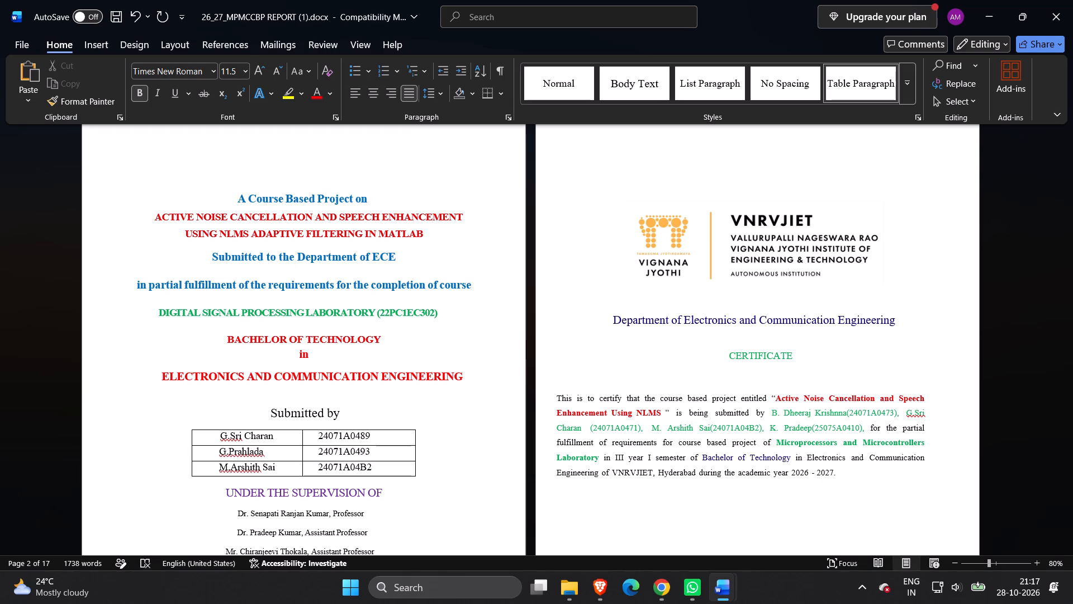
{"action": "type", "text": "Adaptive"}
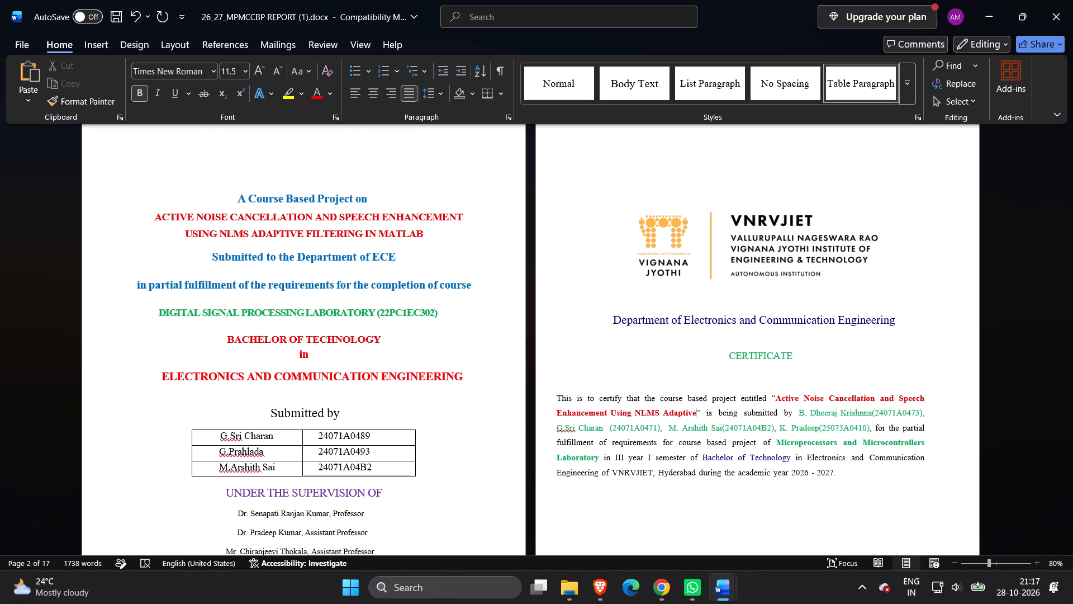
{"action": "key", "text": "space"}
{"action": "type", "text": "filter"}
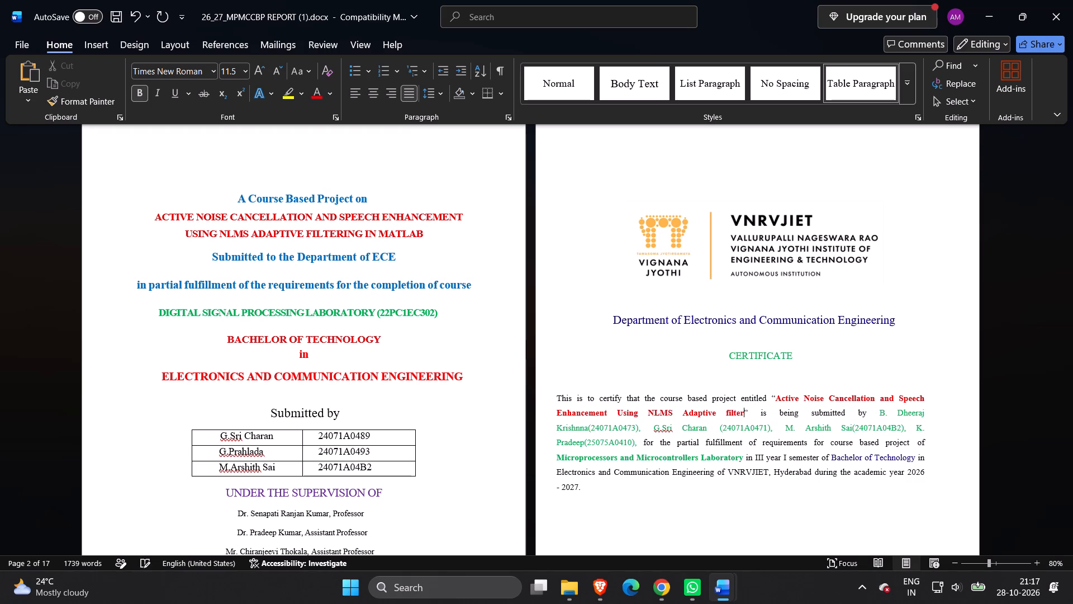
{"action": "key", "text": "BackSpace"}
{"action": "key", "text": "BackSpace"}
{"action": "key", "text": "BackSpace"}
{"action": "key", "text": "BackSpace"}
{"action": "key", "text": "BackSpace"}
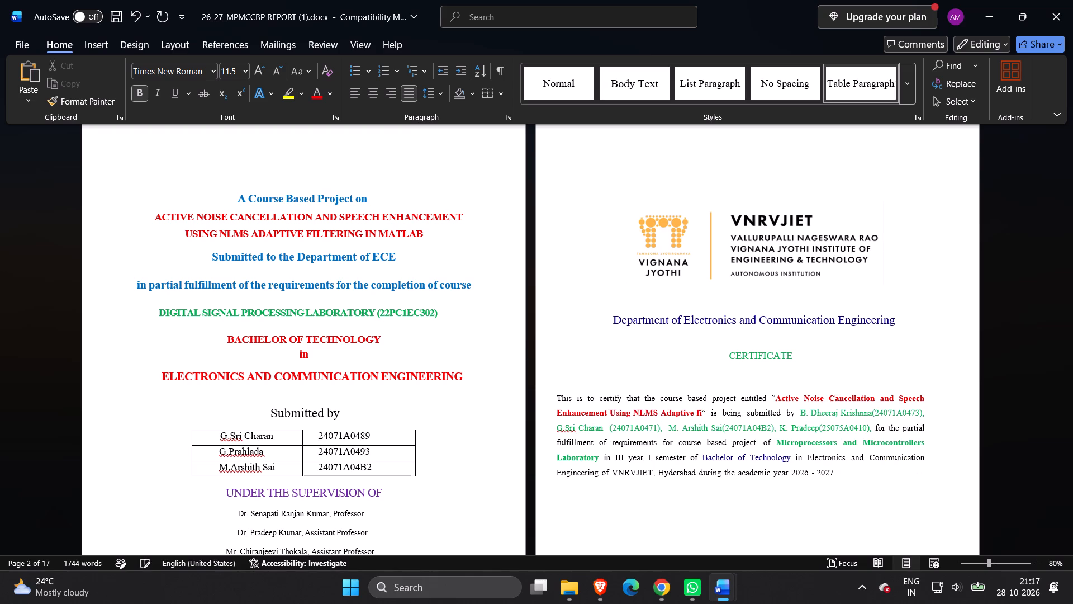
{"action": "key", "text": "BackSpace"}
{"action": "type", "text": "FI"}
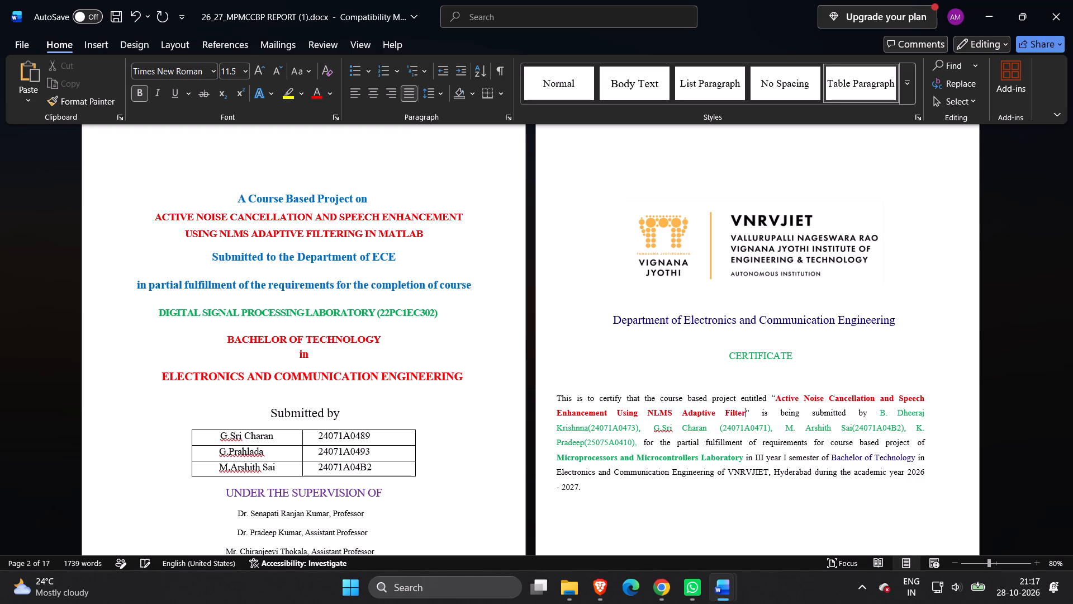
{"action": "key", "text": "space"}
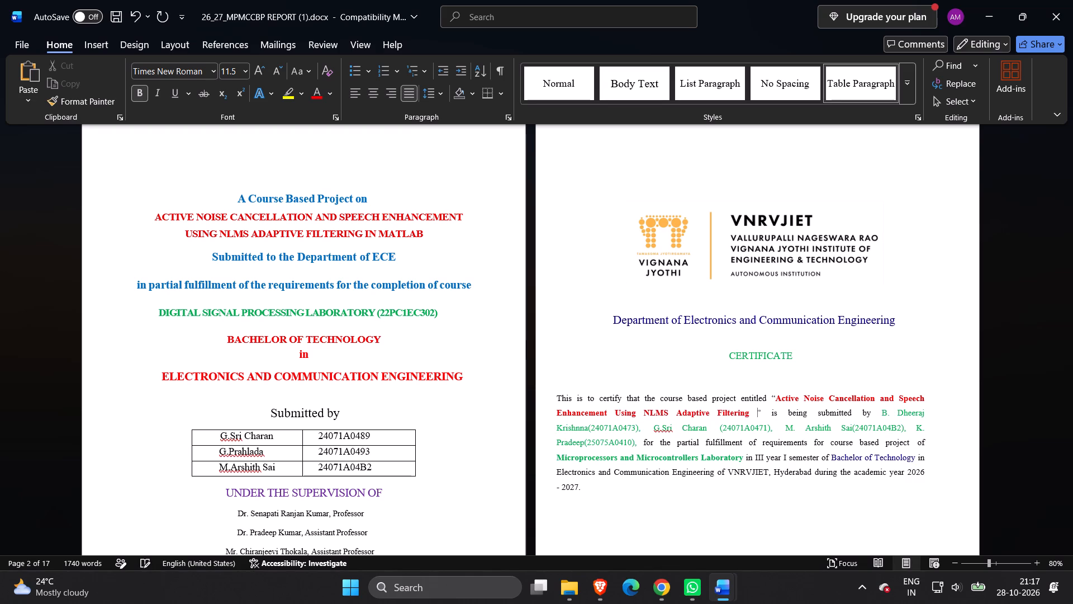
End the certificate's quoted project title with "using Matlab", capitalising only the software's name.
{"action": "type", "text": "using mat"}
{"action": "key", "text": "BackSpace"}
{"action": "key", "text": "BackSpace"}
{"action": "key", "text": "BackSpace"}
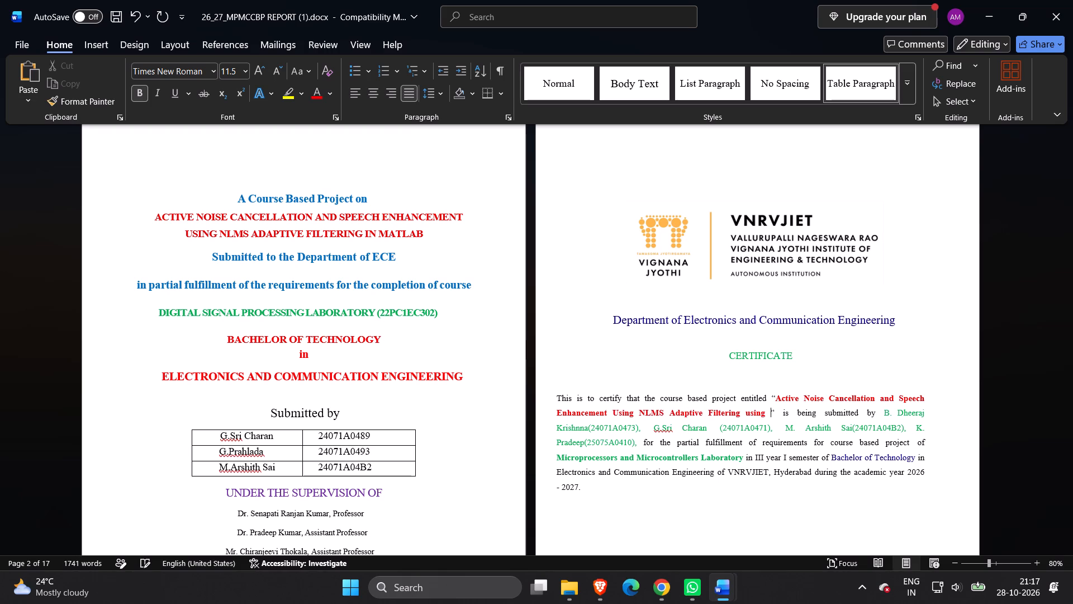
{"action": "type", "text": "AMt"}
{"action": "key", "text": "BackSpace"}
{"action": "key", "text": "BackSpace"}
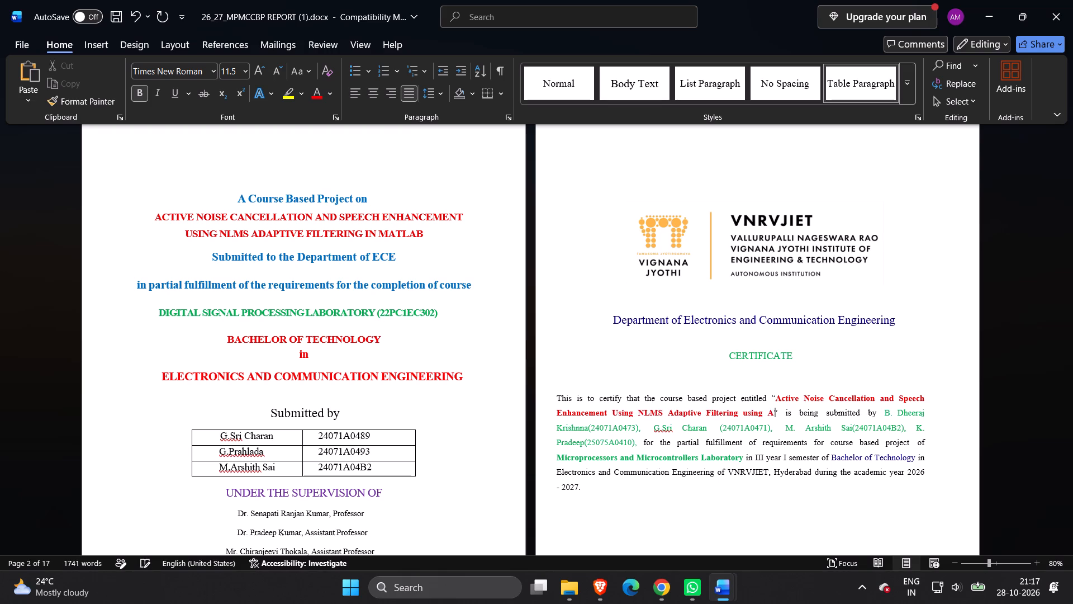
{"action": "key", "text": "BackSpace"}
{"action": "key", "text": "shift+less"}
{"action": "key", "text": "shift+BackSpace"}
{"action": "key", "text": "shift+m"}
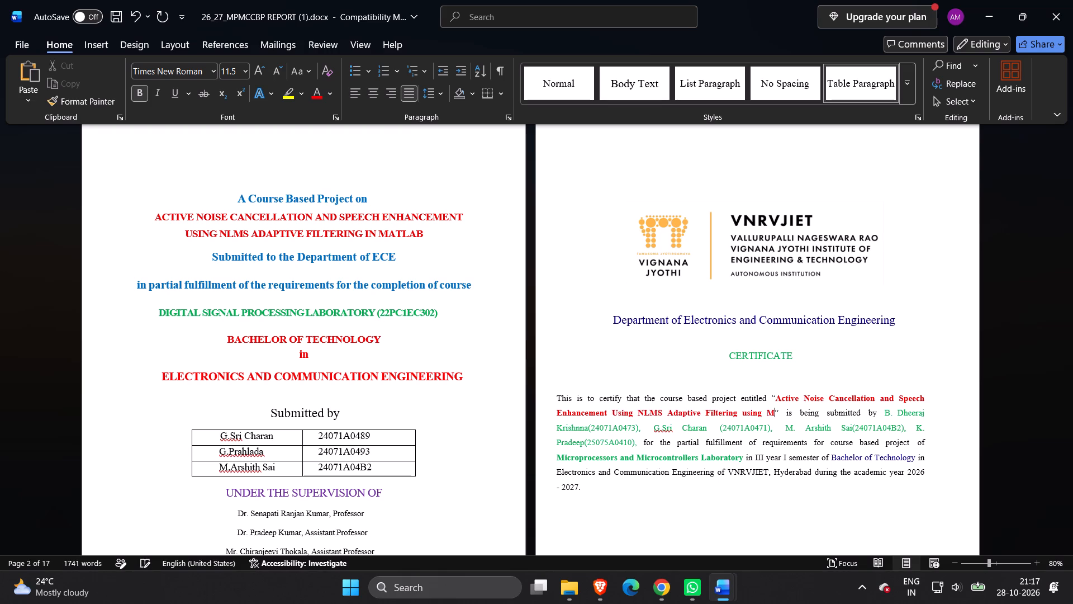
{"action": "type", "text": "atlab"}
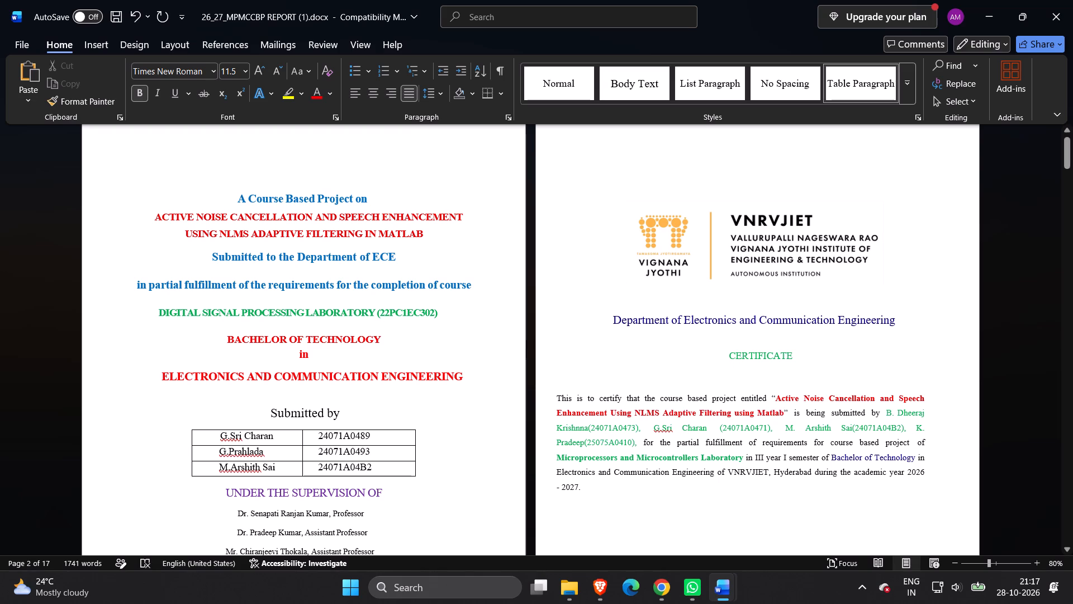
Change the last two digits of the first student's roll number in the certificate paragraph to match the cover page's first row.
{"action": "left_click", "coordinate": [635, 422]}
{"action": "key", "text": "BackSpace"}
{"action": "key", "text": "BackSpace"}
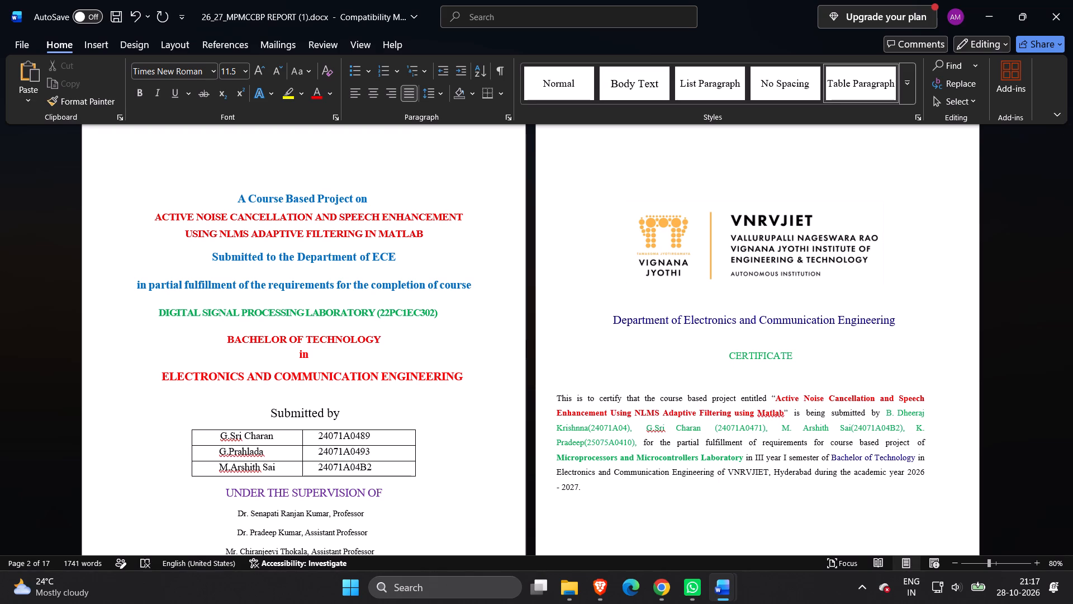
{"action": "type", "text": "89"}
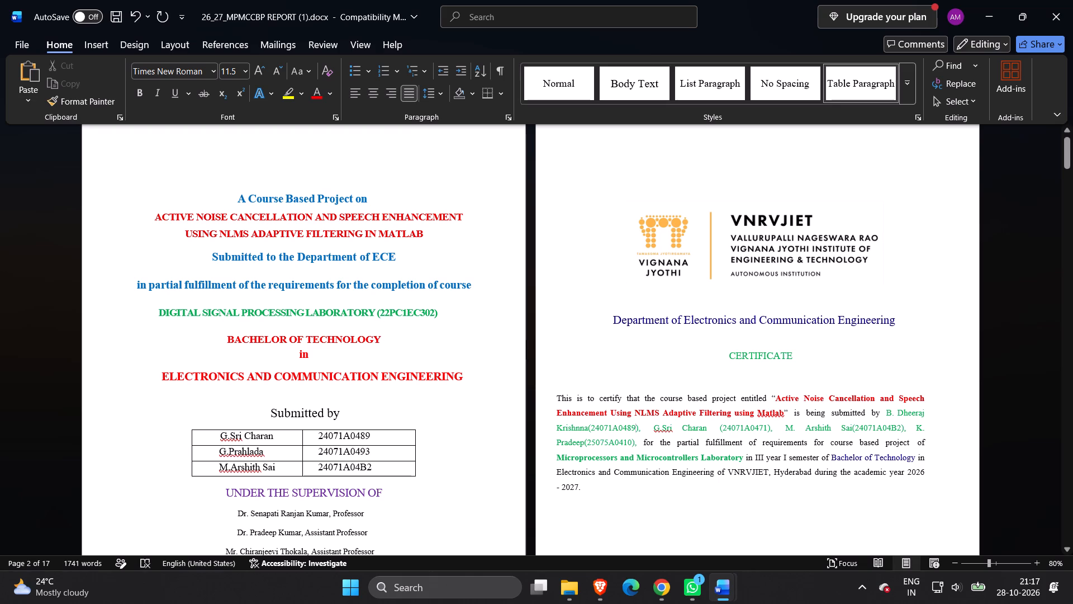
Replace the first student's name in the certificate paragraph with the first name in the cover page's "Submitted by" table.
{"action": "left_click", "coordinate": [587, 426]}
{"action": "key", "text": "BackSpace"}
{"action": "key", "text": "BackSpace"}
{"action": "key", "text": "BackSpace"}
{"action": "key", "text": "BackSpace"}
{"action": "key", "text": "BackSpace"}
{"action": "key", "text": "BackSpace"}
{"action": "key", "text": "BackSpace"}
{"action": "key", "text": "BackSpace"}
{"action": "key", "text": "BackSpace"}
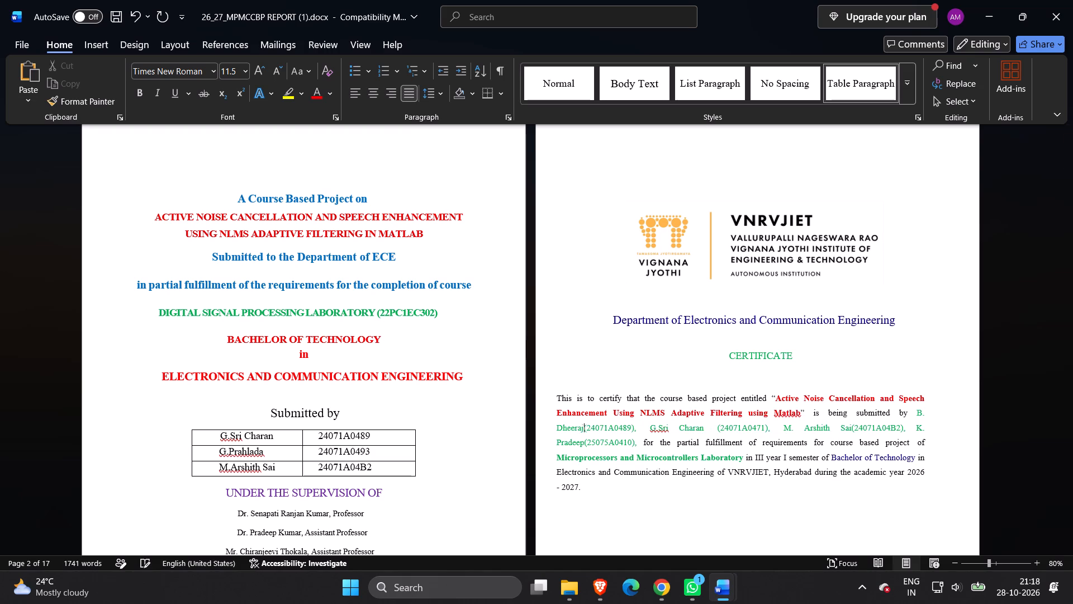
{"action": "key", "text": "BackSpace"}
{"action": "key", "text": "BackSpace"}
{"action": "key", "text": "BackSpace"}
{"action": "key", "text": "BackSpace"}
{"action": "key", "text": "BackSpace"}
{"action": "key", "text": "BackSpace"}
{"action": "key", "text": "BackSpace"}
{"action": "key", "text": "BackSpace"}
{"action": "key", "text": "BackSpace"}
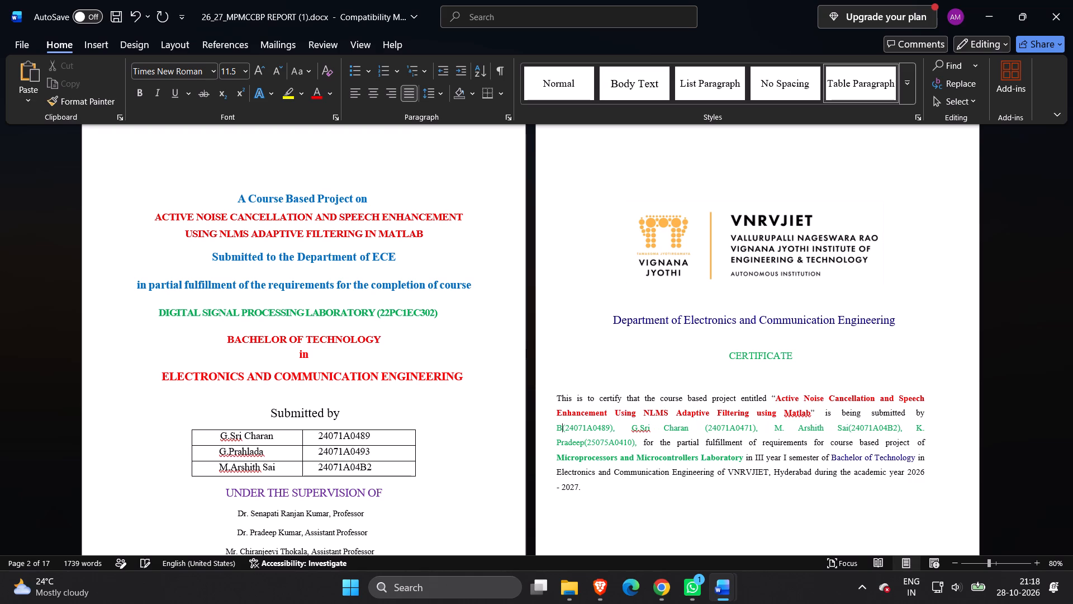
{"action": "key", "text": "BackSpace"}
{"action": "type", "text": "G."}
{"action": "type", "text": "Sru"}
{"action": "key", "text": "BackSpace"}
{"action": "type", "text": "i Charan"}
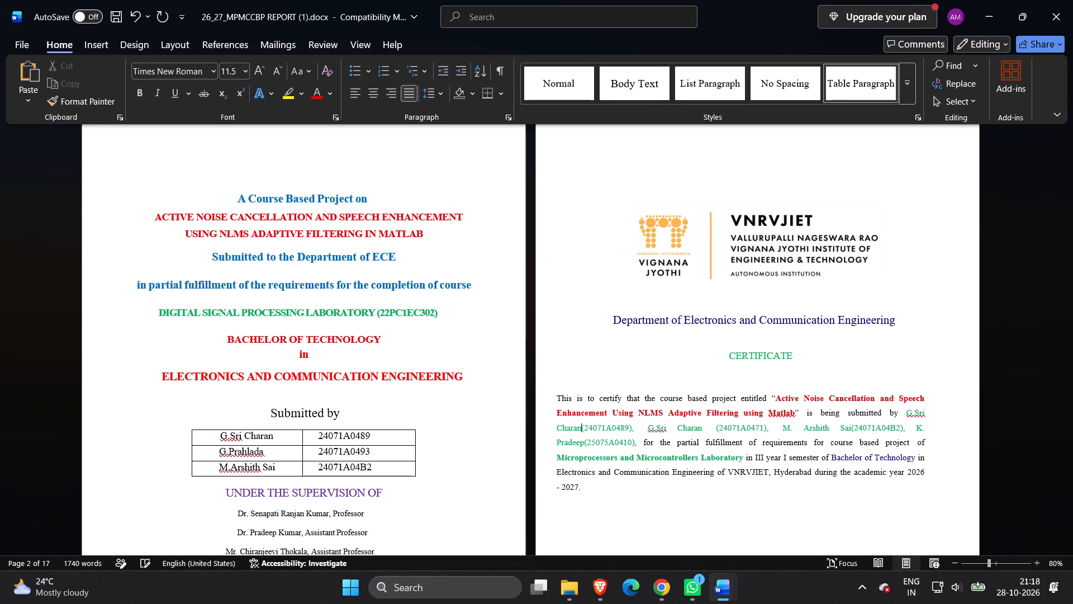
Replace the second student's name in the certificate paragraph with the second name in the cover page's table.
{"action": "left_click", "coordinate": [716, 421]}
{"action": "left_click", "coordinate": [714, 425]}
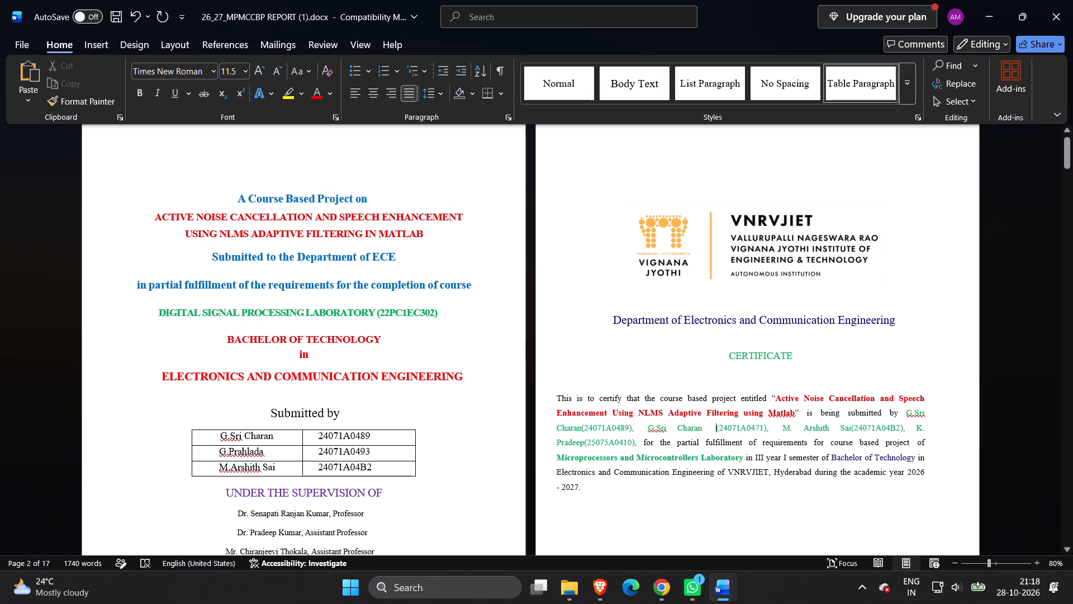
{"action": "key", "text": "BackSpace"}
{"action": "key", "text": "BackSpace"}
{"action": "key", "text": "BackSpace"}
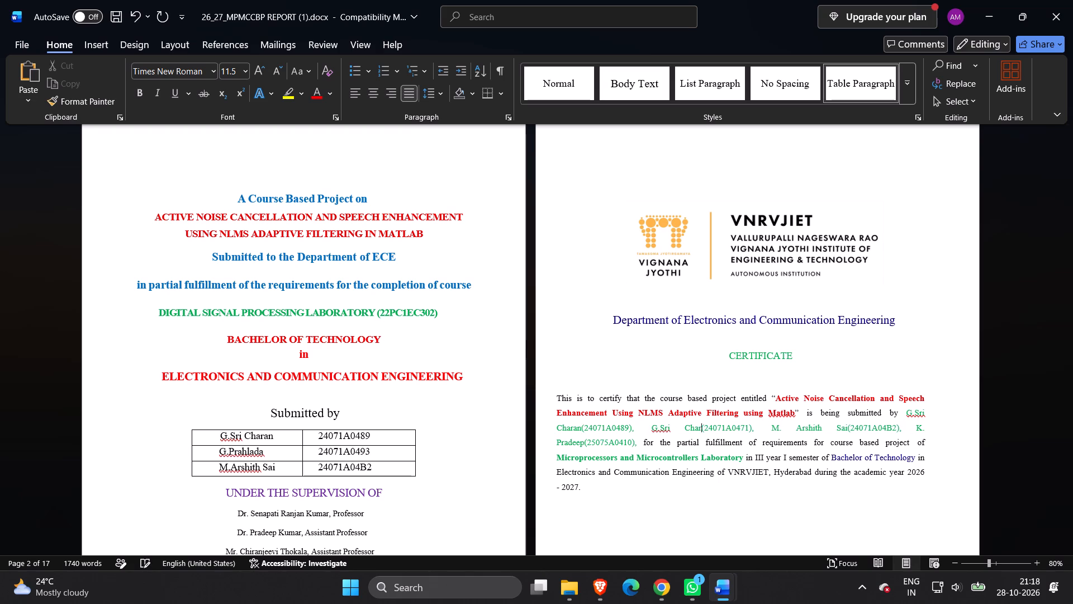
{"action": "key", "text": "BackSpace"}
{"action": "key", "text": "BackSpace"}
{"action": "key", "text": "BackSpace"}
{"action": "key", "text": "BackSpace"}
{"action": "key", "text": "BackSpace"}
{"action": "key", "text": "BackSpace"}
{"action": "key", "text": "BackSpace"}
{"action": "key", "text": "BackSpace"}
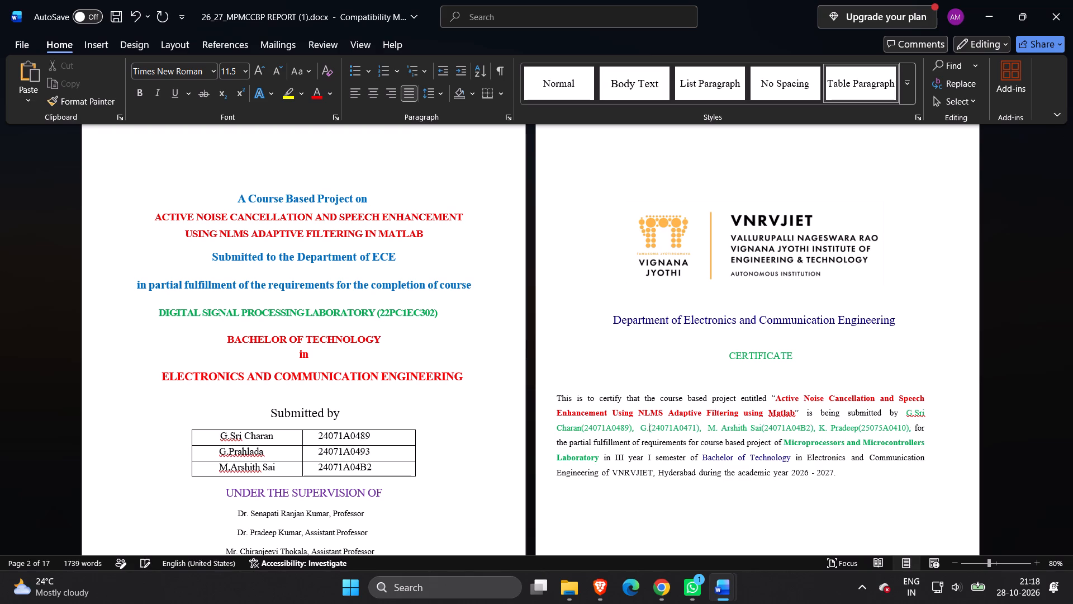
{"action": "key", "text": "BackSpace"}
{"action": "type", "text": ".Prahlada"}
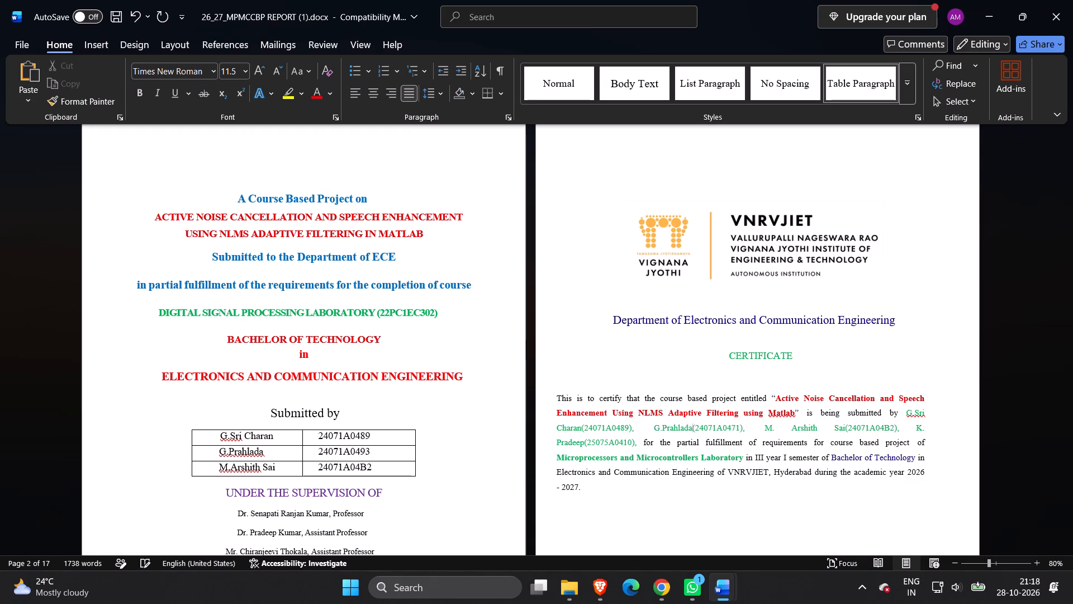
Delete the space between the first student's entry and the second student's name in the certificate paragraph.
{"action": "left_click", "coordinate": [659, 424]}
{"action": "left_click", "coordinate": [661, 430]}
{"action": "key", "text": "space"}
{"action": "key", "text": "BackSpace"}
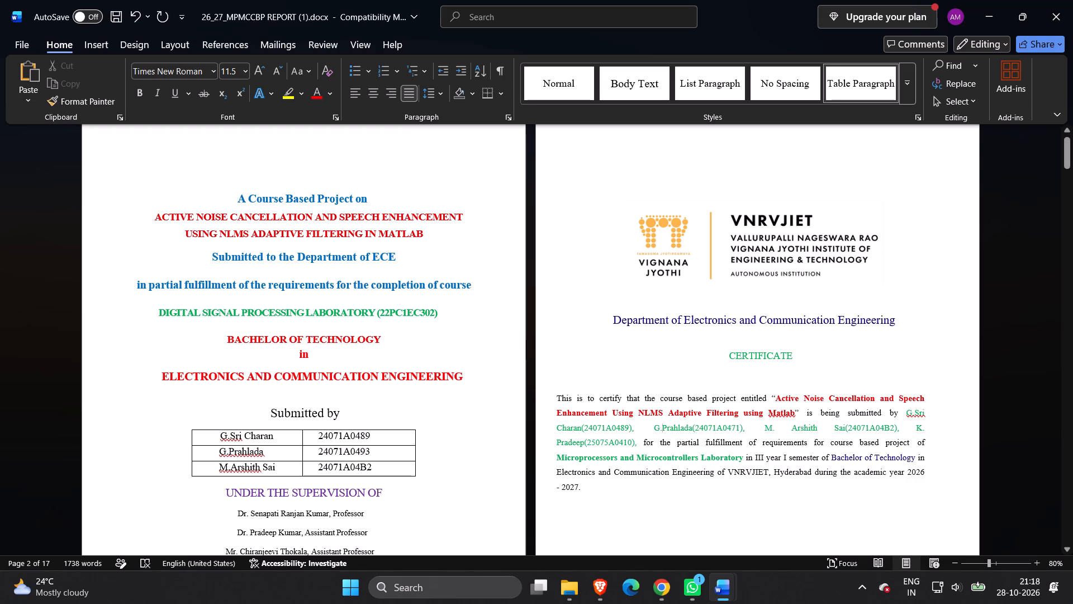
{"action": "left_click", "coordinate": [653, 427]}
{"action": "key", "text": "BackSpace"}
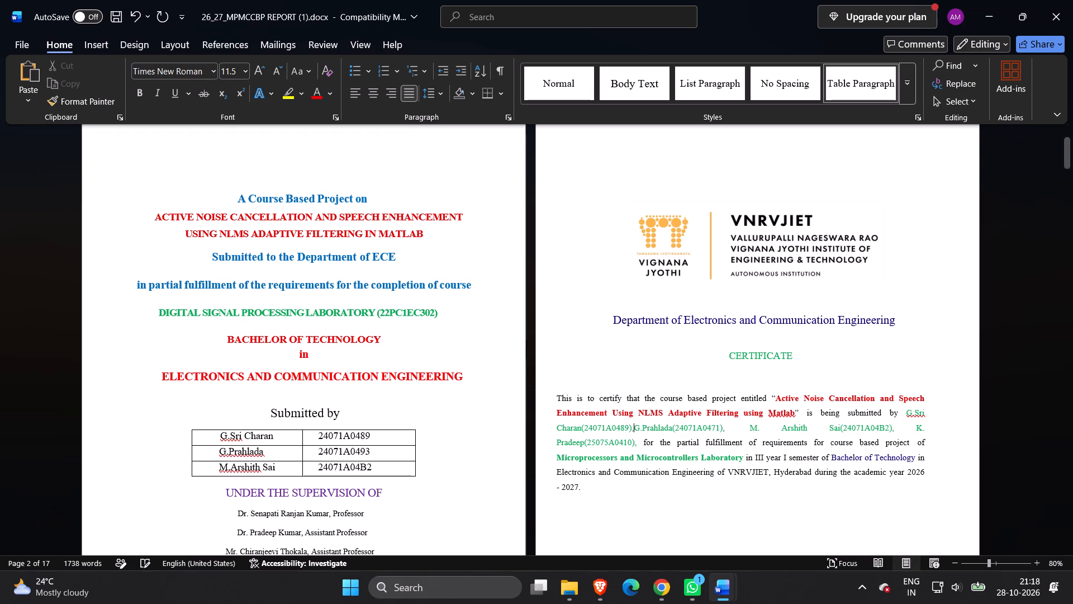
Change the last two digits of the second student's roll number in the certificate paragraph to match the cover page's second row.
{"action": "left_click", "coordinate": [718, 426]}
{"action": "key", "text": "BackSpace"}
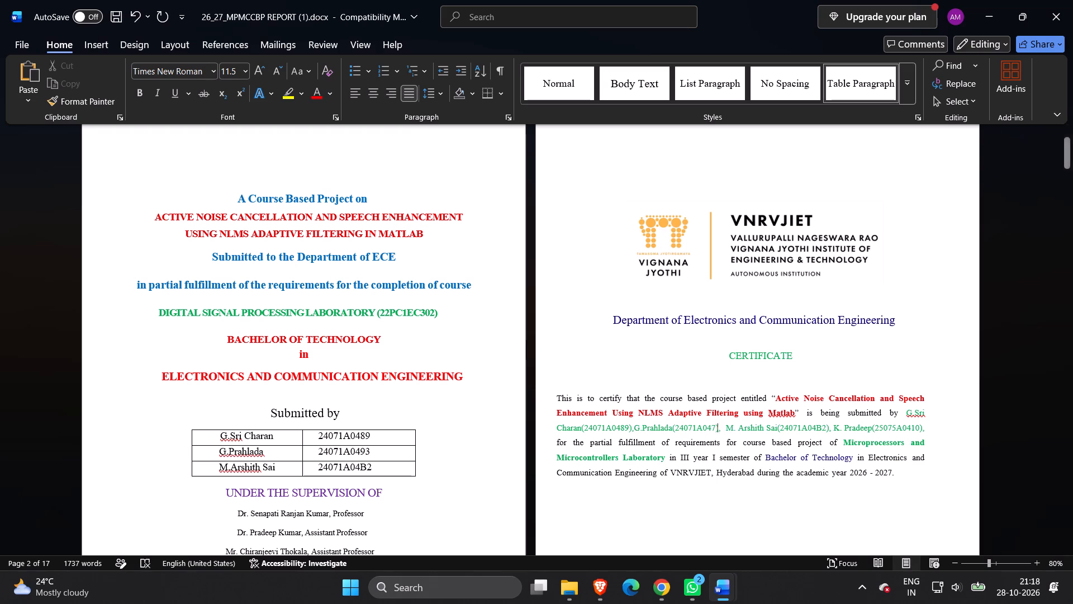
{"action": "key", "text": "BackSpace"}
{"action": "key", "text": "9"}
{"action": "key", "text": "3"}
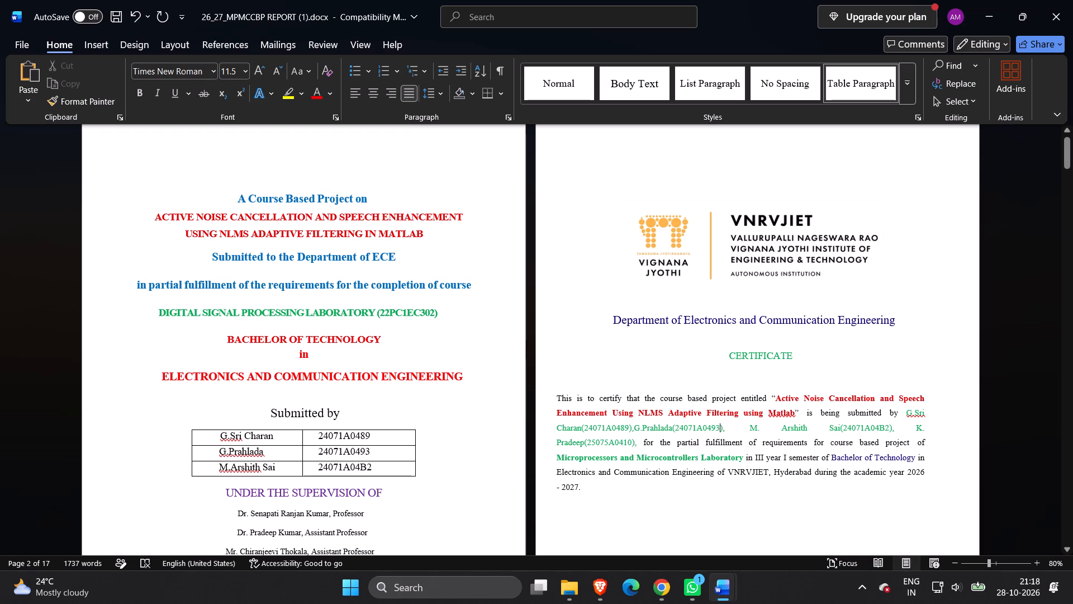
Delete the space before the third student's name in the certificate paragraph.
{"action": "left_click", "coordinate": [744, 428]}
{"action": "key", "text": "BackSpace"}
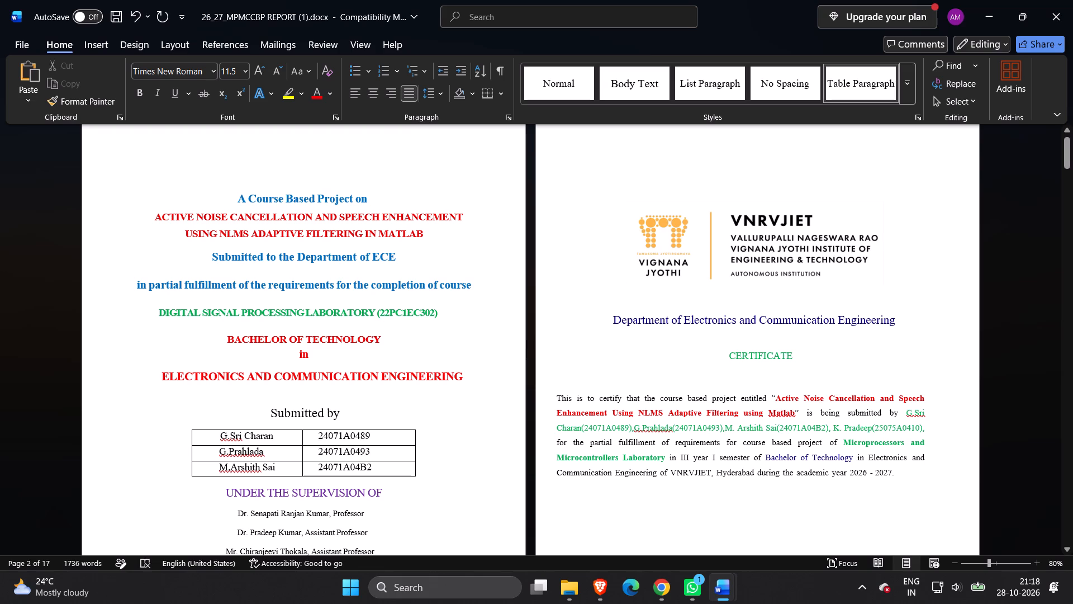
Delete the fourth student's name and roll number from the certificate paragraph, keeping the comma after the third student's entry.
{"action": "left_click", "coordinate": [929, 426]}
{"action": "key", "text": "BackSpace"}
{"action": "key", "text": "BackSpace"}
{"action": "key", "text": "BackSpace"}
{"action": "key", "text": "BackSpace"}
{"action": "key", "text": "BackSpace"}
{"action": "key", "text": "BackSpace"}
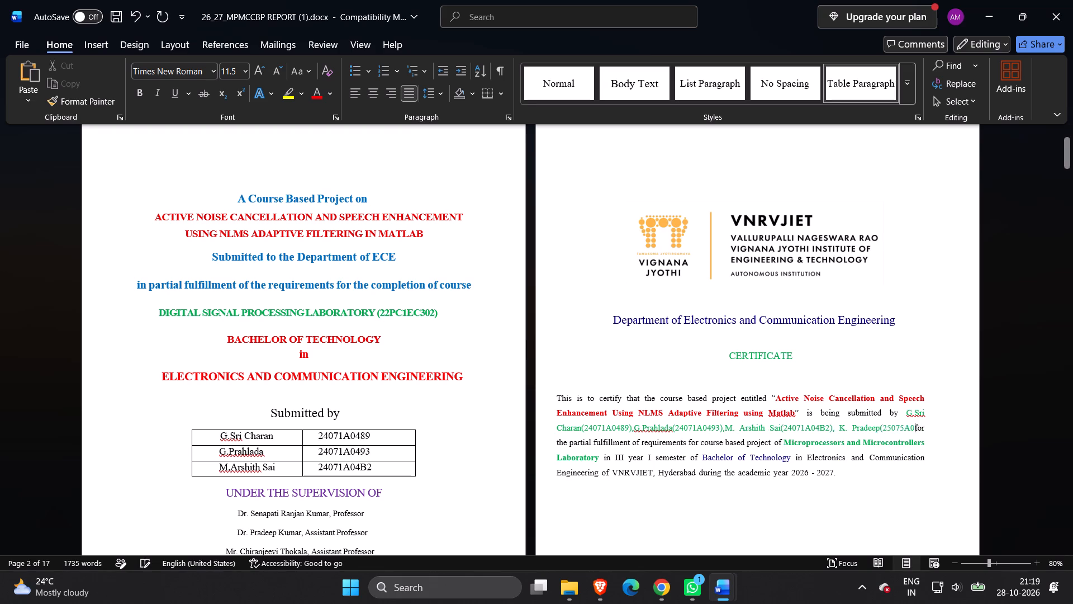
{"action": "key", "text": "BackSpace"}
{"action": "key", "text": "BackSpace"}
{"action": "key", "text": "BackSpace"}
{"action": "key", "text": "BackSpace"}
{"action": "key", "text": "BackSpace"}
{"action": "key", "text": "BackSpace"}
{"action": "key", "text": "BackSpace"}
{"action": "key", "text": "BackSpace"}
{"action": "key", "text": "BackSpace"}
{"action": "key", "text": "BackSpace"}
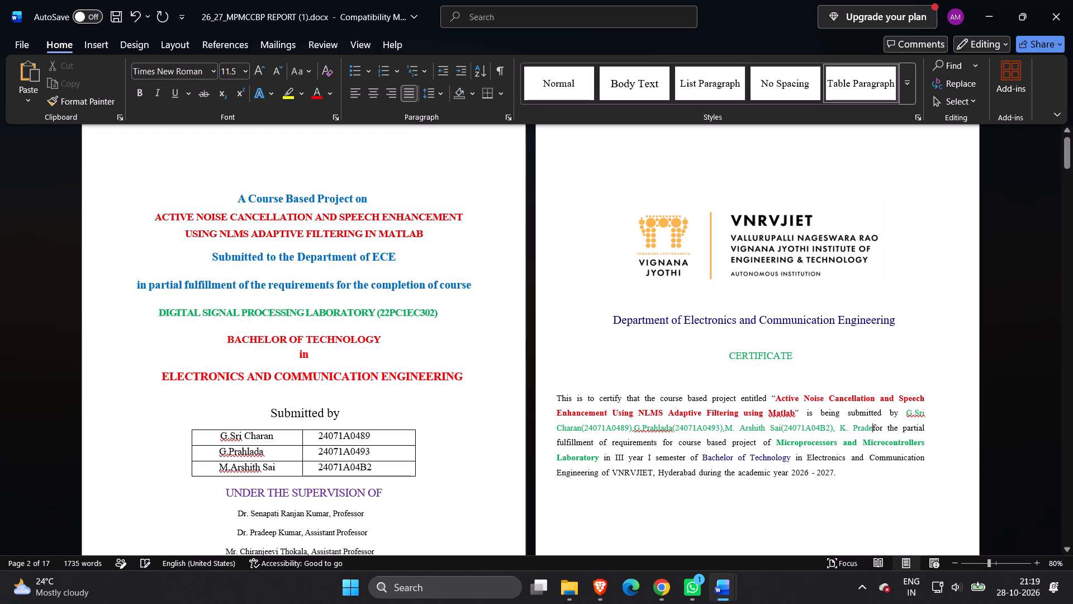
{"action": "key", "text": "BackSpace"}
{"action": "key", "text": "BackSpace"}
{"action": "key", "text": "BackSpace"}
{"action": "key", "text": "BackSpace"}
{"action": "key", "text": "BackSpace"}
{"action": "key", "text": "BackSpace"}
{"action": "key", "text": "BackSpace"}
{"action": "key", "text": "BackSpace"}
{"action": "key", "text": "BackSpace"}
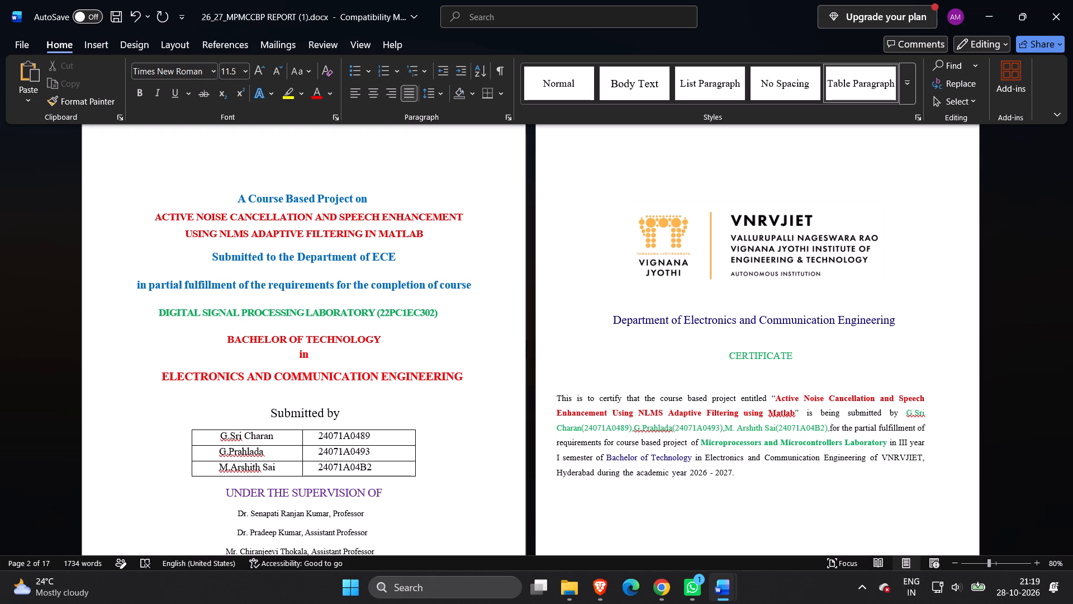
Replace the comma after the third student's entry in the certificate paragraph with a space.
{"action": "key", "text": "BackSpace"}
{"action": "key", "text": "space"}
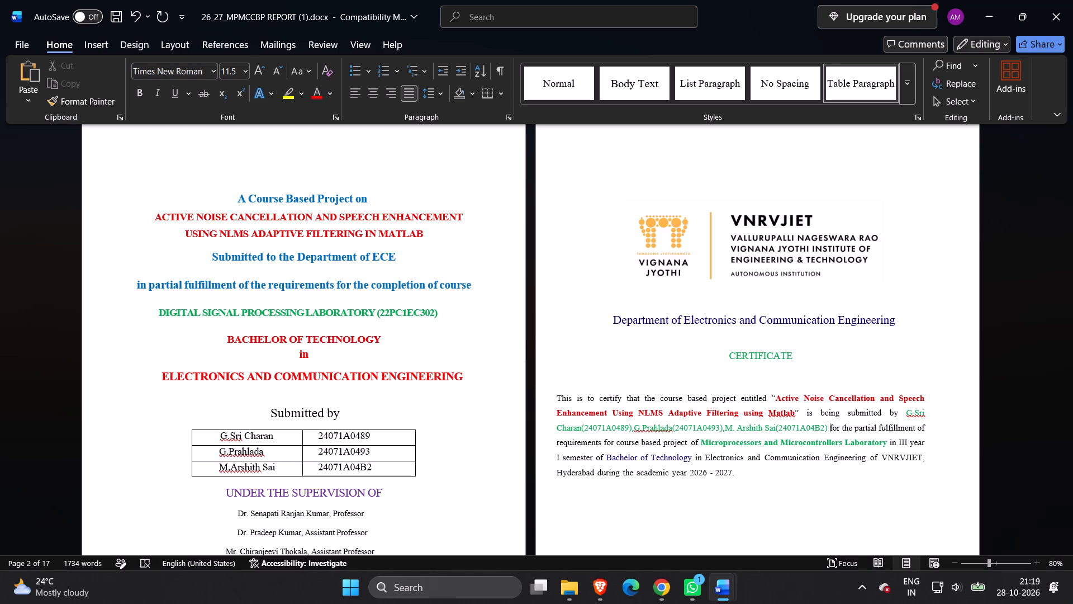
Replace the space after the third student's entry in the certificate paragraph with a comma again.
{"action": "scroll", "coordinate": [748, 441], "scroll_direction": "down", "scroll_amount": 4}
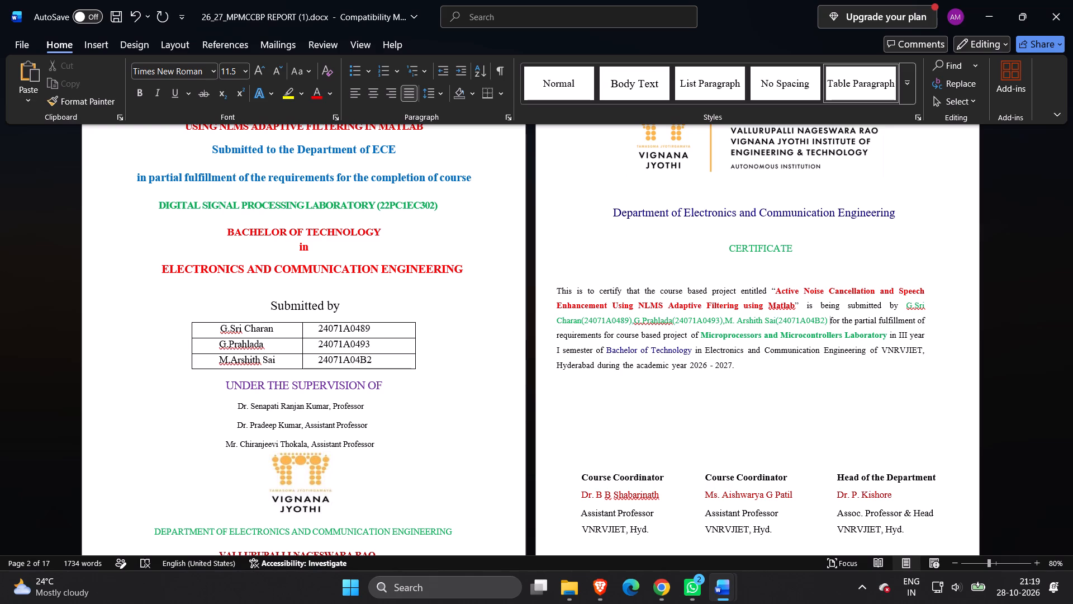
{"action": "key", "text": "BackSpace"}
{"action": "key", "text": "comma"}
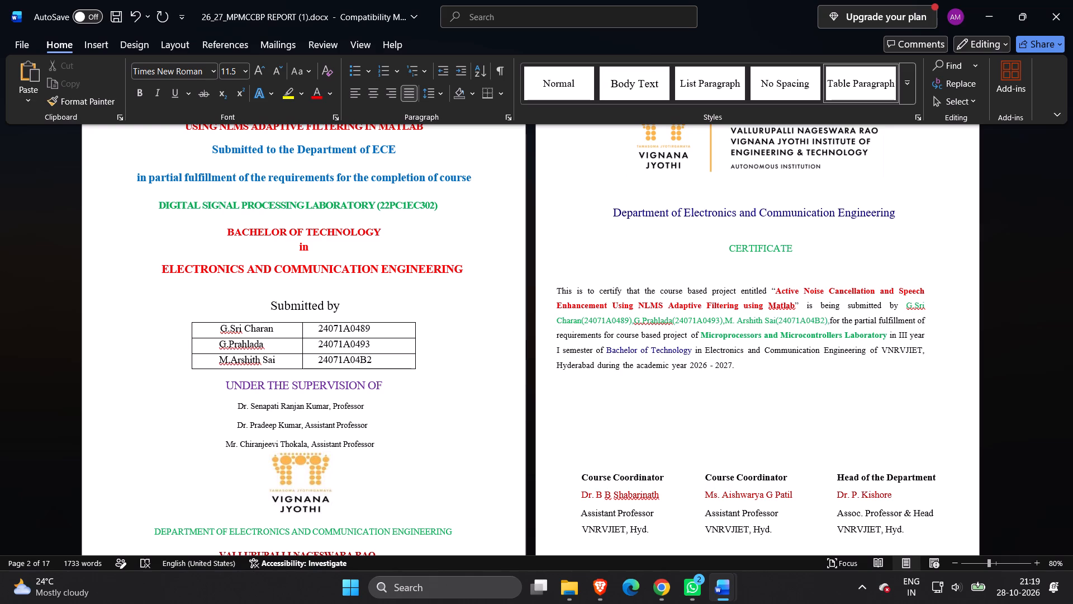
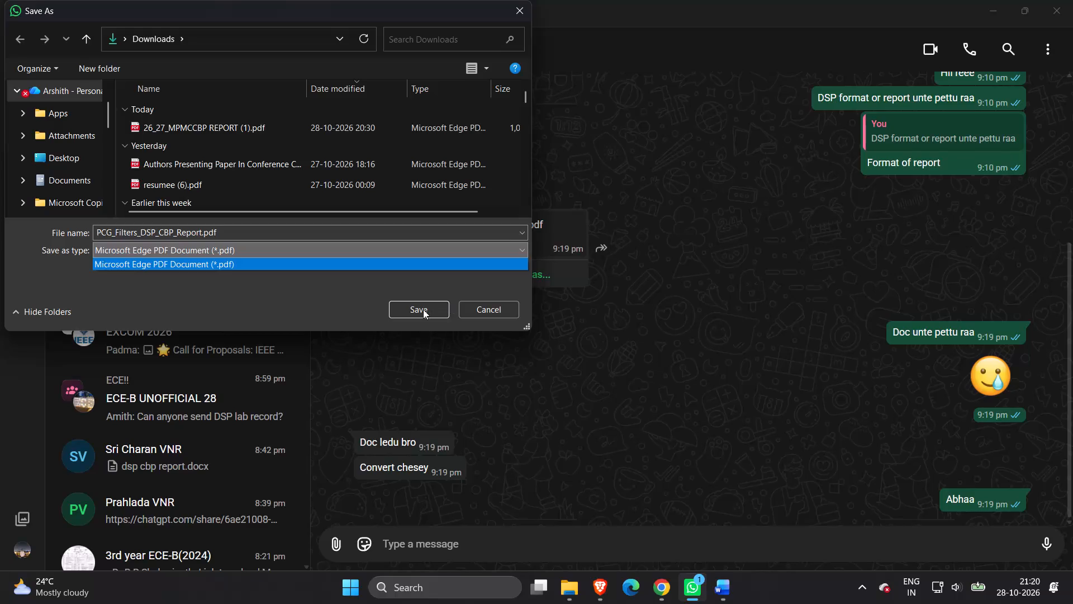
Save the PDF received in the WhatsApp chat to the Downloads folder as PCG_Filters_DSP_CBP_Report.pdf, keeping the PDF file type.
{"action": "left_click", "coordinate": [423, 309]}
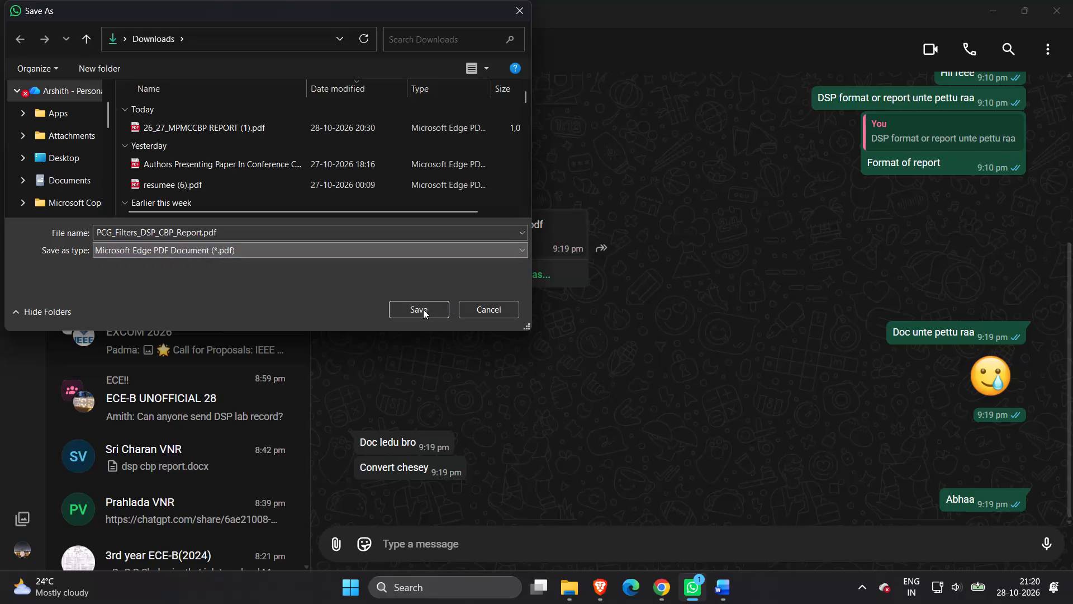
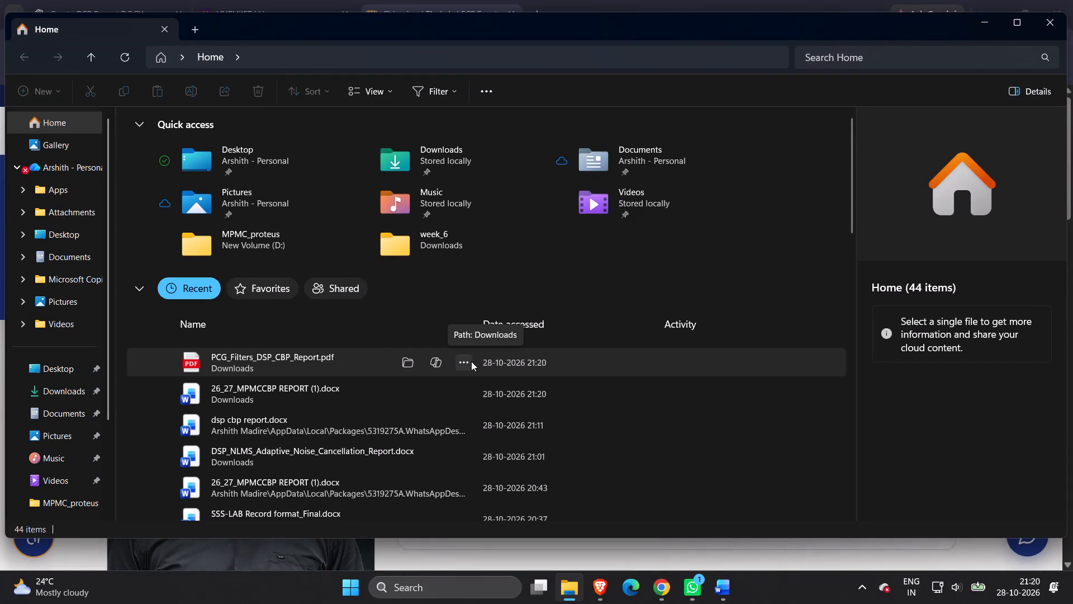
Open the recent file PCG_Filters_DSP_CBP_Report.pdf with Word, for this one time only.
{"action": "left_click", "coordinate": [471, 361]}
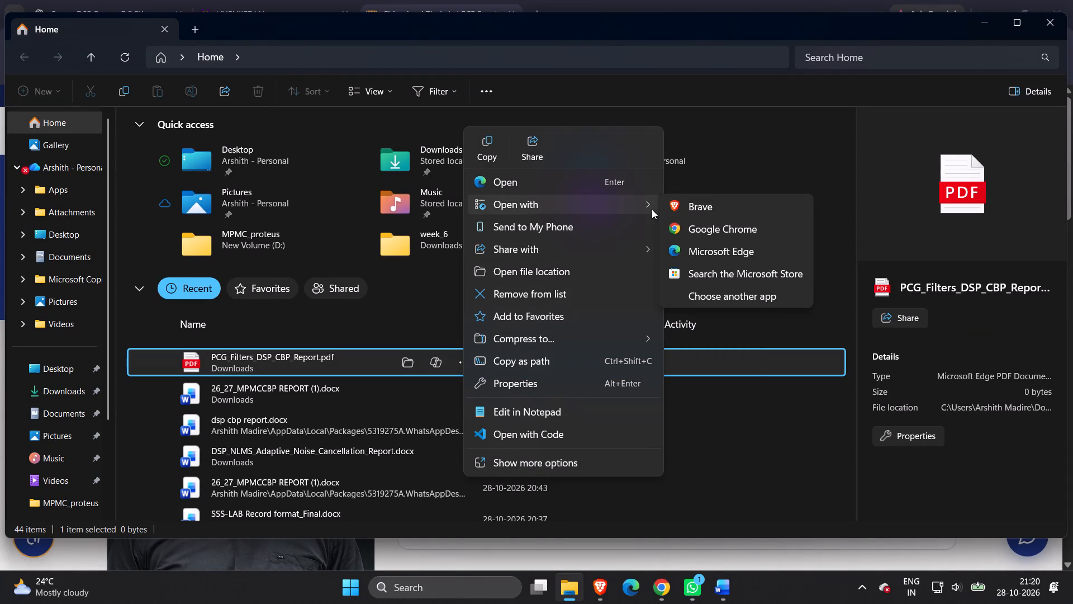
{"action": "left_click", "coordinate": [691, 298]}
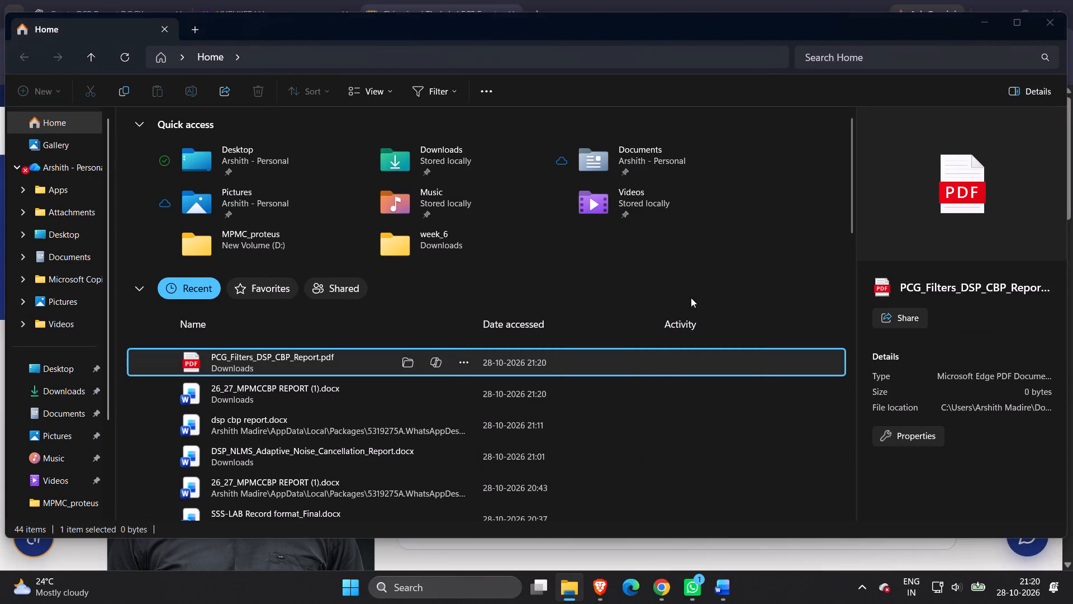
{"action": "scroll", "coordinate": [472, 374], "scroll_direction": "down", "scroll_amount": 5}
{"action": "left_click", "coordinate": [472, 381]}
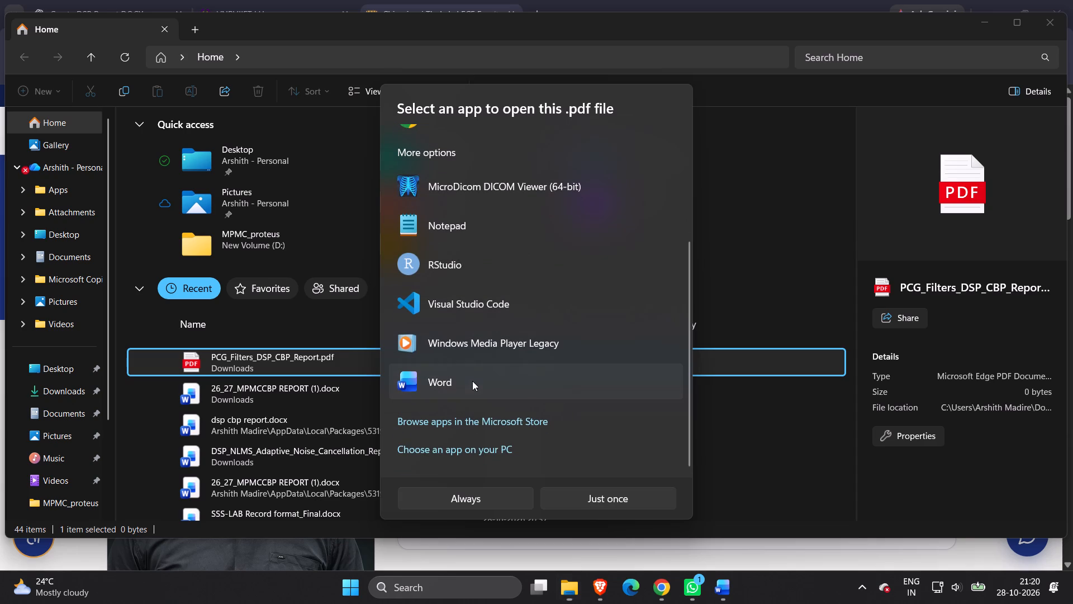
{"action": "left_click", "coordinate": [566, 497]}
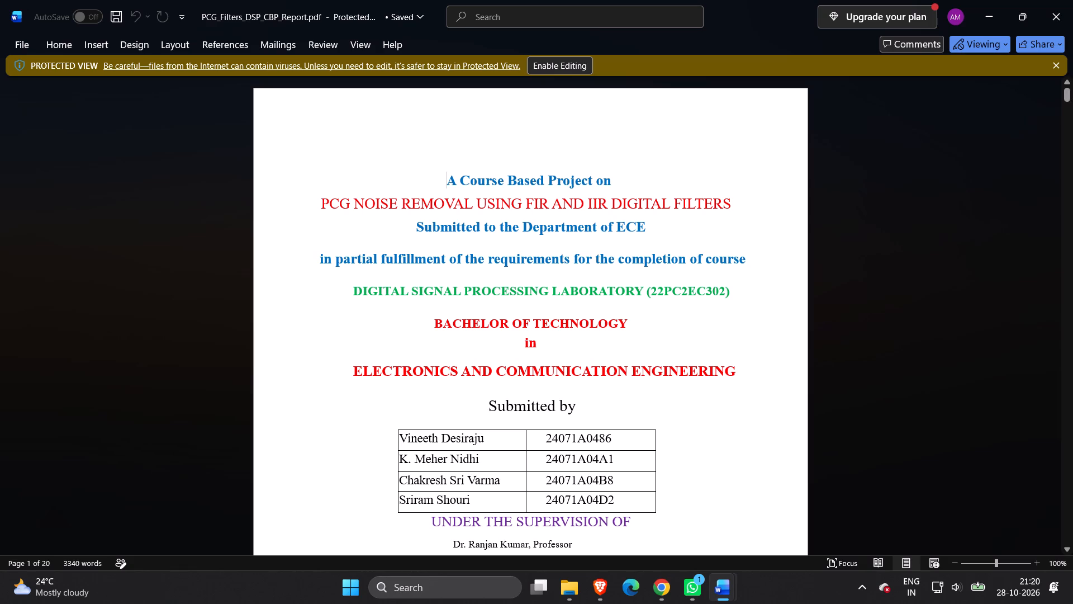
Examine the PCG_Filters_DSP_CBP_Report reference from its cover page through the certificate signature block to the declaration.
{"action": "scroll", "coordinate": [700, 282], "scroll_direction": "down", "scroll_amount": 4}
{"action": "scroll", "coordinate": [718, 351], "scroll_direction": "down", "scroll_amount": 4}
{"action": "scroll", "coordinate": [752, 427], "scroll_direction": "down", "scroll_amount": 7}
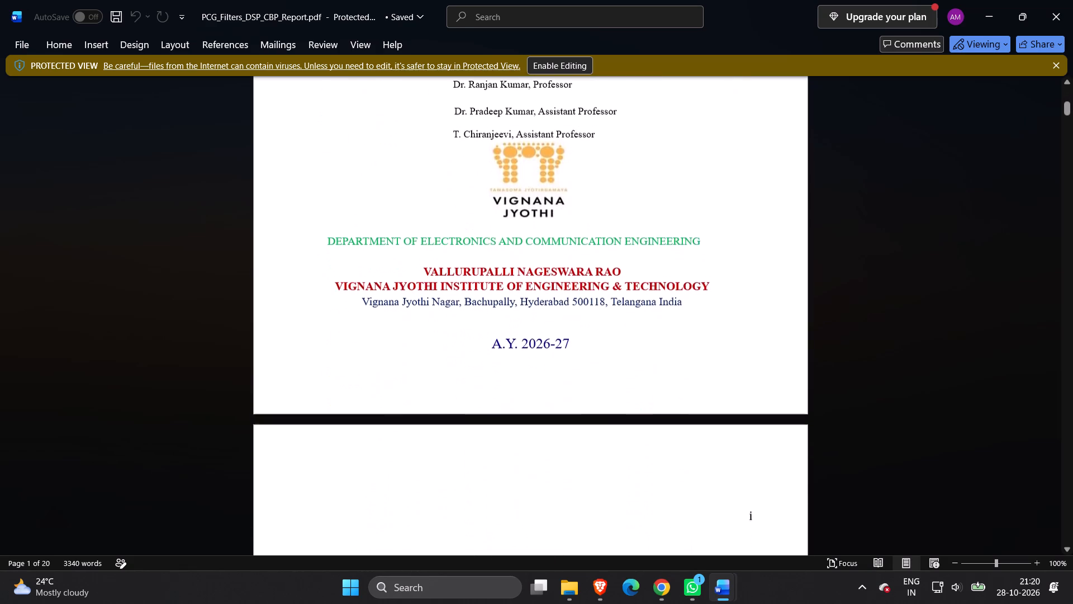
{"action": "scroll", "coordinate": [752, 427], "scroll_direction": "down", "scroll_amount": 4}
{"action": "scroll", "coordinate": [752, 427], "scroll_direction": "down", "scroll_amount": 20}
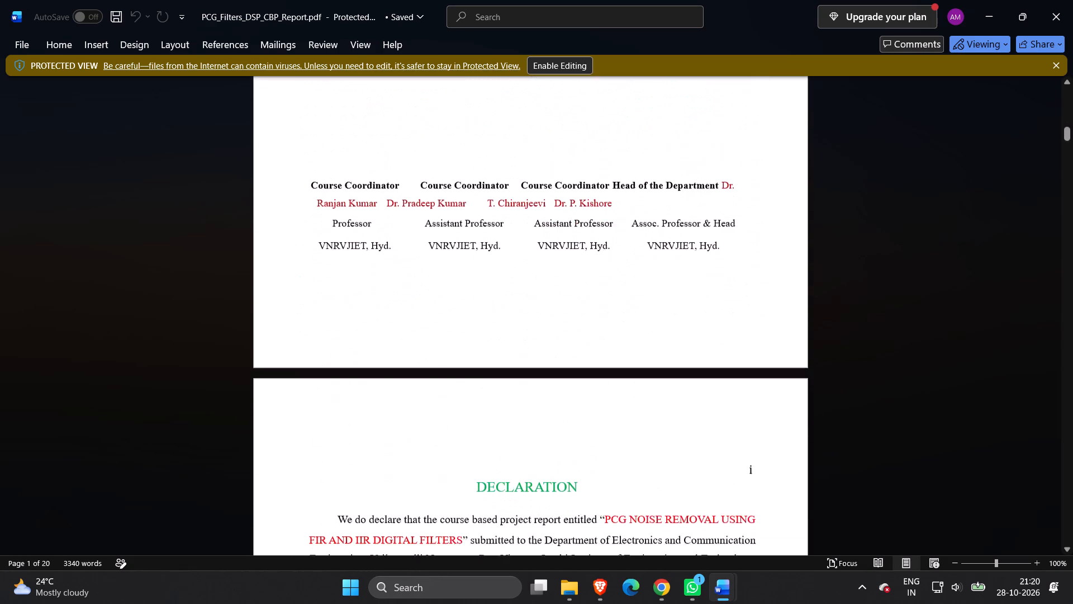
{"action": "scroll", "coordinate": [752, 427], "scroll_direction": "down", "scroll_amount": 3}
{"action": "scroll", "coordinate": [752, 427], "scroll_direction": "up", "scroll_amount": 3}
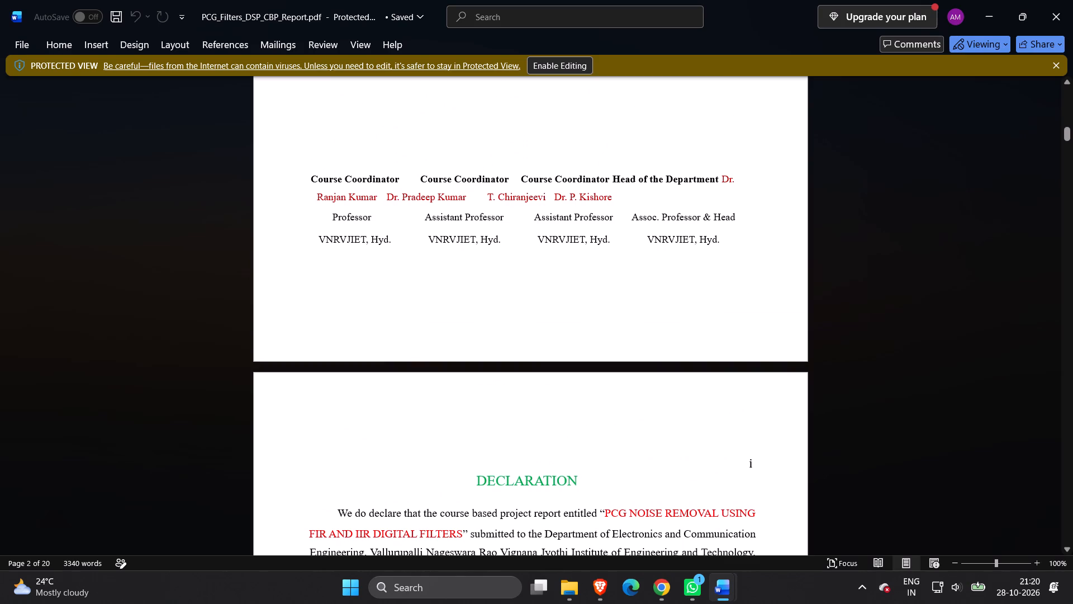
Take the PCG_Filters_DSP_CBP_Report document out of Protected View by enabling editing.
{"action": "left_click", "coordinate": [564, 70]}
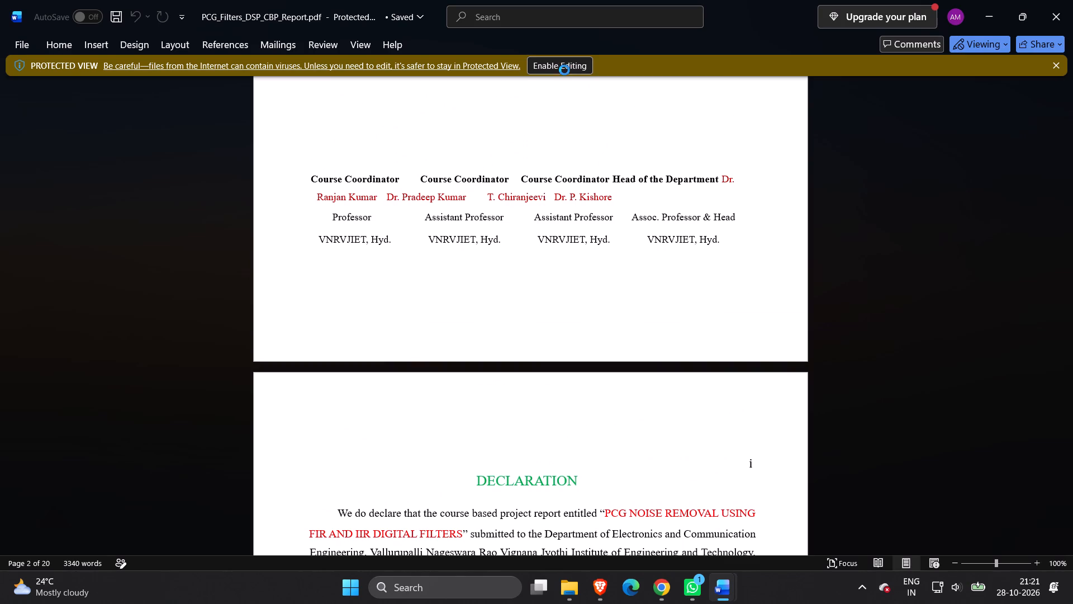
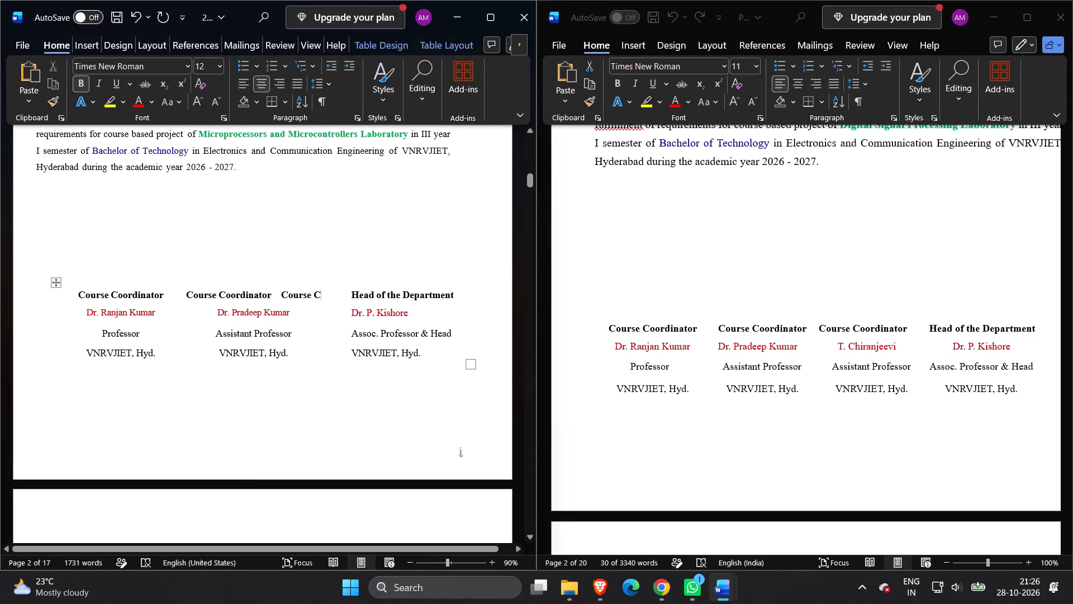
Delete the partly entered extra "Course C" text after the second Course Coordinator heading in the certificate's signature table.
{"action": "key", "text": "BackSpace"}
{"action": "key", "text": "BackSpace"}
{"action": "key", "text": "BackSpace"}
{"action": "key", "text": "BackSpace"}
{"action": "key", "text": "BackSpace"}
{"action": "key", "text": "BackSpace"}
{"action": "key", "text": "BackSpace"}
{"action": "key", "text": "BackSpace"}
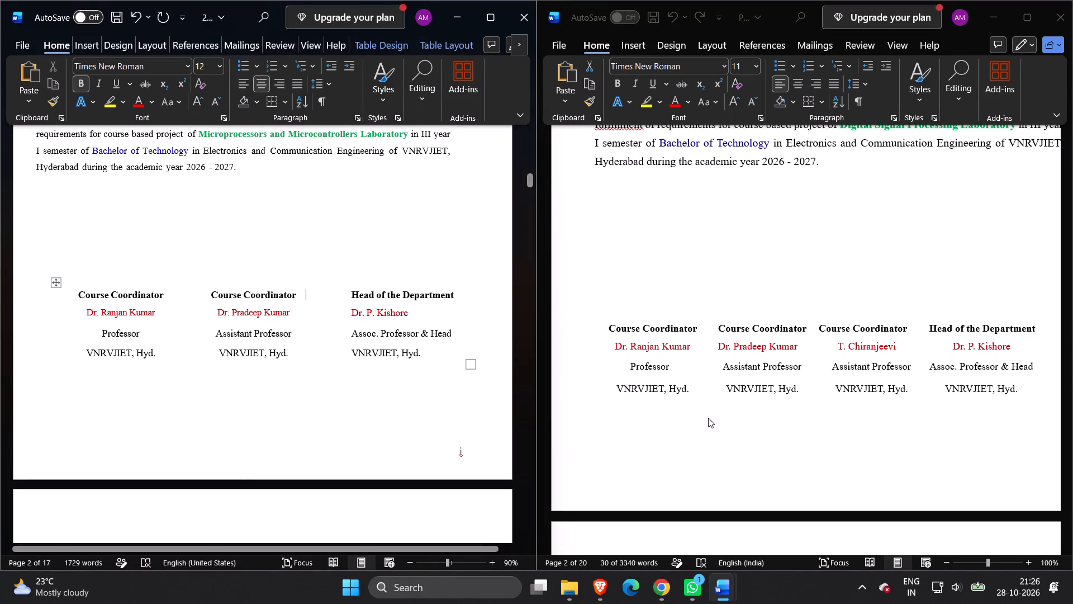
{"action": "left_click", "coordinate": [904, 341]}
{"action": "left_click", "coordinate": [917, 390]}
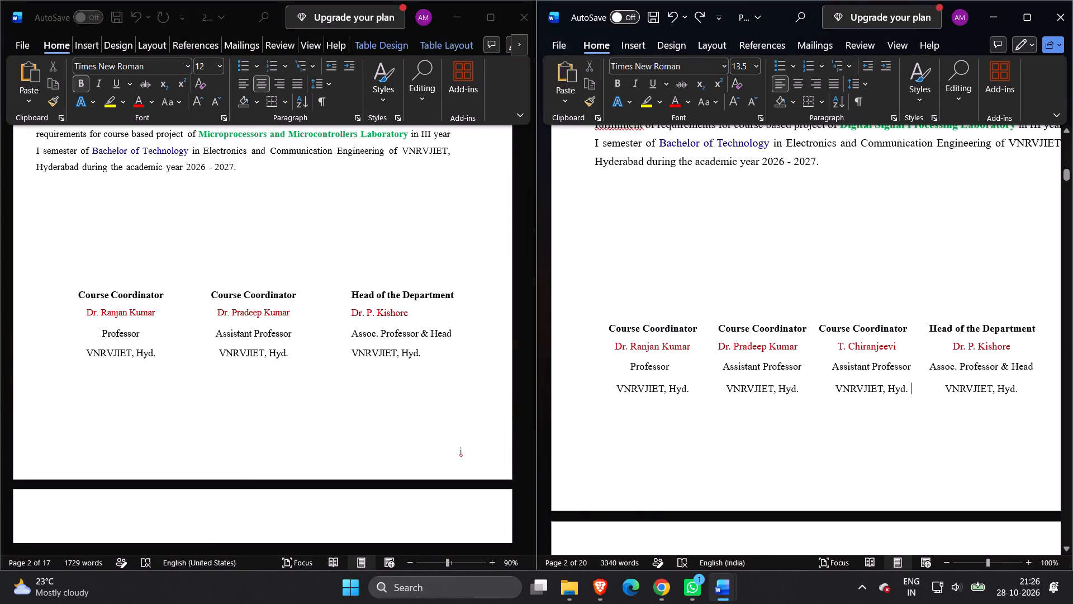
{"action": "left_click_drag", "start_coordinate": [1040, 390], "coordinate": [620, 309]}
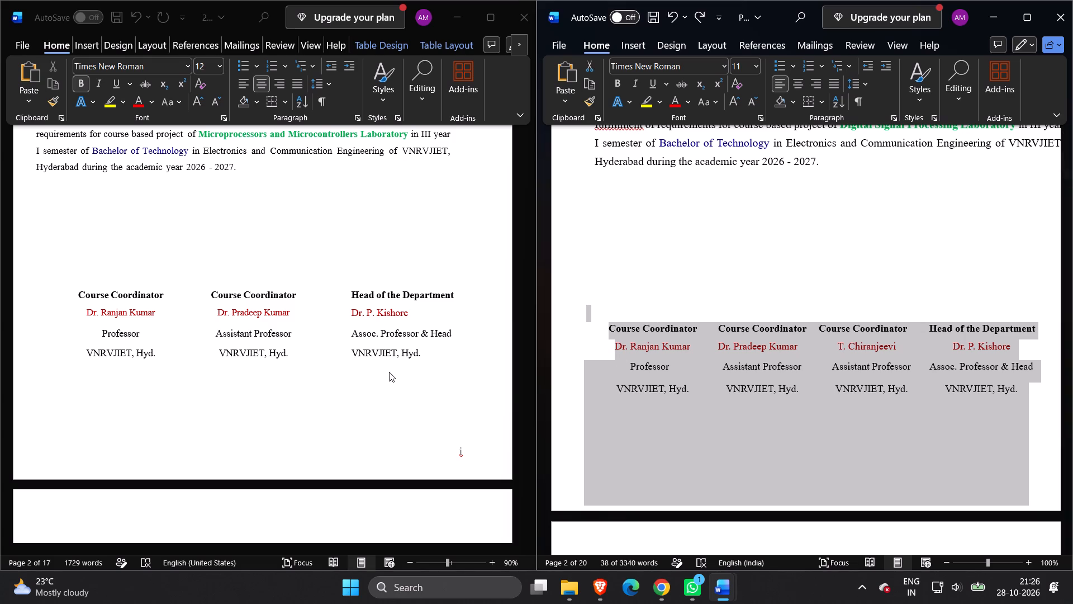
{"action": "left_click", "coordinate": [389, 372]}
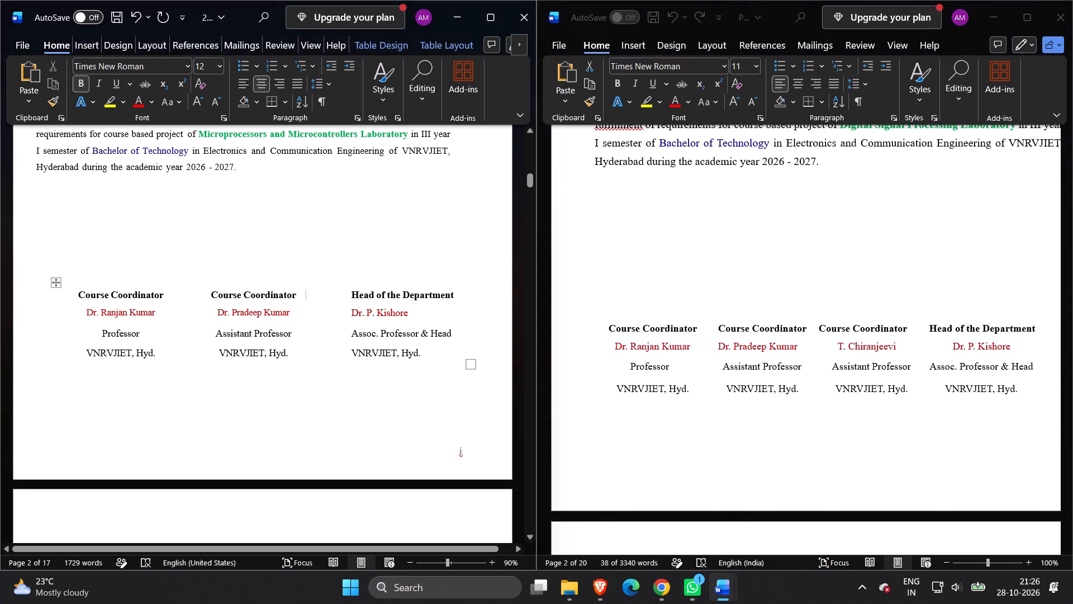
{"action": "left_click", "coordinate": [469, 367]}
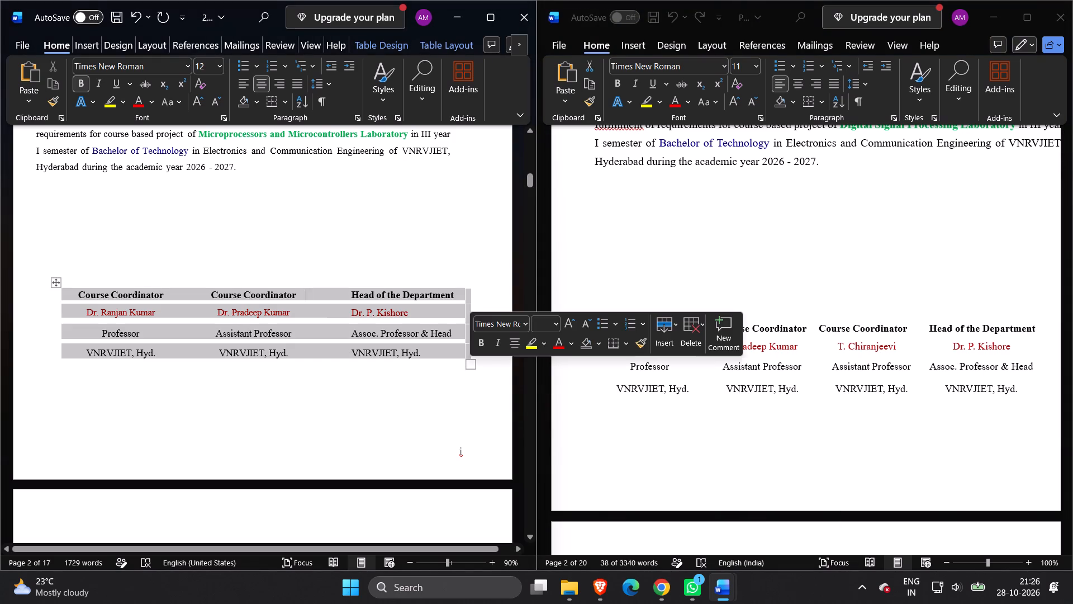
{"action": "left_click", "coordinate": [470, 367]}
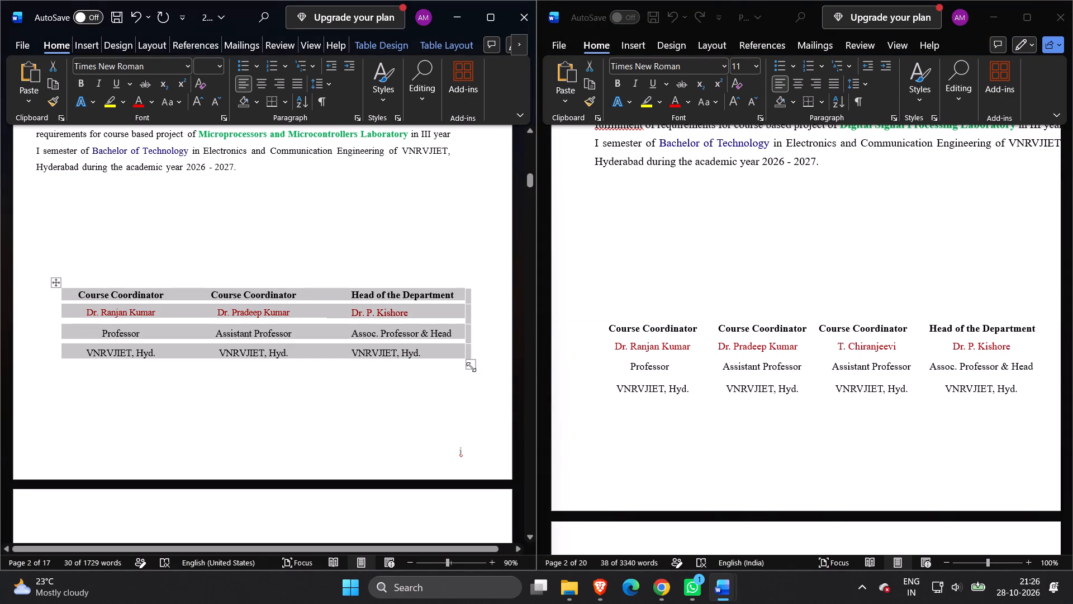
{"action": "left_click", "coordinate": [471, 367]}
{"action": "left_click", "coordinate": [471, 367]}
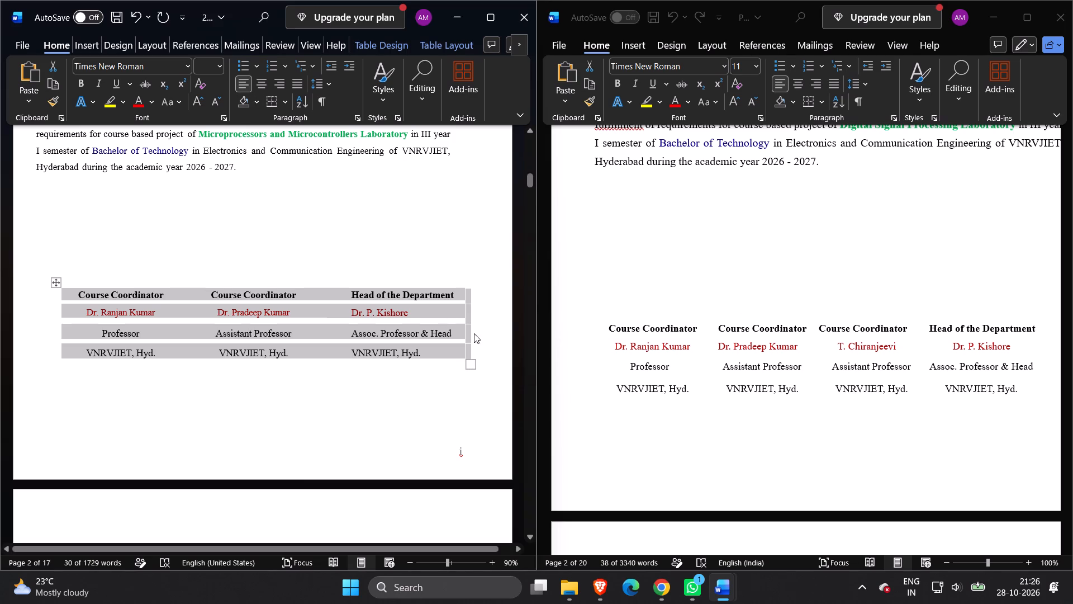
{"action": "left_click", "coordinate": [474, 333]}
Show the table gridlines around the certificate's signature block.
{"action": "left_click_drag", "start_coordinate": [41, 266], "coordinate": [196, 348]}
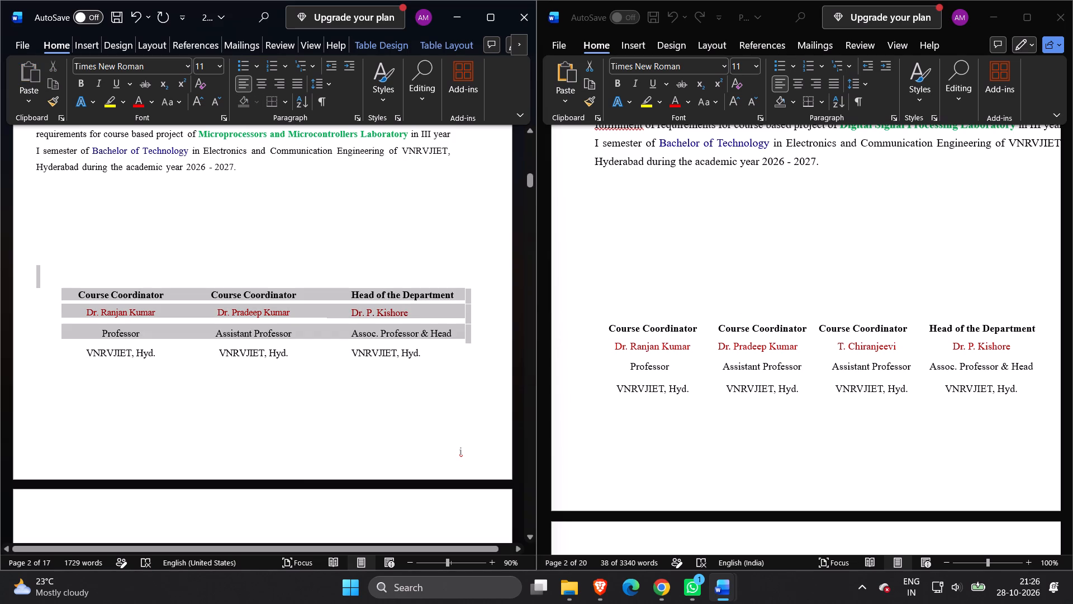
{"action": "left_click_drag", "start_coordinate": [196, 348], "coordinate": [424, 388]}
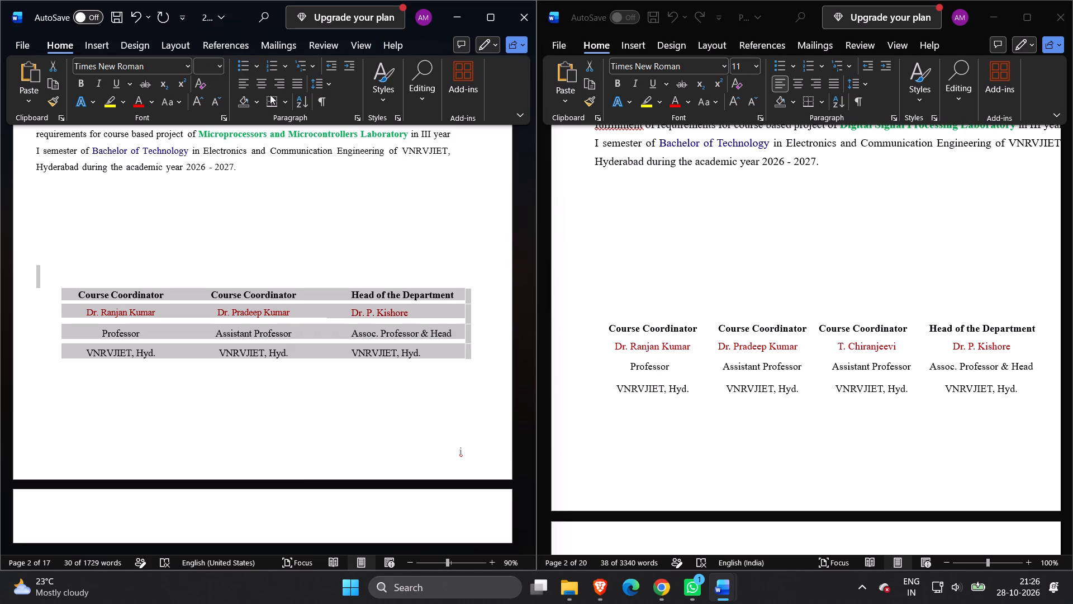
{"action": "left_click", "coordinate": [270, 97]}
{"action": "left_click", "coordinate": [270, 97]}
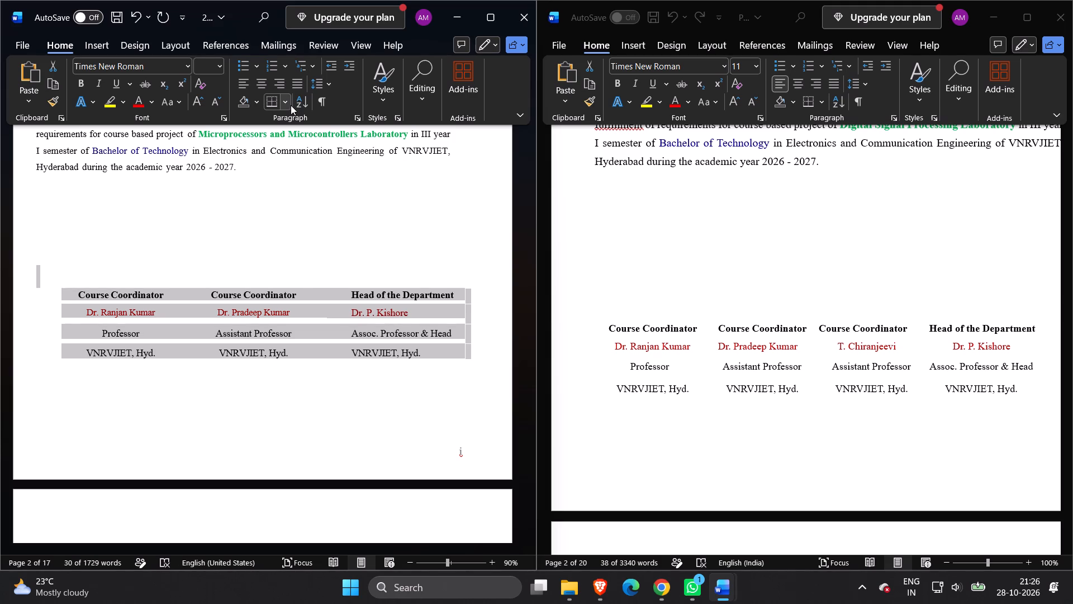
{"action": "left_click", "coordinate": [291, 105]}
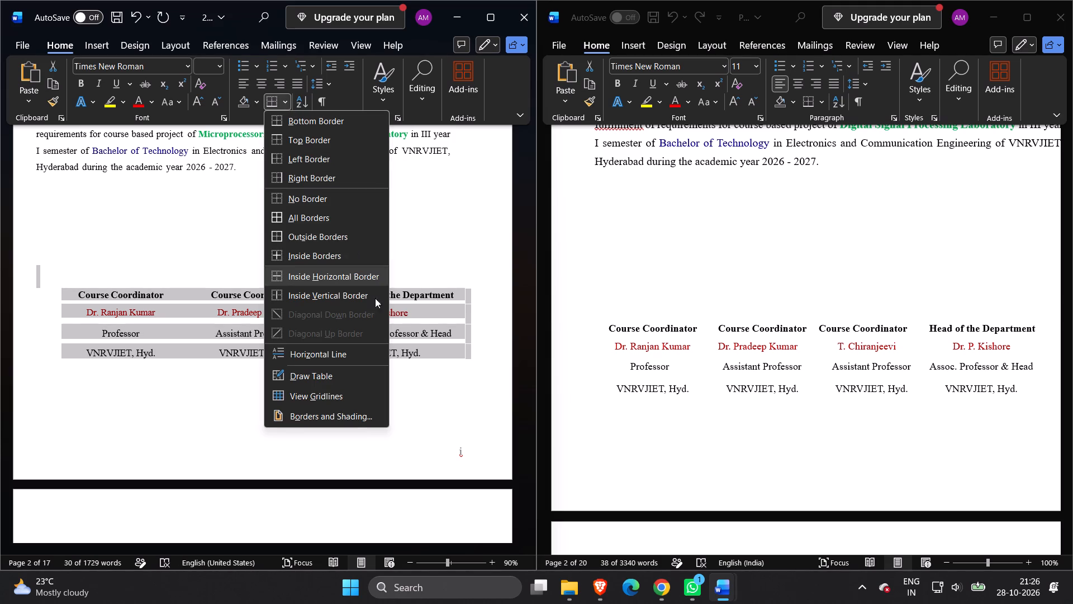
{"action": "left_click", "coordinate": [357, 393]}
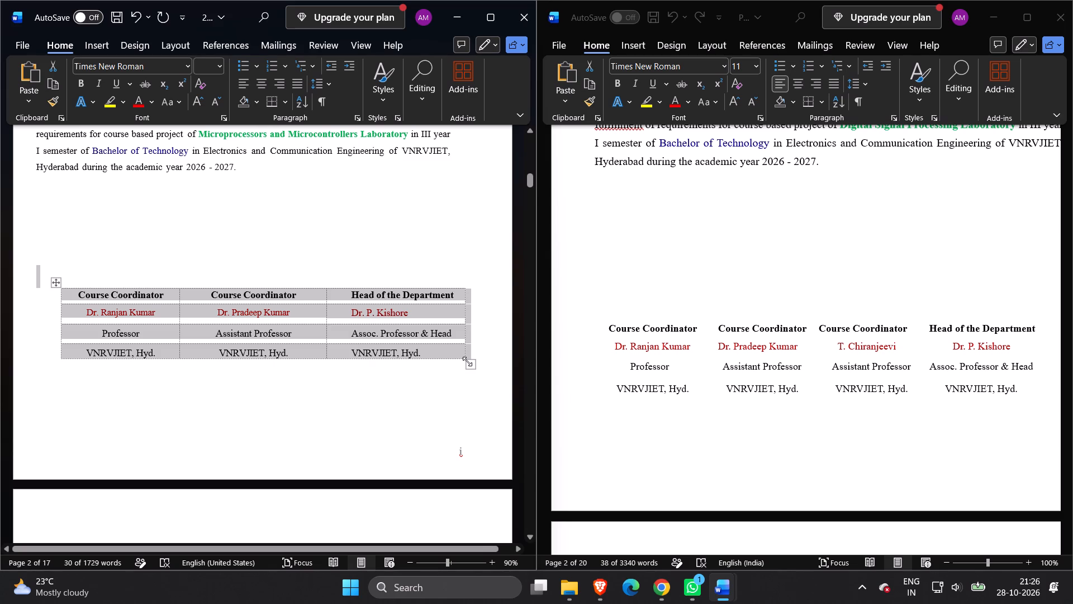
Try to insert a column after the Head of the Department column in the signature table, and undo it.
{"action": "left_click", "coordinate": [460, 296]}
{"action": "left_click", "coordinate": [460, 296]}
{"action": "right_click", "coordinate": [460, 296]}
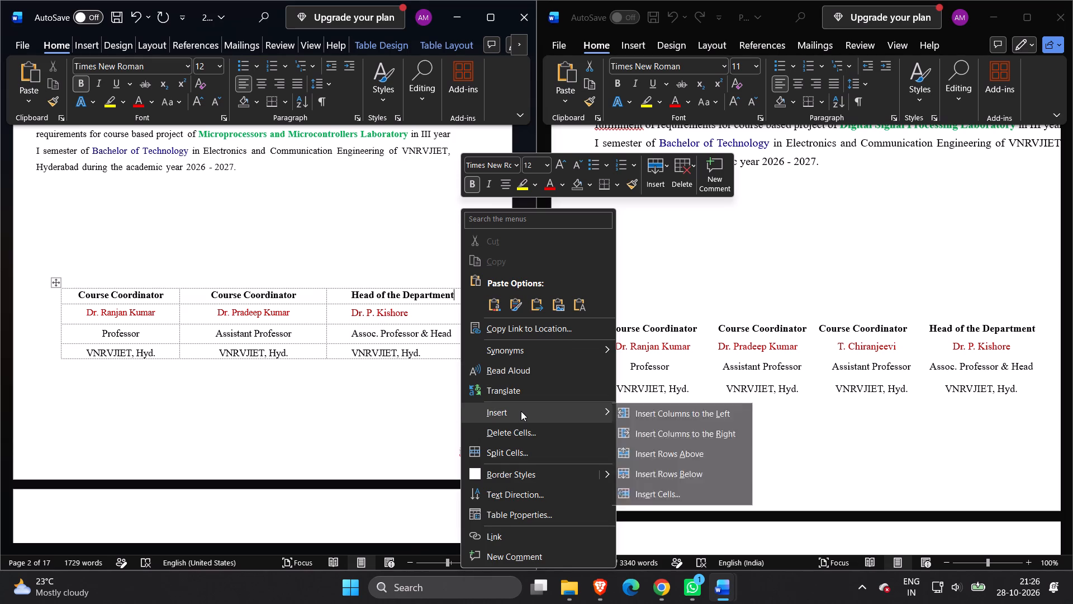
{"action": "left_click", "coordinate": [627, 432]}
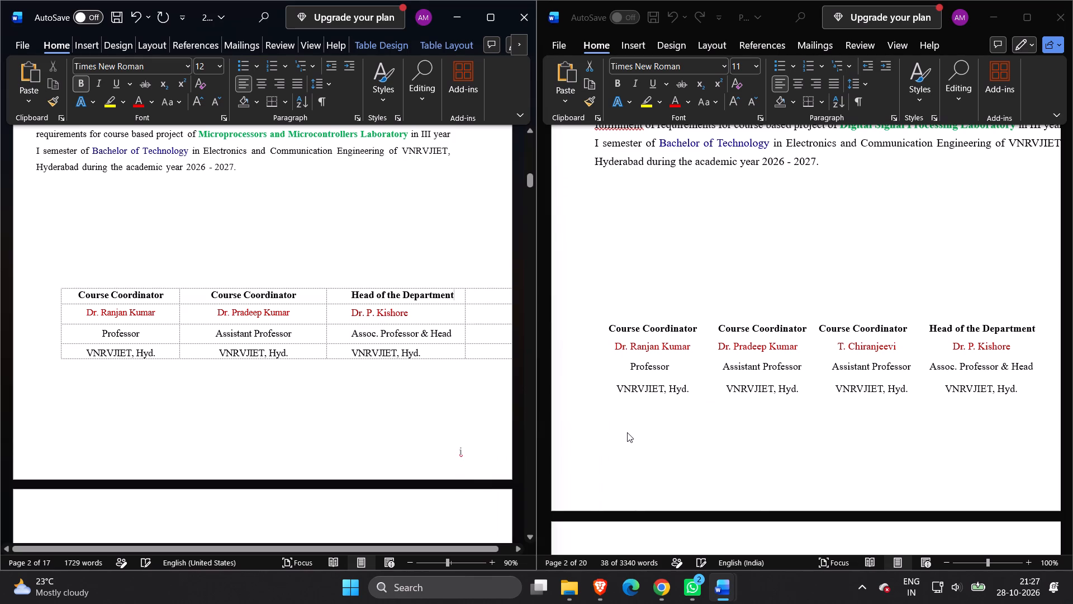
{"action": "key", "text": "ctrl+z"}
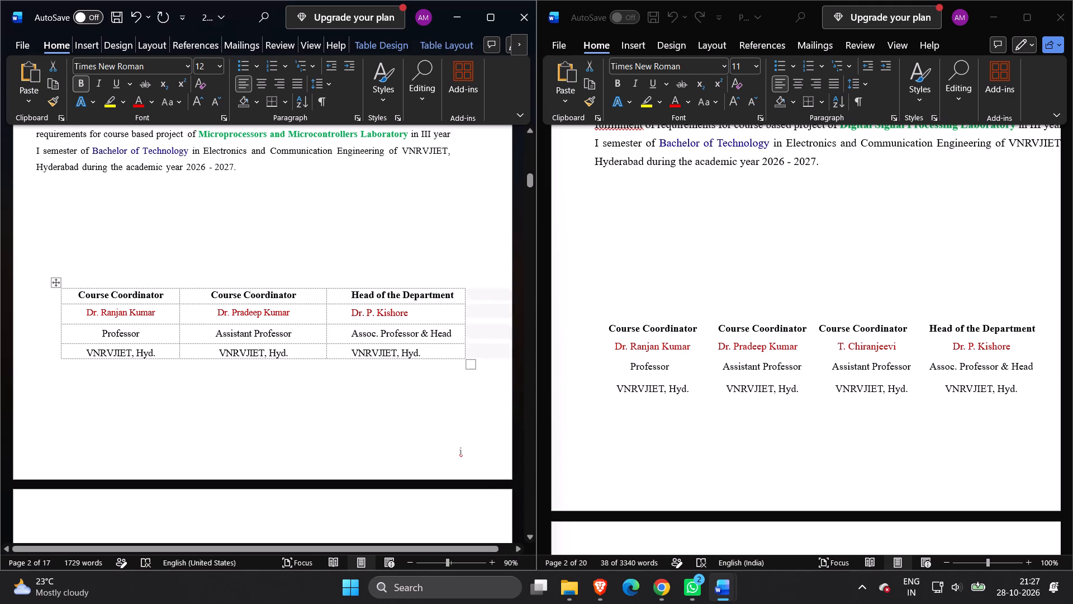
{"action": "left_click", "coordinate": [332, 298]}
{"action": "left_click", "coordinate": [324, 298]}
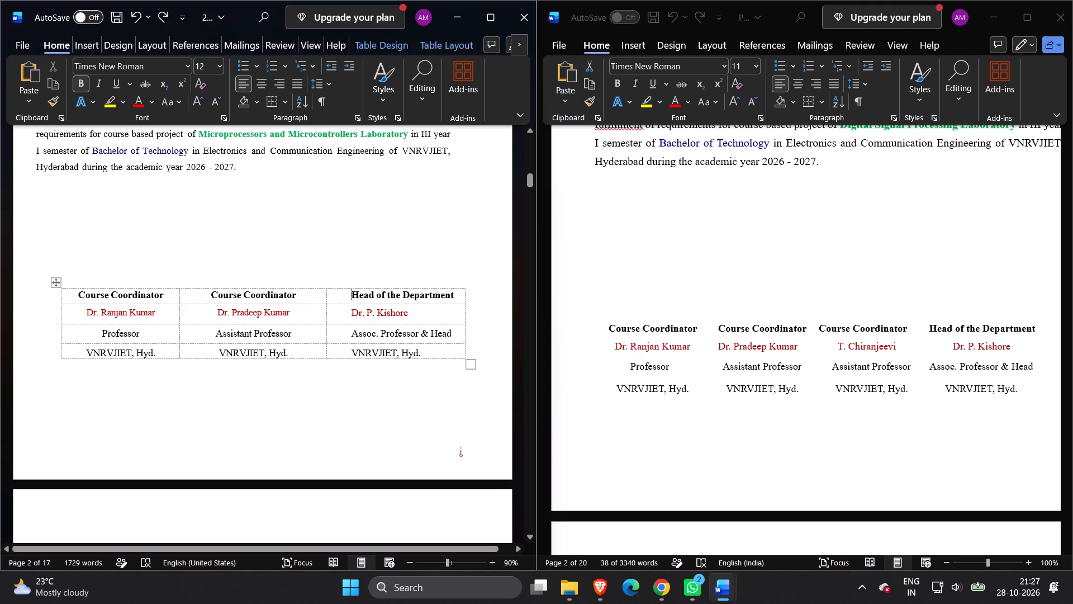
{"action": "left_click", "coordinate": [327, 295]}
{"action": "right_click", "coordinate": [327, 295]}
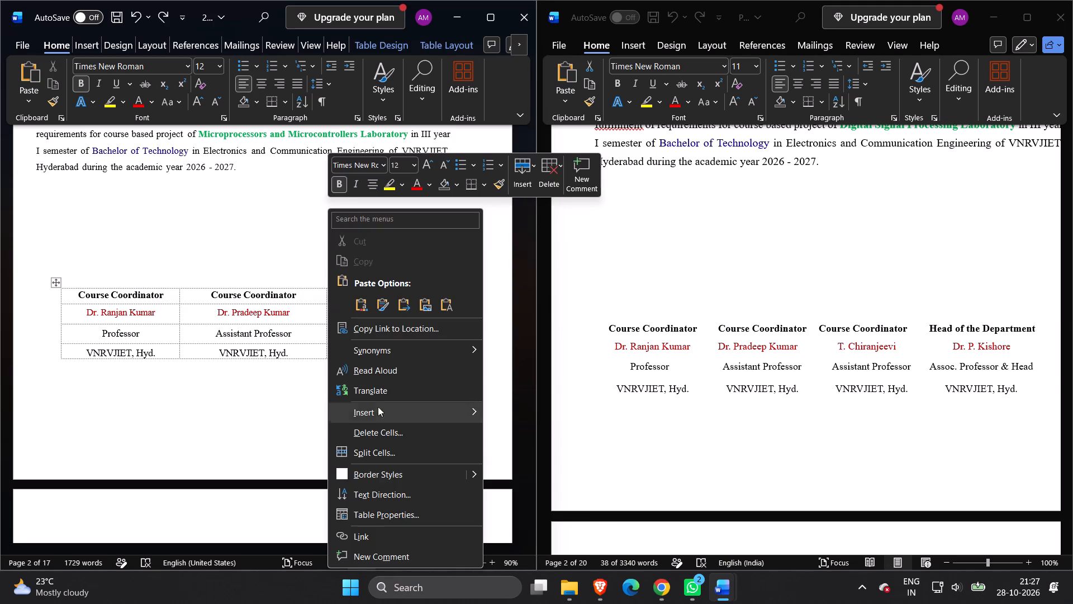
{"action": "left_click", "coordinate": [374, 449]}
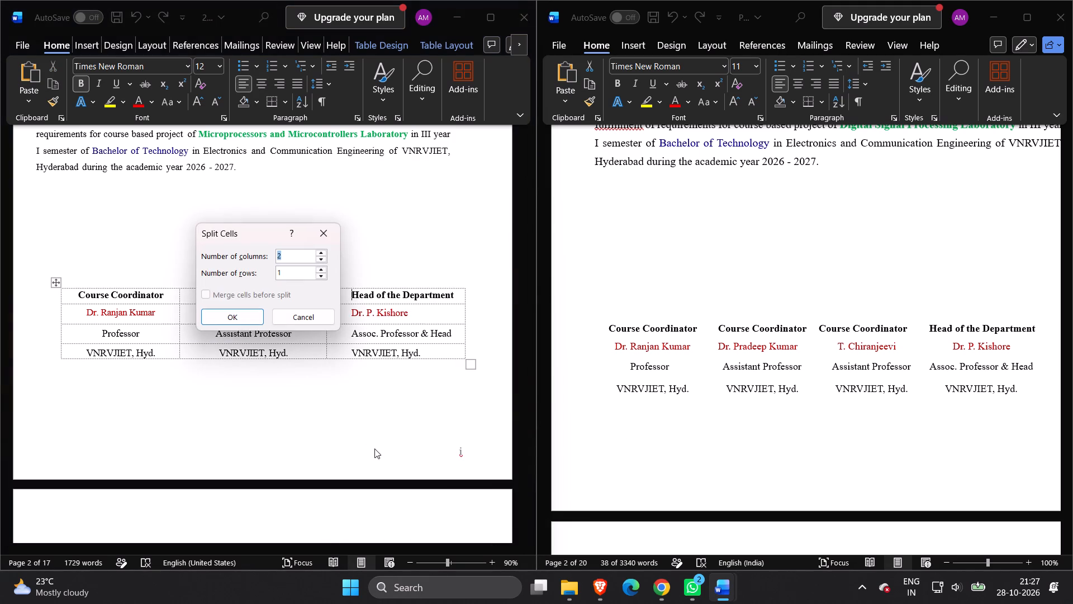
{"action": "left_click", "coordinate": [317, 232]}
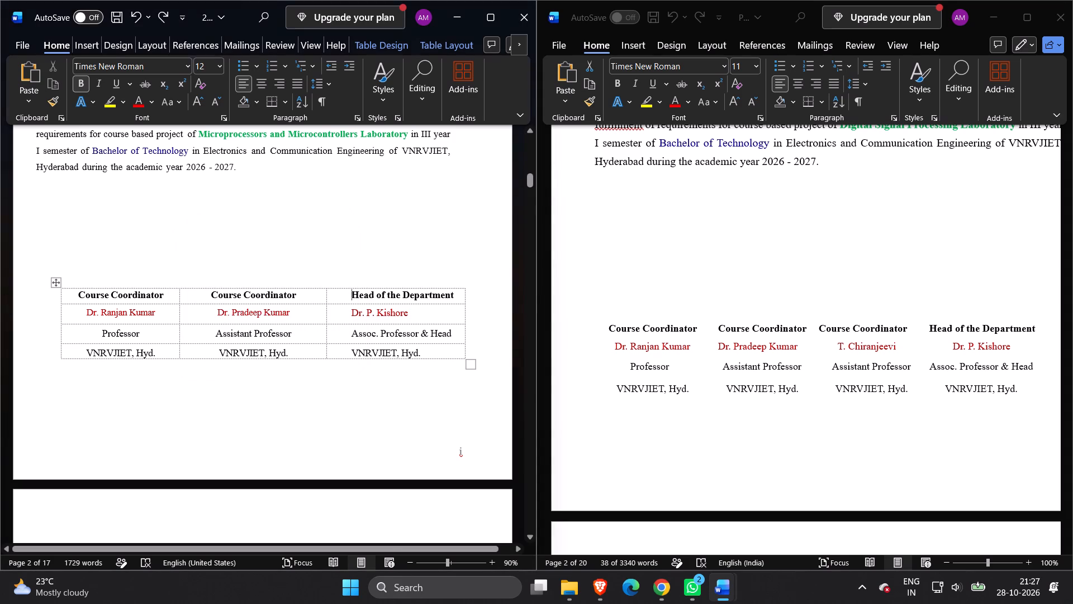
Insert a blank column between the two Course Coordinator columns of the signature table.
{"action": "right_click", "coordinate": [324, 291]}
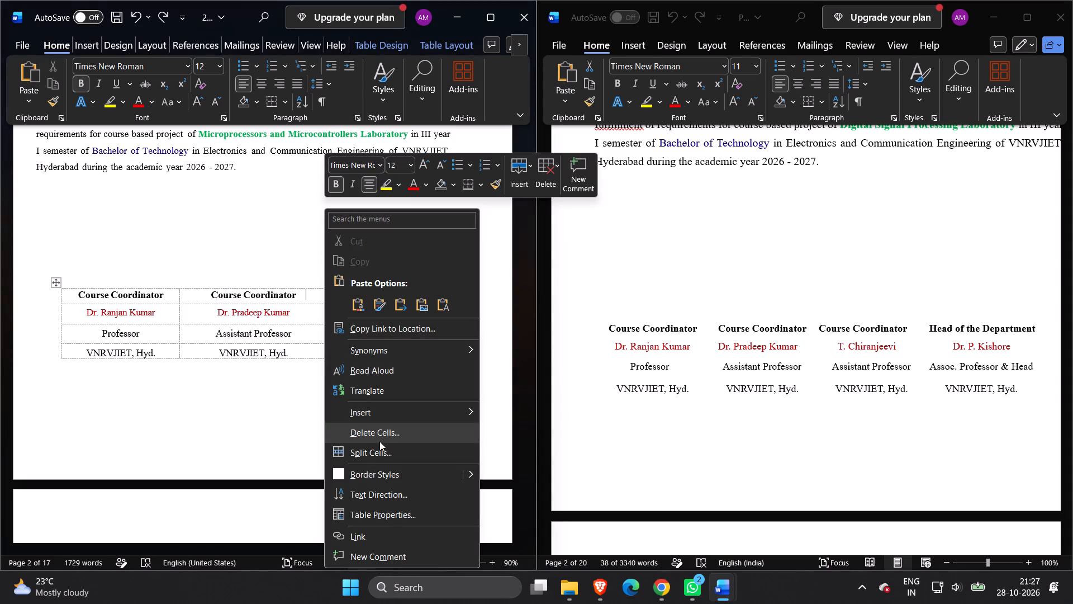
{"action": "left_click", "coordinate": [412, 407]}
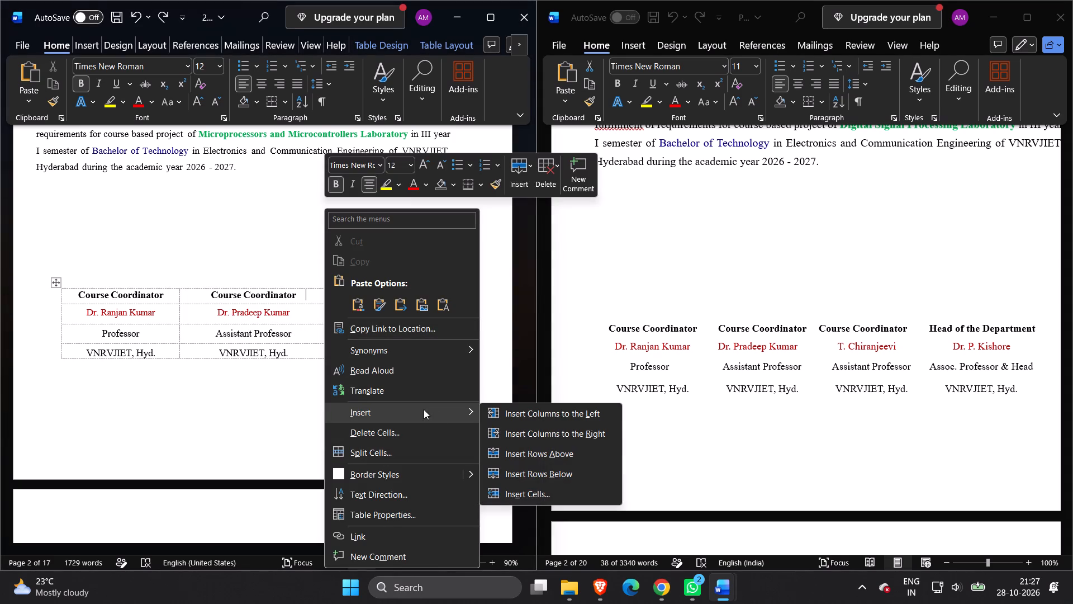
{"action": "left_click", "coordinate": [506, 405]}
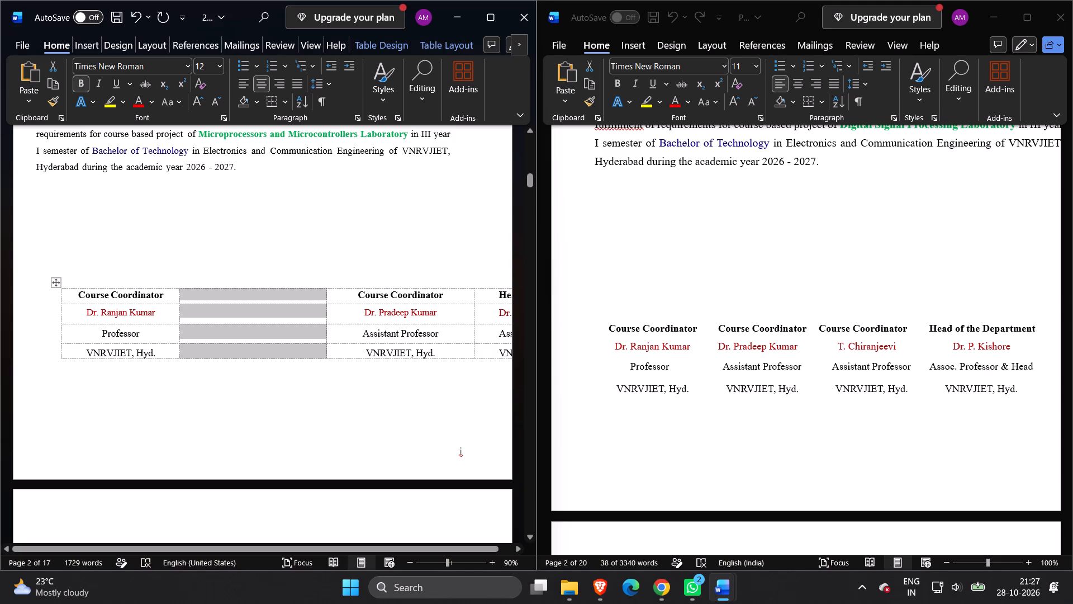
Move the widened signature table leftward to the left edge of the certificate page.
{"action": "left_click_drag", "start_coordinate": [55, 283], "coordinate": [74, 286]}
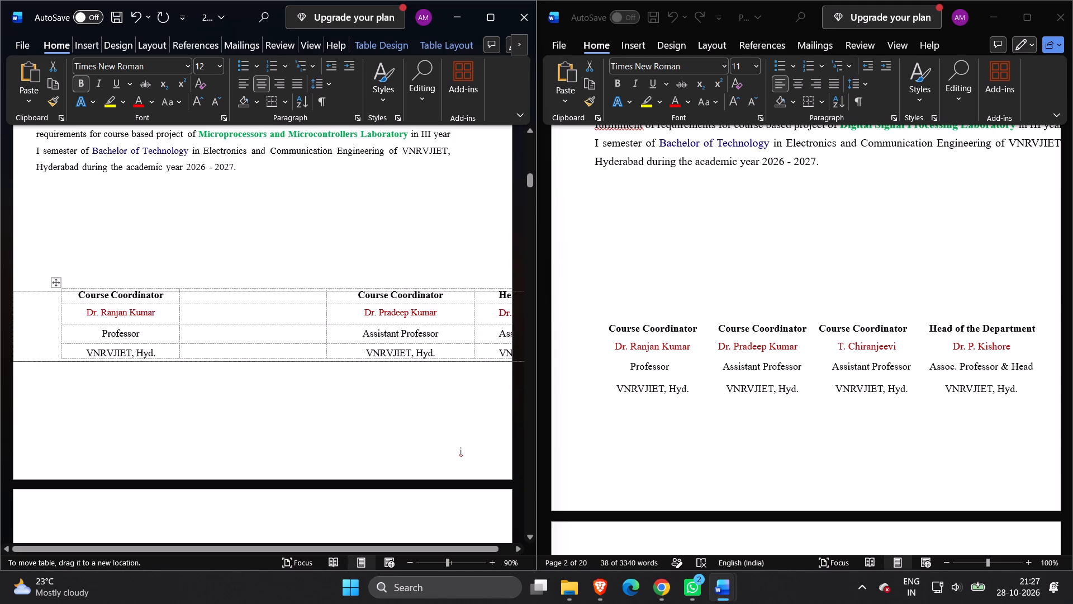
{"action": "left_click_drag", "start_coordinate": [74, 286], "coordinate": [75, 276]}
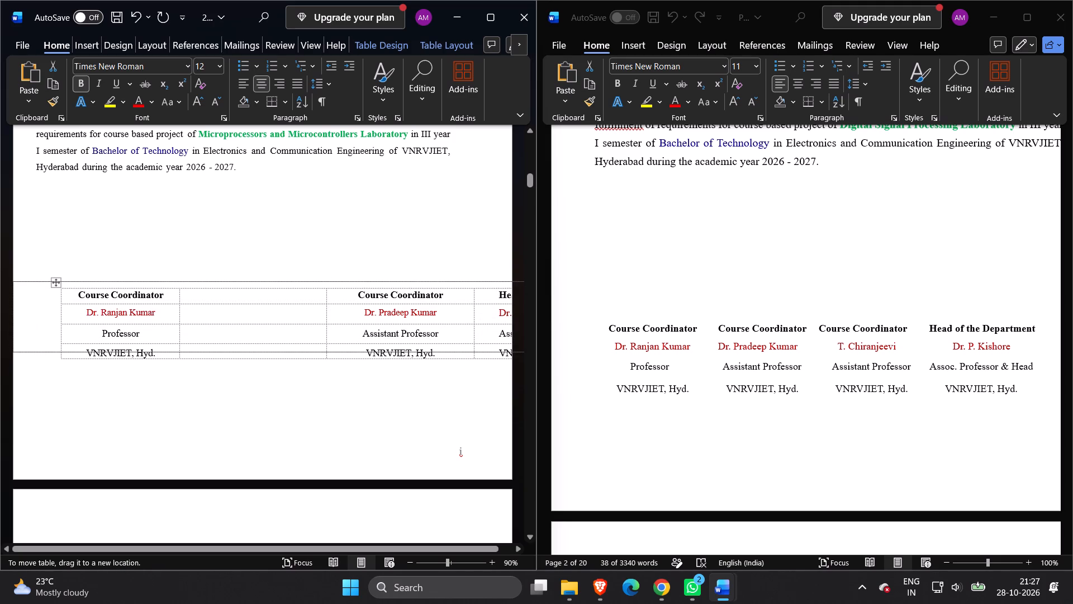
{"action": "left_click_drag", "start_coordinate": [75, 276], "coordinate": [75, 284]}
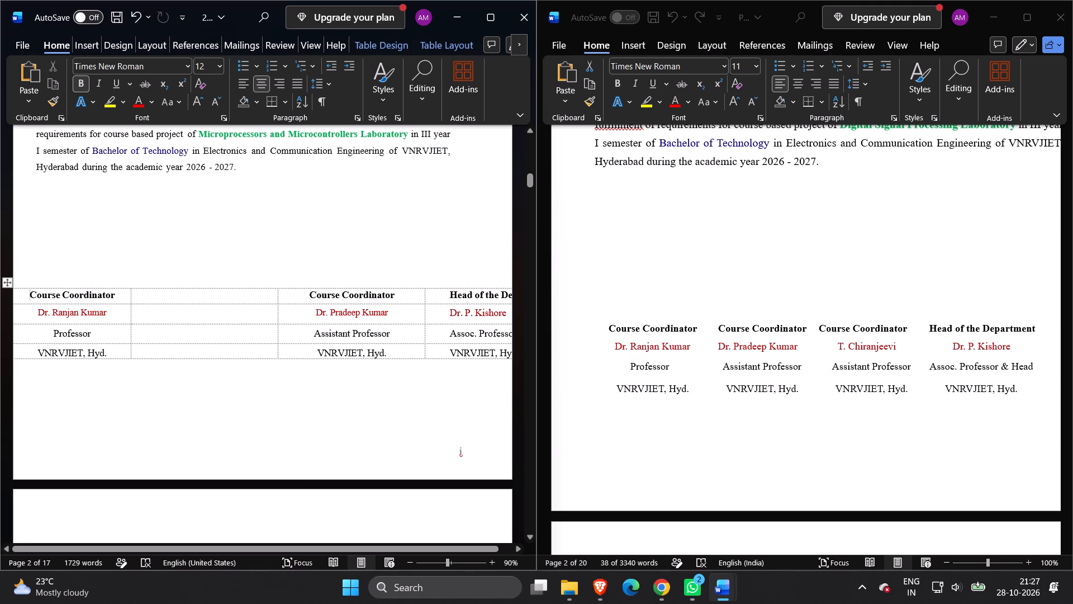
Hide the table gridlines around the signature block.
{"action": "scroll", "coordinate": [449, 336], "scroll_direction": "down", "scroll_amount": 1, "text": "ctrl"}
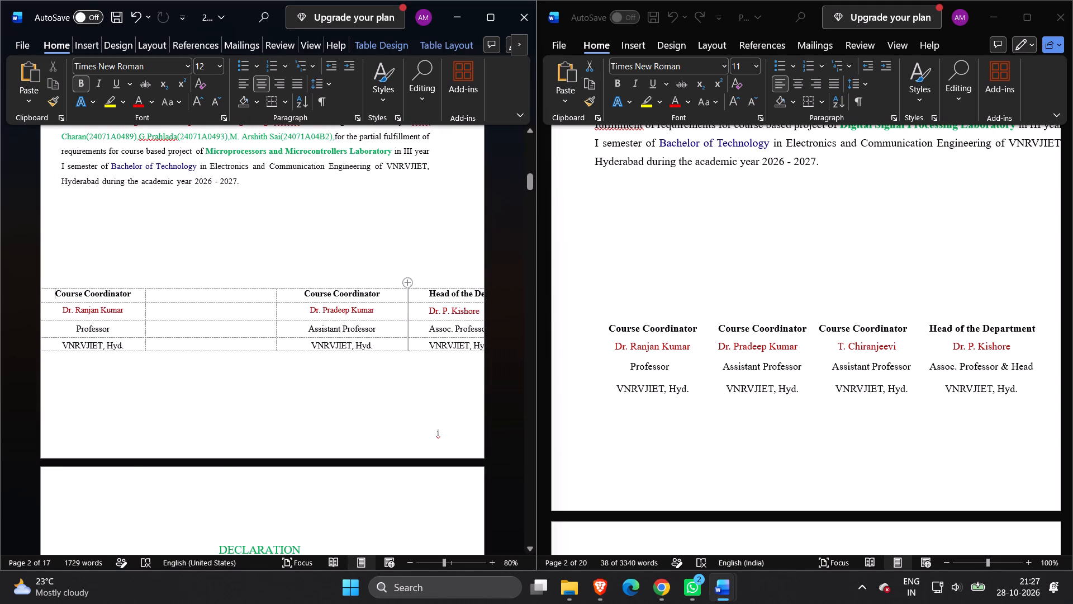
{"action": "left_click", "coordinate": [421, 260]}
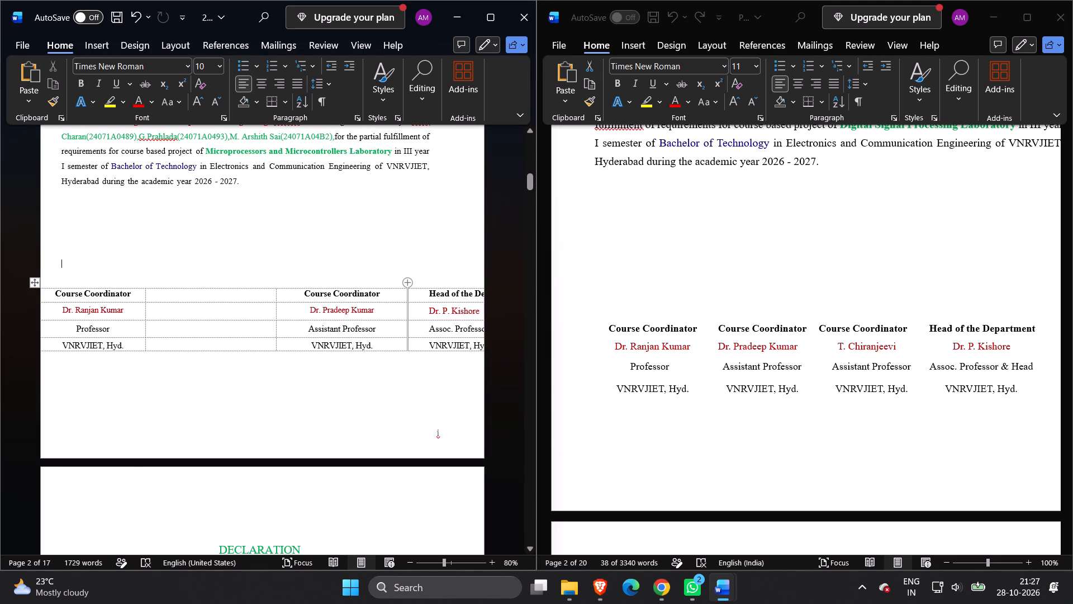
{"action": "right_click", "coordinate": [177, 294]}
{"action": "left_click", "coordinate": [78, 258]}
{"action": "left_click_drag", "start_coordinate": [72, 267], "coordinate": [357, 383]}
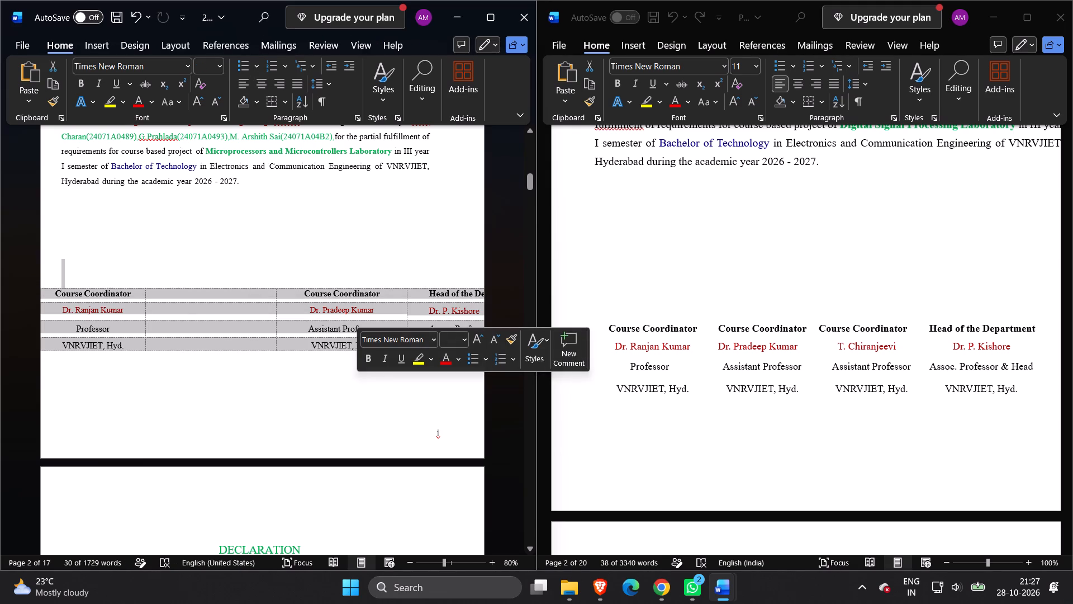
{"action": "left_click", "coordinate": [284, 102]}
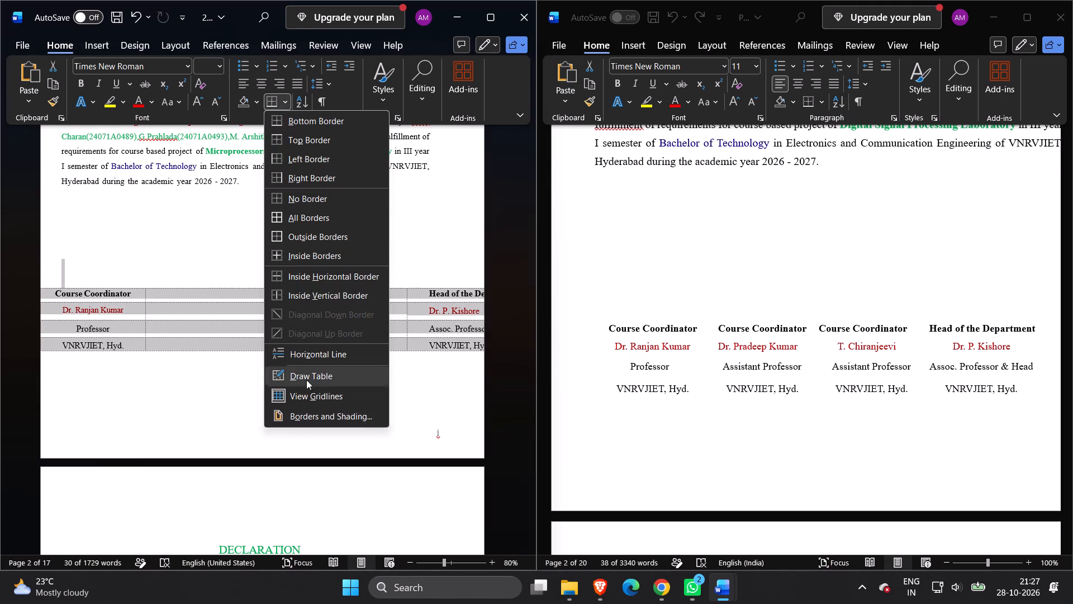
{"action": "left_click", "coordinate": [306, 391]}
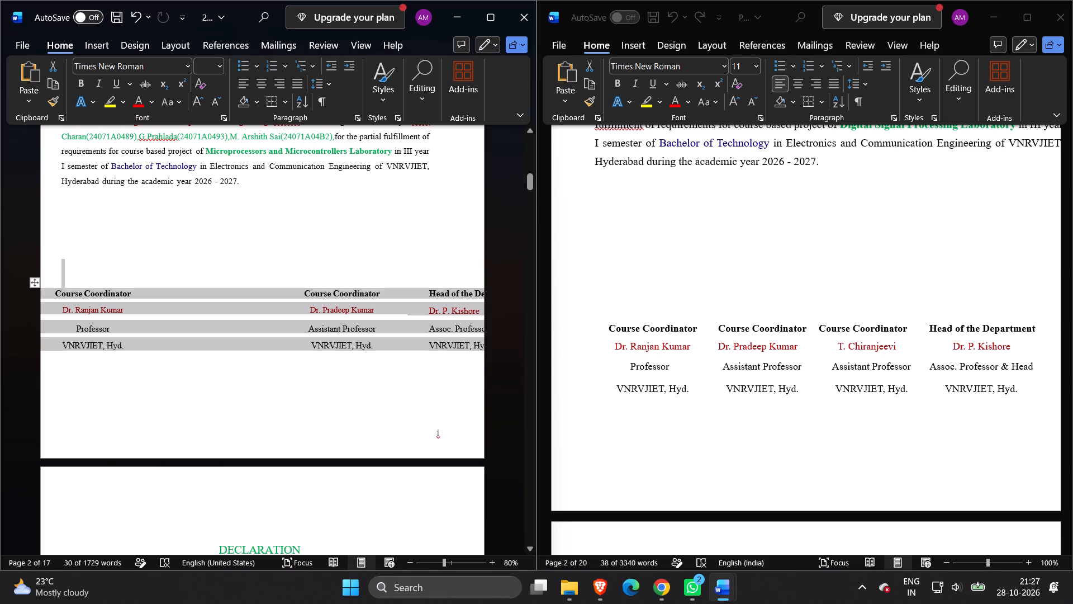
Maximize the MPMC report and shrink the signature table so all its columns fit within the certificate page's right edge.
{"action": "left_click", "coordinate": [499, 21]}
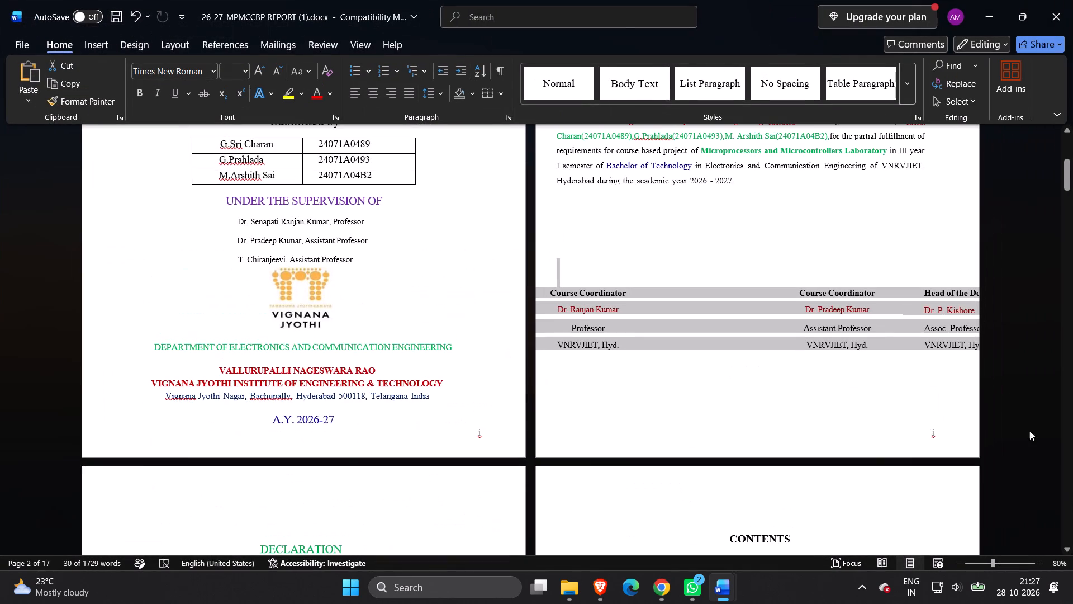
{"action": "scroll", "coordinate": [852, 383], "scroll_direction": "up", "scroll_amount": 3, "text": "ctrl"}
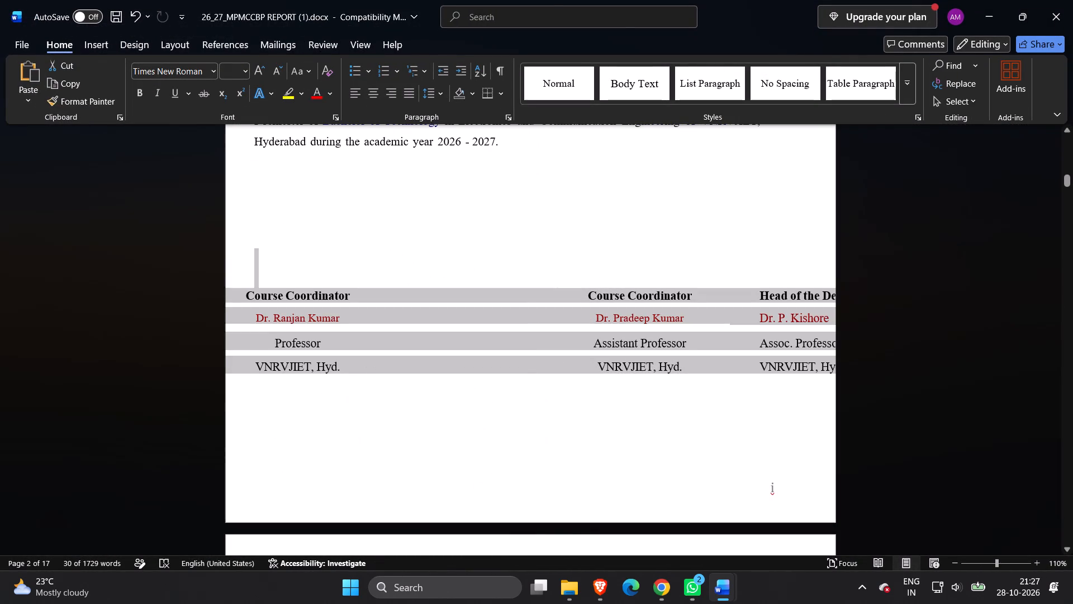
{"action": "left_click_drag", "start_coordinate": [903, 382], "coordinate": [807, 368]}
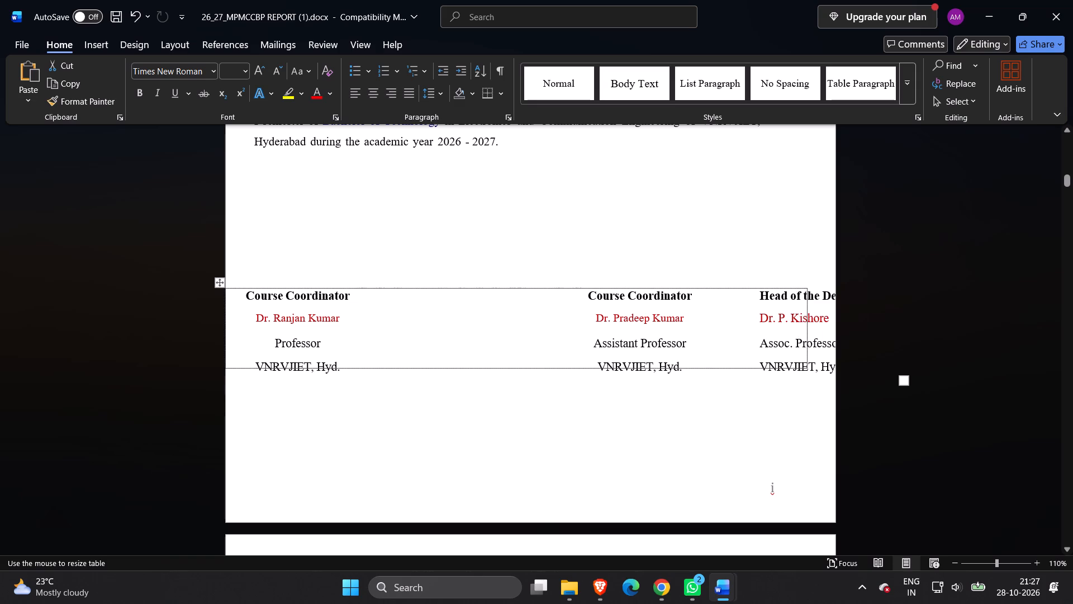
{"action": "left_click_drag", "start_coordinate": [807, 368], "coordinate": [822, 377]}
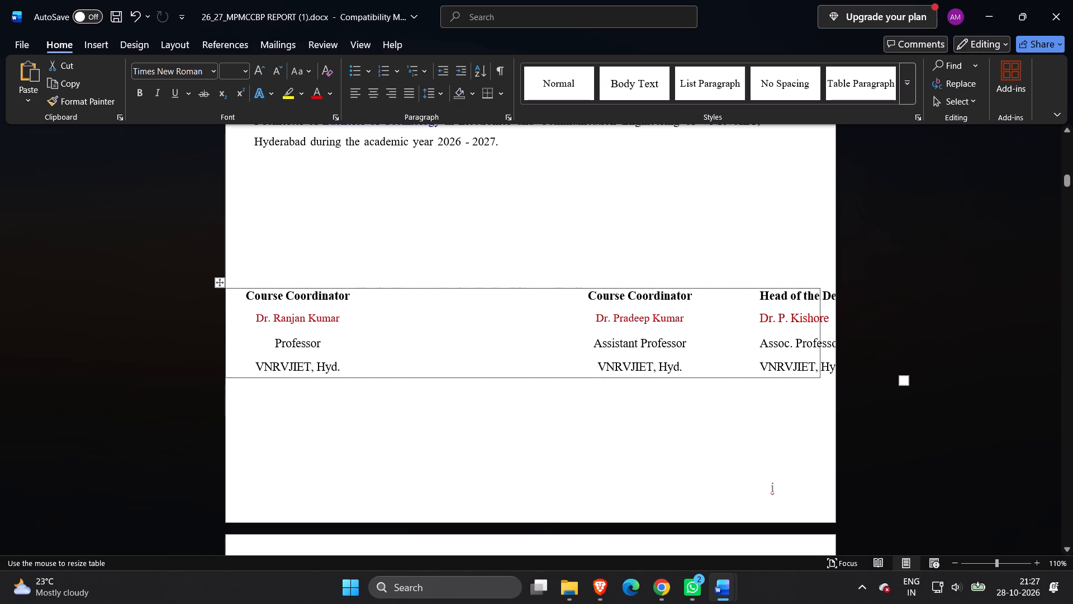
{"action": "left_click_drag", "start_coordinate": [822, 377], "coordinate": [826, 377]}
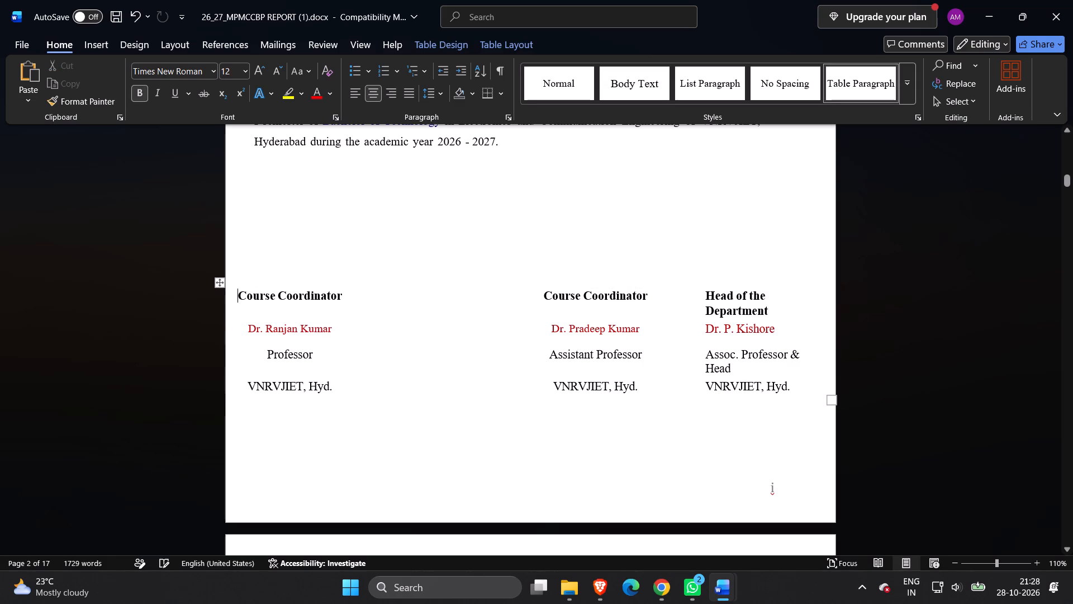
{"action": "left_click", "coordinate": [411, 291]}
{"action": "left_click_drag", "start_coordinate": [833, 402], "coordinate": [822, 388]}
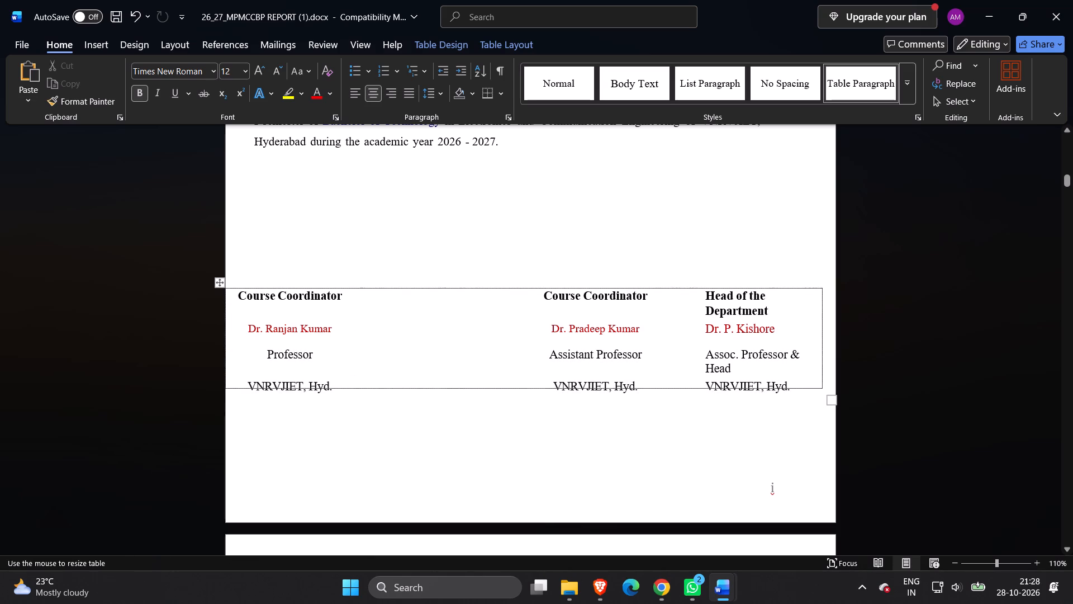
{"action": "left_click_drag", "start_coordinate": [822, 388], "coordinate": [814, 381]}
{"action": "left_click_drag", "start_coordinate": [820, 395], "coordinate": [810, 391]}
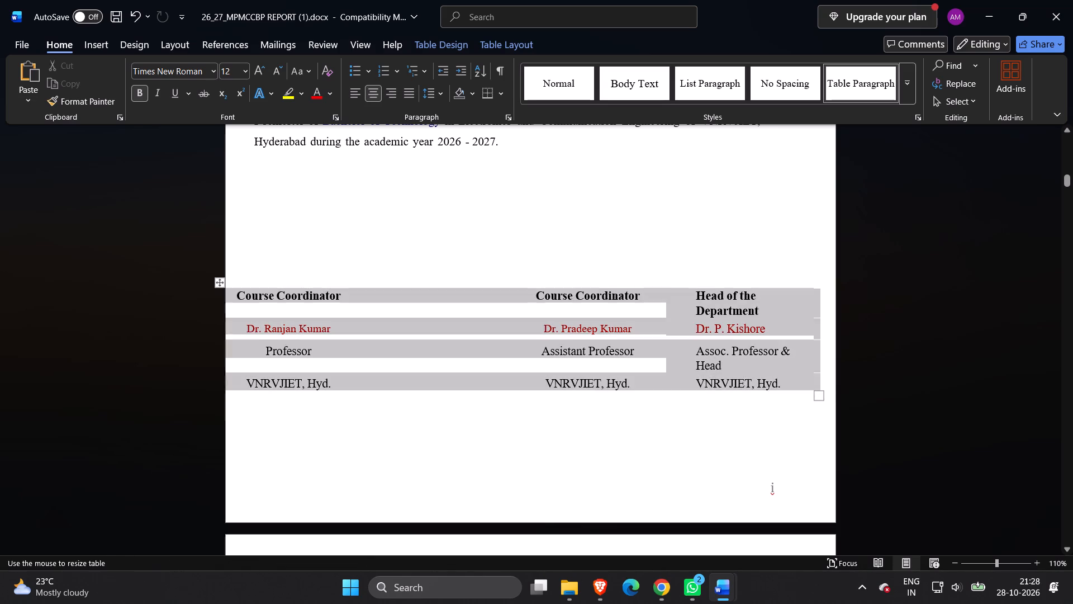
{"action": "left_click_drag", "start_coordinate": [810, 391], "coordinate": [781, 377]}
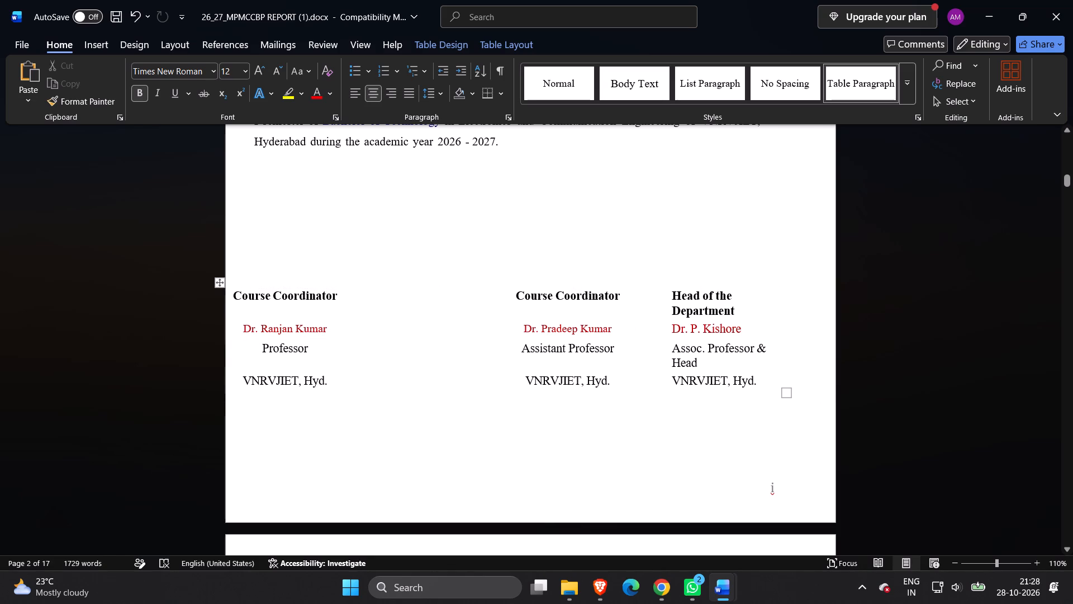
{"action": "left_click_drag", "start_coordinate": [790, 397], "coordinate": [823, 410]}
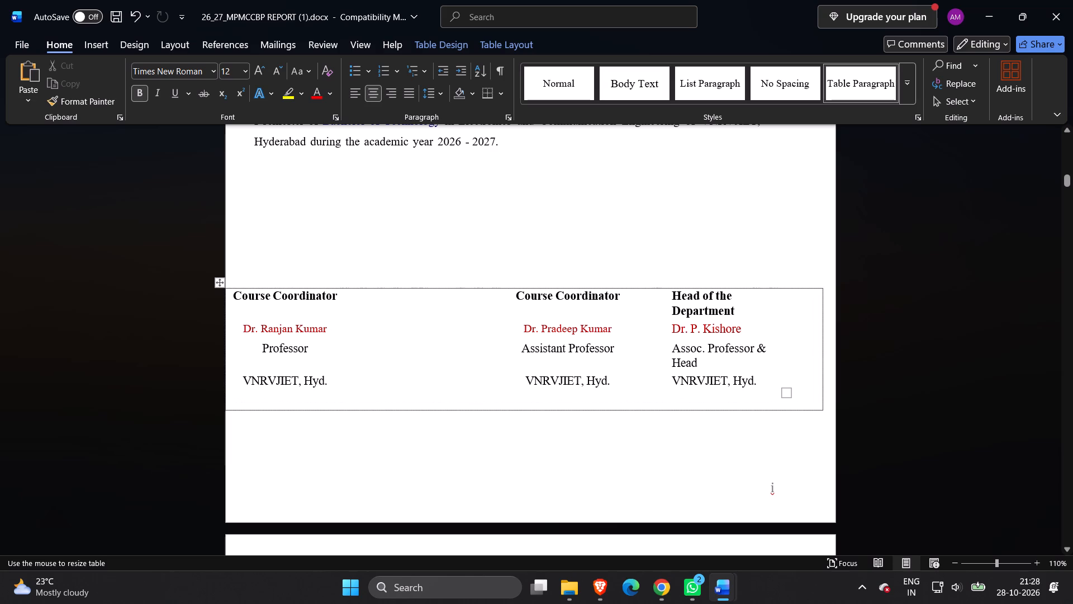
{"action": "left_click_drag", "start_coordinate": [823, 410], "coordinate": [828, 399]}
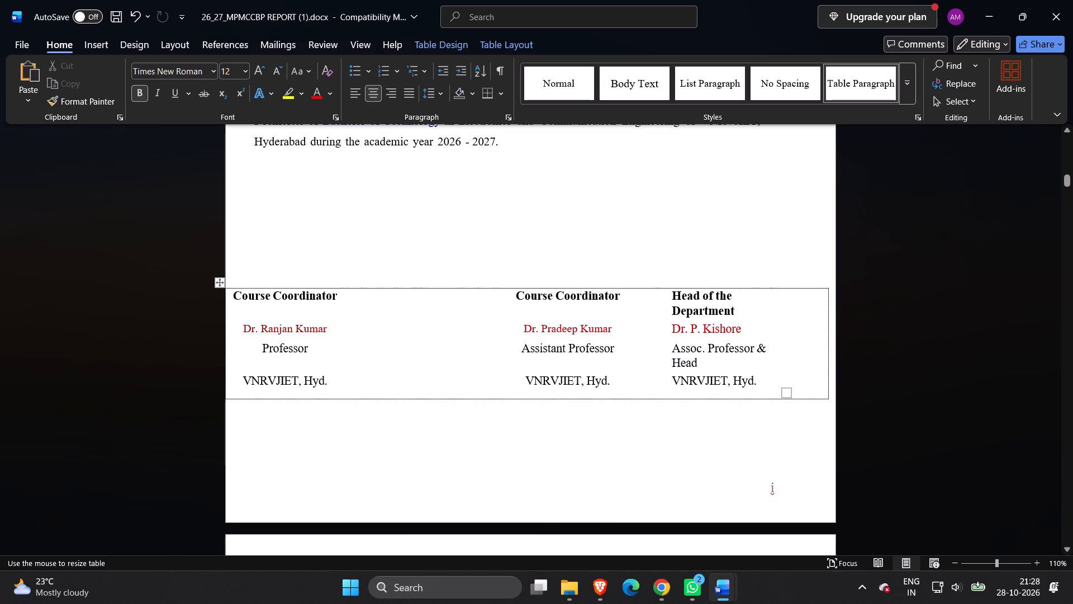
{"action": "left_click_drag", "start_coordinate": [828, 399], "coordinate": [830, 399]}
{"action": "left_click", "coordinate": [434, 307]}
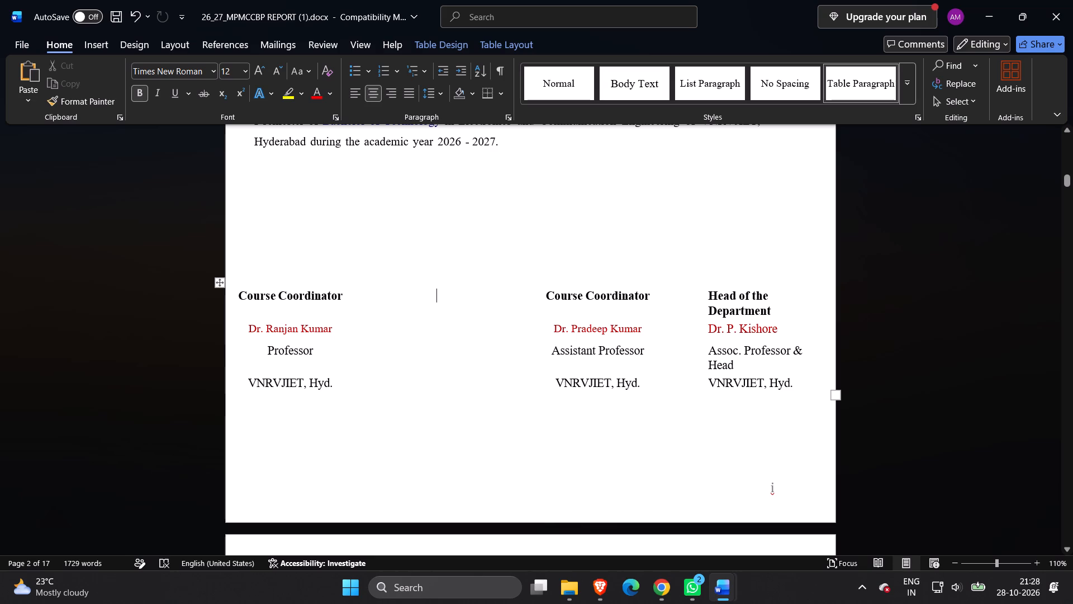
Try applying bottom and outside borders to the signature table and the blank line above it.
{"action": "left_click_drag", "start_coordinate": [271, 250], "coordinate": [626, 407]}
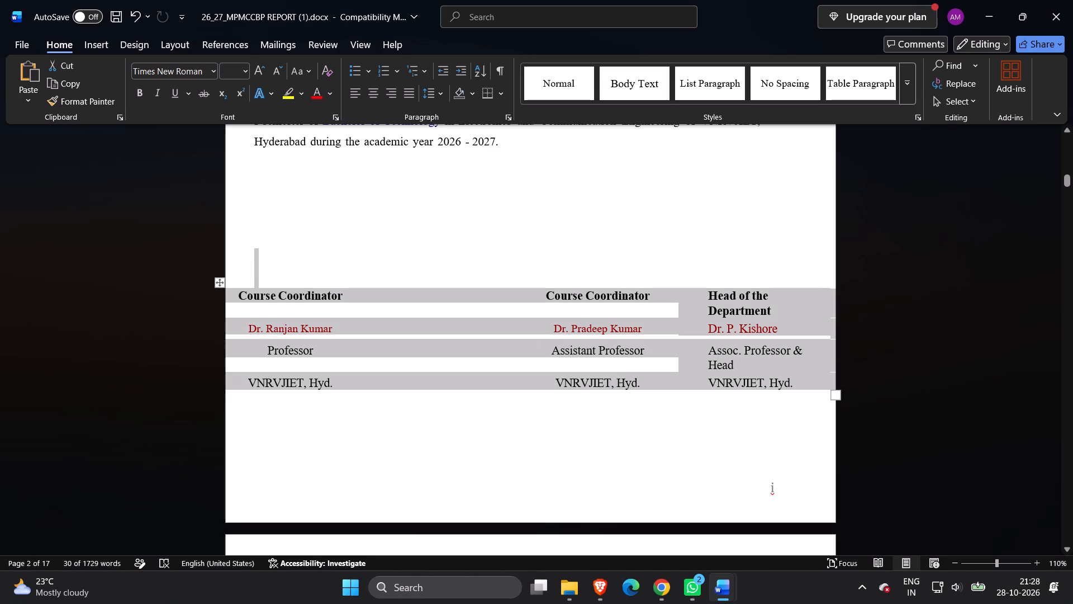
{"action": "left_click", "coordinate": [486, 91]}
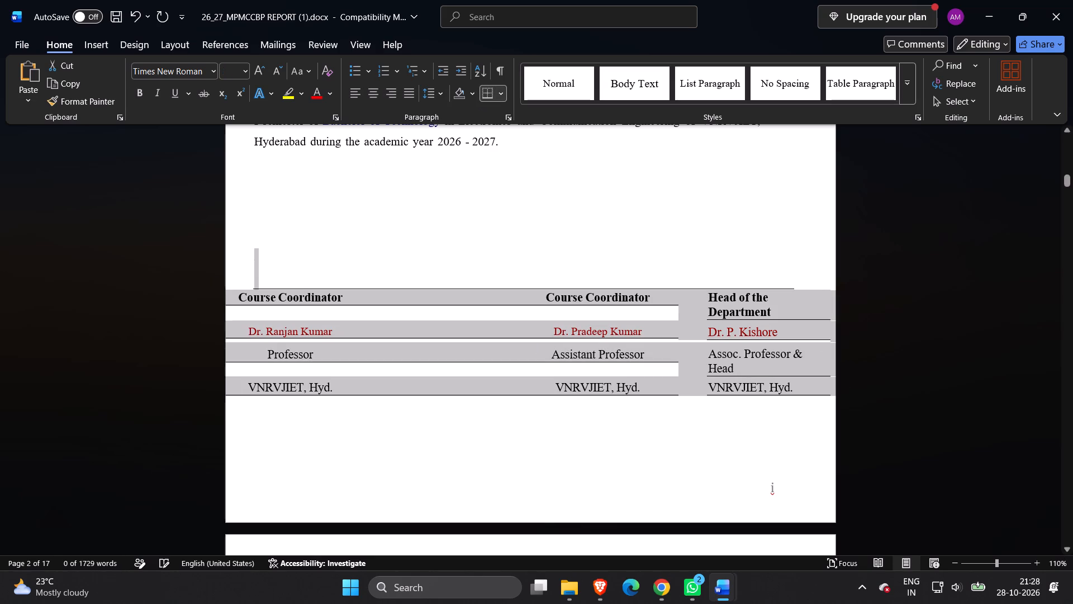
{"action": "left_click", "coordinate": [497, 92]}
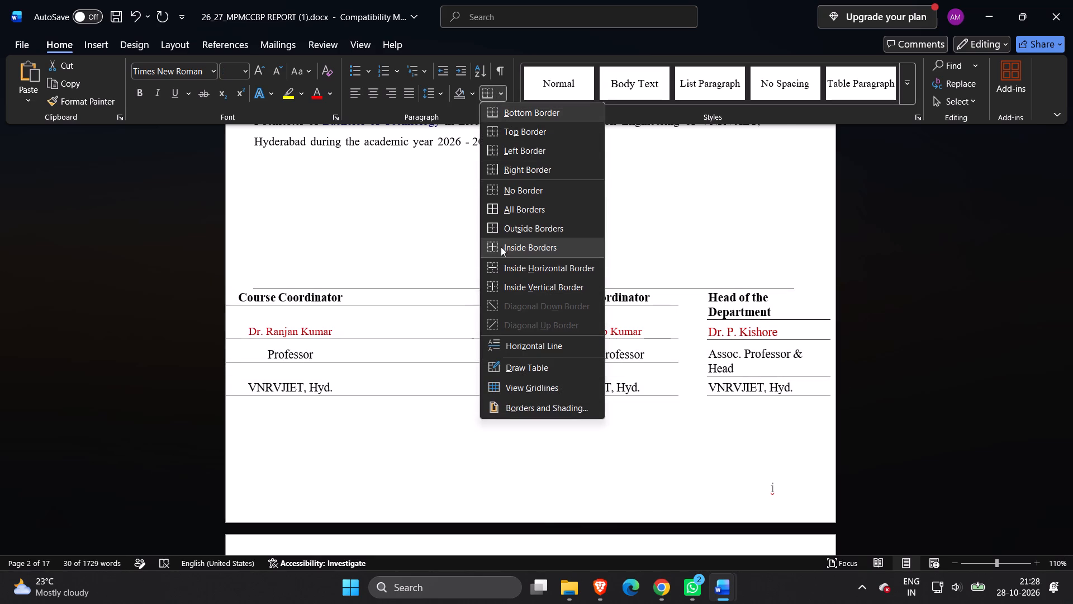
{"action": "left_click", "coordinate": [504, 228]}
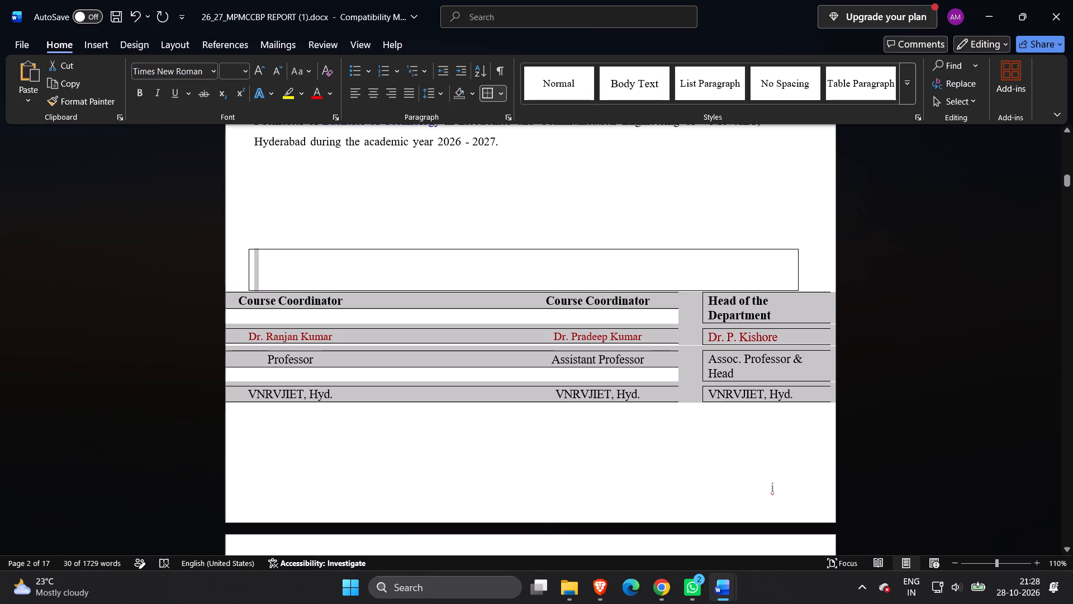
Show the table gridlines around the signature block.
{"action": "left_click", "coordinate": [502, 97]}
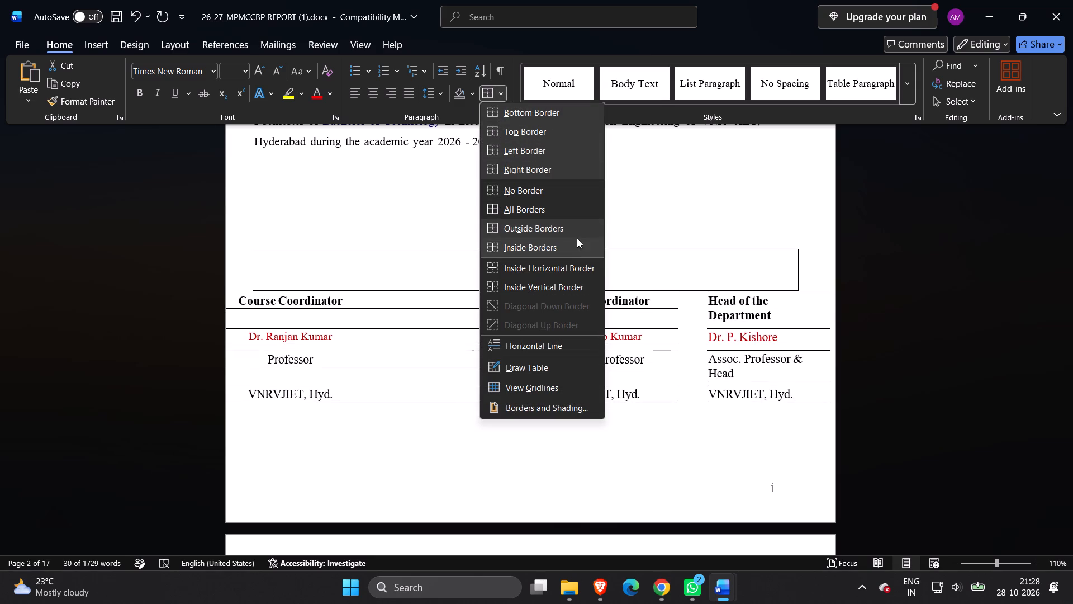
{"action": "left_click", "coordinate": [524, 389]}
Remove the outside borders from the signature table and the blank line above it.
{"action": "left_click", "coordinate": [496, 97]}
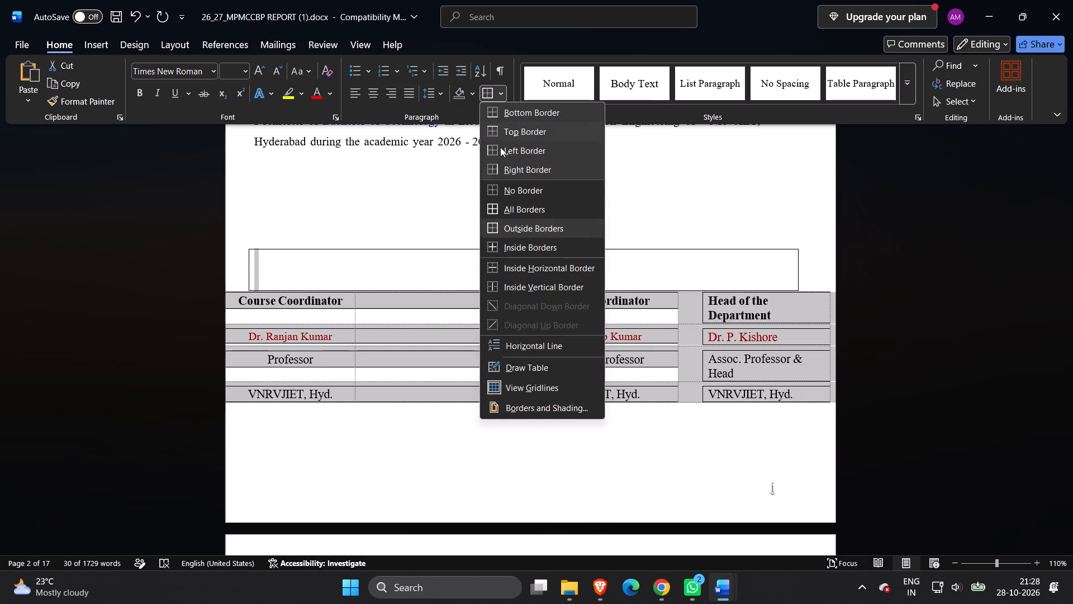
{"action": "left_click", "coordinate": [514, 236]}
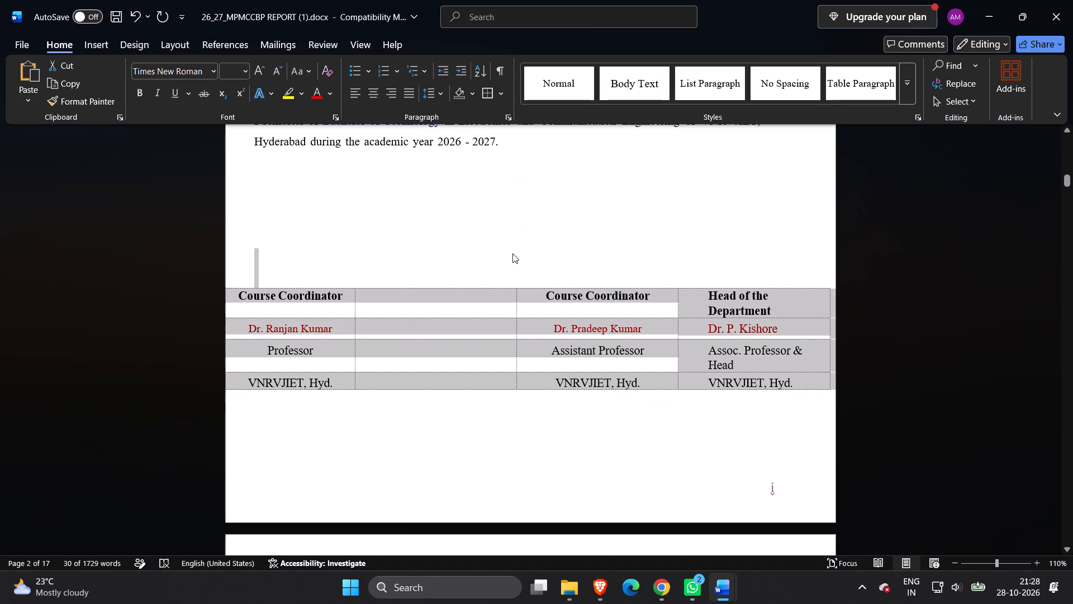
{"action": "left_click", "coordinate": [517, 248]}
Enter the "Course Coordinator" heading in the top cell of the signature table's blank second column.
{"action": "left_click", "coordinate": [467, 295]}
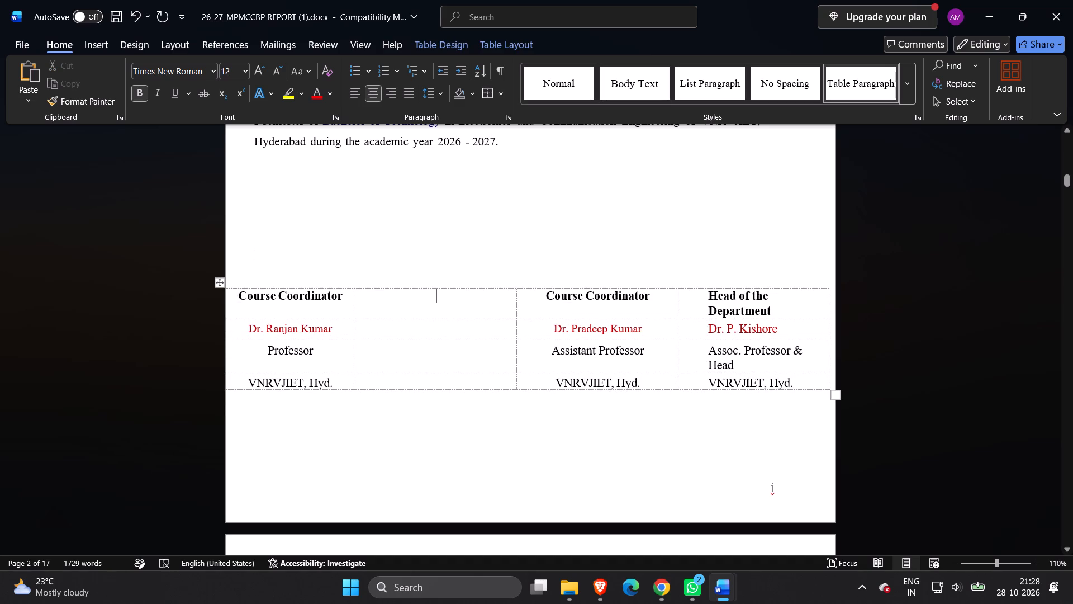
{"action": "type", "text": "Course Coor"}
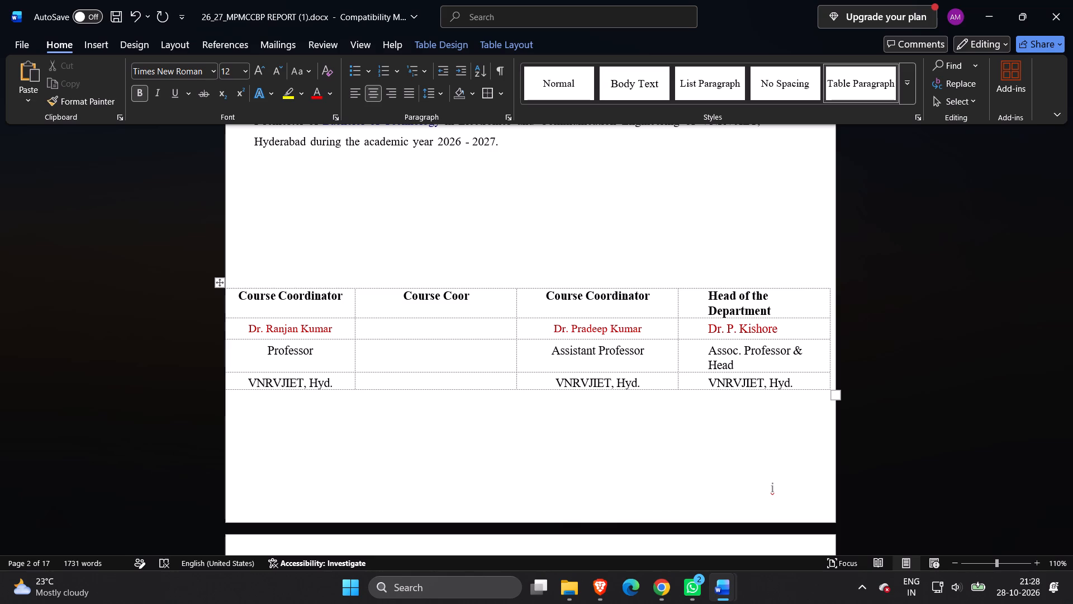
Complete the "Course Coordinator" heading in the top cell of the signature table's second column.
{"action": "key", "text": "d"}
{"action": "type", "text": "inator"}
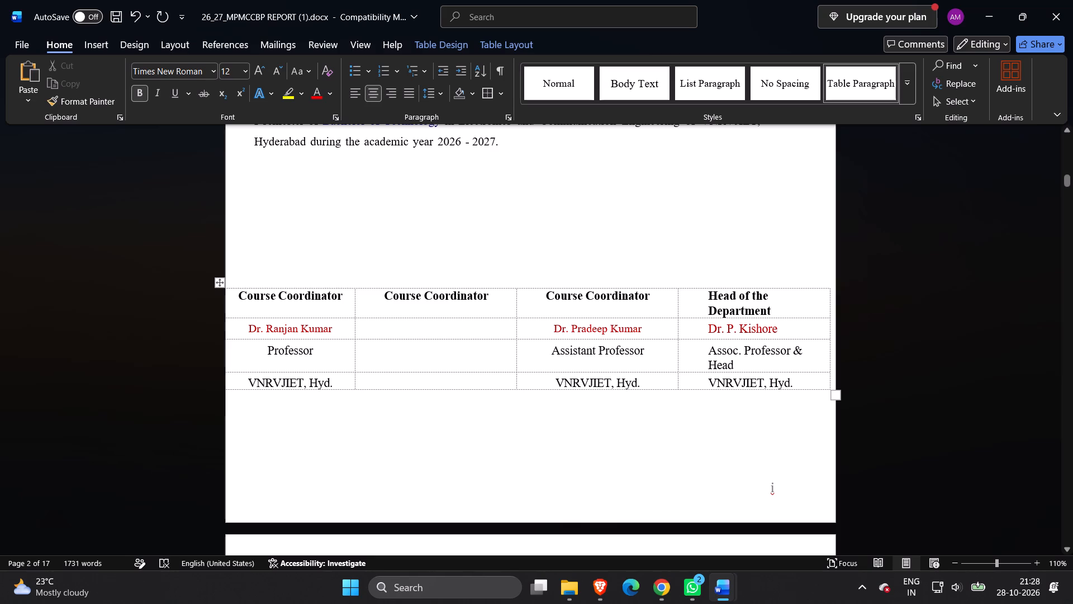
Copy the coordinator's name from the signature table's third column into the name cell of the second column.
{"action": "left_click", "coordinate": [430, 325]}
{"action": "left_click_drag", "start_coordinate": [648, 325], "coordinate": [556, 333]}
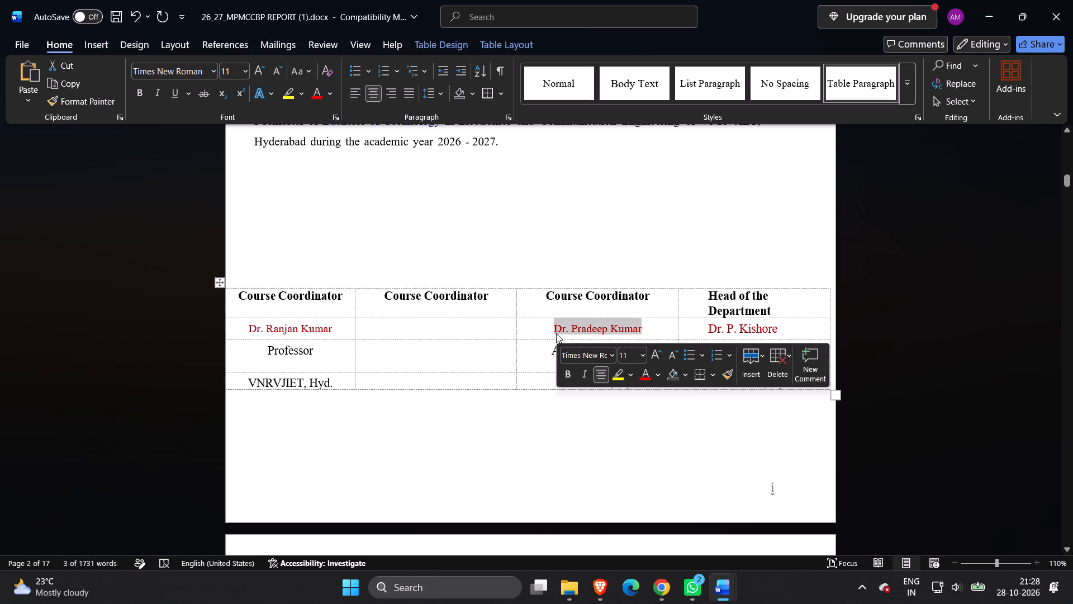
{"action": "key", "text": "ctrl+c"}
{"action": "left_click", "coordinate": [474, 329]}
{"action": "key", "text": "ctrl+v"}
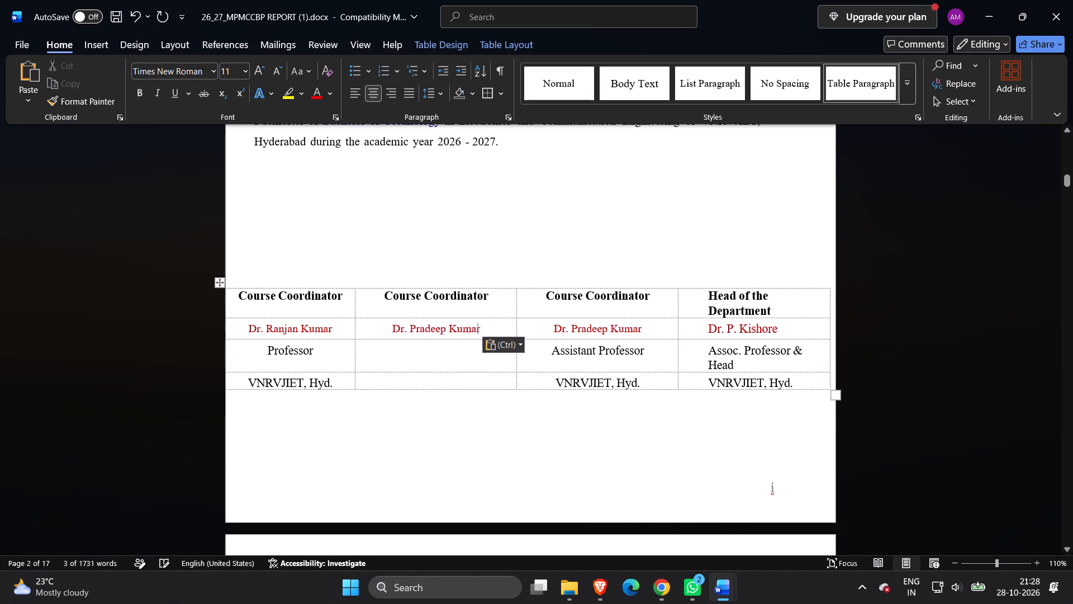
Copy the "Assistant Professor" designation from the signature table's third column into the matching cell of the second column.
{"action": "left_click_drag", "start_coordinate": [645, 358], "coordinate": [550, 353]}
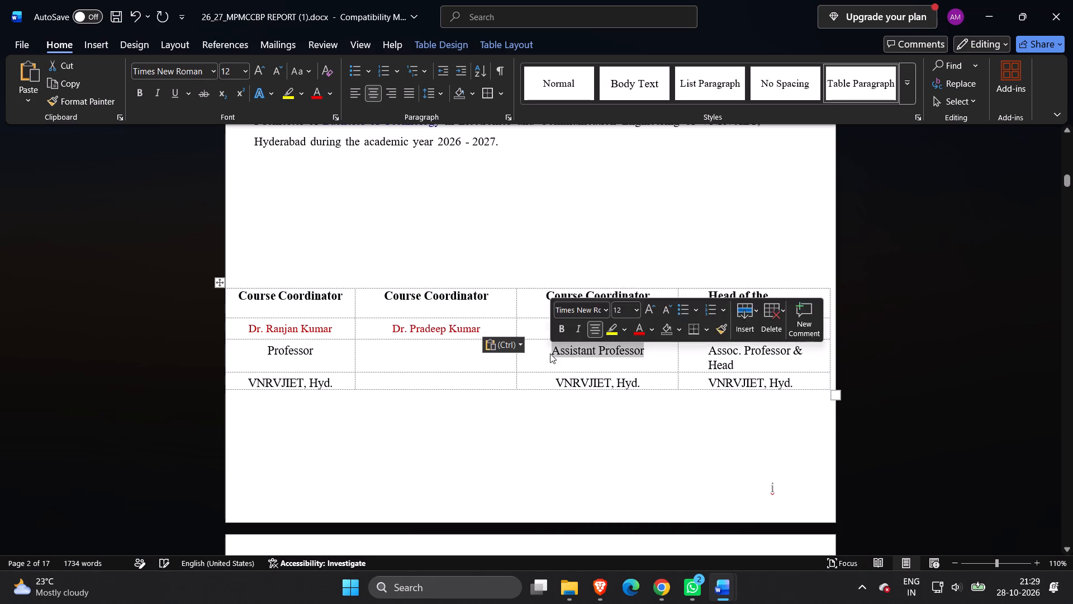
{"action": "key", "text": "ctrl+c"}
{"action": "left_click", "coordinate": [468, 350]}
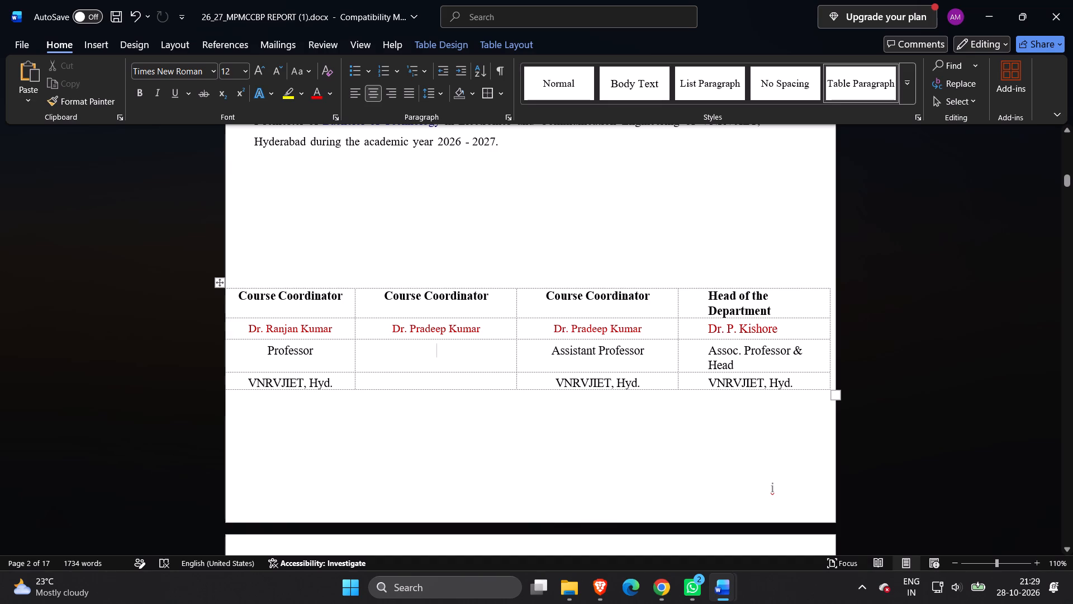
{"action": "key", "text": "ctrl+v"}
Select the third column's coordinator name and check the supervisor names on the cover page against the certificate's signature table.
{"action": "left_click", "coordinate": [655, 334]}
{"action": "left_click_drag", "start_coordinate": [654, 333], "coordinate": [562, 336]}
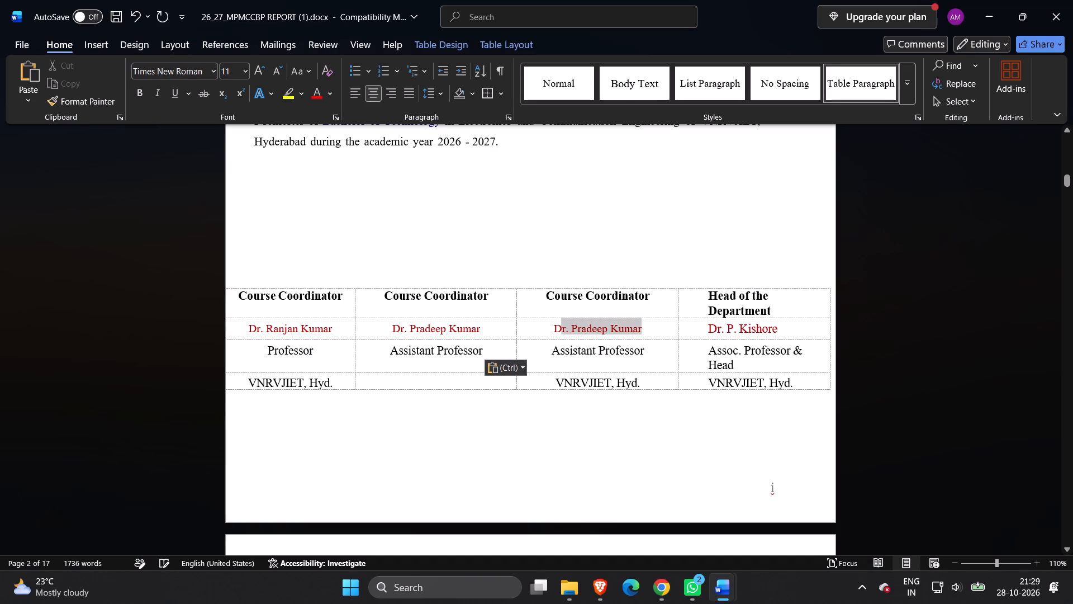
{"action": "left_click_drag", "start_coordinate": [562, 336], "coordinate": [553, 334]}
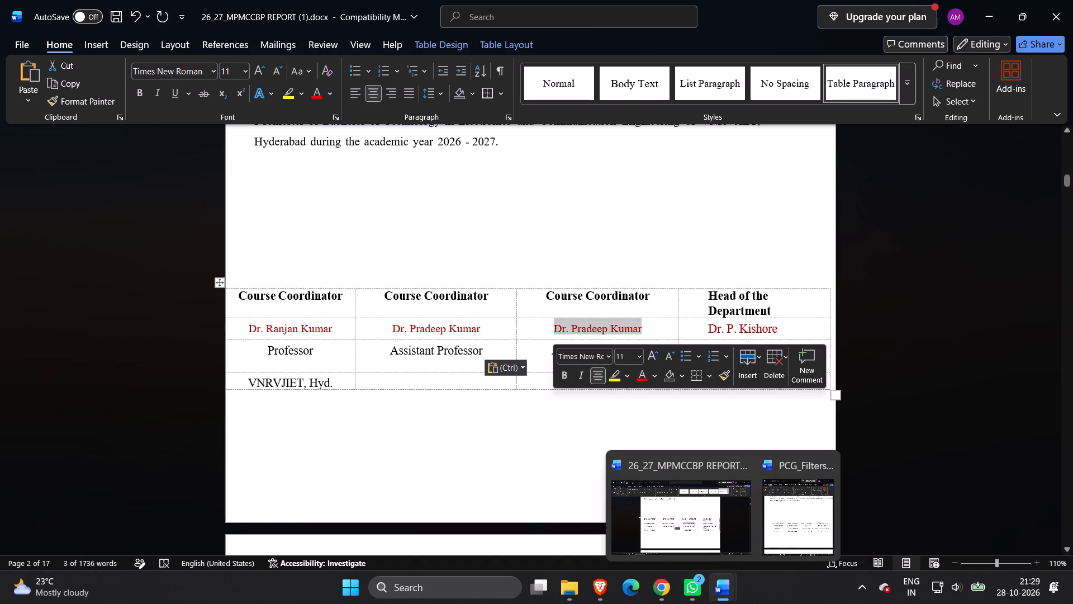
{"action": "scroll", "coordinate": [659, 157], "scroll_direction": "up", "scroll_amount": 19}
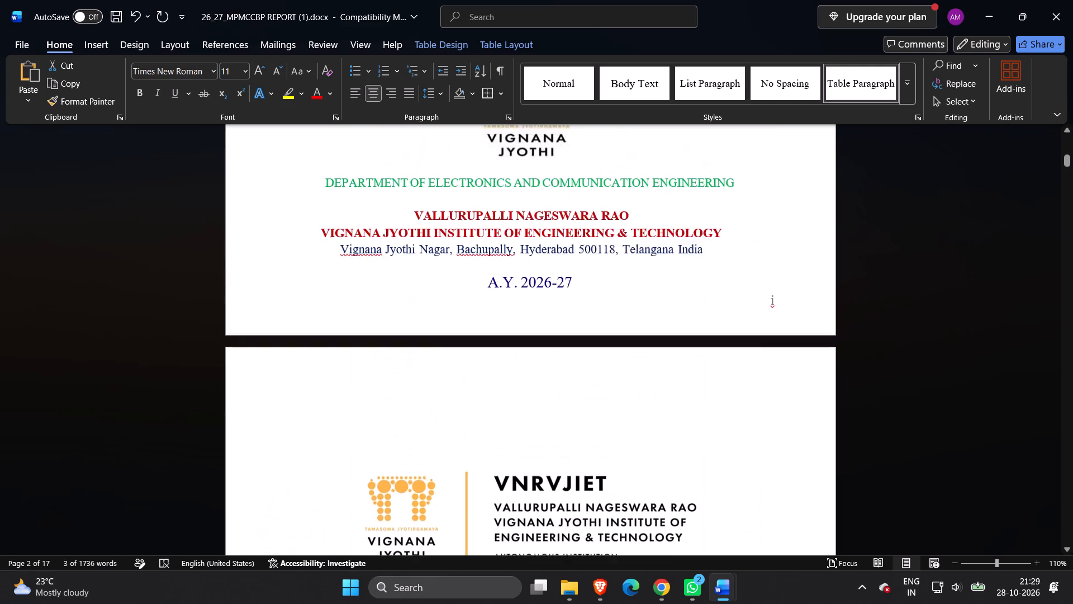
{"action": "scroll", "coordinate": [659, 157], "scroll_direction": "up", "scroll_amount": 8}
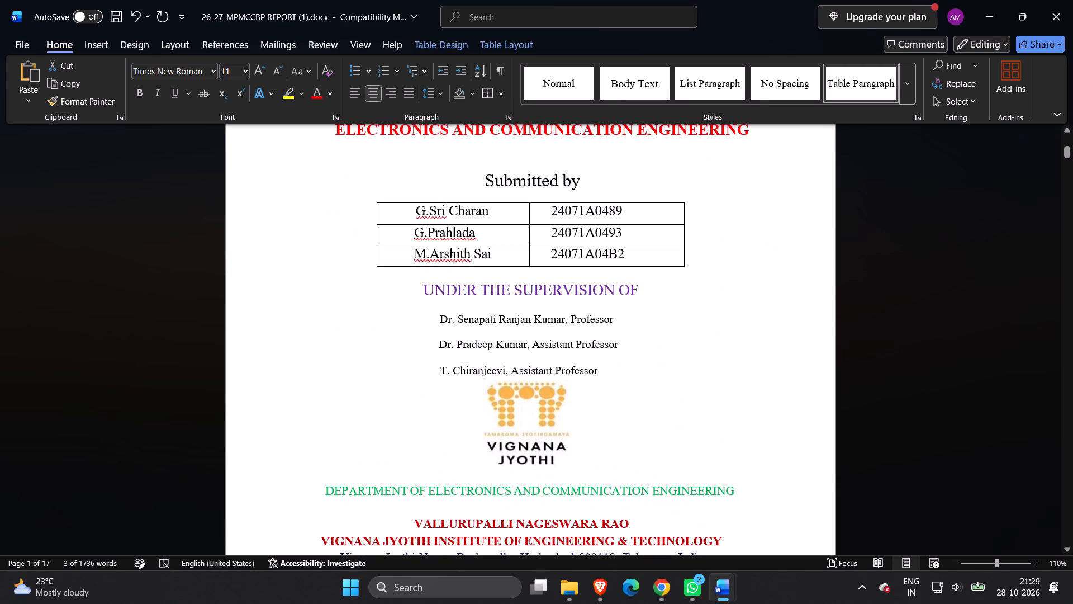
{"action": "scroll", "coordinate": [535, 381], "scroll_direction": "down", "scroll_amount": 20}
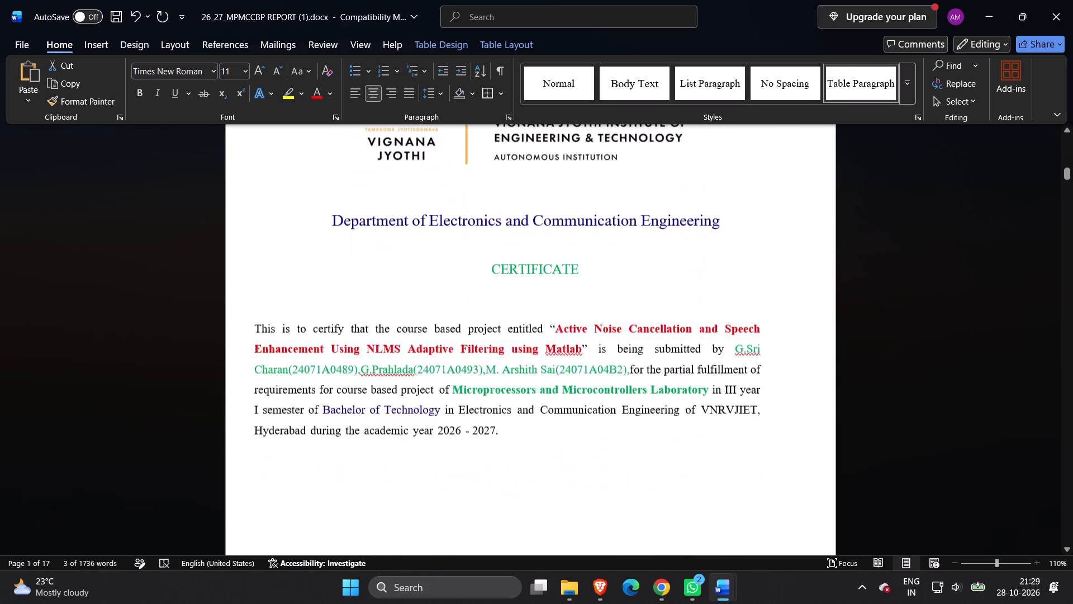
{"action": "scroll", "coordinate": [557, 421], "scroll_direction": "down", "scroll_amount": 3}
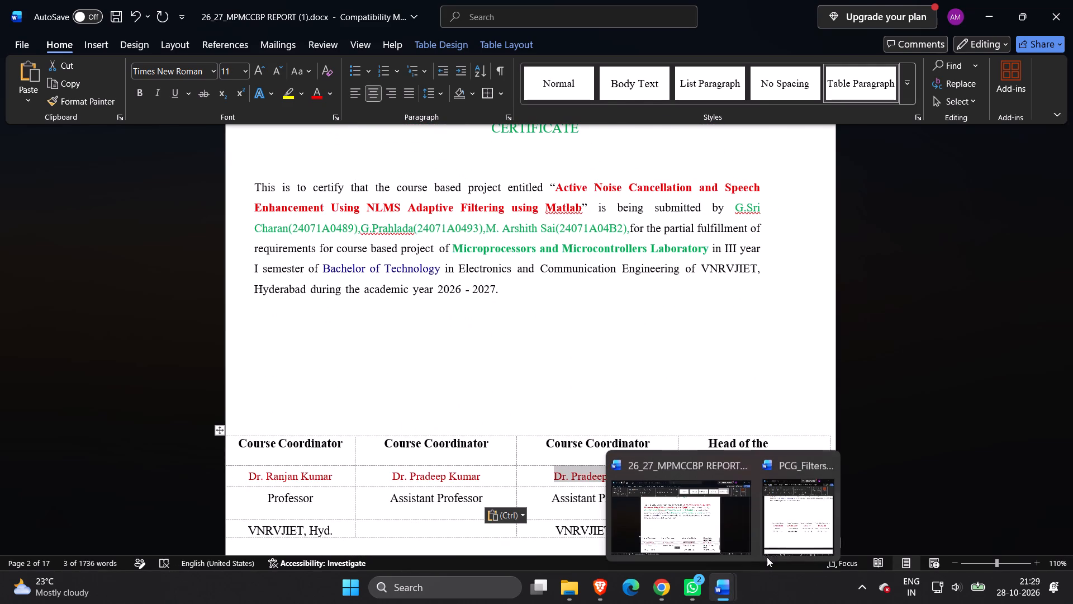
Switch to the PCG_Filters document and select the third course coordinator's name in its certificate signature block.
{"action": "left_click", "coordinate": [772, 543]}
{"action": "left_click", "coordinate": [898, 347]}
{"action": "left_click_drag", "start_coordinate": [898, 347], "coordinate": [861, 349]}
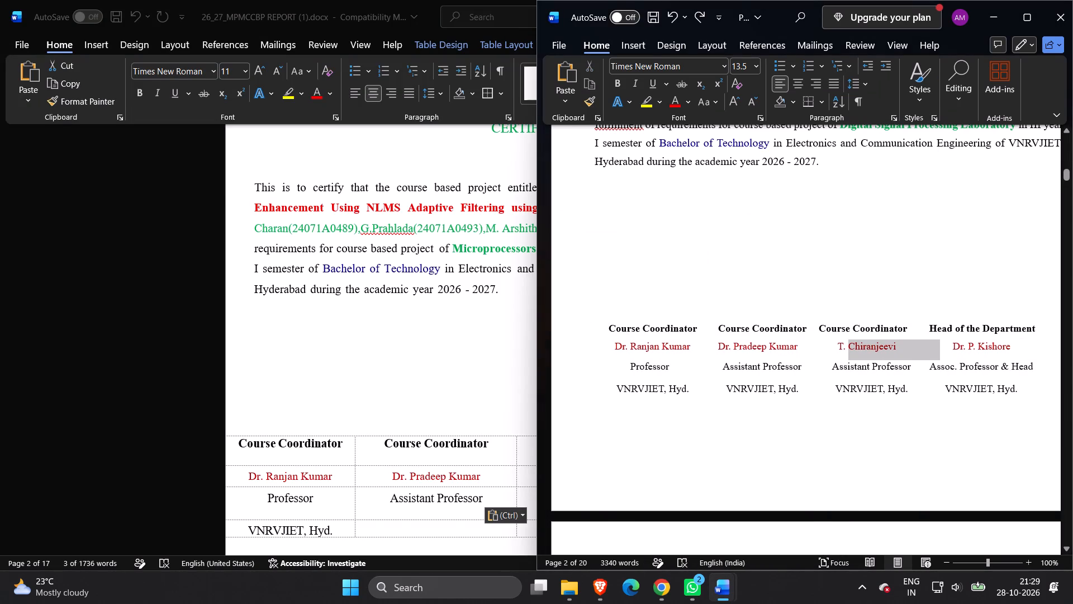
Replace the third column's coordinator name with the third coordinator's name copied from the PCG filters report's signature block.
{"action": "left_click_drag", "start_coordinate": [861, 349], "coordinate": [838, 346]}
{"action": "key", "text": "ctrl+c"}
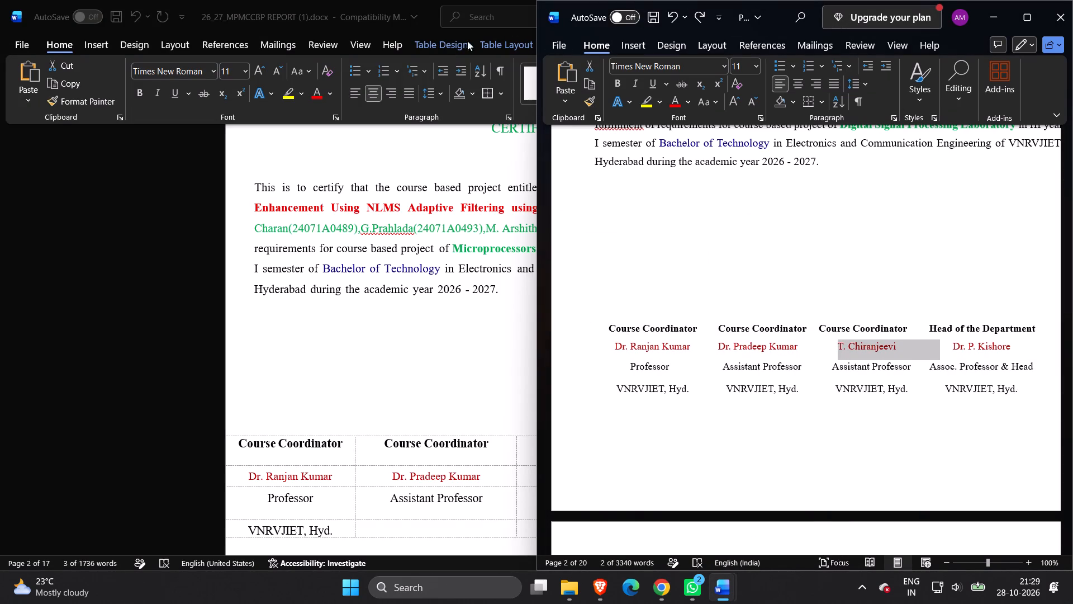
{"action": "left_click", "coordinate": [1027, 20]}
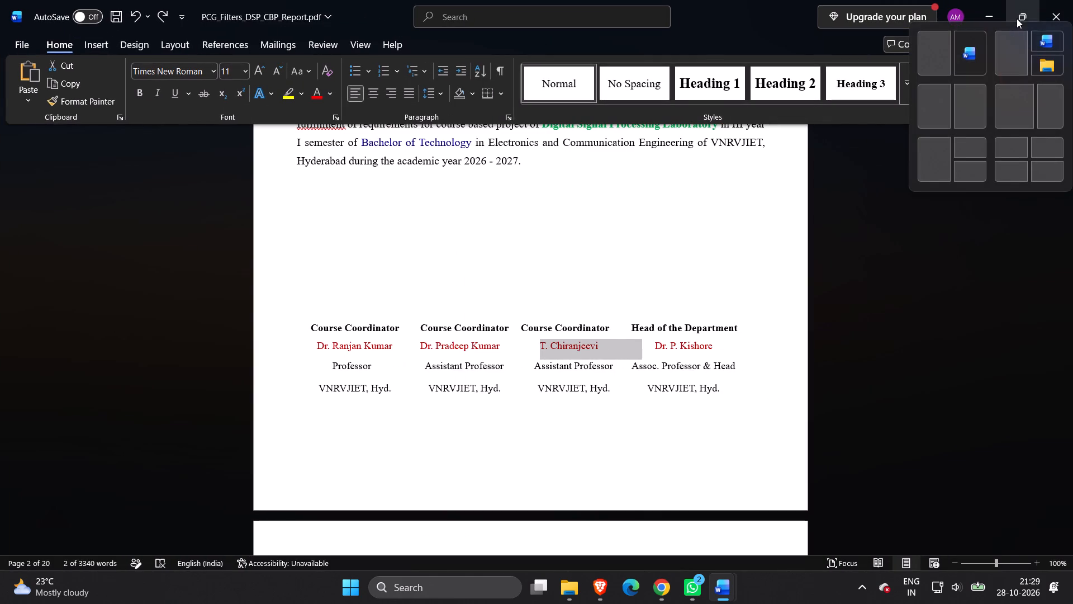
{"action": "left_click", "coordinate": [967, 51]}
{"action": "scroll", "coordinate": [920, 380], "scroll_direction": "down", "scroll_amount": 3}
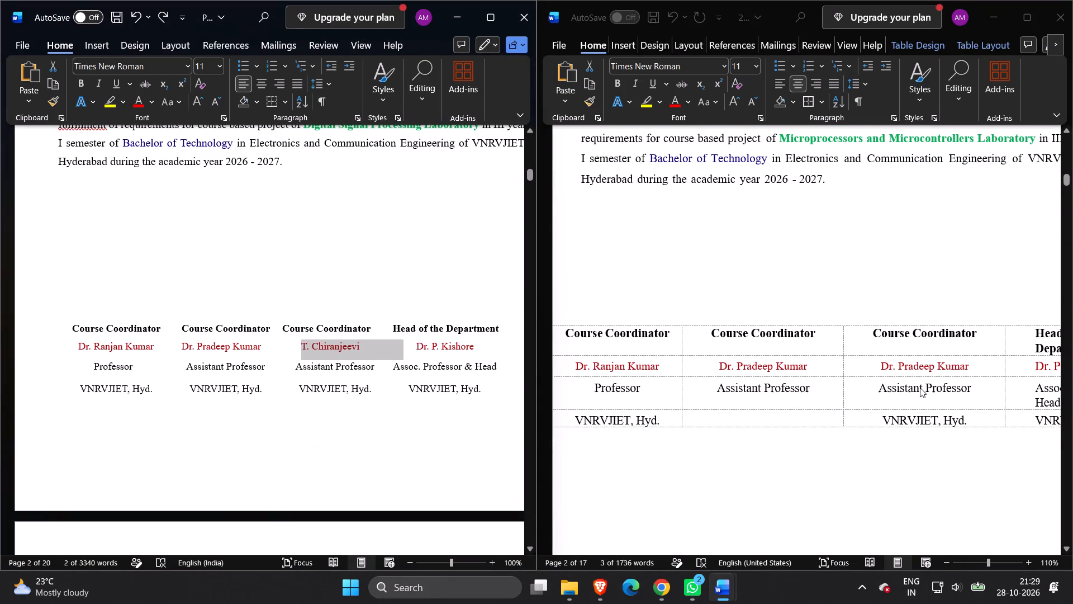
{"action": "left_click", "coordinate": [971, 361]}
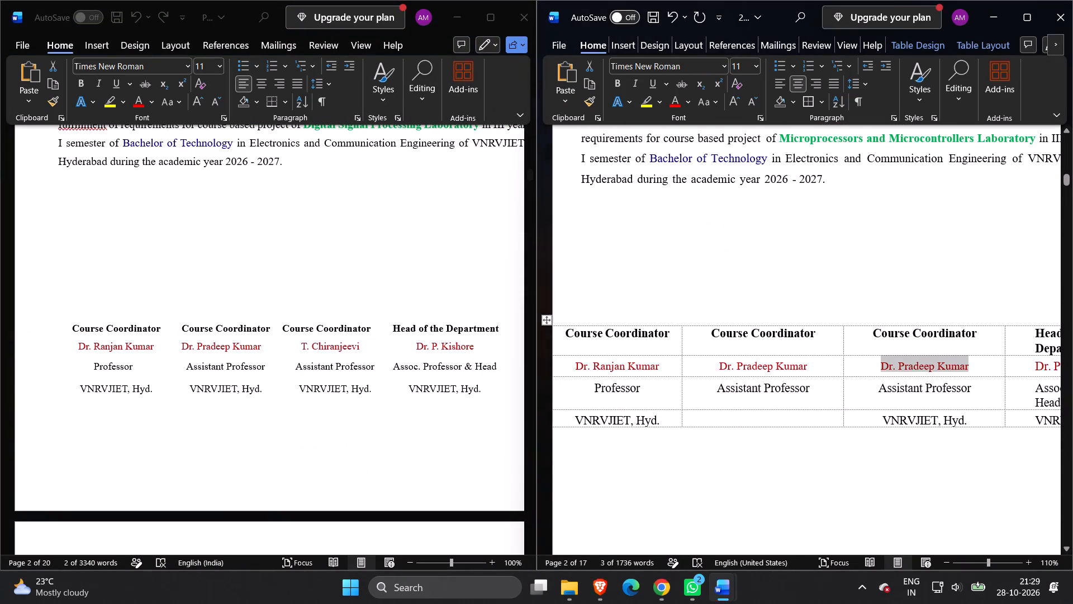
{"action": "key", "text": "ctrl+v"}
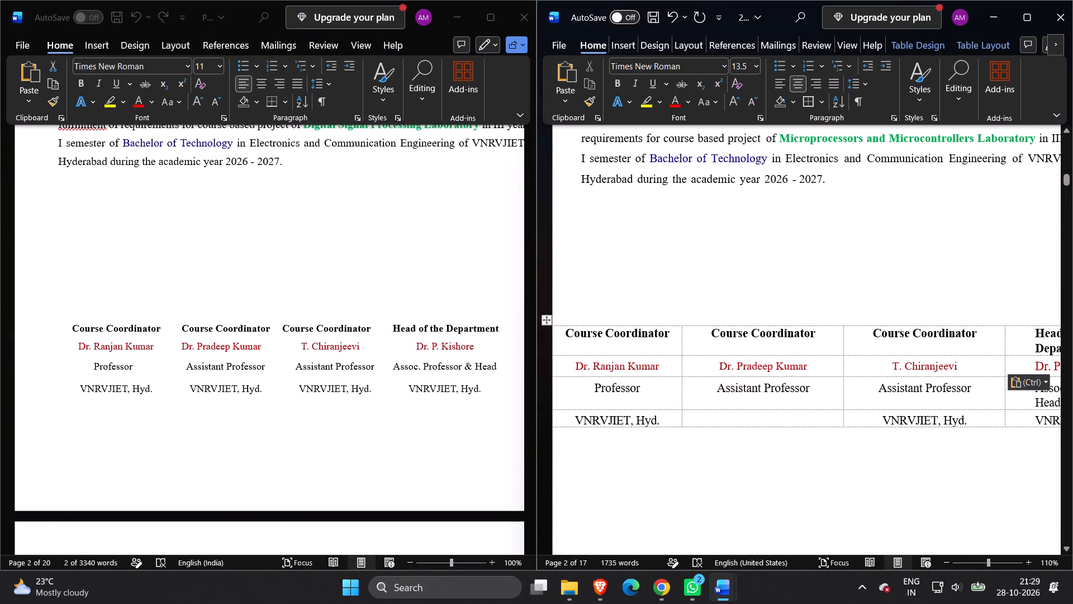
Copy "VNRVJIET, Hyd." from the third column into the blank bottom cell of the signature table's second column.
{"action": "left_click", "coordinate": [982, 420]}
{"action": "left_click_drag", "start_coordinate": [976, 417], "coordinate": [879, 418]}
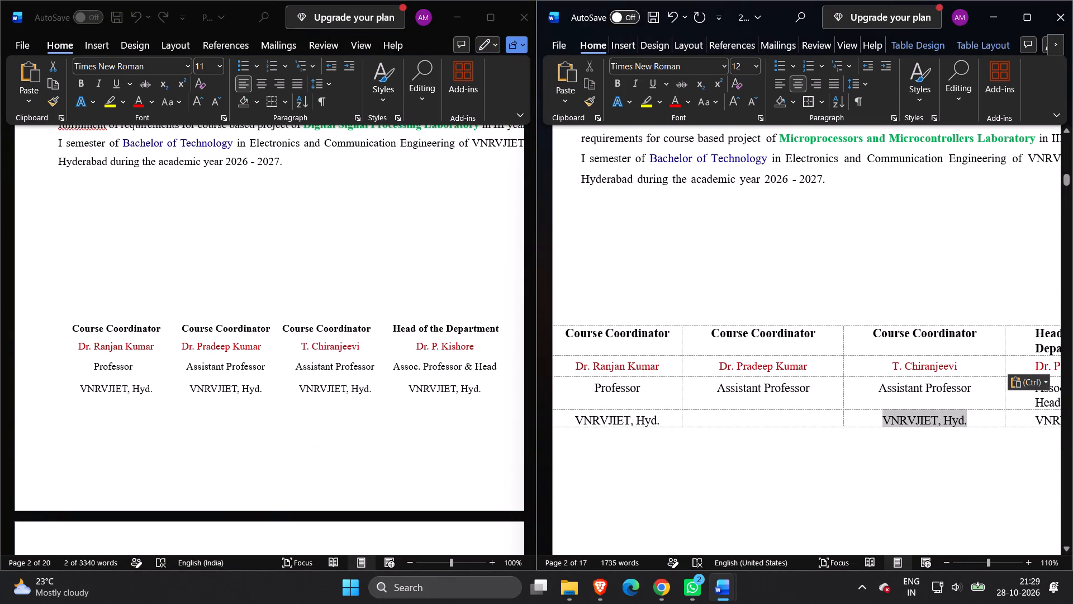
{"action": "left_click_drag", "start_coordinate": [879, 418], "coordinate": [879, 418]}
{"action": "key", "text": "ctrl+c"}
{"action": "left_click", "coordinate": [743, 420]}
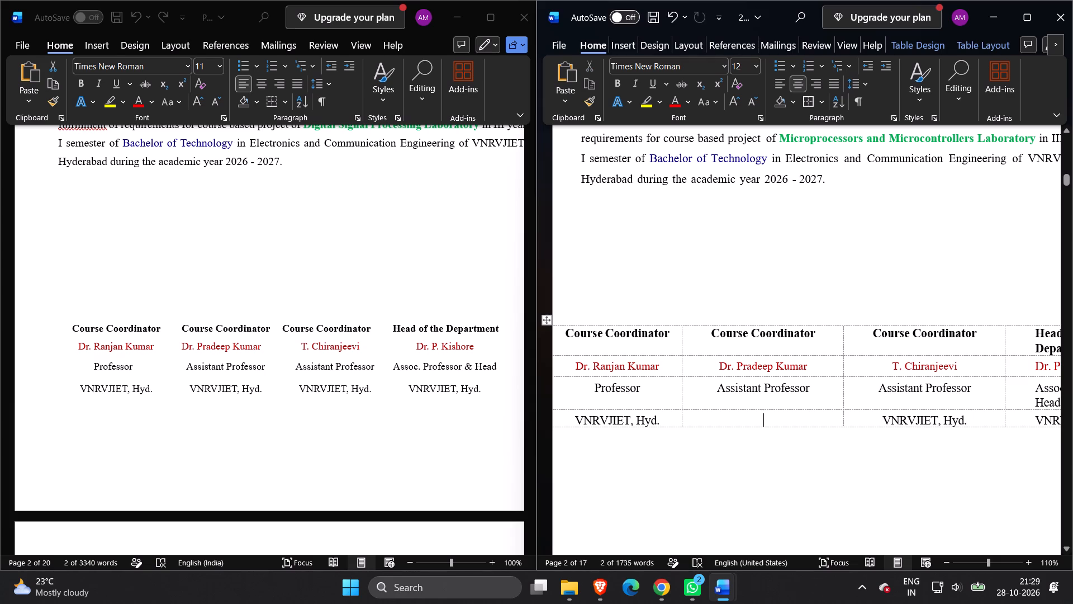
{"action": "key", "text": "ctrl+v"}
{"action": "scroll", "coordinate": [853, 487], "scroll_direction": "down", "scroll_amount": 1}
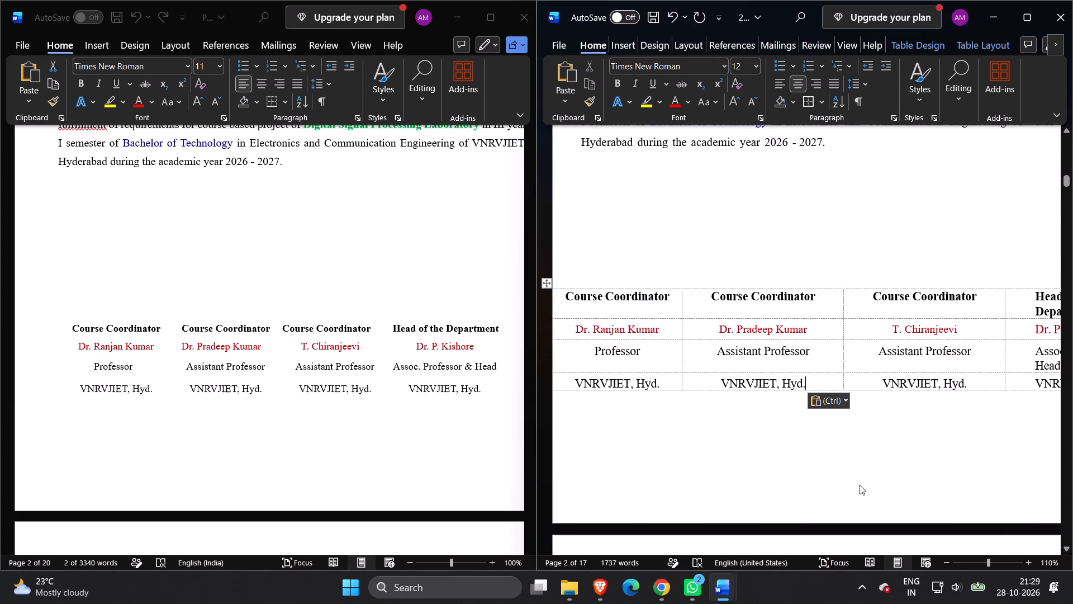
Maximize the MPMC report and center-align the text of the whole signature table, including the Head of the Department column.
{"action": "left_click", "coordinate": [1023, 6]}
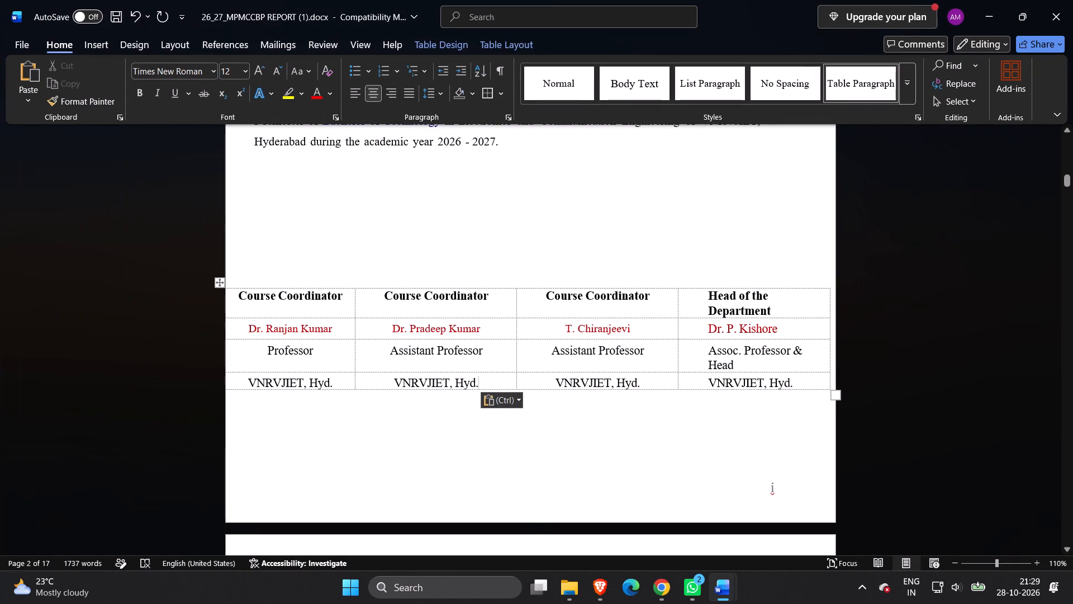
{"action": "left_click", "coordinate": [922, 377]}
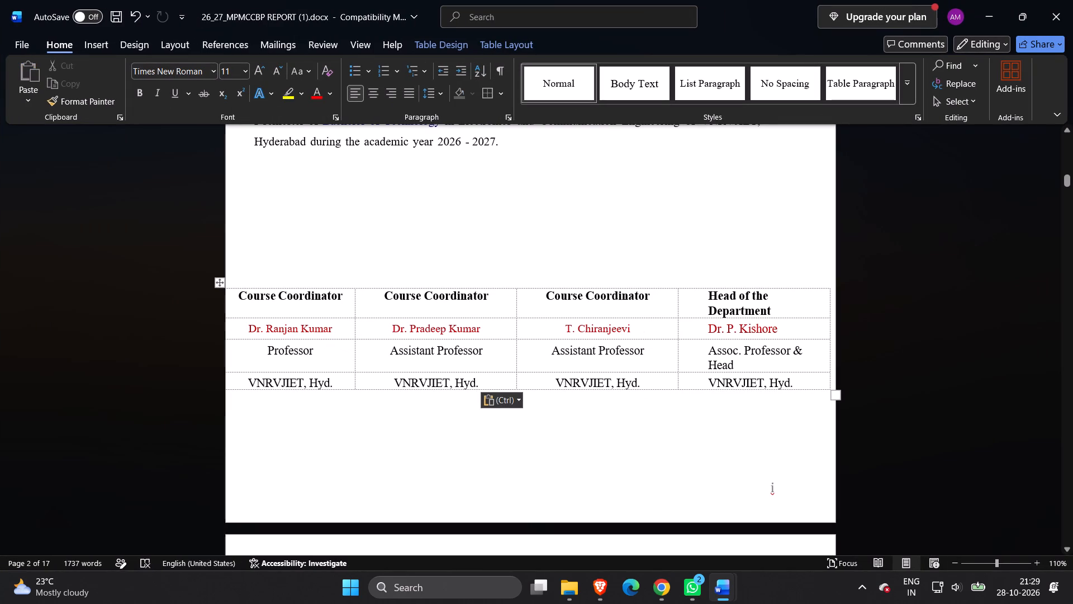
{"action": "left_click", "coordinate": [278, 249]}
{"action": "left_click_drag", "start_coordinate": [249, 267], "coordinate": [686, 402]}
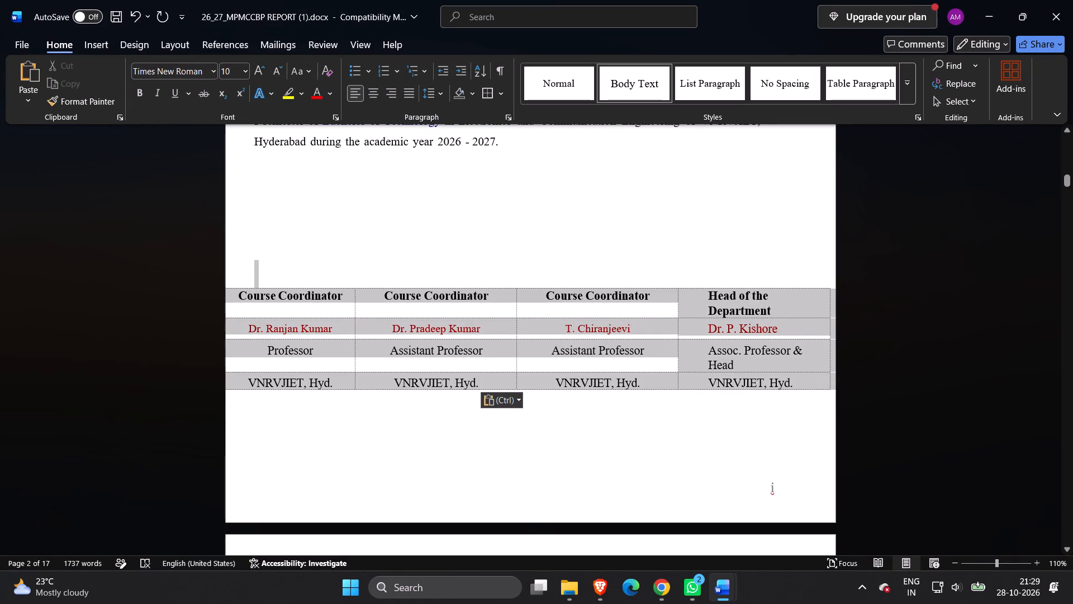
{"action": "left_click_drag", "start_coordinate": [686, 402], "coordinate": [691, 402]}
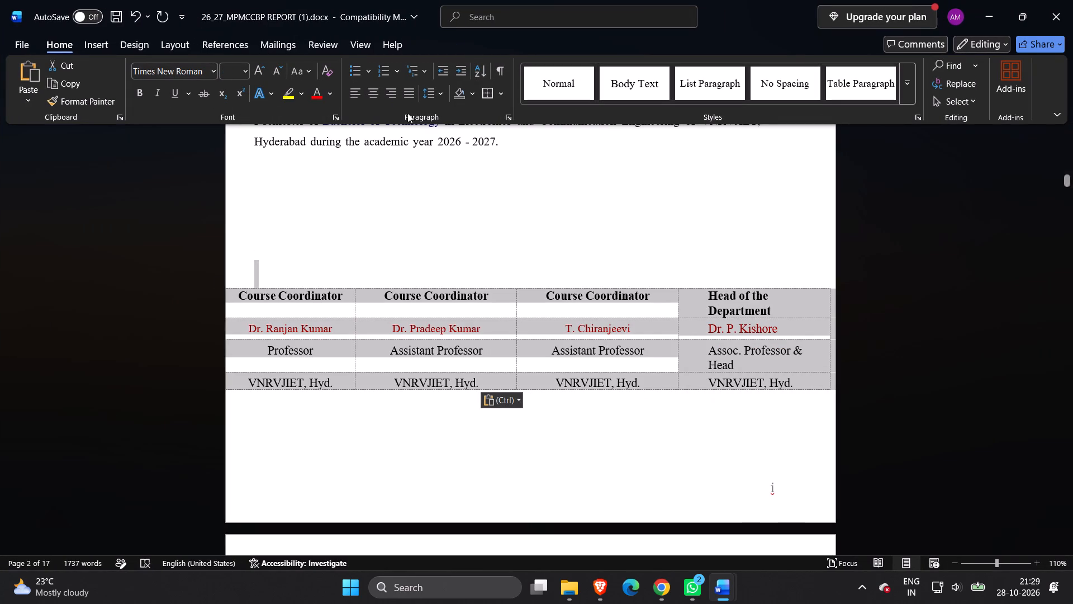
{"action": "left_click", "coordinate": [369, 100]}
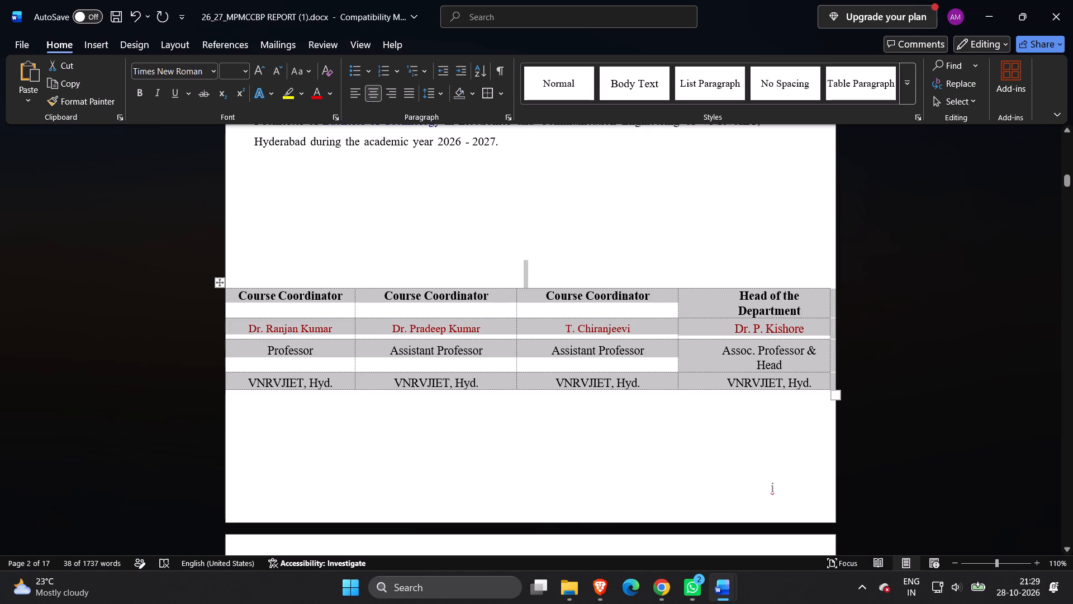
{"action": "left_click", "coordinate": [737, 289]}
{"action": "left_click", "coordinate": [735, 296]}
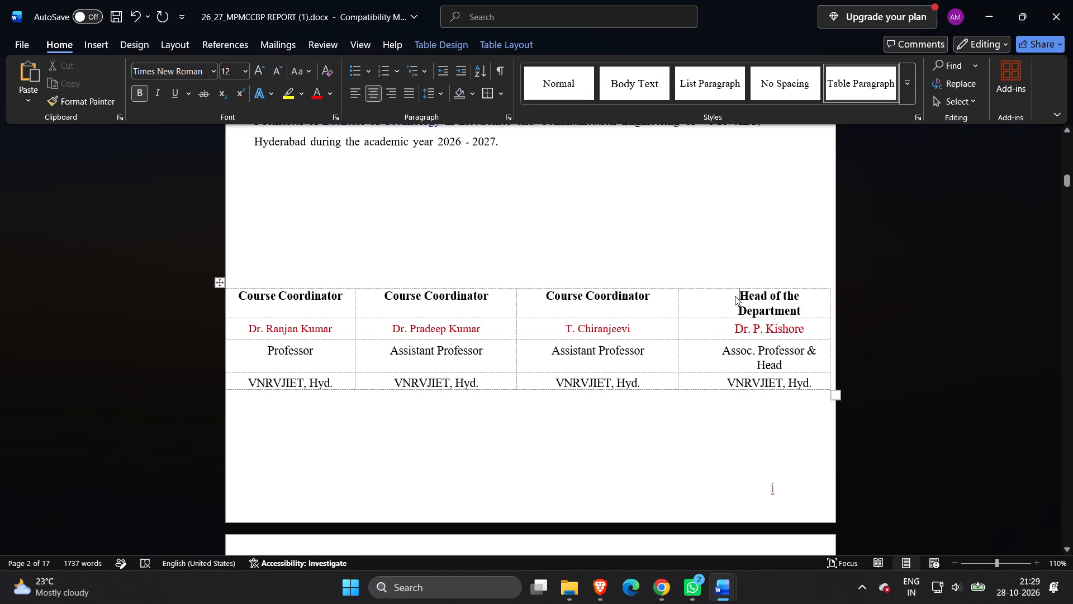
Left-align the signature table's "Head of the Department" heading and put two spaces before the word "Department".
{"action": "key", "text": "BackSpace"}
{"action": "left_click", "coordinate": [708, 310]}
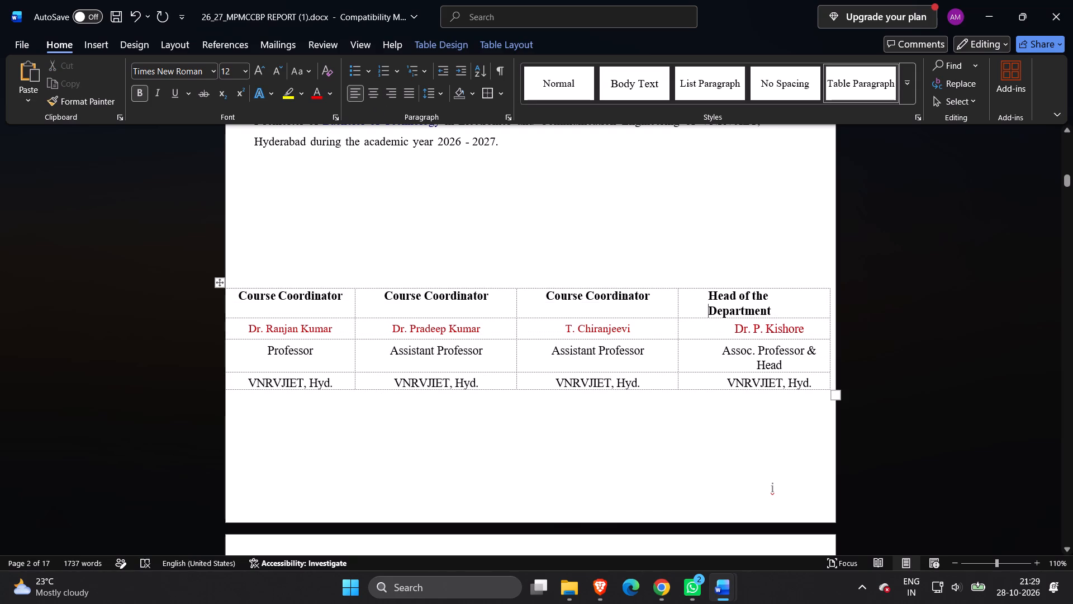
{"action": "key", "text": "BackSpace"}
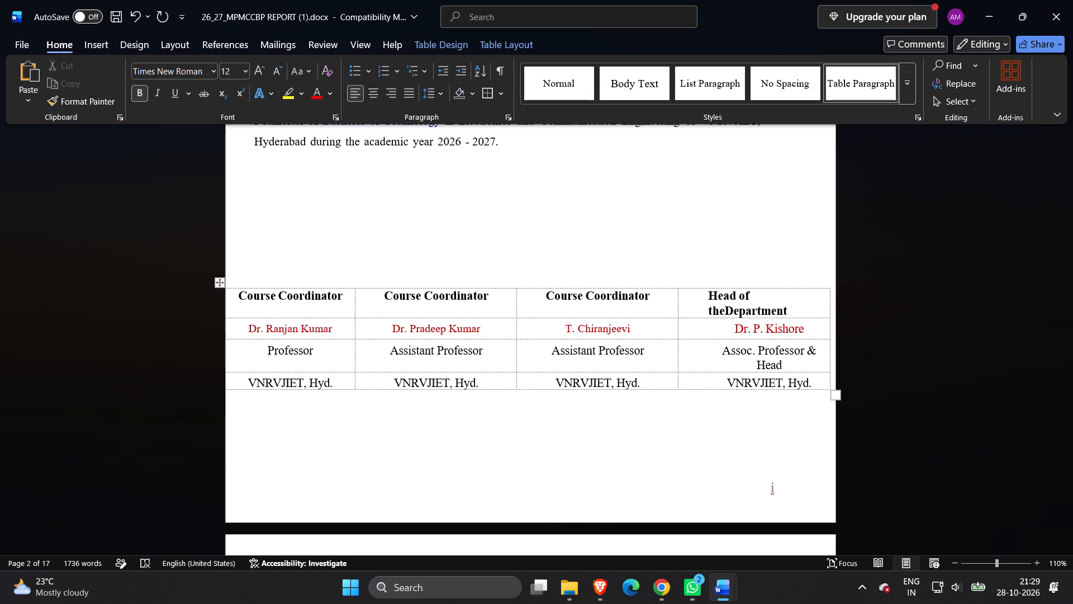
{"action": "key", "text": "space"}
{"action": "key", "text": "space"}
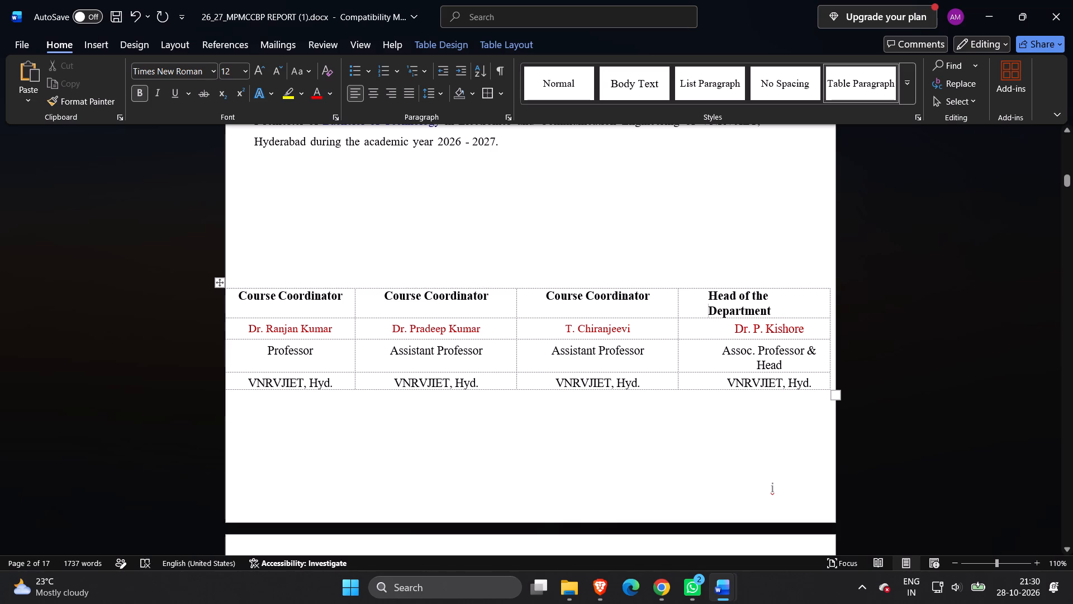
Set the font size of the whole signature table's text to 11.
{"action": "left_click", "coordinate": [539, 253]}
{"action": "left_click_drag", "start_coordinate": [263, 257], "coordinate": [694, 404]}
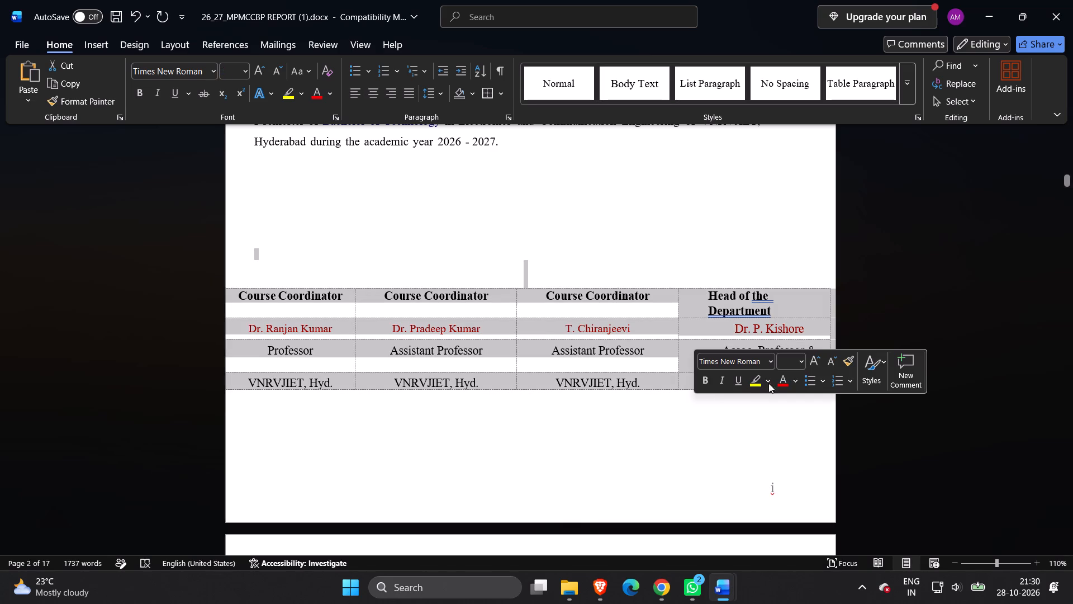
{"action": "left_click", "coordinate": [804, 364]}
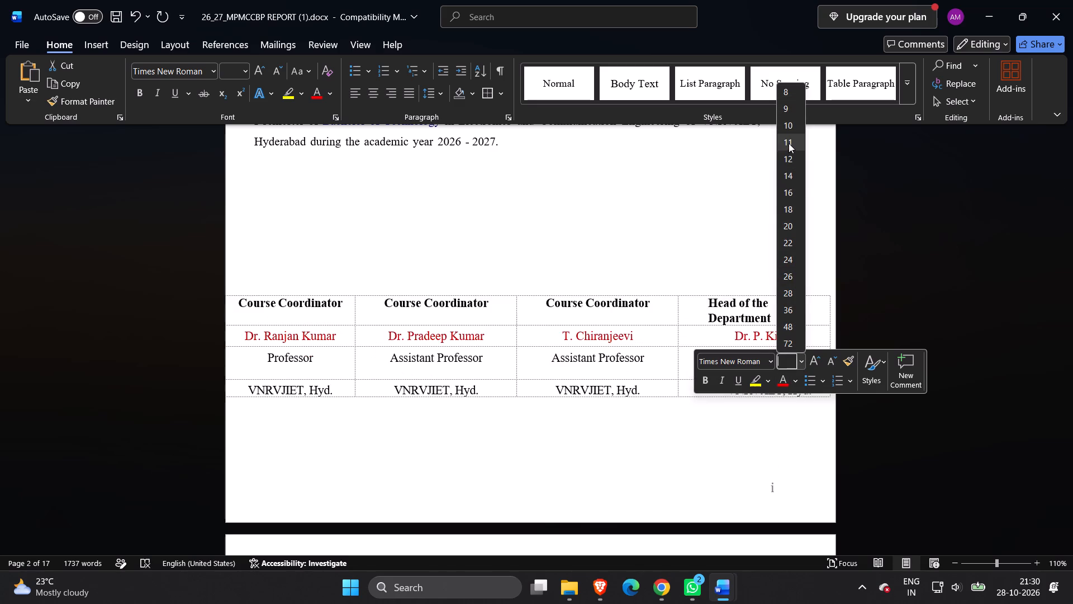
{"action": "left_click", "coordinate": [789, 143]}
{"action": "left_click", "coordinate": [905, 280]}
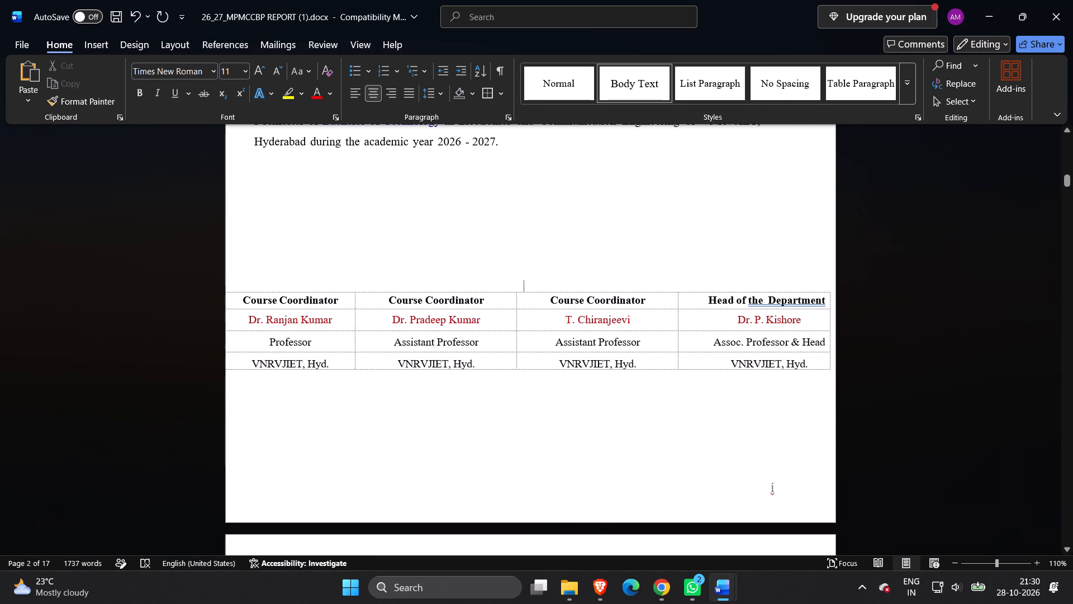
Hide the gridlines of the certificate's signature table.
{"action": "left_click_drag", "start_coordinate": [272, 237], "coordinate": [272, 243]}
{"action": "left_click_drag", "start_coordinate": [272, 243], "coordinate": [552, 408]}
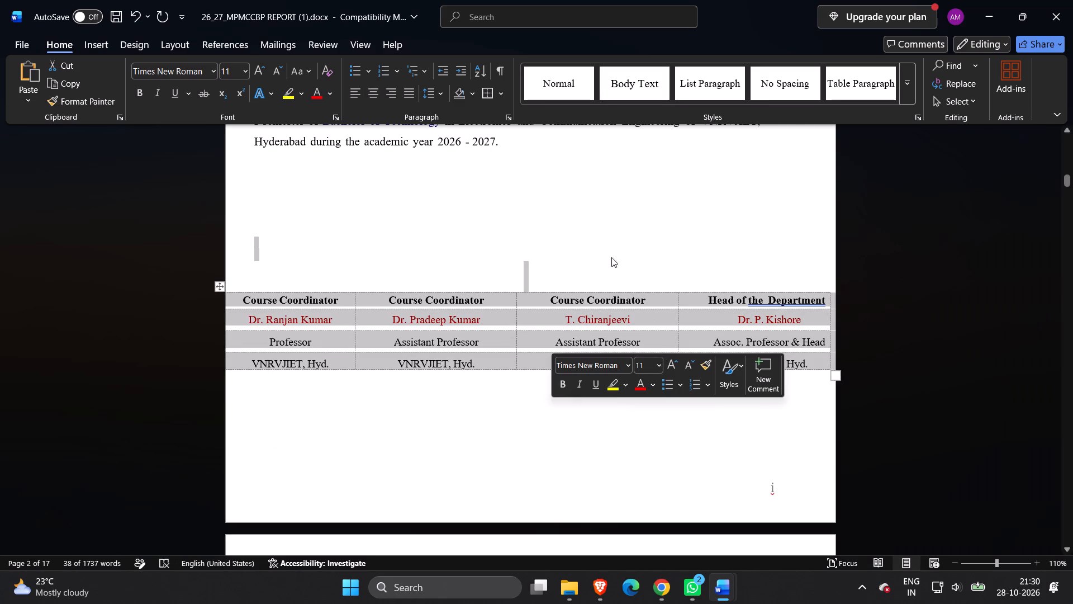
{"action": "left_click", "coordinate": [498, 97]}
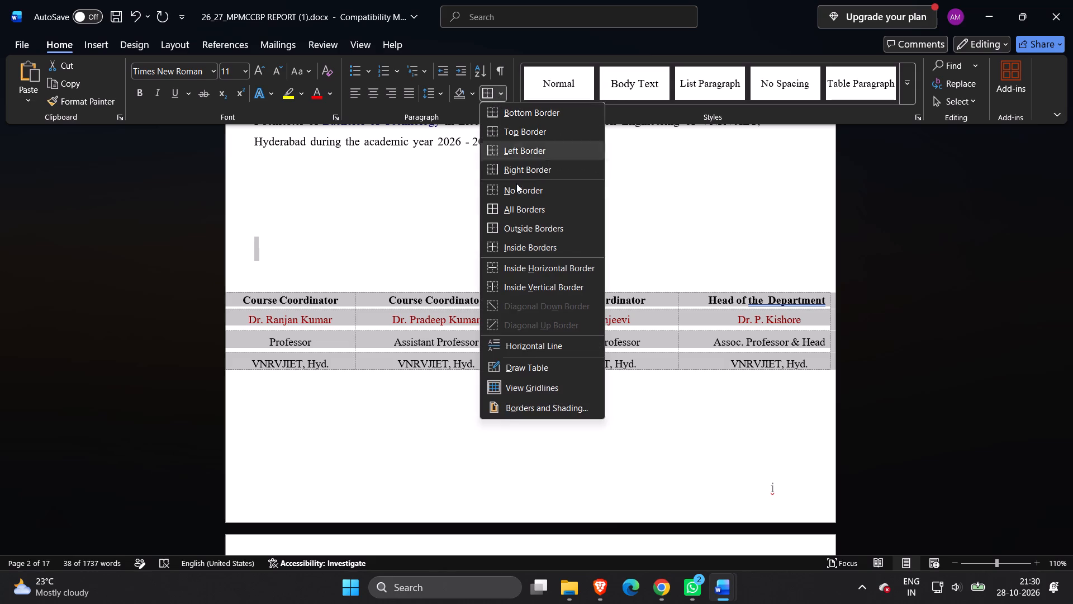
{"action": "left_click", "coordinate": [512, 386]}
{"action": "left_click", "coordinate": [592, 253]}
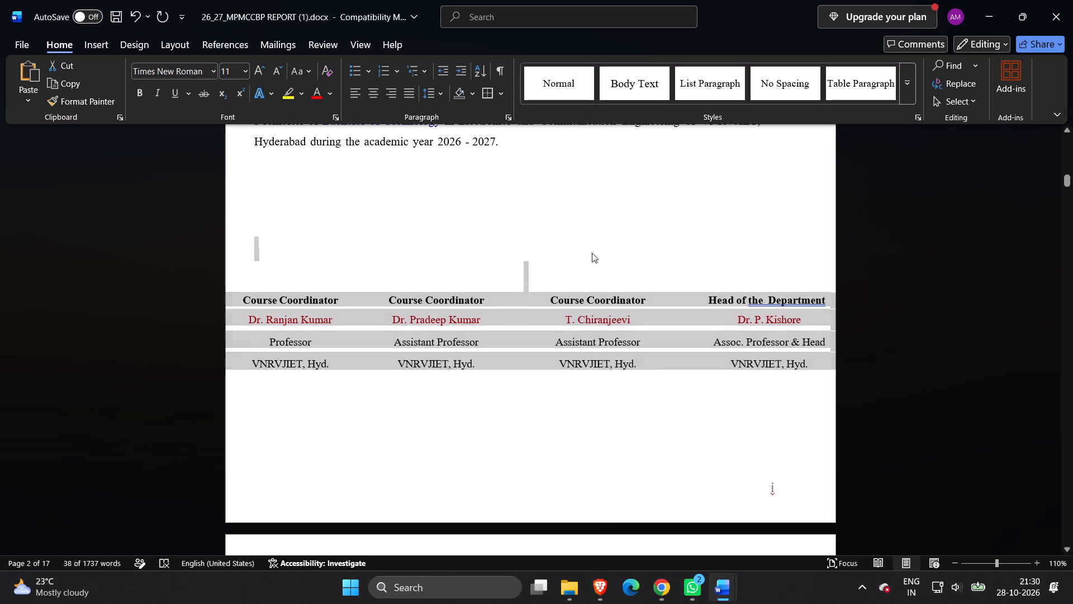
Replace the laboratory name in the certificate paragraph with "Digital Signal Processing Laboratory" copied from the PCG filters report's certificate.
{"action": "scroll", "coordinate": [592, 253], "scroll_direction": "up", "scroll_amount": 3}
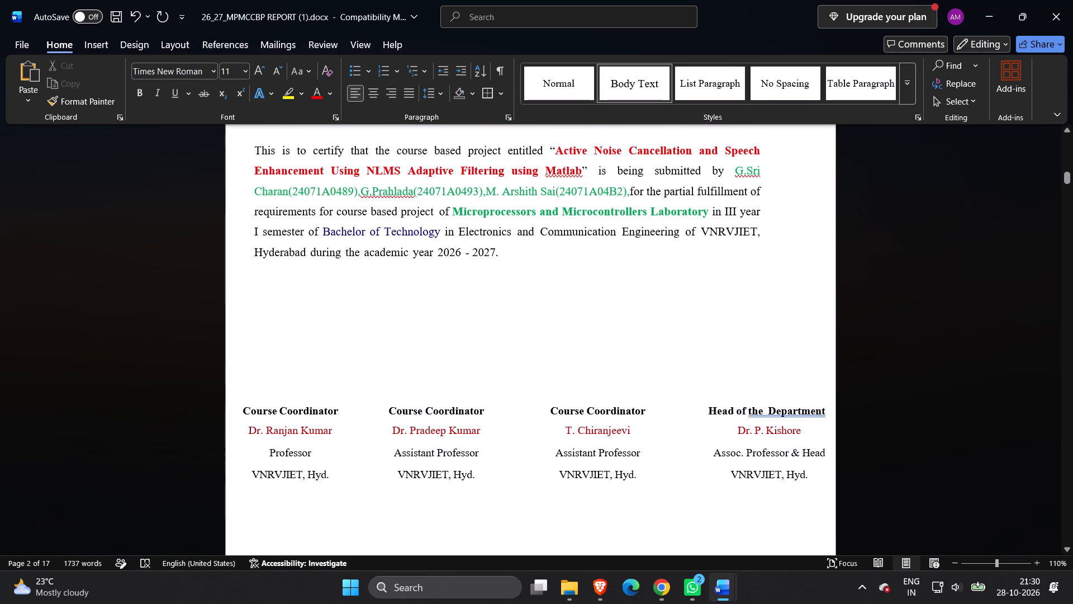
{"action": "scroll", "coordinate": [592, 253], "scroll_direction": "up", "scroll_amount": 1}
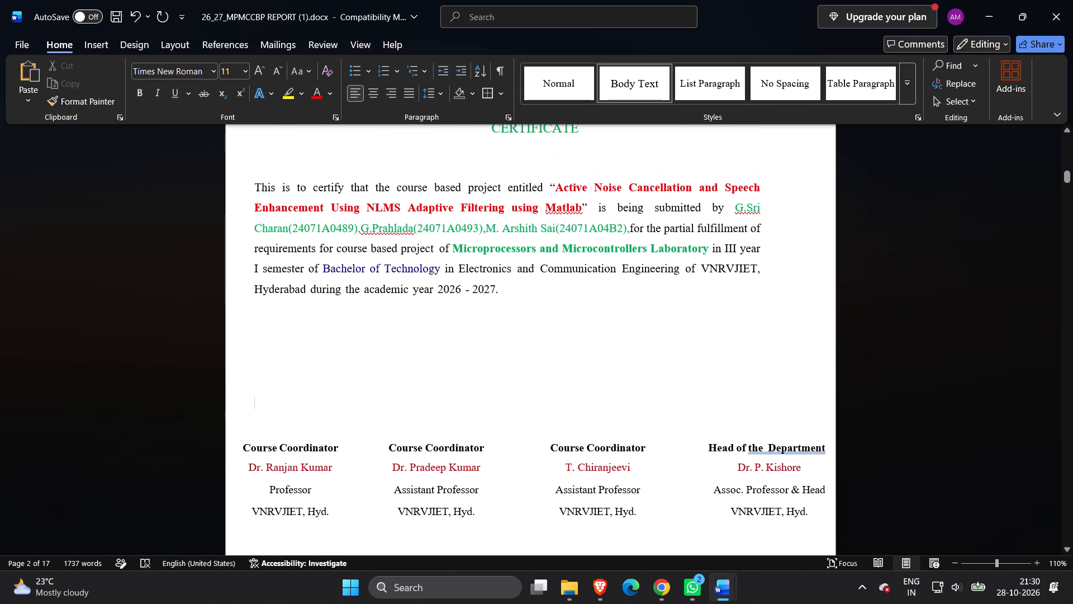
{"action": "scroll", "coordinate": [592, 253], "scroll_direction": "down", "scroll_amount": 1, "text": "ctrl"}
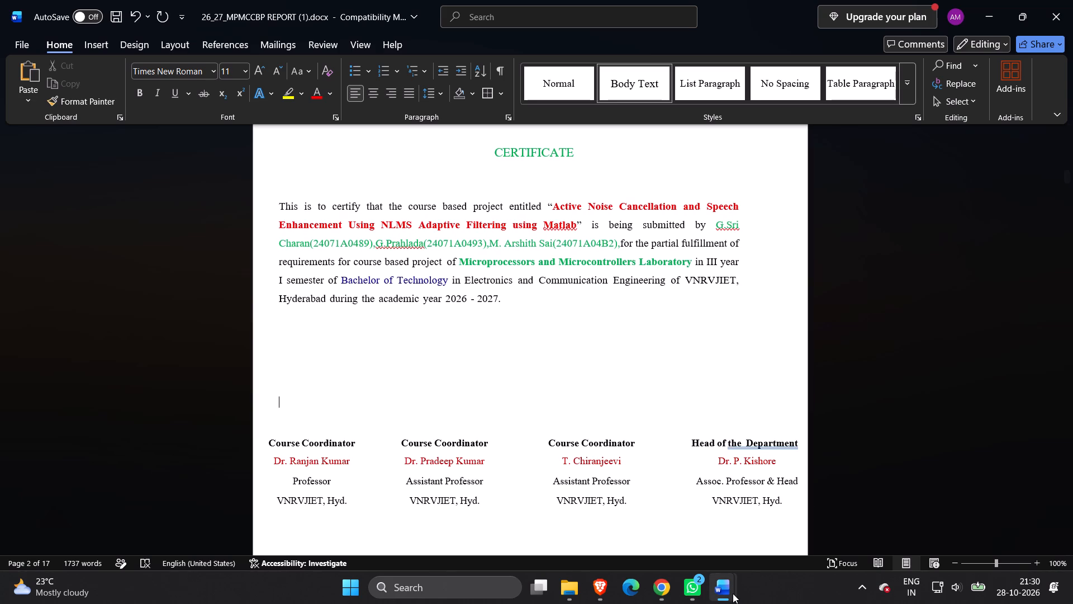
{"action": "left_click", "coordinate": [794, 515]}
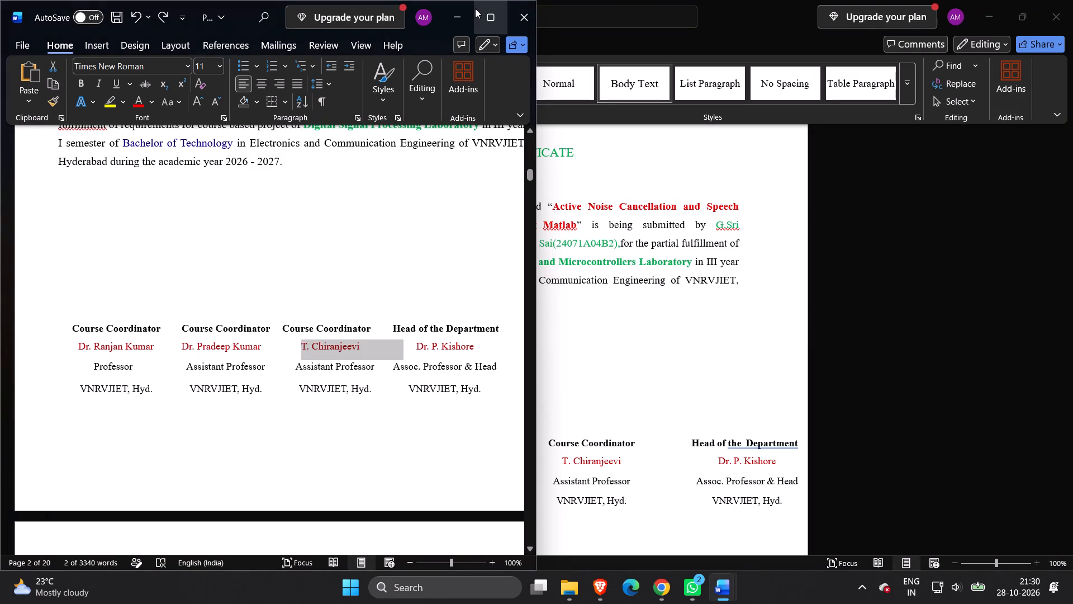
{"action": "left_click", "coordinate": [482, 11]}
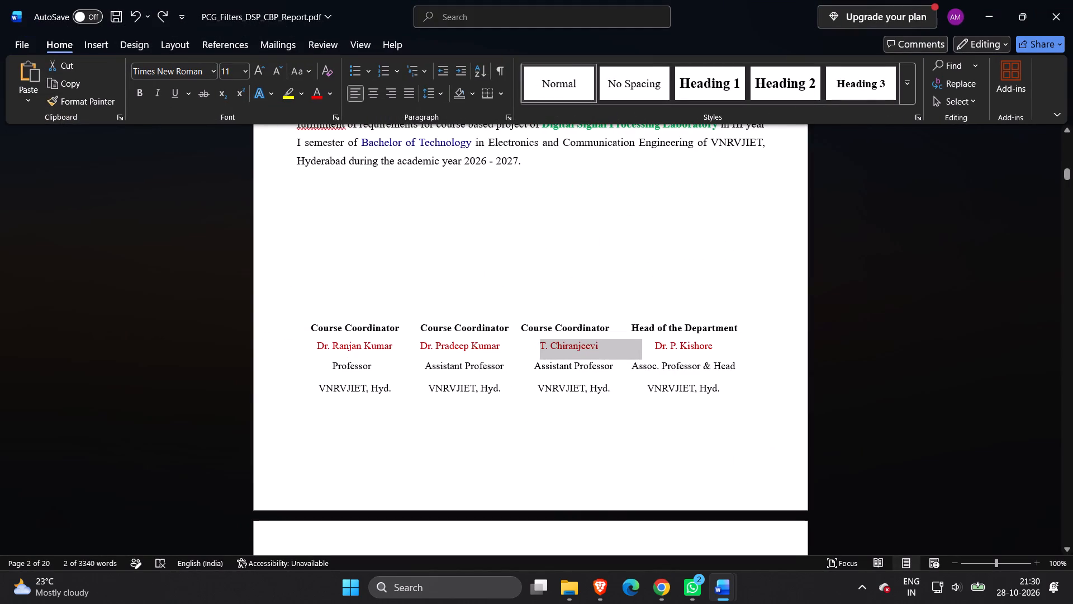
{"action": "scroll", "coordinate": [706, 317], "scroll_direction": "up", "scroll_amount": 2}
{"action": "left_click_drag", "start_coordinate": [718, 187], "coordinate": [691, 192]}
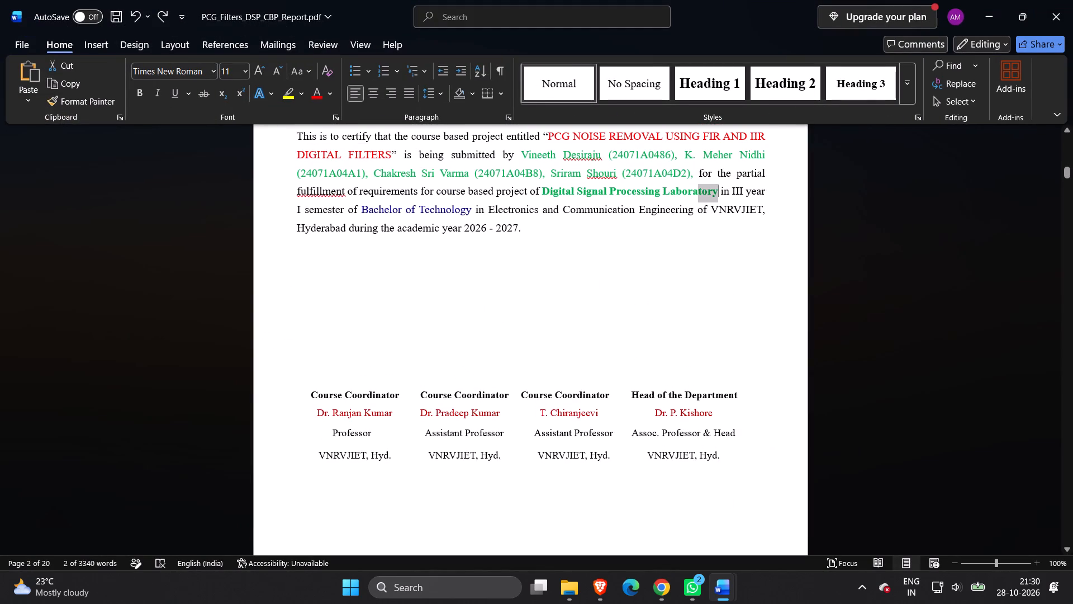
{"action": "left_click_drag", "start_coordinate": [691, 192], "coordinate": [541, 195]}
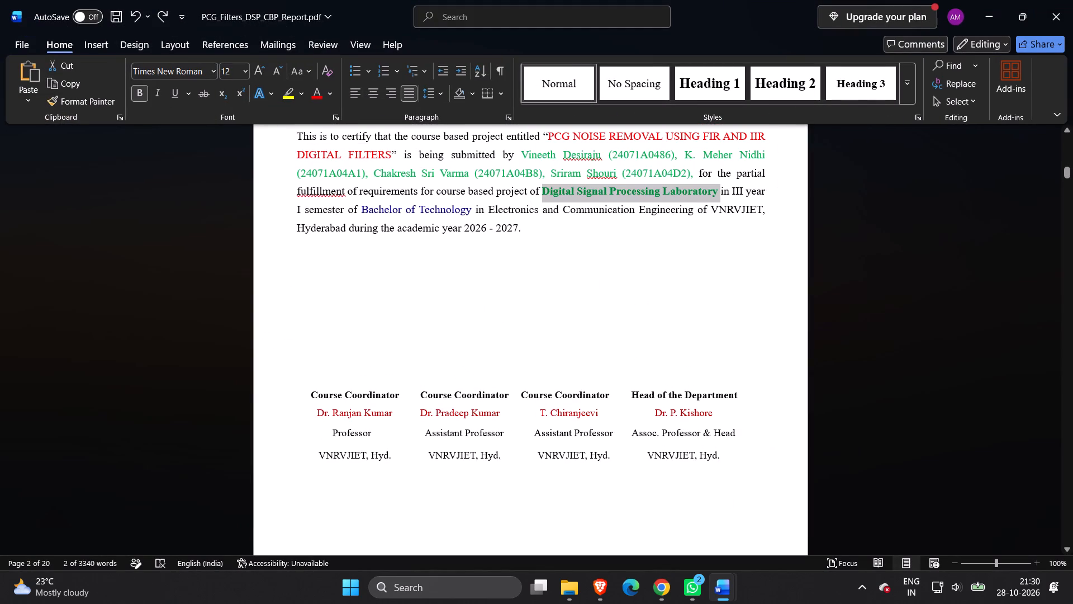
{"action": "key", "text": "ctrl+c"}
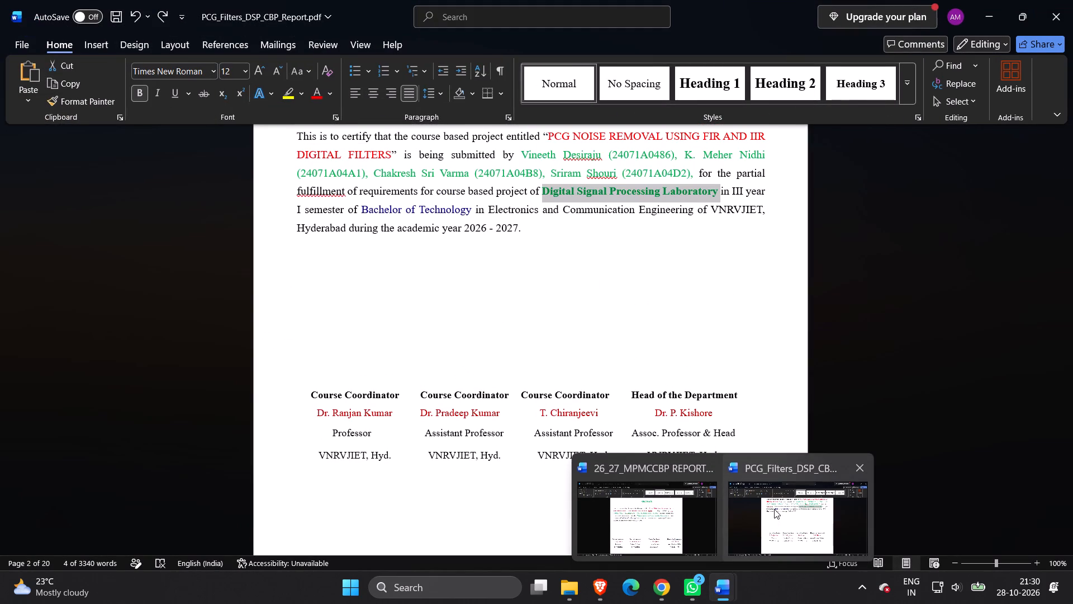
{"action": "left_click", "coordinate": [774, 509]}
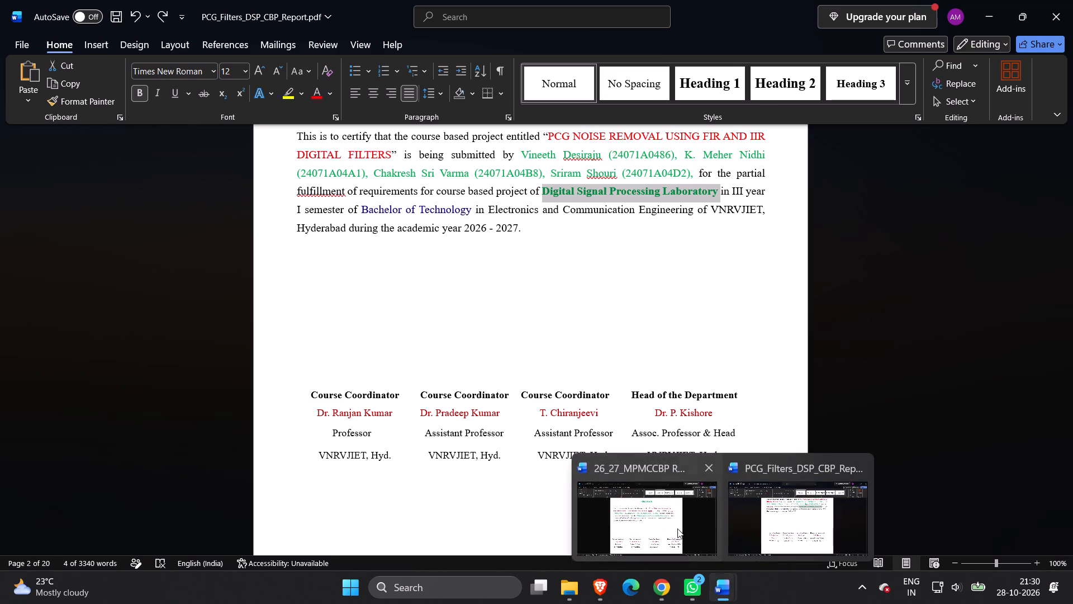
{"action": "left_click", "coordinate": [678, 528]}
{"action": "left_click_drag", "start_coordinate": [690, 266], "coordinate": [473, 248]}
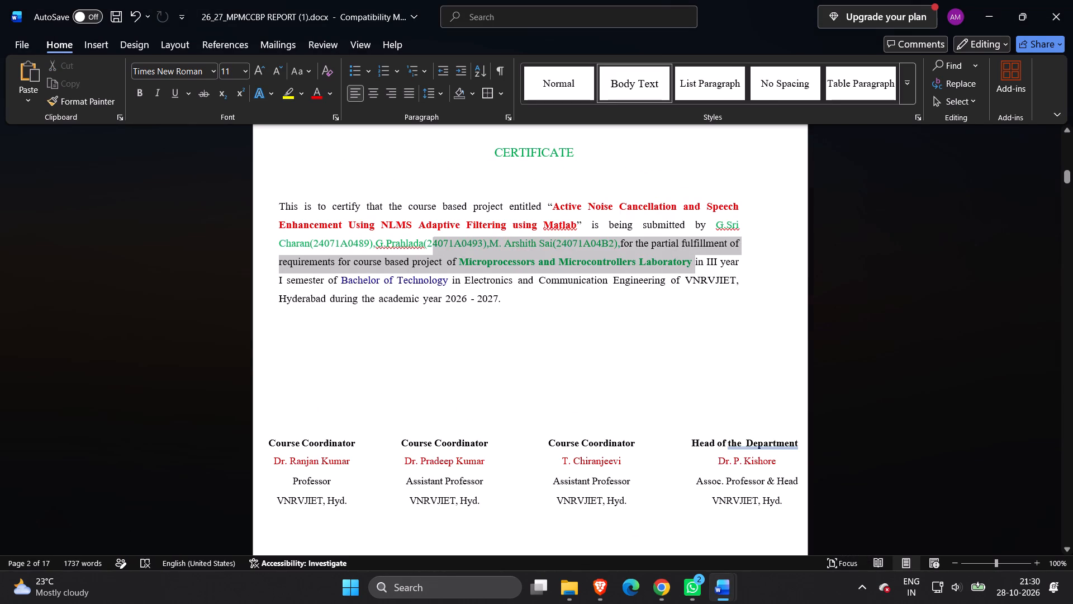
{"action": "left_click_drag", "start_coordinate": [473, 248], "coordinate": [459, 261]}
{"action": "key", "text": "ctrl+v"}
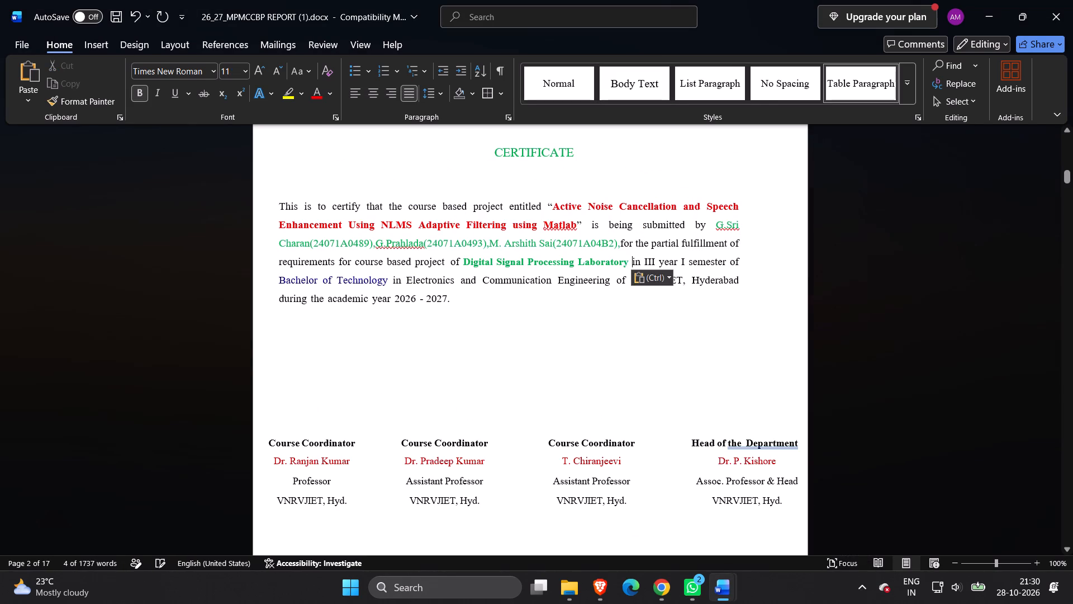
Adjust the certificate's student list: add spaces before the second student's name and after their roll number, and remove the space after the third student's initial.
{"action": "left_click", "coordinate": [452, 301]}
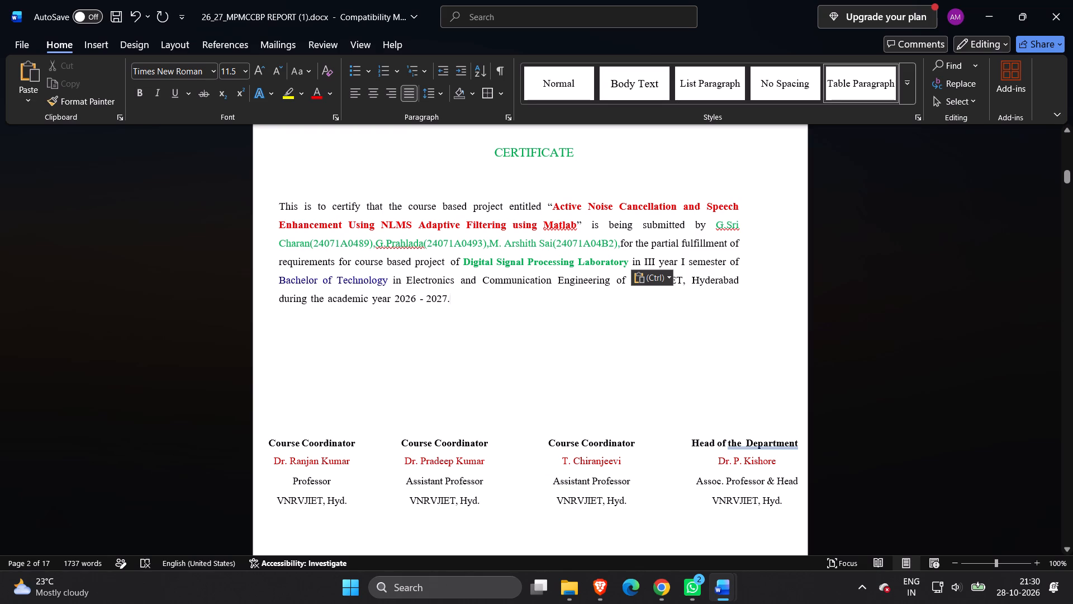
{"action": "left_click", "coordinate": [374, 243]}
{"action": "key", "text": "space"}
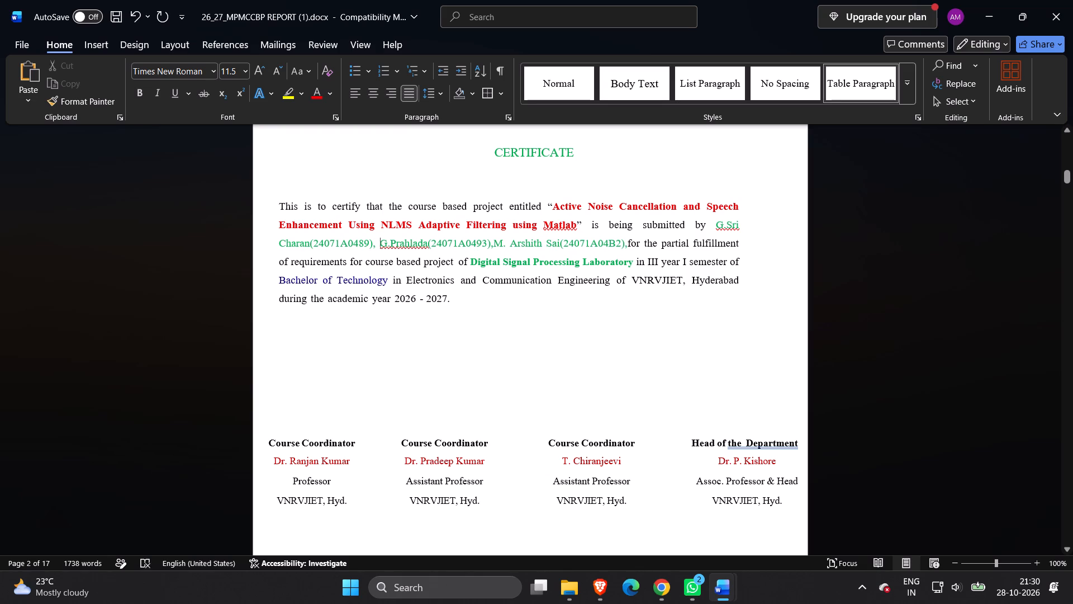
{"action": "left_click", "coordinate": [492, 243]}
{"action": "key", "text": "space"}
{"action": "left_click", "coordinate": [511, 243]}
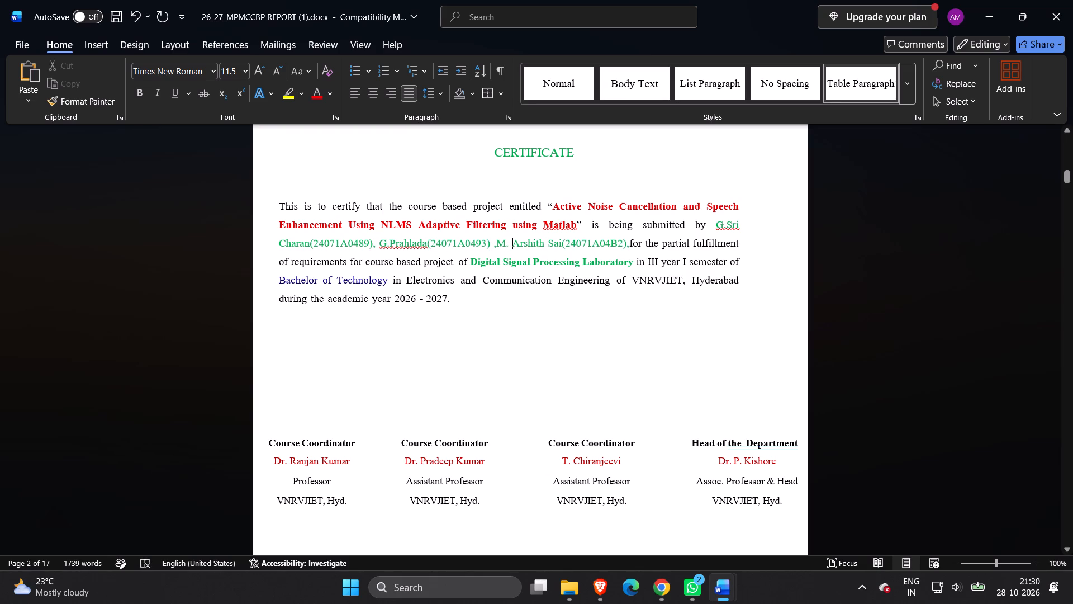
{"action": "key", "text": "BackSpace"}
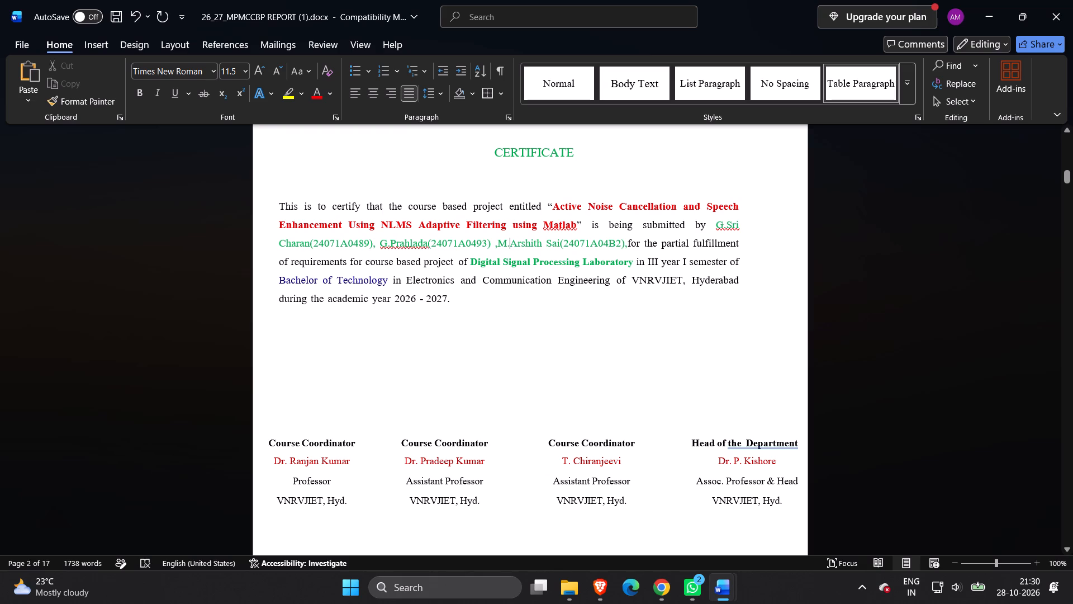
Replace the project title in the declaration with "Active Noise Cancellation and Speech Enhancement Using NLMS Adaptive Filtering using Matlab" copied from the certificate.
{"action": "scroll", "coordinate": [525, 267], "scroll_direction": "down", "scroll_amount": 3}
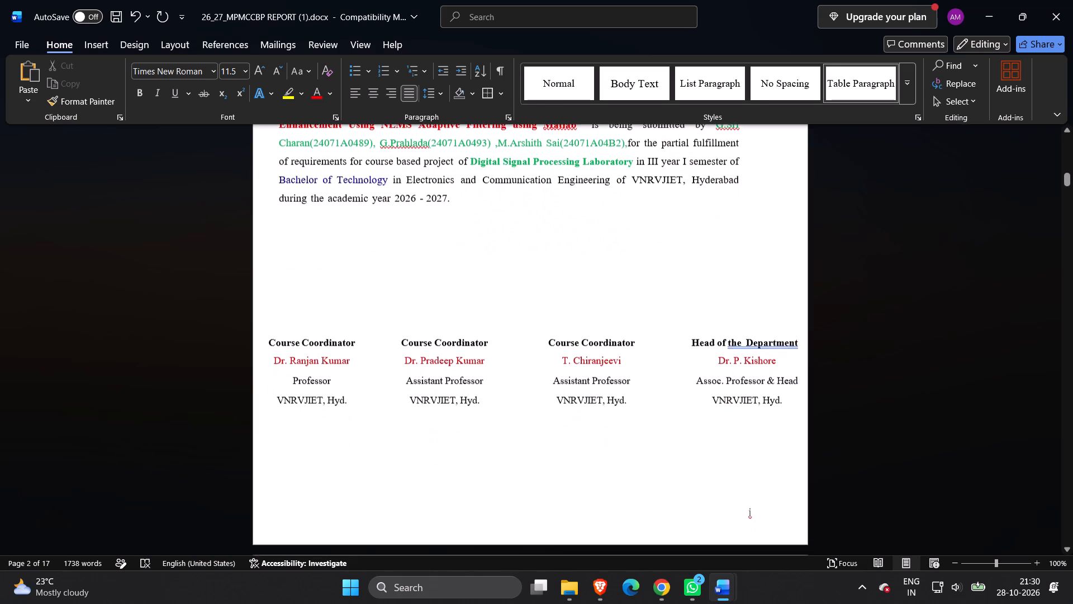
{"action": "scroll", "coordinate": [525, 267], "scroll_direction": "down", "scroll_amount": 12}
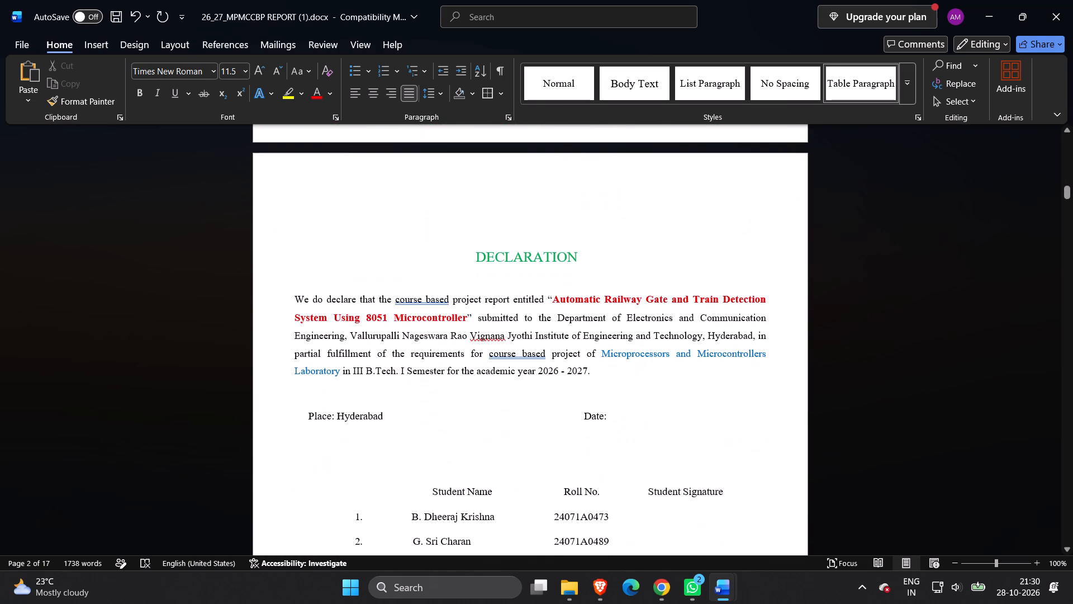
{"action": "scroll", "coordinate": [470, 315], "scroll_direction": "up", "scroll_amount": 3}
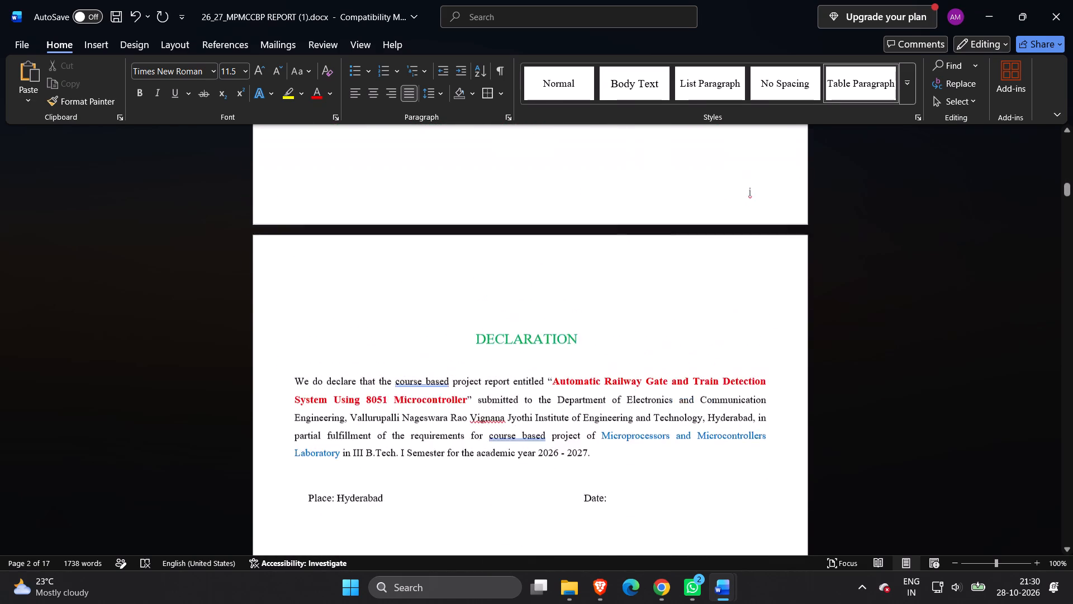
{"action": "scroll", "coordinate": [470, 315], "scroll_direction": "up", "scroll_amount": 12}
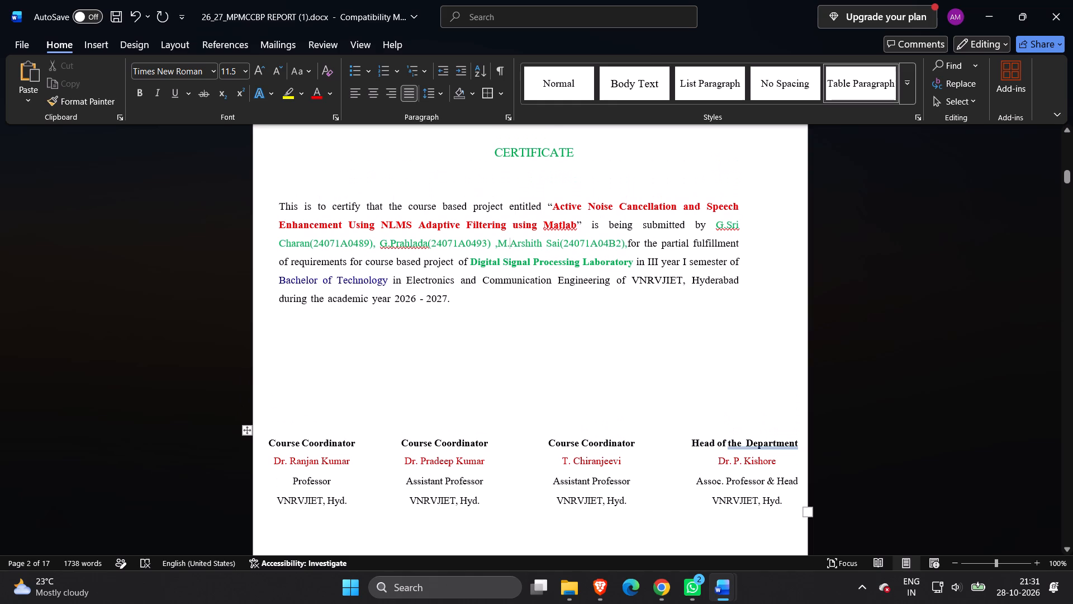
{"action": "left_click_drag", "start_coordinate": [577, 225], "coordinate": [556, 200]}
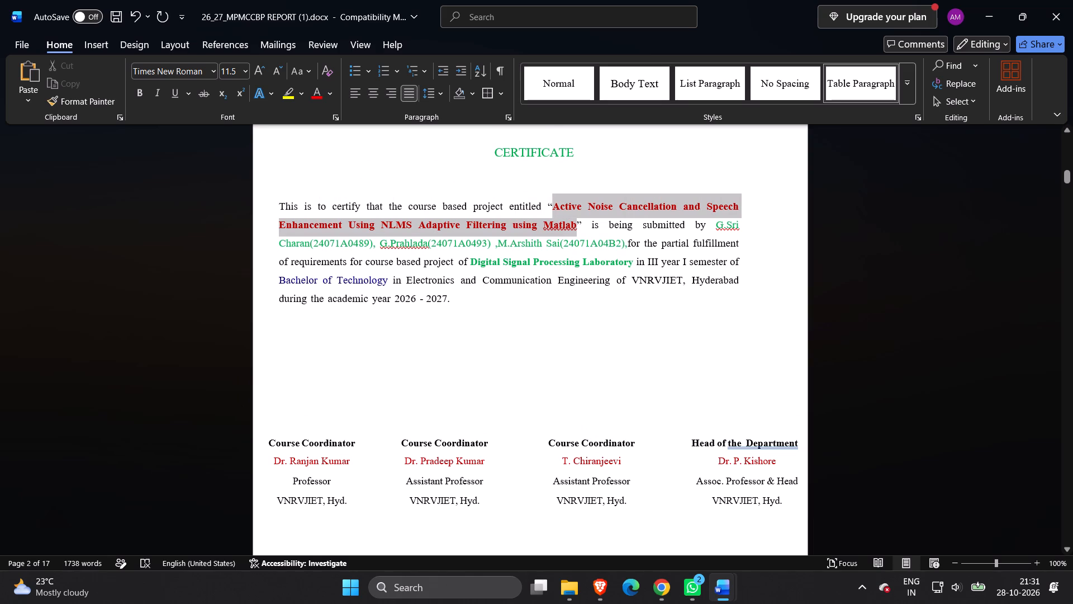
{"action": "left_click_drag", "start_coordinate": [556, 200], "coordinate": [556, 201]}
{"action": "key", "text": "ctrl+c"}
{"action": "scroll", "coordinate": [568, 343], "scroll_direction": "down", "scroll_amount": 2}
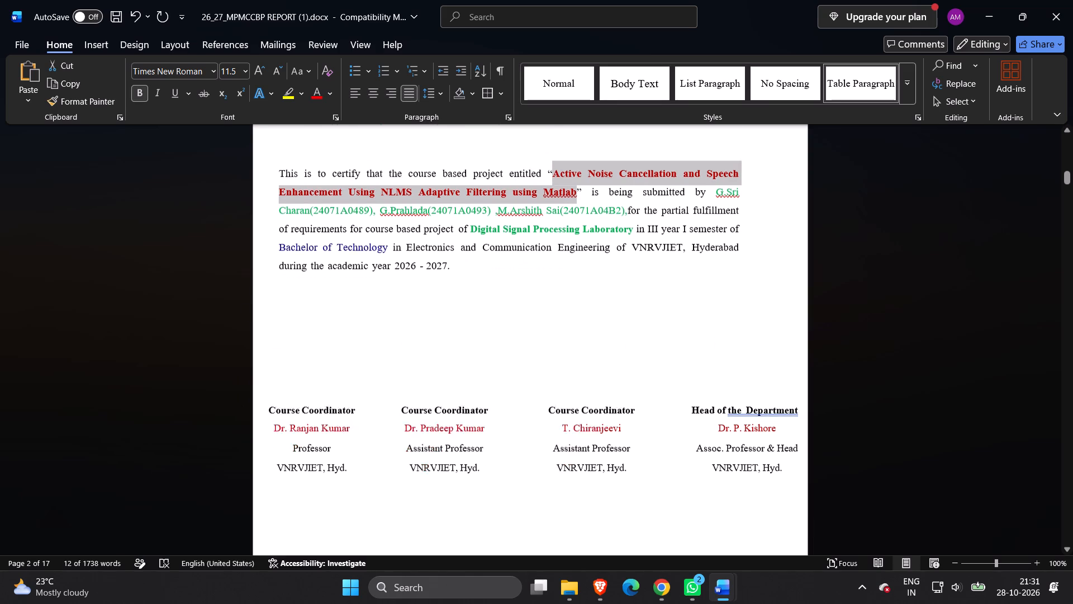
{"action": "scroll", "coordinate": [570, 361], "scroll_direction": "down", "scroll_amount": 11}
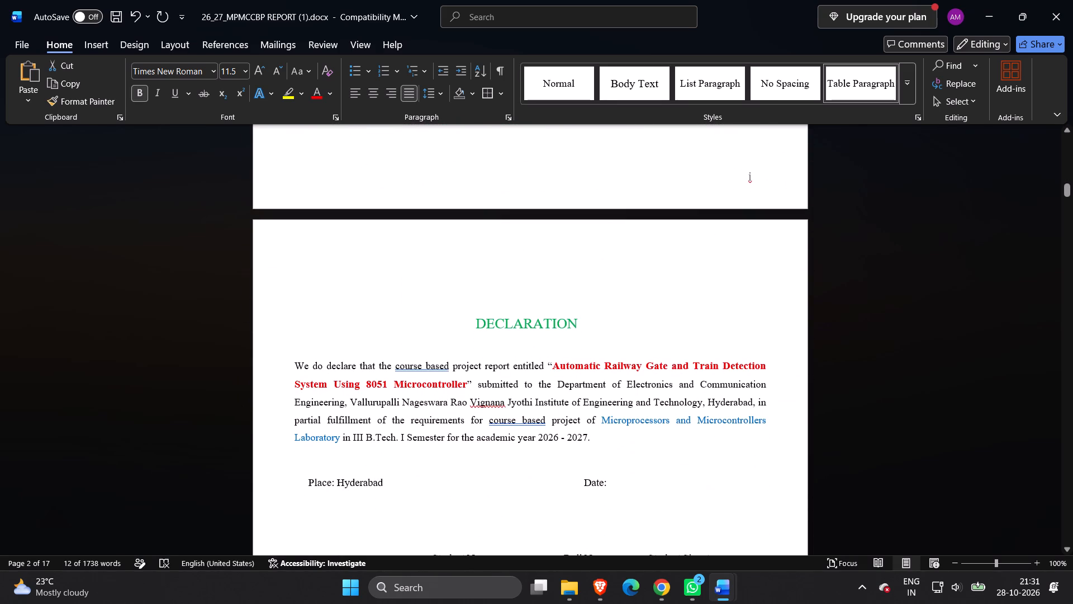
{"action": "left_click_drag", "start_coordinate": [465, 388], "coordinate": [514, 354]}
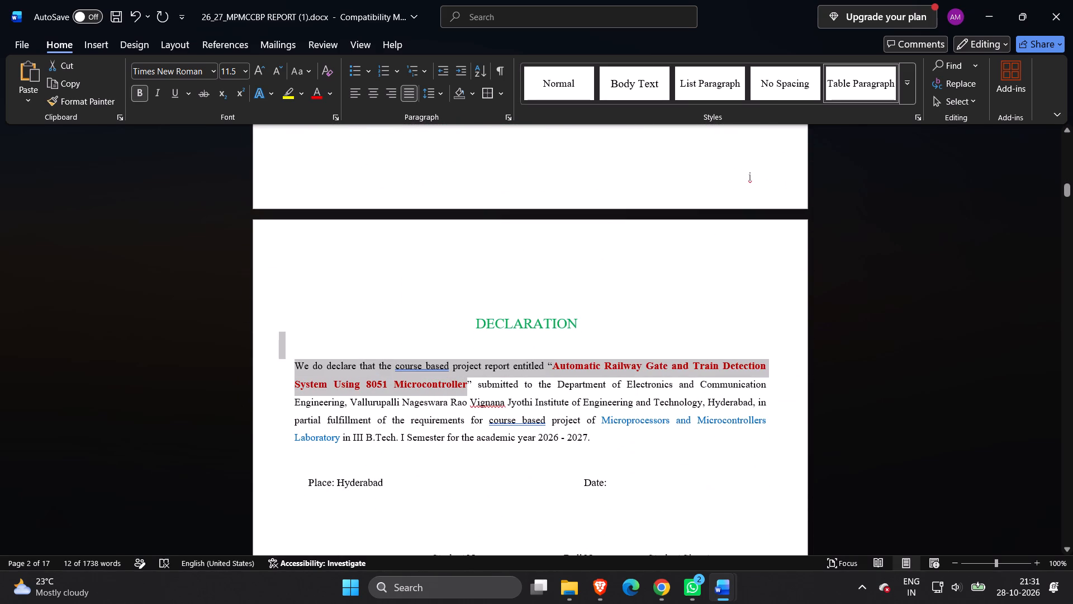
{"action": "left_click_drag", "start_coordinate": [514, 354], "coordinate": [550, 364]}
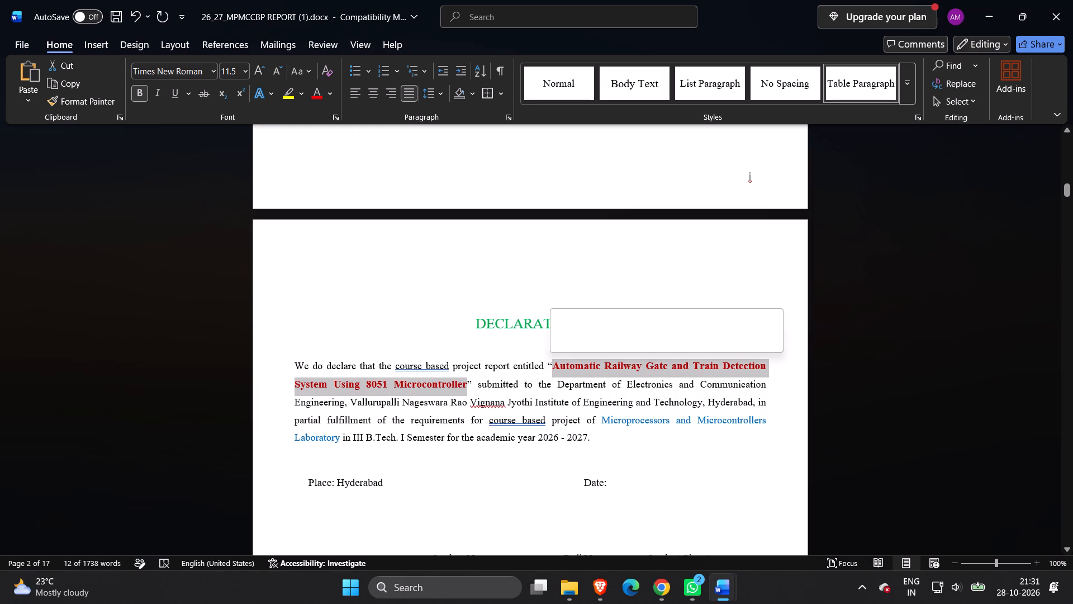
{"action": "key", "text": "ctrl+v"}
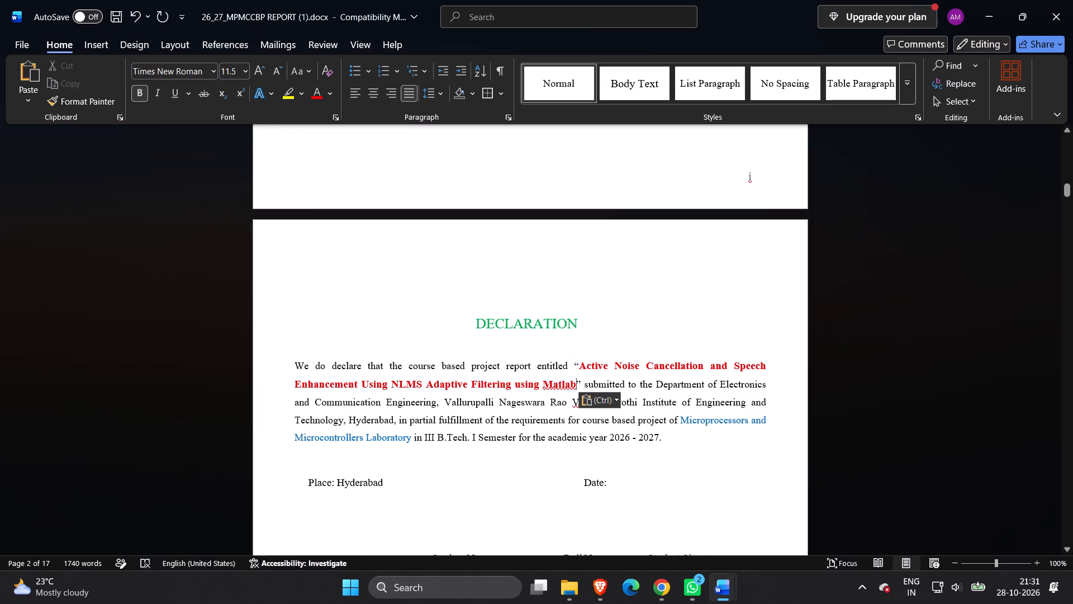
{"action": "left_click", "coordinate": [625, 337]}
{"action": "left_click", "coordinate": [666, 337]}
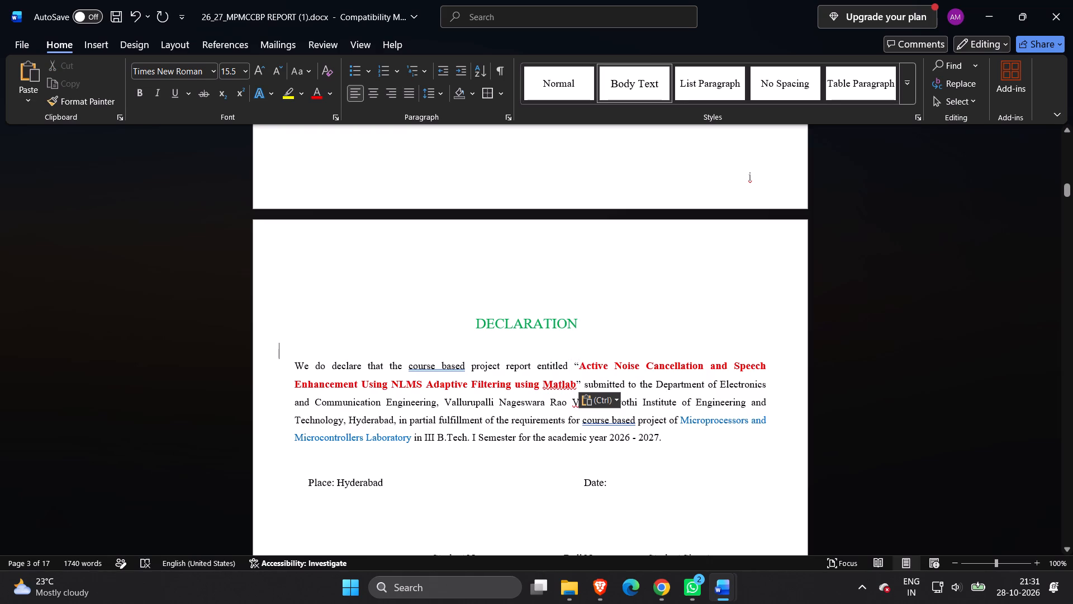
{"action": "left_click", "coordinate": [684, 468]}
Replace the laboratory name in the declaration with "Digital Signal Processing Laboratory" copied from the PCG filters report's declaration.
{"action": "left_click", "coordinate": [788, 520]}
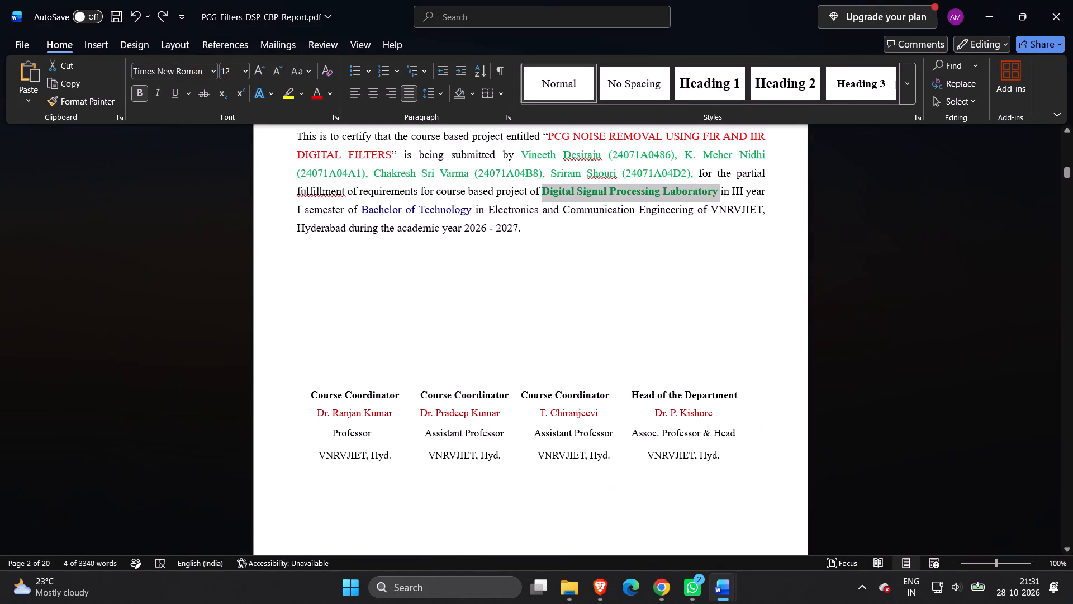
{"action": "scroll", "coordinate": [643, 228], "scroll_direction": "down", "scroll_amount": 11}
{"action": "scroll", "coordinate": [671, 438], "scroll_direction": "down", "scroll_amount": 1}
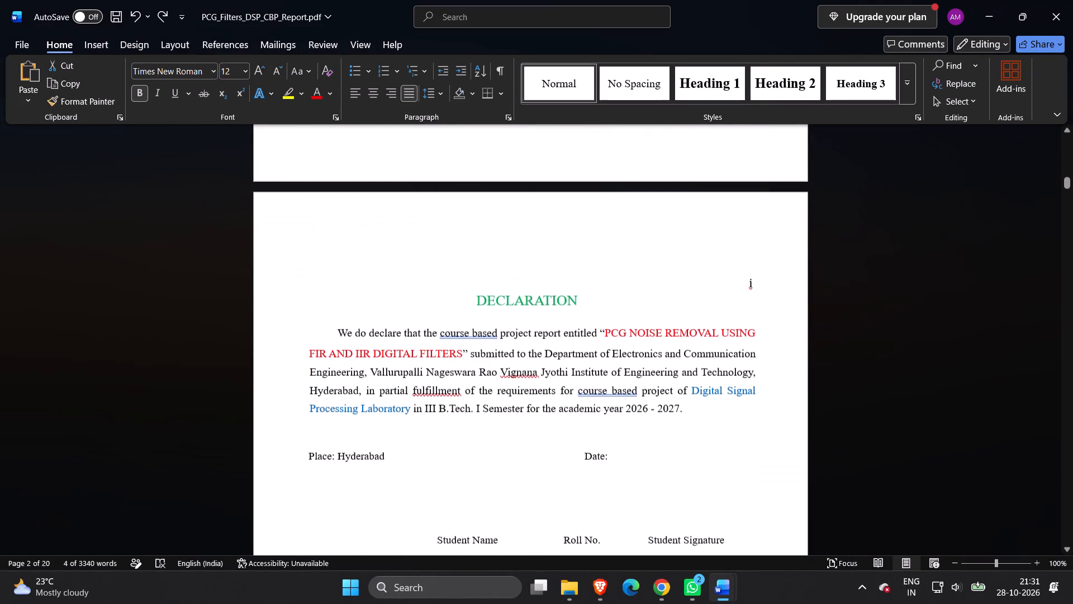
{"action": "left_click_drag", "start_coordinate": [411, 403], "coordinate": [450, 377]}
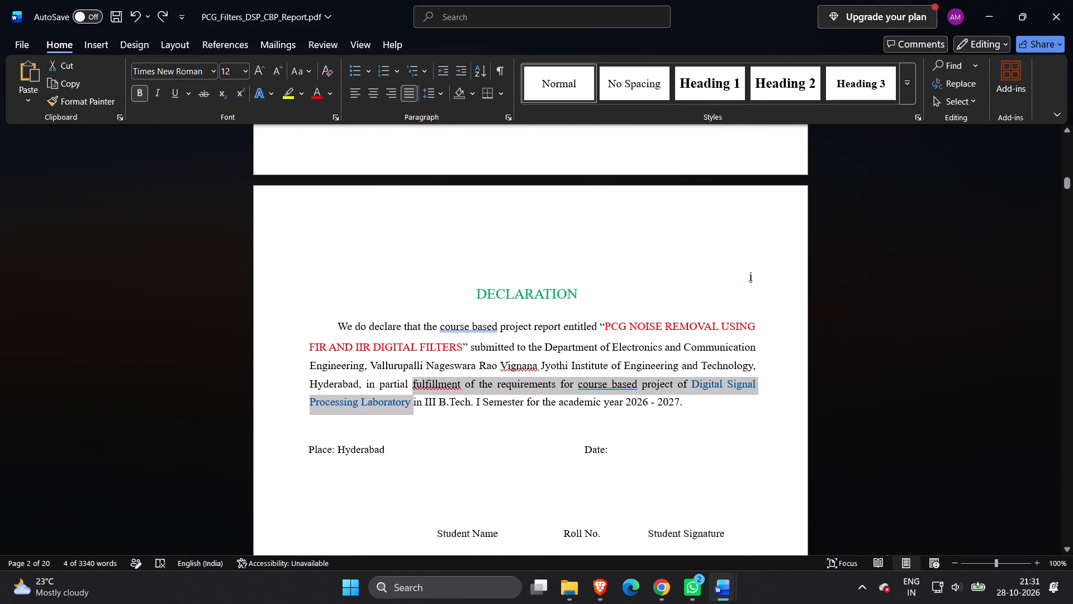
{"action": "left_click_drag", "start_coordinate": [450, 377], "coordinate": [690, 385]}
{"action": "key", "text": "ctrl+c"}
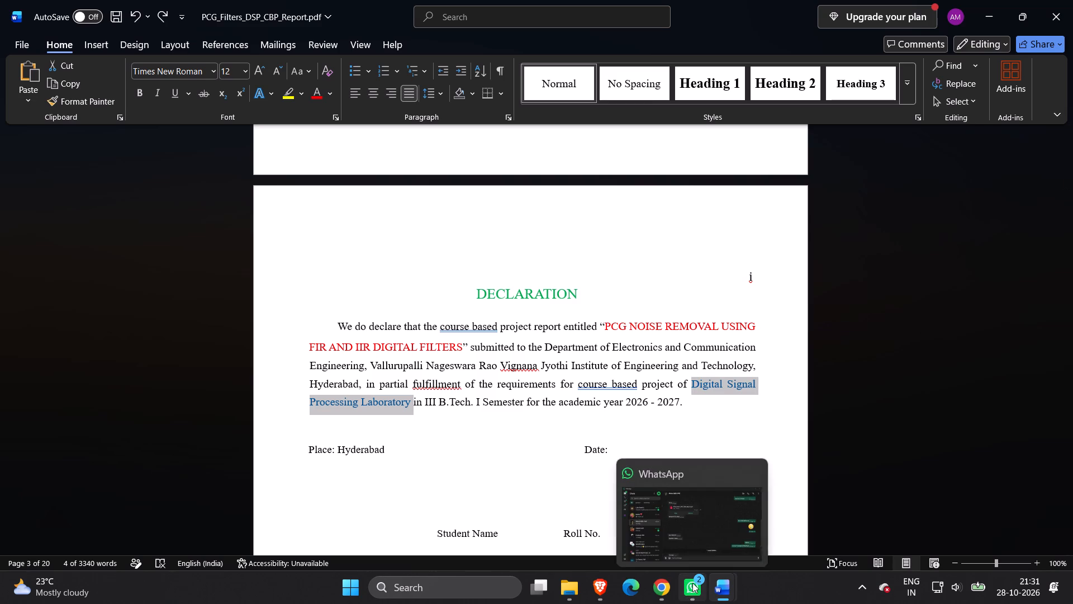
{"action": "left_click", "coordinate": [670, 526]}
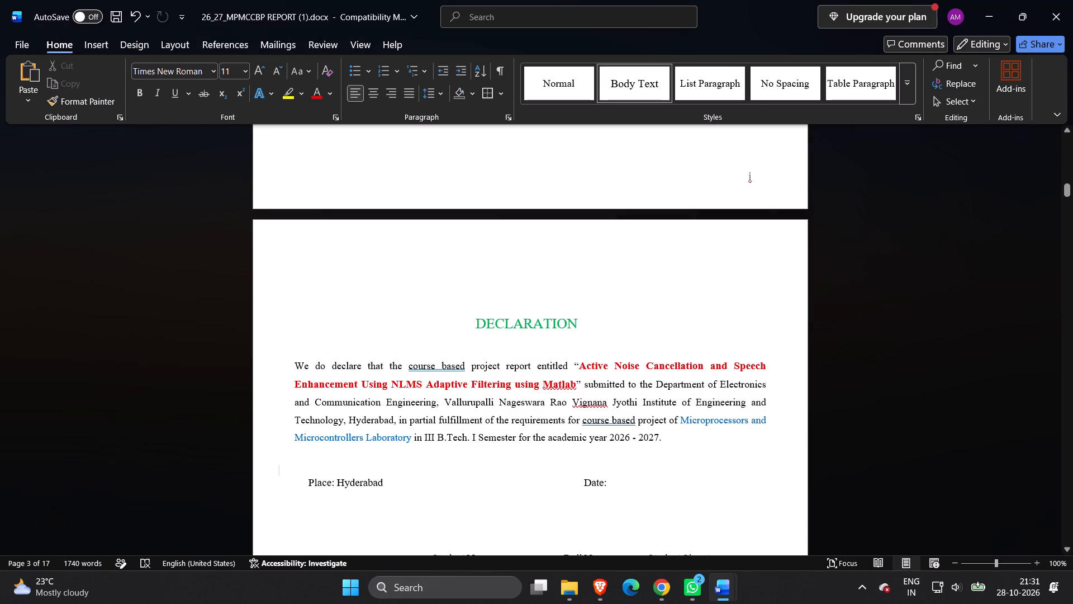
{"action": "left_click_drag", "start_coordinate": [414, 439], "coordinate": [683, 424]}
{"action": "key", "text": "ctrl+v"}
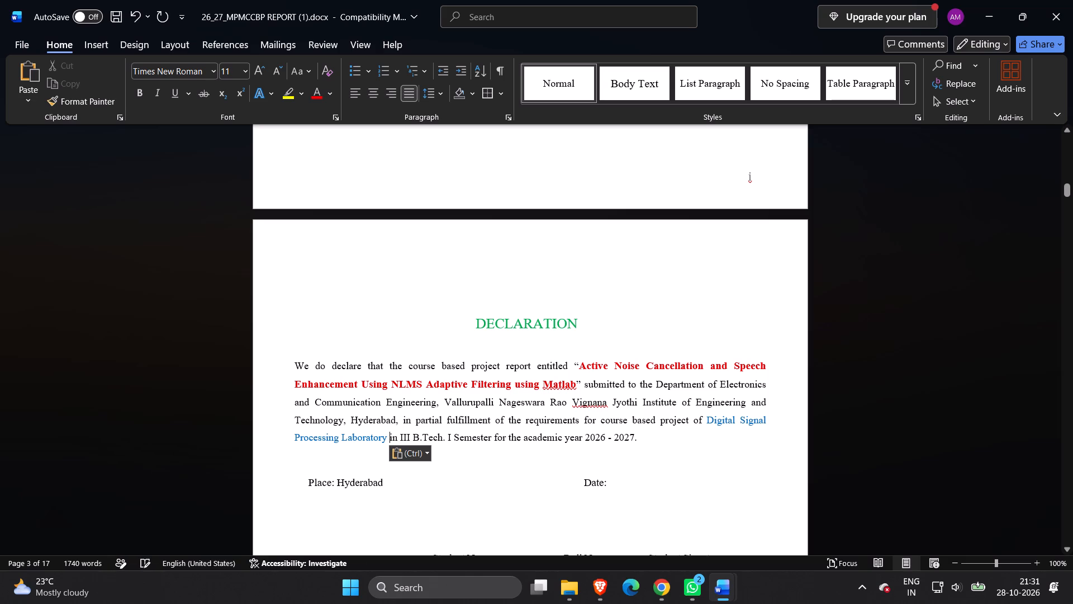
Set the font size of the whole declaration paragraph to 12.
{"action": "left_click_drag", "start_coordinate": [639, 439], "coordinate": [288, 367]}
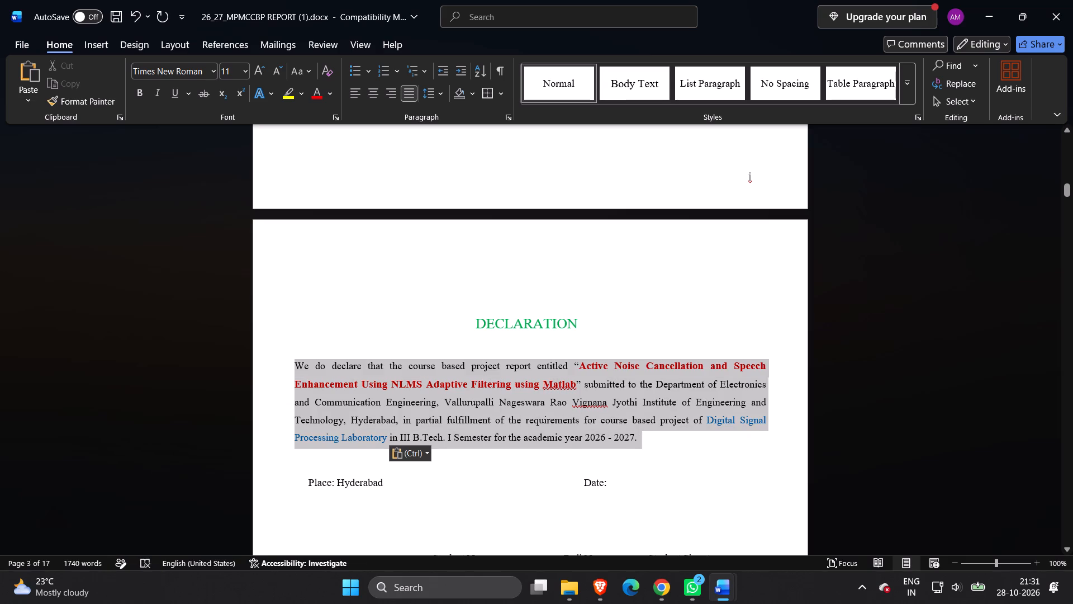
{"action": "left_click_drag", "start_coordinate": [288, 367], "coordinate": [289, 367]}
{"action": "left_click", "coordinate": [391, 328]}
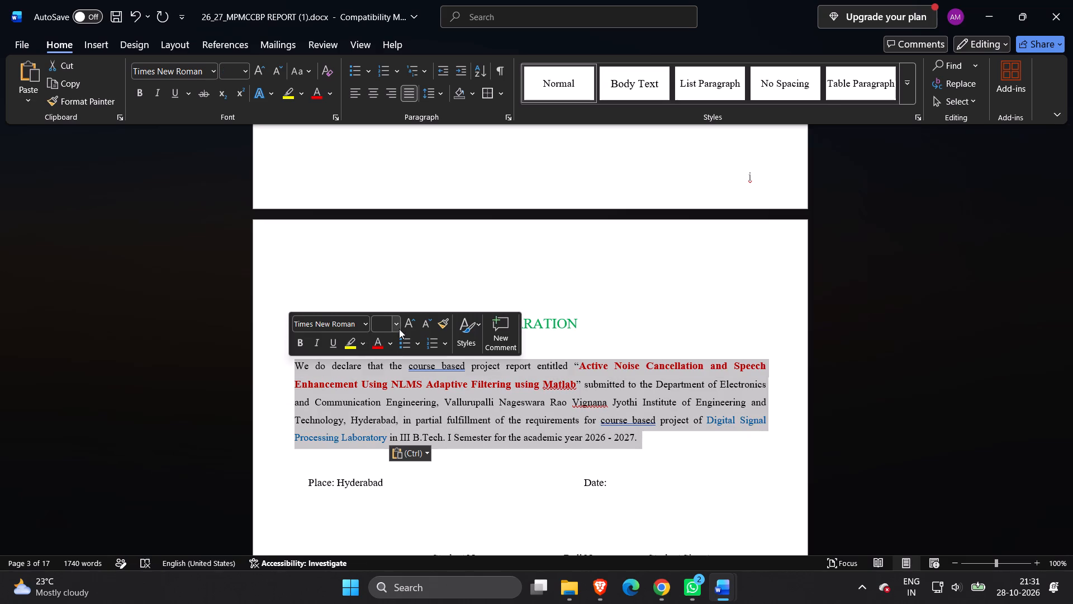
{"action": "left_click", "coordinate": [398, 328]}
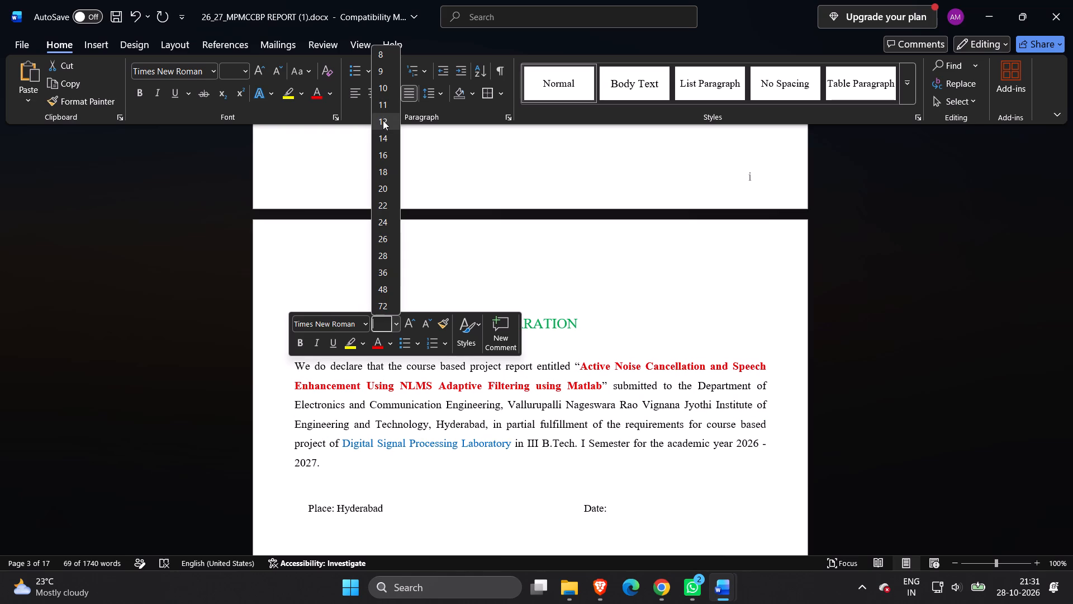
{"action": "left_click", "coordinate": [383, 120]}
{"action": "left_click", "coordinate": [732, 441]}
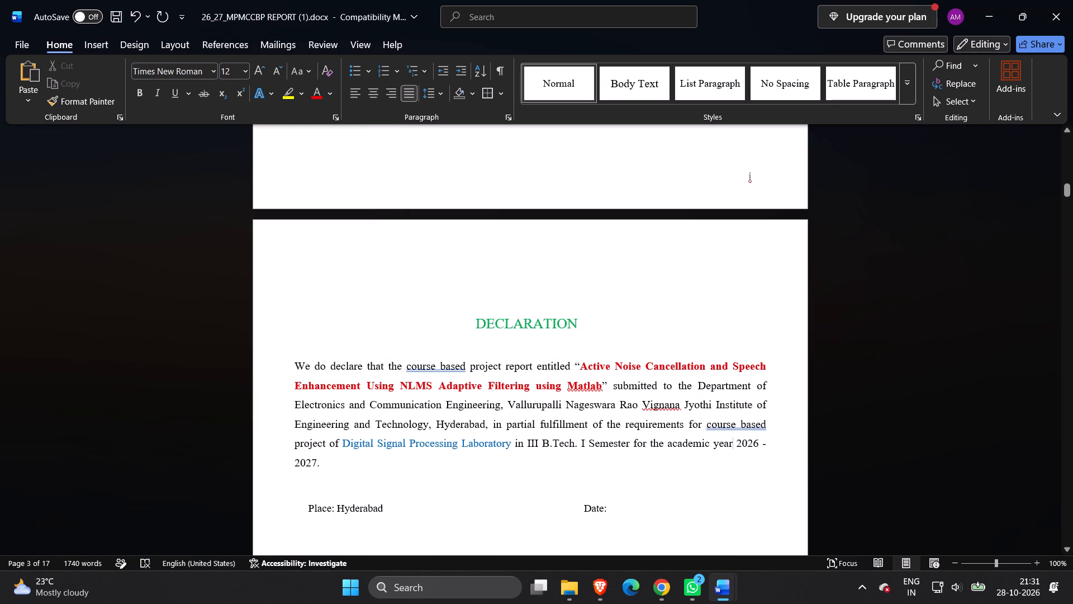
Replace the student name in row 1 of the declaration's student table with the name of the certificate's second student.
{"action": "scroll", "coordinate": [360, 461], "scroll_direction": "down", "scroll_amount": 7}
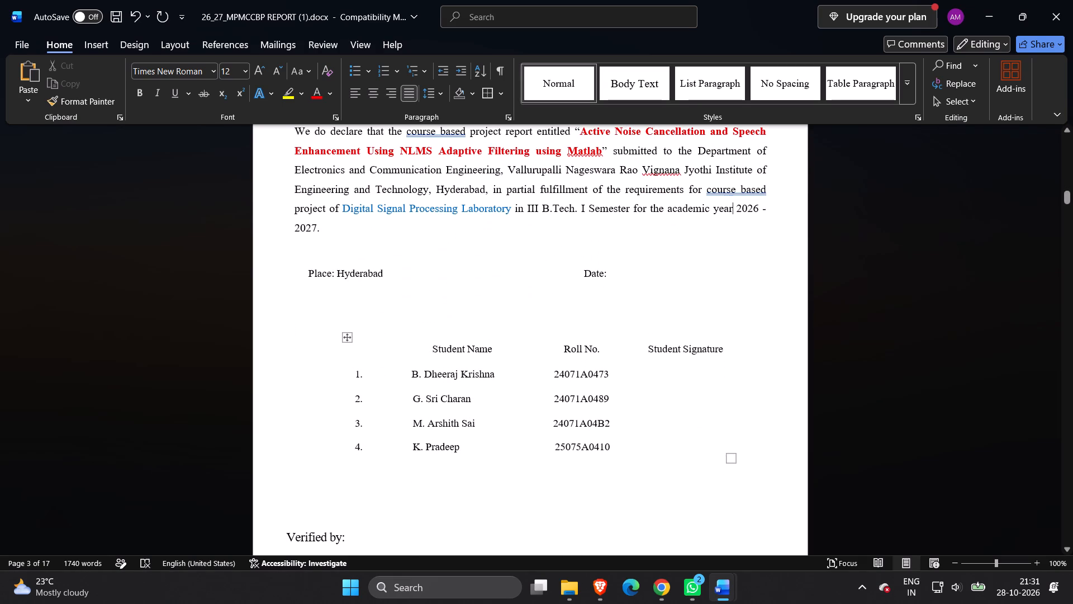
{"action": "left_click", "coordinate": [500, 375]}
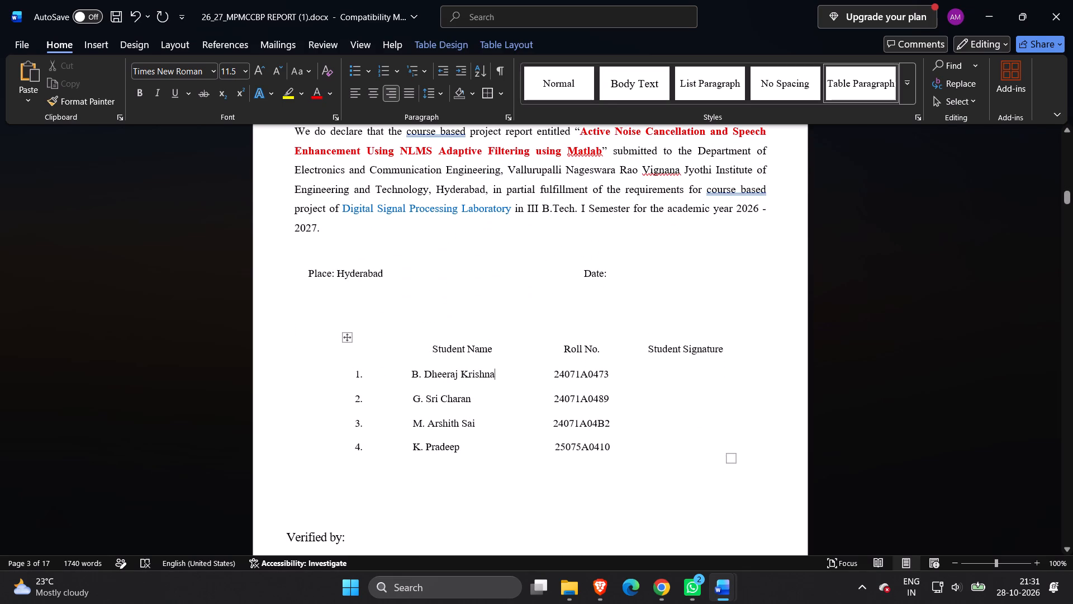
{"action": "key", "text": "BackSpace"}
{"action": "key", "text": "BackSpace"}
{"action": "key", "text": "BackSpace"}
{"action": "key", "text": "BackSpace"}
{"action": "key", "text": "BackSpace"}
{"action": "key", "text": "BackSpace"}
{"action": "key", "text": "BackSpace"}
{"action": "key", "text": "BackSpace"}
{"action": "key", "text": "BackSpace"}
{"action": "key", "text": "BackSpace"}
{"action": "key", "text": "BackSpace"}
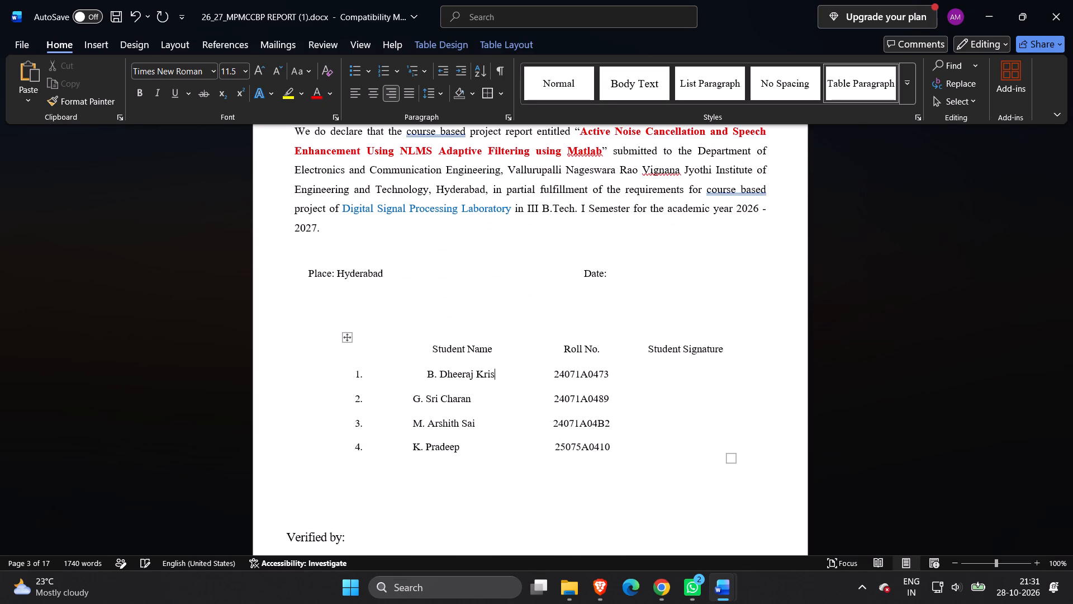
{"action": "key", "text": "BackSpace"}
{"action": "key", "text": "BackSpace"}
{"action": "key", "text": "BackSpace"}
{"action": "key", "text": "BackSpace"}
{"action": "key", "text": "BackSpace"}
{"action": "key", "text": "BackSpace"}
{"action": "key", "text": "BackSpace"}
{"action": "key", "text": "shift+g"}
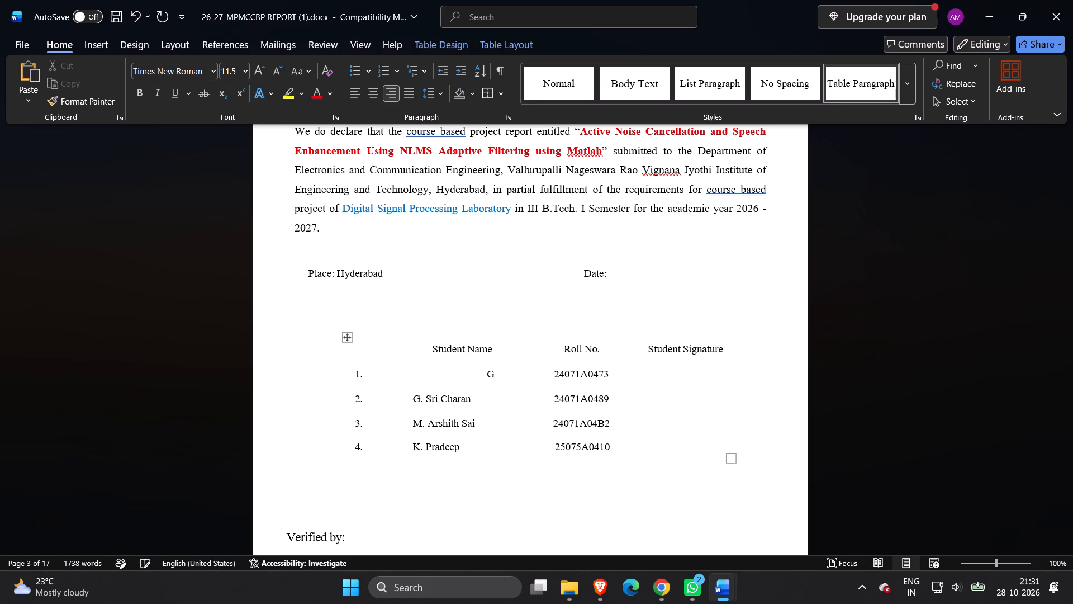
{"action": "key", "text": "shift+greater"}
{"action": "key", "text": "BackSpace"}
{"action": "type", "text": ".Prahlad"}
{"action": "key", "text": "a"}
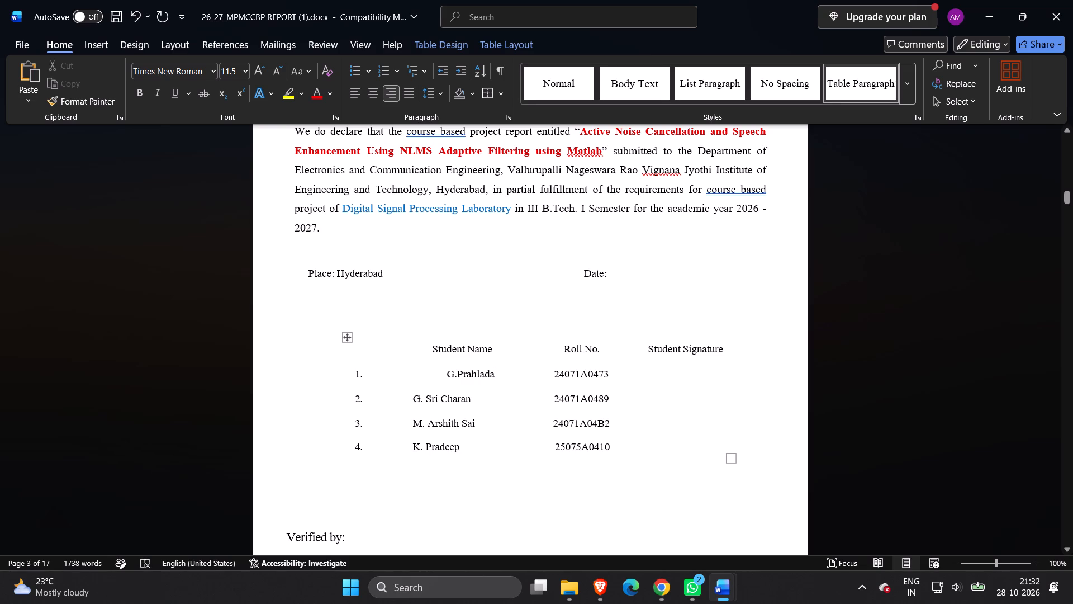
Copy the student name from row 1 of the declaration's table over the name in row 2.
{"action": "left_click_drag", "start_coordinate": [491, 374], "coordinate": [448, 383]}
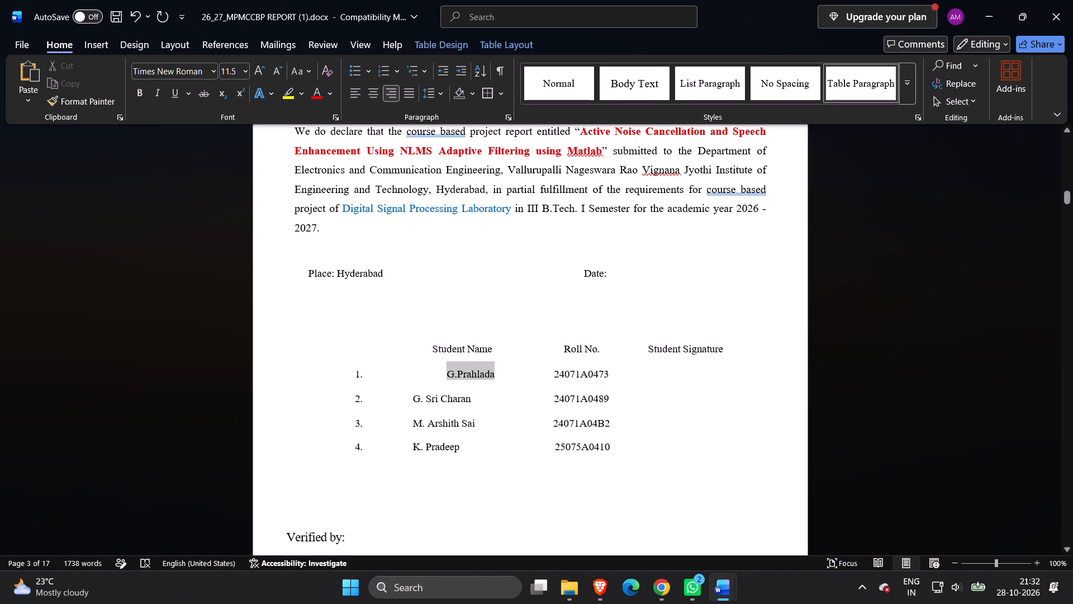
{"action": "left_click_drag", "start_coordinate": [448, 383], "coordinate": [449, 383]}
{"action": "key", "text": "ctrl+c"}
{"action": "left_click_drag", "start_coordinate": [473, 400], "coordinate": [470, 399]}
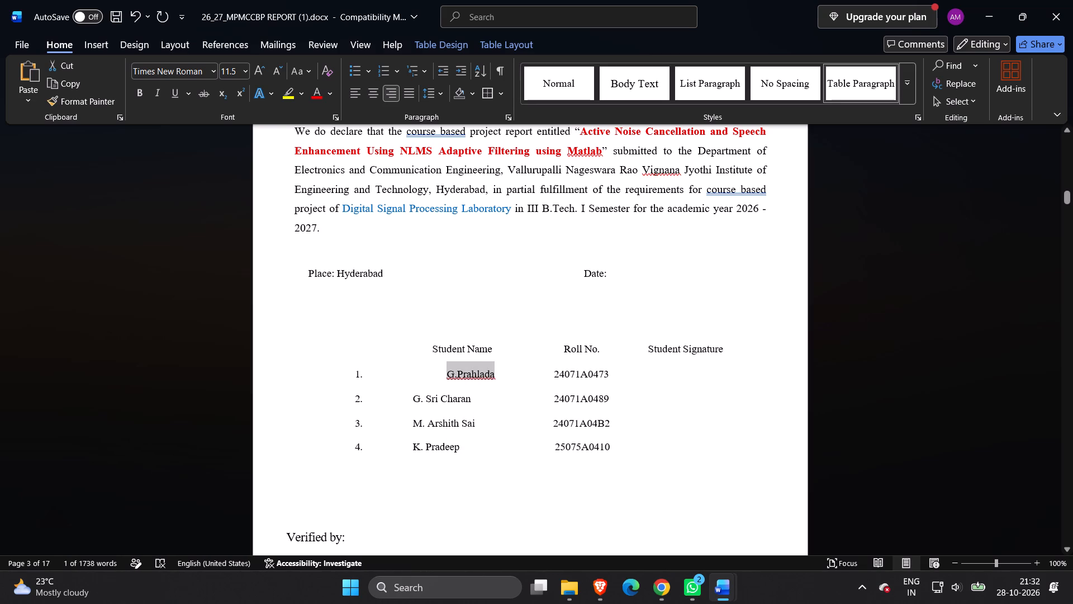
{"action": "left_click_drag", "start_coordinate": [470, 399], "coordinate": [411, 402]}
{"action": "left_click", "coordinate": [472, 400]}
{"action": "left_click_drag", "start_coordinate": [472, 400], "coordinate": [470, 400]}
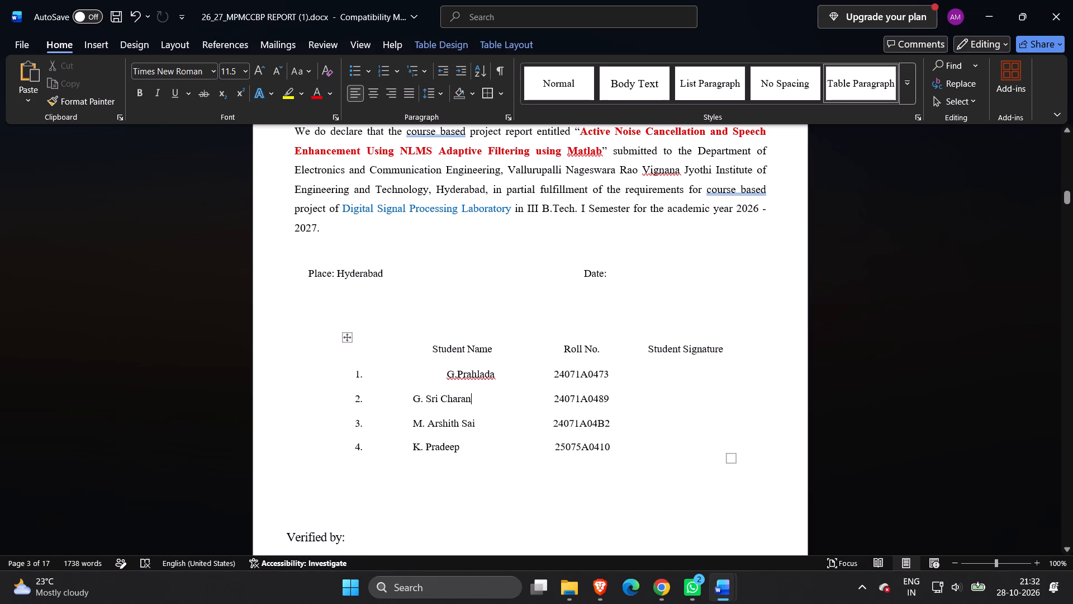
{"action": "left_click_drag", "start_coordinate": [470, 400], "coordinate": [412, 403]}
{"action": "key", "text": "ctrl+v"}
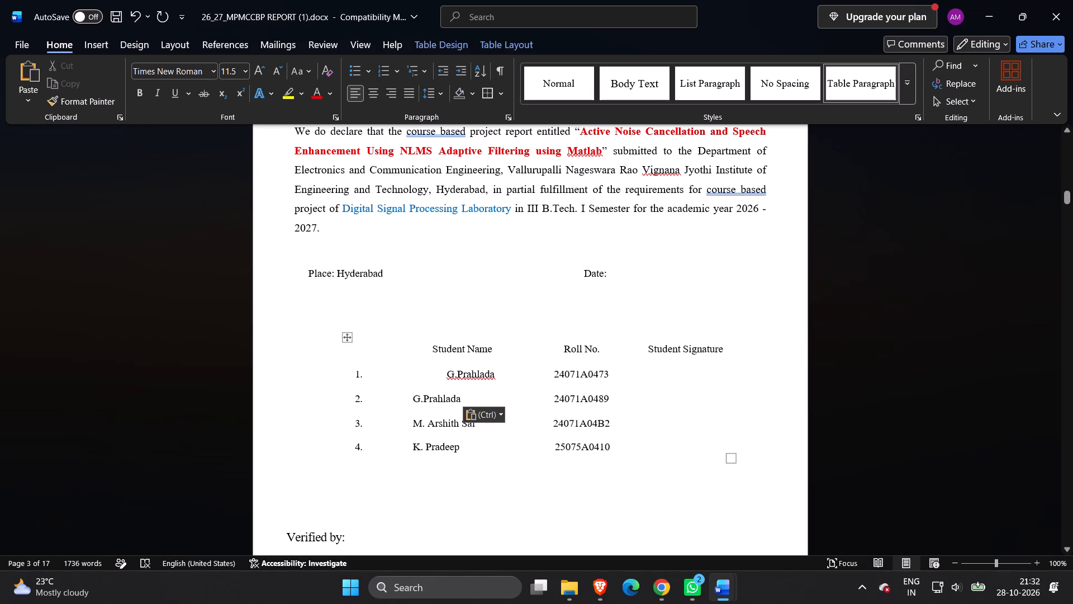
Remove the right alignment and indent from the row 1 student name and add three spaces before it to line it up with the names below.
{"action": "left_click", "coordinate": [497, 375]}
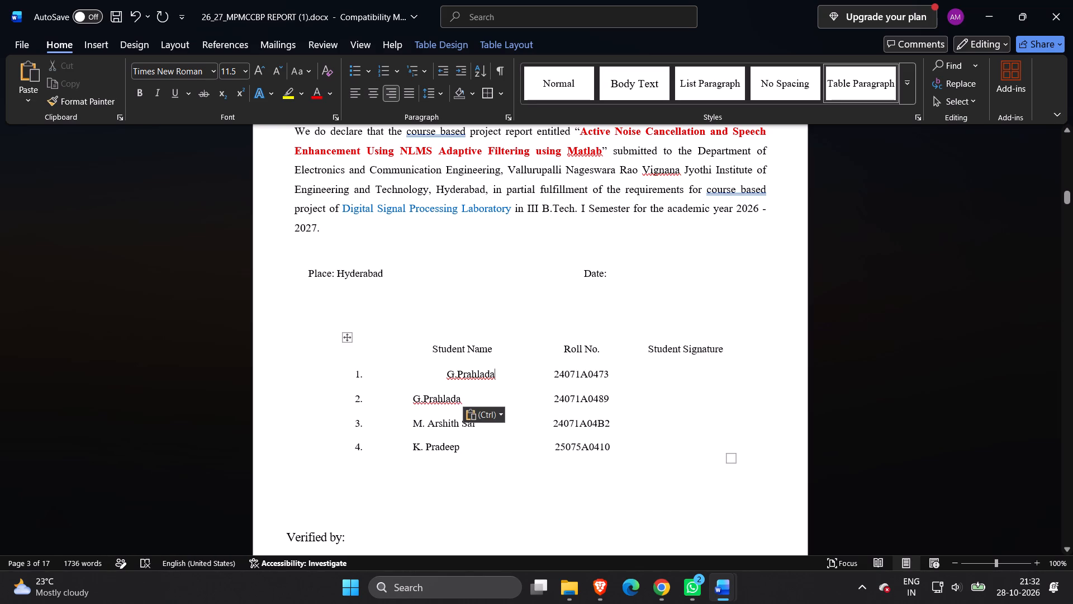
{"action": "left_click", "coordinate": [447, 374]}
{"action": "key", "text": "BackSpace"}
{"action": "key", "text": "BackSpace"}
{"action": "key", "text": "BackSpace"}
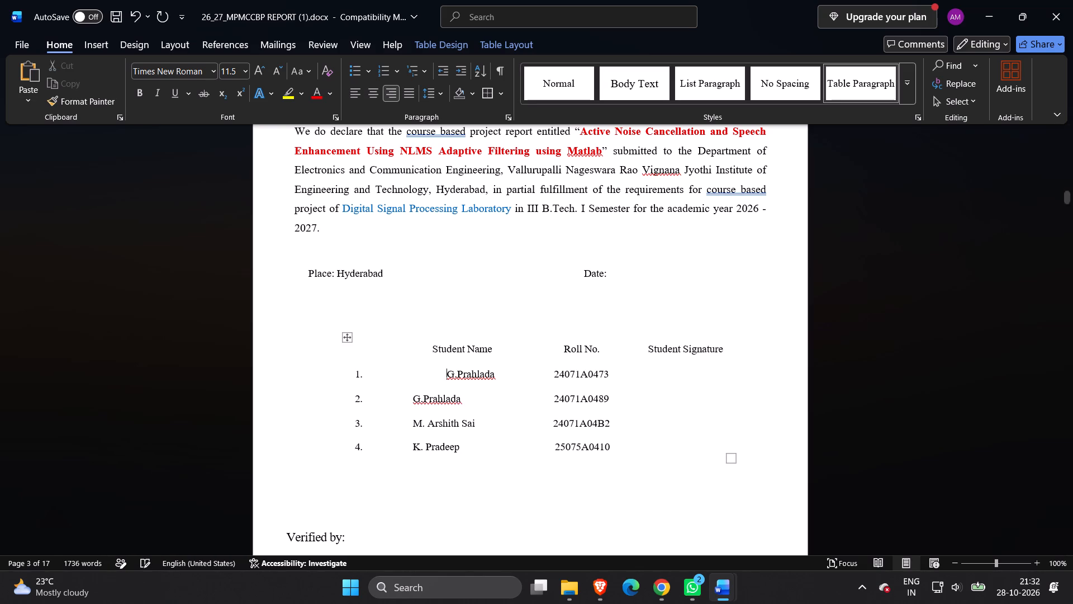
{"action": "key", "text": "BackSpace"}
{"action": "key", "text": "BackSpace"}
{"action": "key", "text": "BackSpace"}
{"action": "key", "text": "BackSpace"}
{"action": "key", "text": "space"}
{"action": "key", "text": "space"}
{"action": "key", "text": "space"}
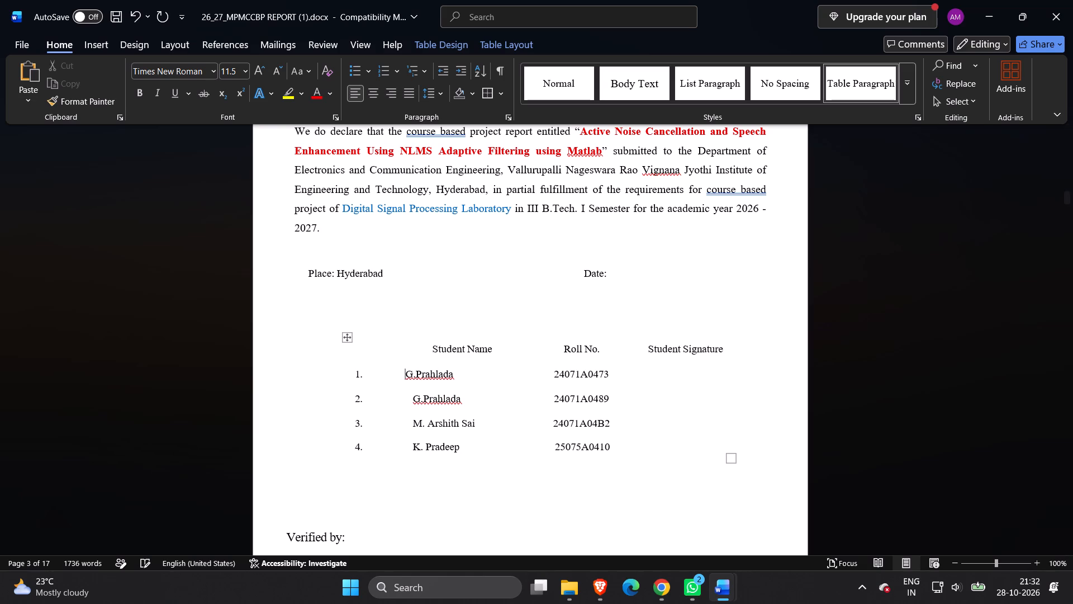
Add three more spaces before the row 1 student name to line it up with the names below.
{"action": "key", "text": "space"}
{"action": "key", "text": "space"}
{"action": "key", "text": "space"}
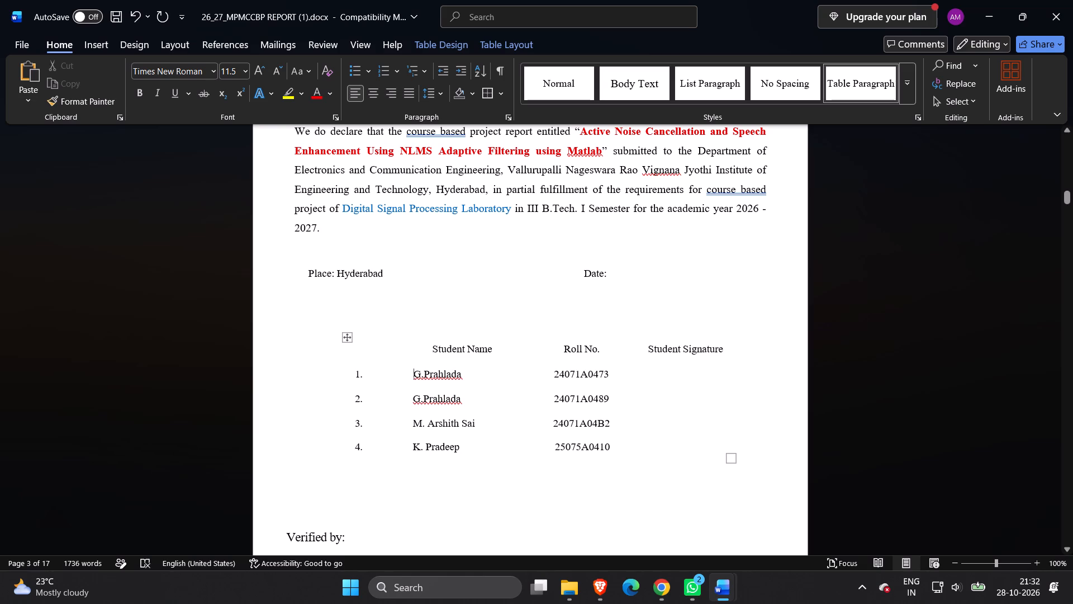
Replace the row 1 name in the declaration's student table with the first student's name, keeping the initial.
{"action": "left_click", "coordinate": [466, 374]}
{"action": "key", "text": "BackSpace"}
{"action": "key", "text": "BackSpace"}
{"action": "key", "text": "BackSpace"}
{"action": "key", "text": "BackSpace"}
{"action": "key", "text": "BackSpace"}
{"action": "key", "text": "BackSpace"}
{"action": "key", "text": "BackSpace"}
{"action": "key", "text": "BackSpace"}
{"action": "key", "text": "s"}
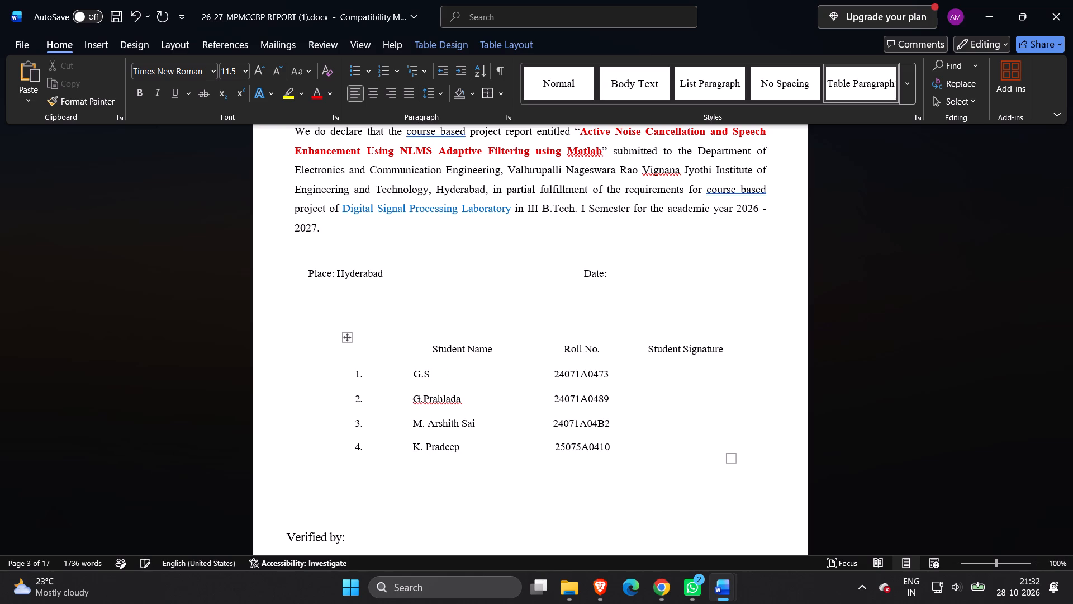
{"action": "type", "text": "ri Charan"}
Correct the last two digits of the roll numbers in rows 1 and 2 of the declaration's student table.
{"action": "left_click", "coordinate": [615, 371]}
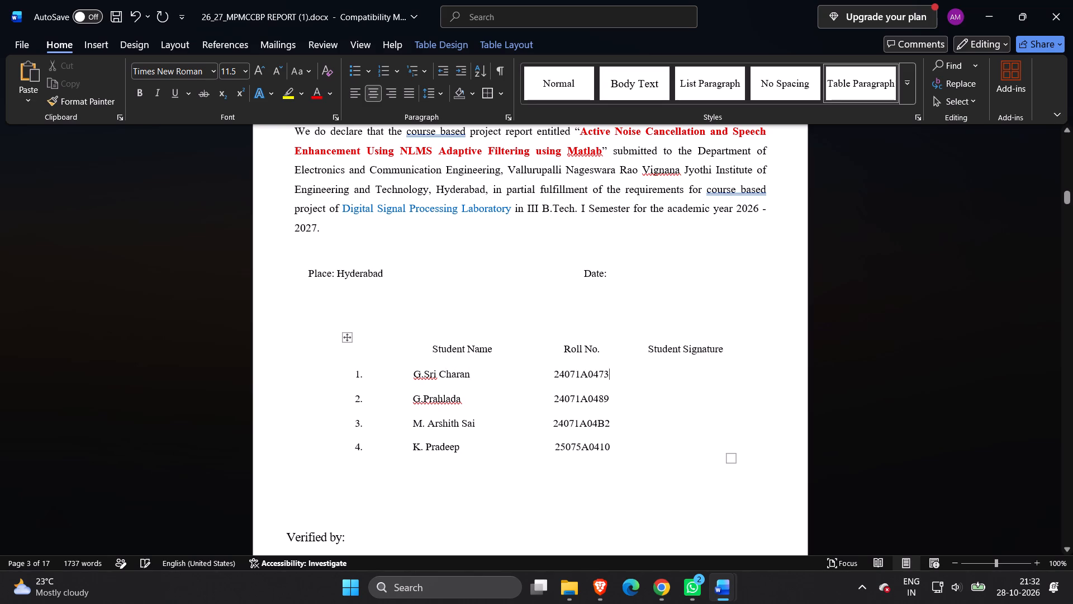
{"action": "key", "text": "BackSpace"}
{"action": "key", "text": "BackSpace"}
{"action": "type", "text": "89"}
{"action": "left_click", "coordinate": [611, 394]}
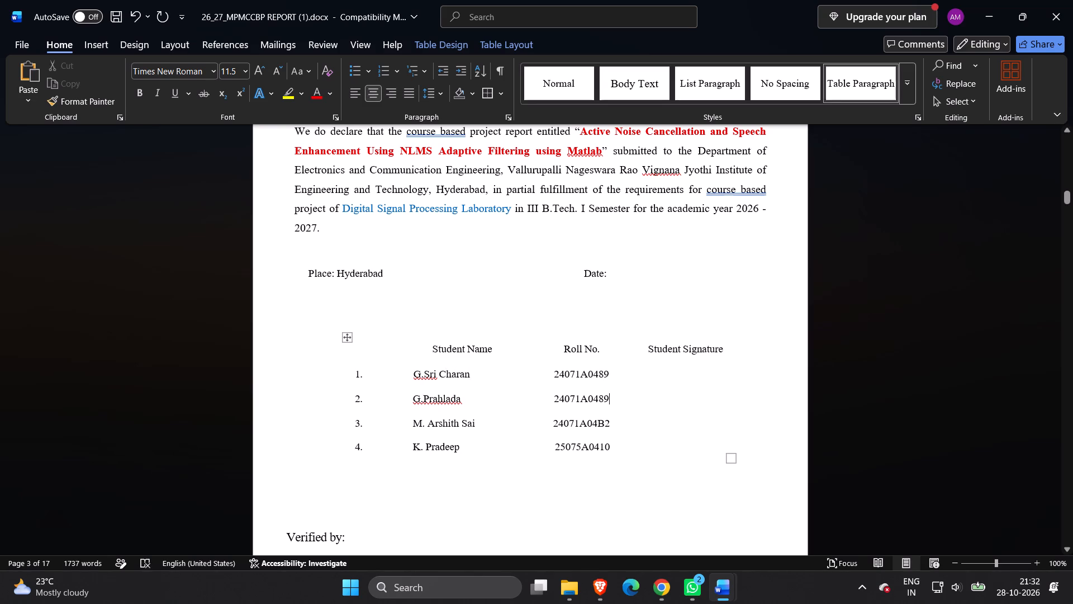
{"action": "key", "text": "BackSpace"}
{"action": "key", "text": "BackSpace"}
{"action": "type", "text": "93"}
Delete the fourth student's row from the declaration's student table.
{"action": "left_click_drag", "start_coordinate": [620, 445], "coordinate": [442, 456]}
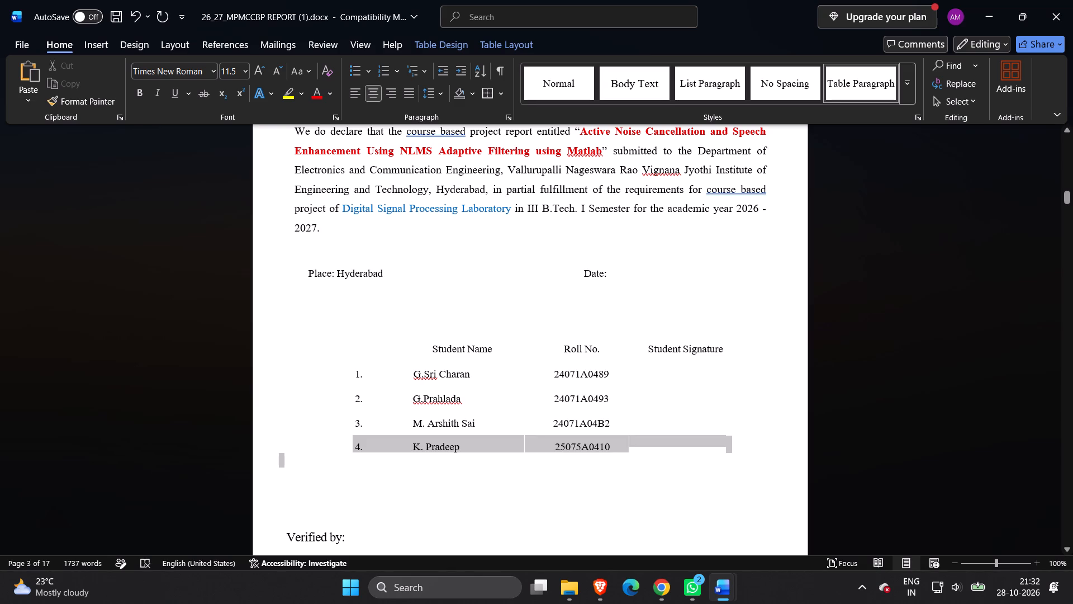
{"action": "left_click_drag", "start_coordinate": [442, 456], "coordinate": [379, 454]}
{"action": "key", "text": "BackSpace"}
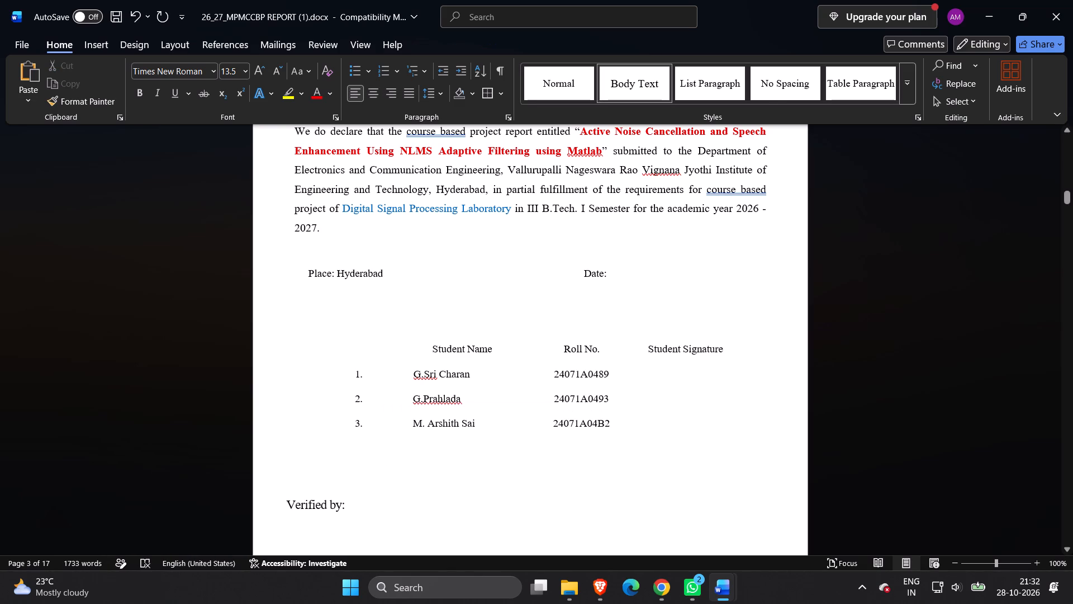
Replace the first verifier's name under "Verified by:" with the first verifier's name copied from the DSP report.
{"action": "scroll", "coordinate": [693, 449], "scroll_direction": "down", "scroll_amount": 6}
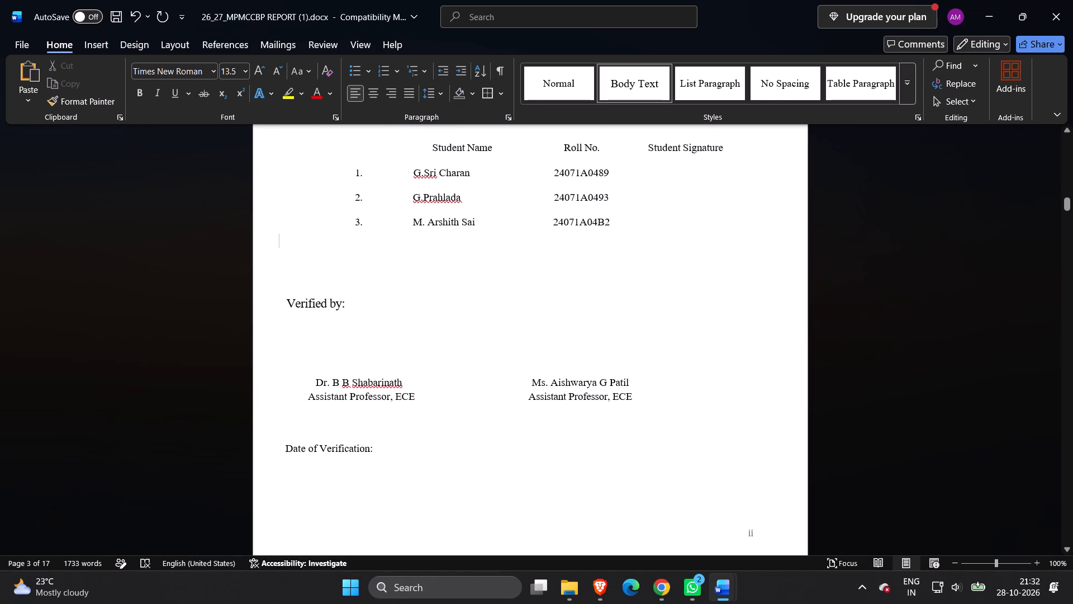
{"action": "left_click", "coordinate": [439, 353]}
{"action": "left_click", "coordinate": [415, 385]}
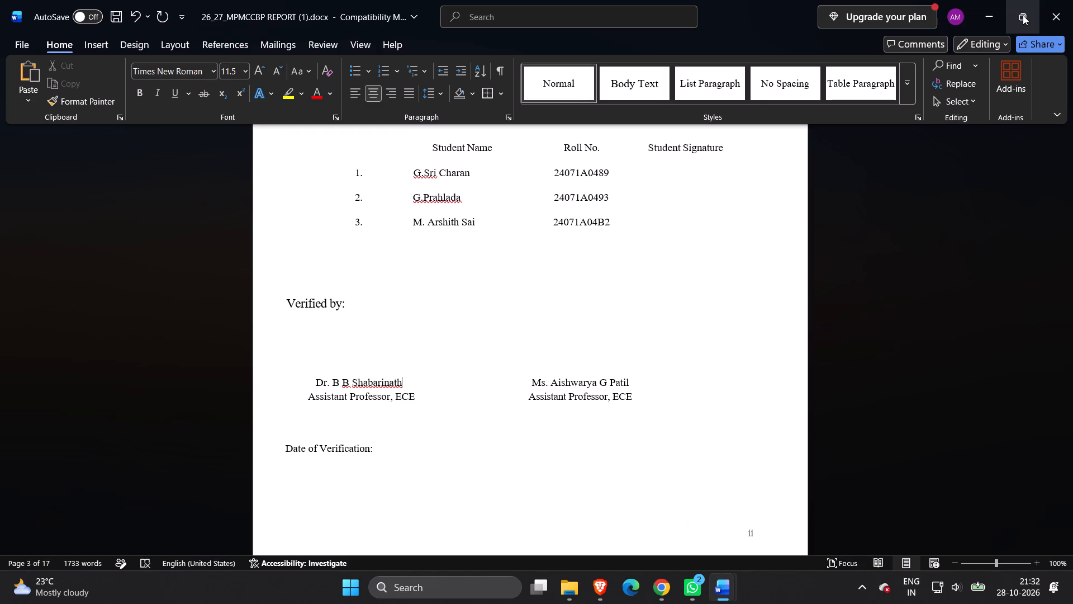
{"action": "left_click", "coordinate": [944, 51]}
{"action": "scroll", "coordinate": [956, 365], "scroll_direction": "down", "scroll_amount": 7}
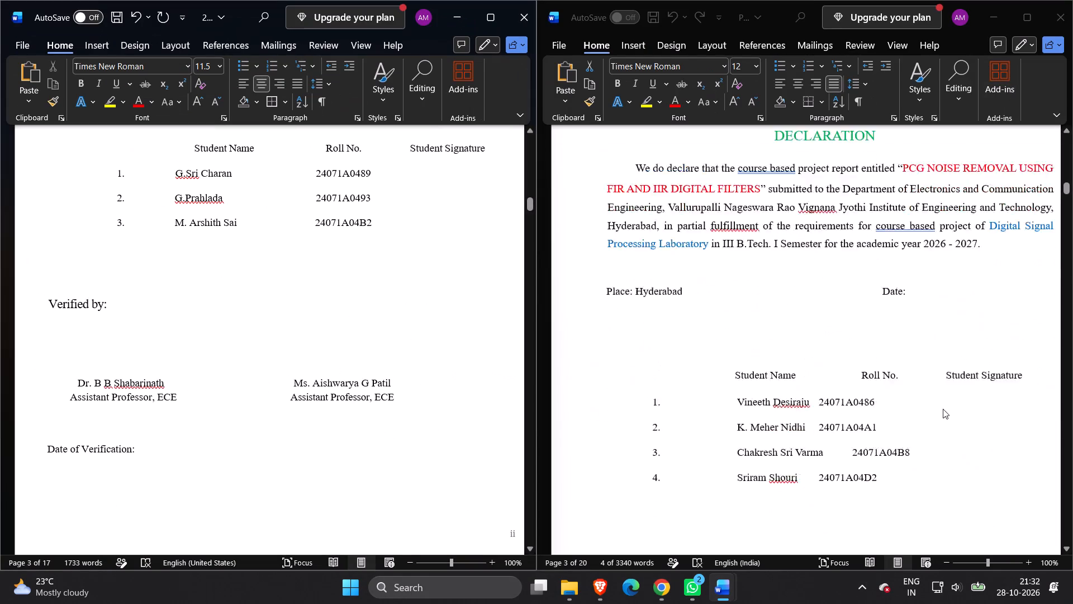
{"action": "scroll", "coordinate": [943, 409], "scroll_direction": "down", "scroll_amount": 6}
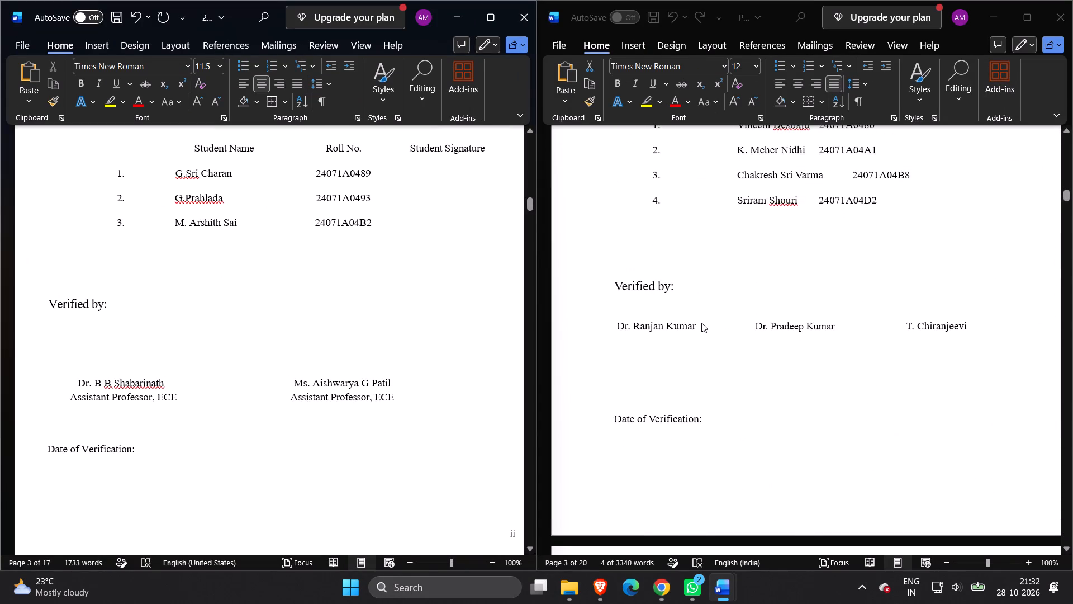
{"action": "left_click", "coordinate": [702, 322]}
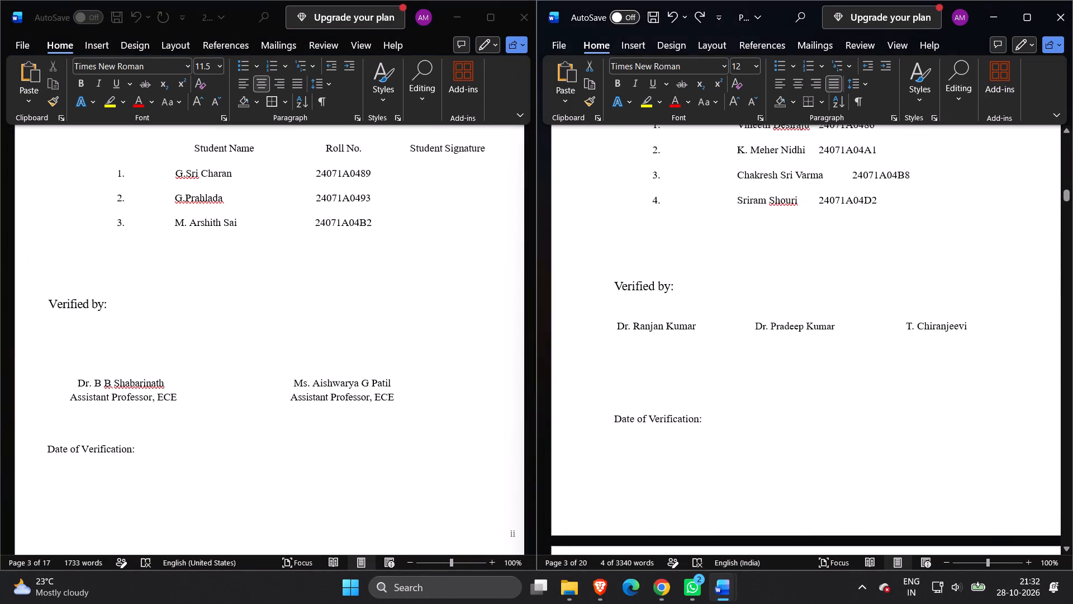
{"action": "left_click_drag", "start_coordinate": [702, 327], "coordinate": [620, 331]}
{"action": "key", "text": "ctrl+c"}
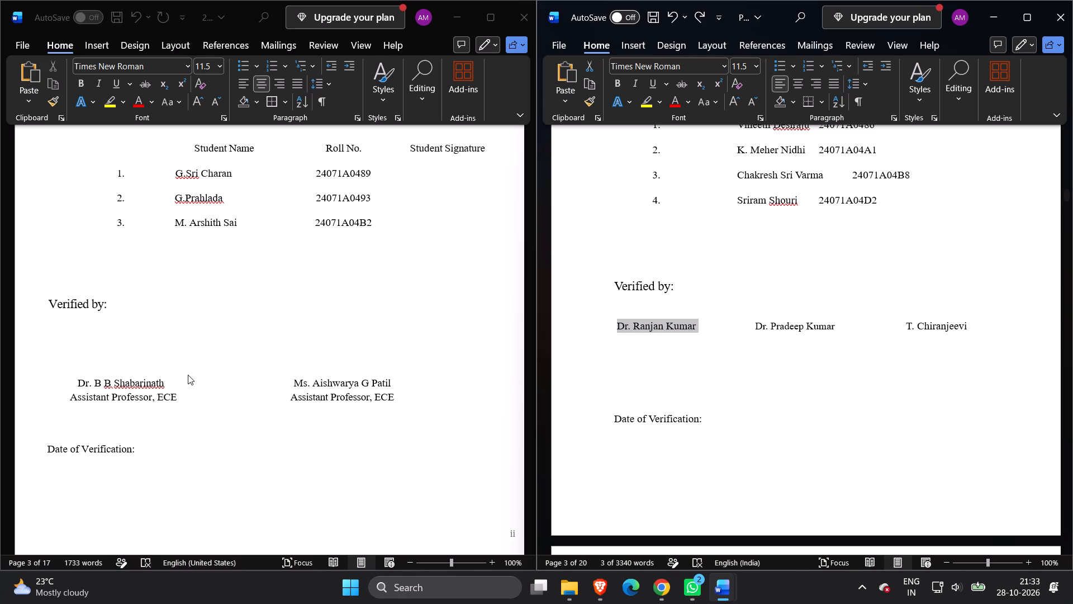
{"action": "left_click_drag", "start_coordinate": [188, 375], "coordinate": [78, 377]}
{"action": "left_click_drag", "start_coordinate": [172, 380], "coordinate": [120, 392]}
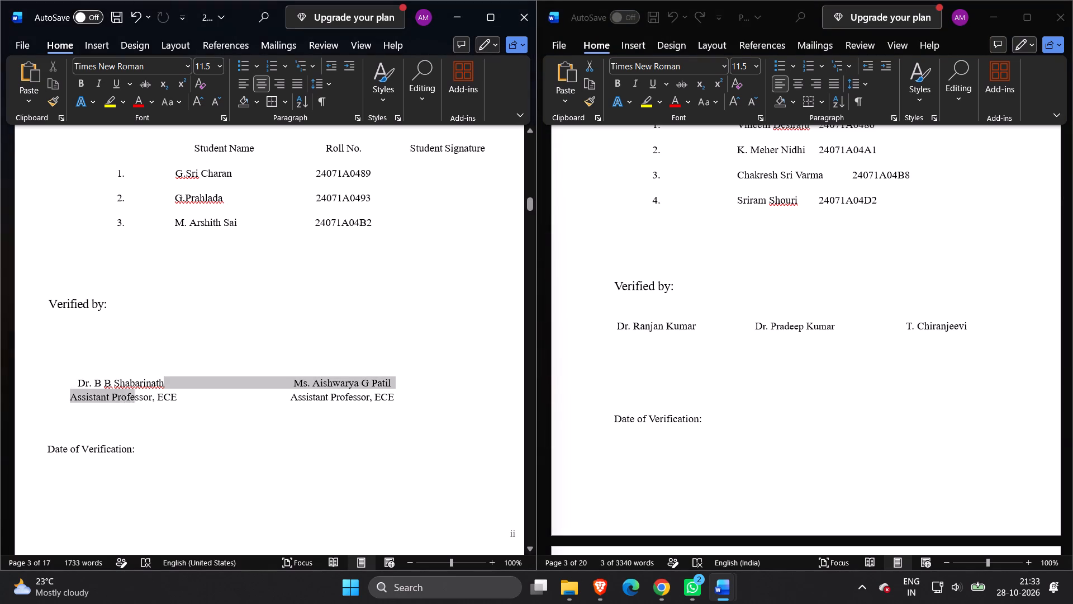
{"action": "left_click_drag", "start_coordinate": [120, 392], "coordinate": [81, 383]}
{"action": "key", "text": "ctrl+v"}
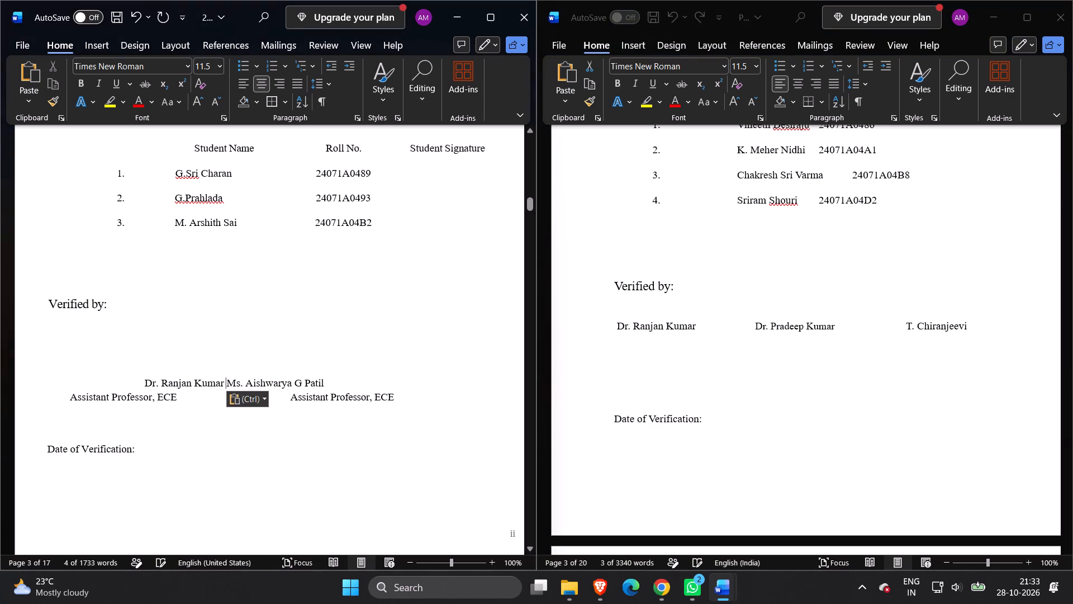
Remove the centring from the verifier name line and indent it with 14 spaces.
{"action": "left_click", "coordinate": [138, 380]}
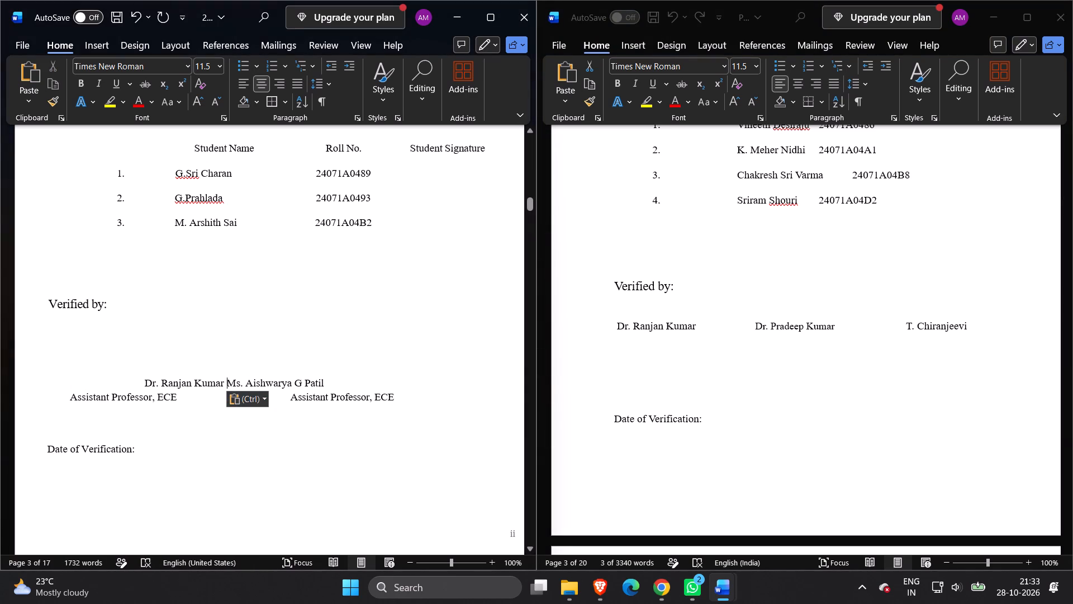
{"action": "left_click", "coordinate": [148, 380]}
{"action": "key", "text": "BackSpace"}
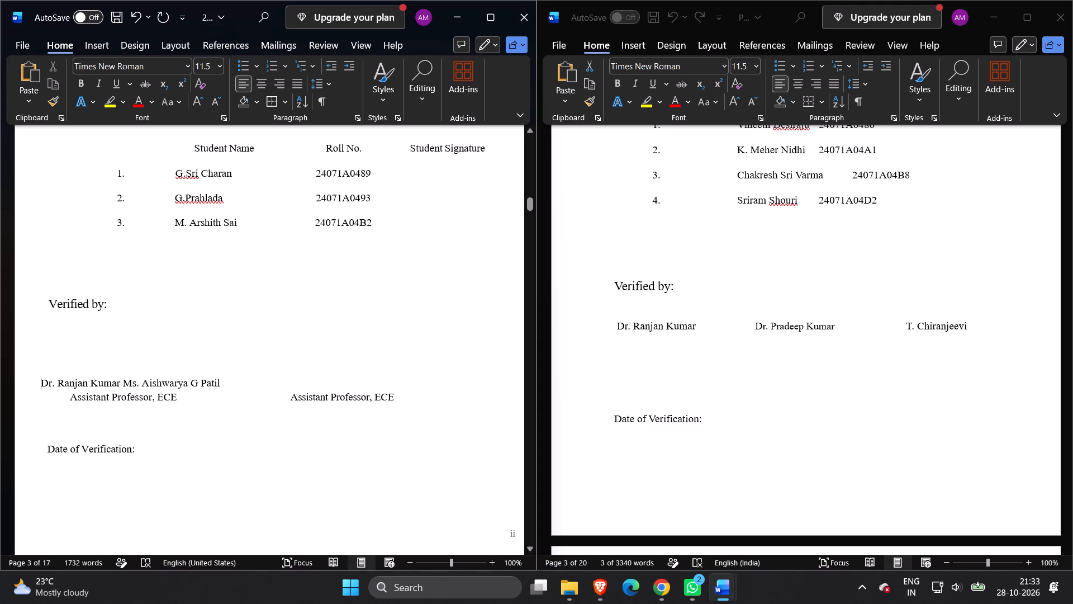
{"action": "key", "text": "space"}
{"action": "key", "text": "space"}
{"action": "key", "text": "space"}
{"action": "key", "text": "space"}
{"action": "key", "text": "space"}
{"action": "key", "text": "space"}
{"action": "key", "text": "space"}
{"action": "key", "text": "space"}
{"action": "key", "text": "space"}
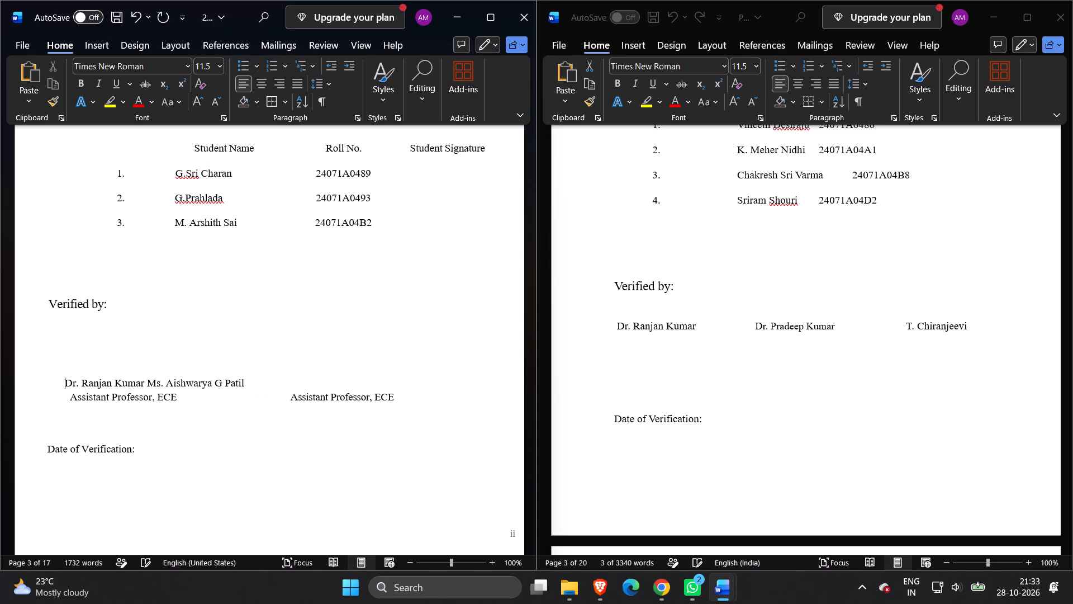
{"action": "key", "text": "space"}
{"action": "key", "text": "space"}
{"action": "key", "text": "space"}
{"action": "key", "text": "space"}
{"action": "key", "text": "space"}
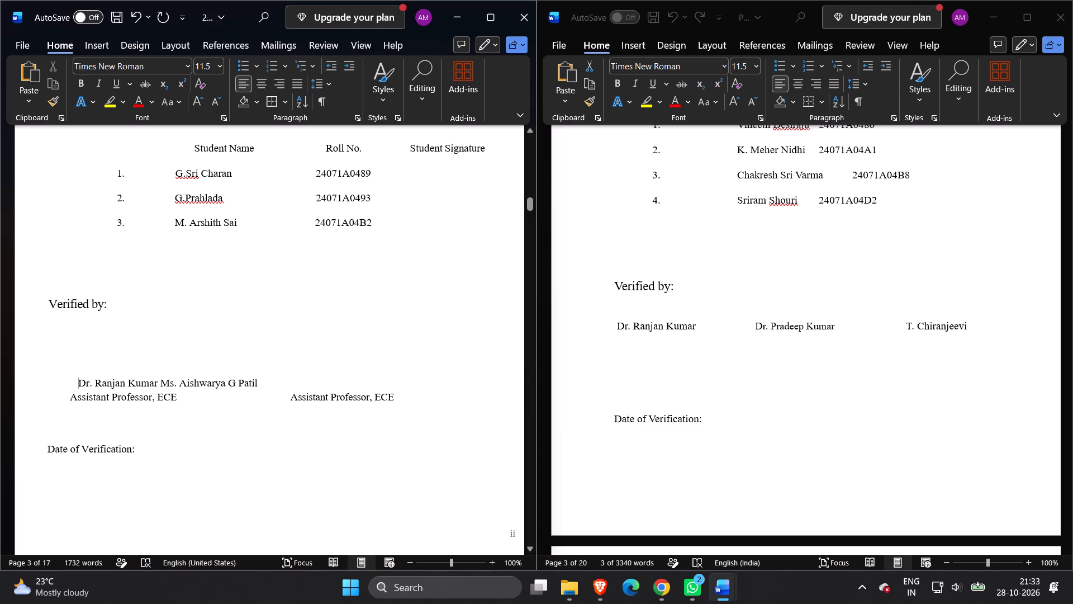
Space the second verifier's name away from the first, leaving a moderate gap between the two names.
{"action": "left_click", "coordinate": [160, 384]}
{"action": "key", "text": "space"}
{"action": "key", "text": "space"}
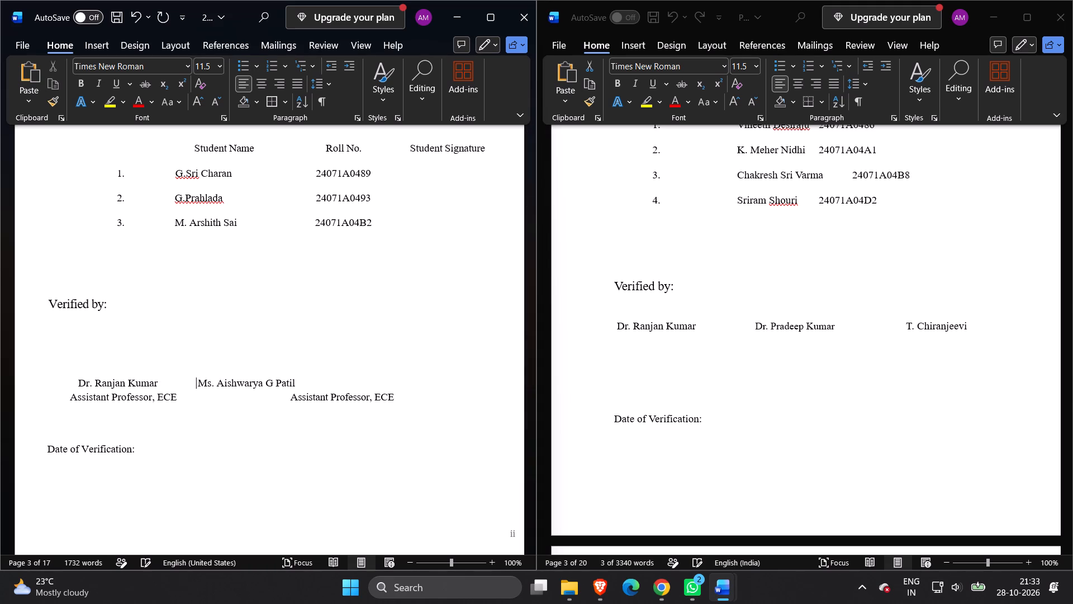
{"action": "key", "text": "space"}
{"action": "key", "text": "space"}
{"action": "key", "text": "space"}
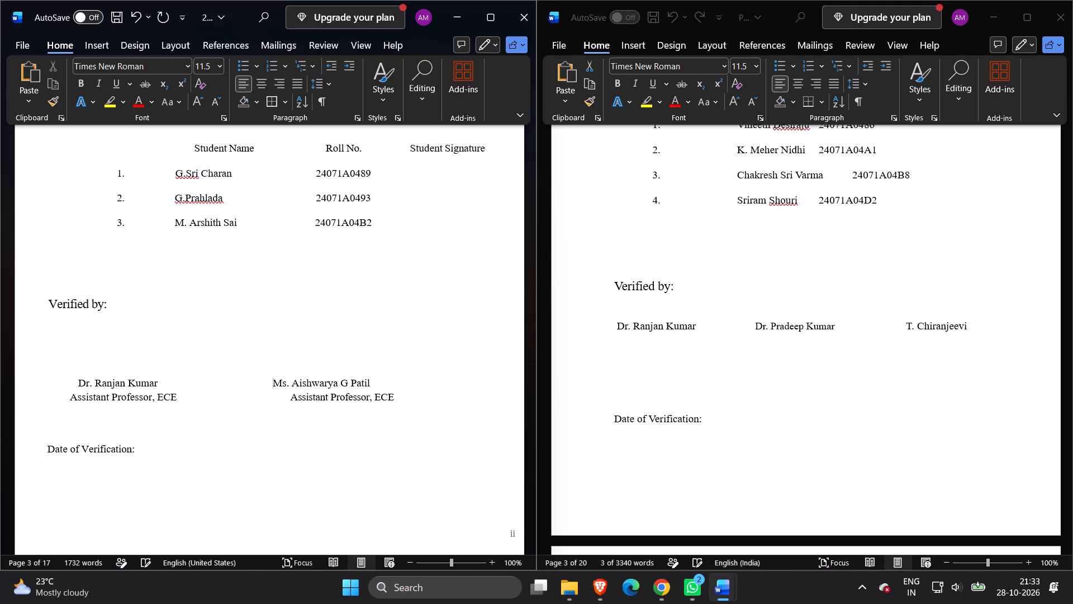
{"action": "key", "text": "BackSpace"}
{"action": "key", "text": "BackSpace"}
{"action": "key", "text": "BackSpace"}
{"action": "key", "text": "BackSpace"}
{"action": "key", "text": "BackSpace"}
{"action": "key", "text": "BackSpace"}
{"action": "key", "text": "BackSpace"}
{"action": "key", "text": "BackSpace"}
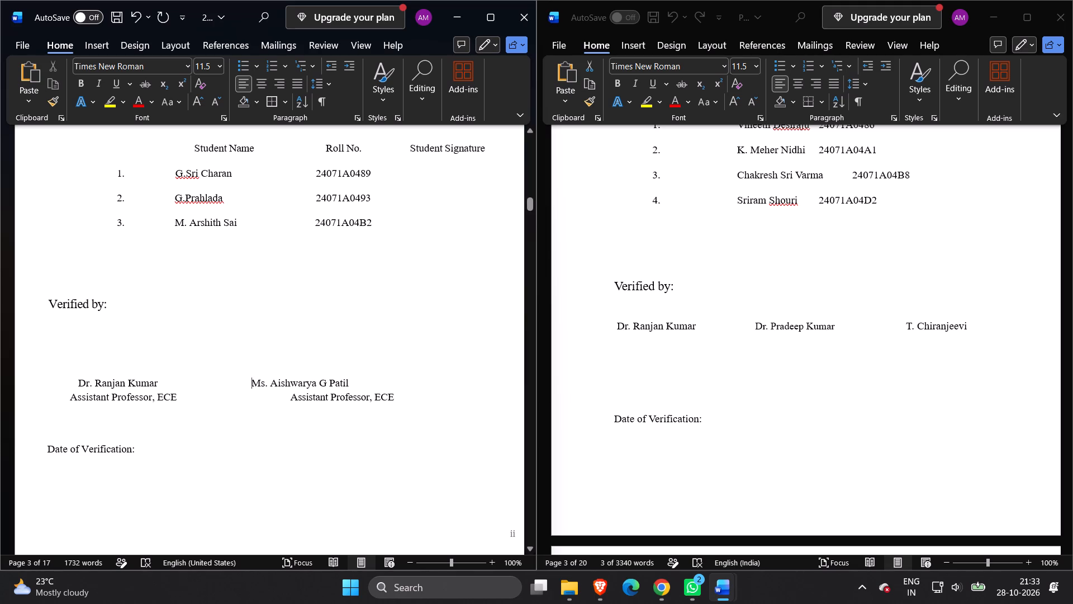
{"action": "key", "text": "BackSpace"}
{"action": "key", "text": "BackSpace"}
{"action": "key", "text": "BackSpace"}
{"action": "key", "text": "BackSpace"}
{"action": "key", "text": "BackSpace"}
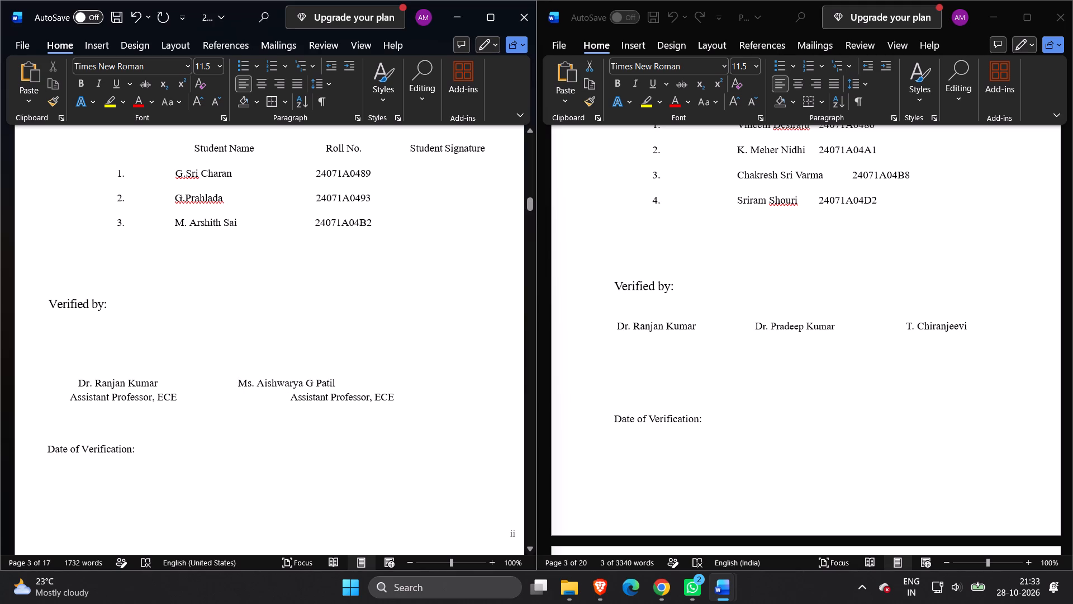
Close the wide gap between the two "Assistant Professor, ECE" designations, leaving four spaces and keeping the first ECE complete.
{"action": "left_click", "coordinate": [291, 394]}
{"action": "key", "text": "BackSpace"}
{"action": "key", "text": "BackSpace"}
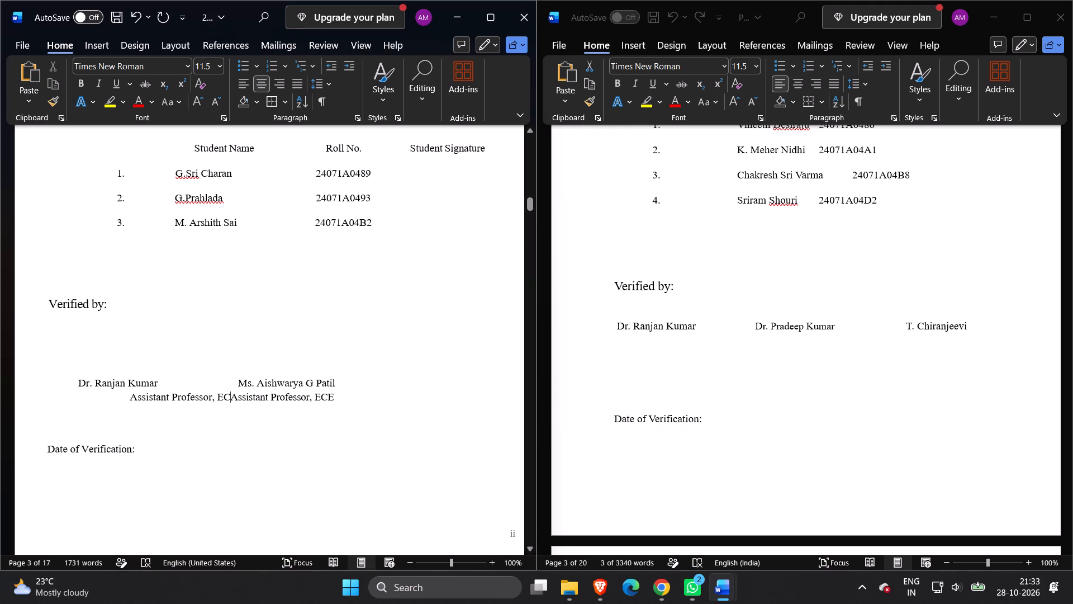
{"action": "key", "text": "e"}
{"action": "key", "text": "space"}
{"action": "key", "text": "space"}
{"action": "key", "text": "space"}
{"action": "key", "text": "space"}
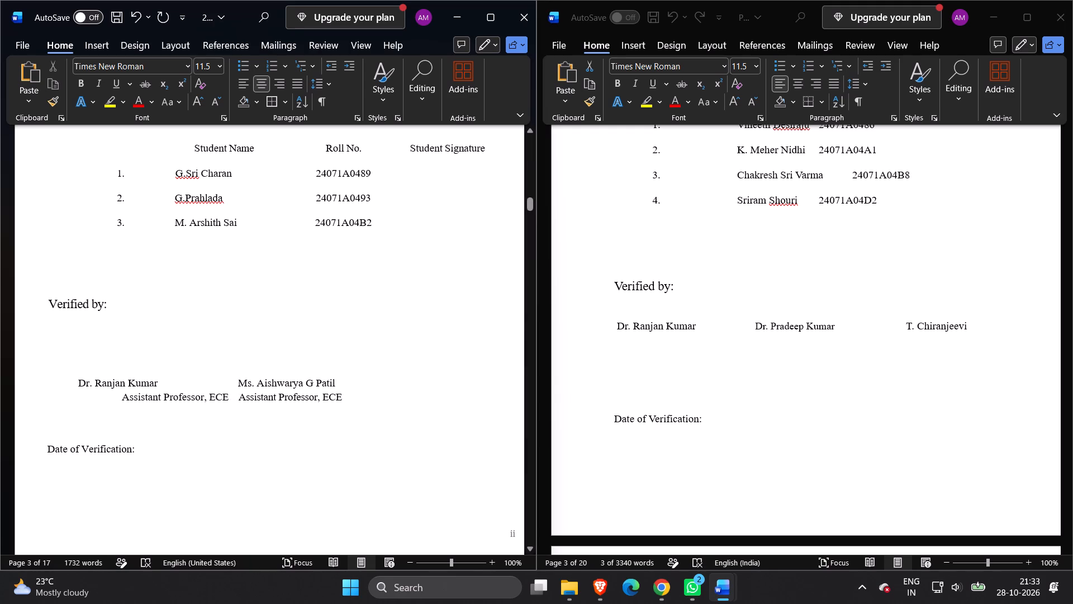
Remove the centring from the designation line and indent it with nine spaces beneath the first verifier's name.
{"action": "left_click", "coordinate": [125, 400]}
{"action": "key", "text": "BackSpace"}
{"action": "key", "text": "BackSpace"}
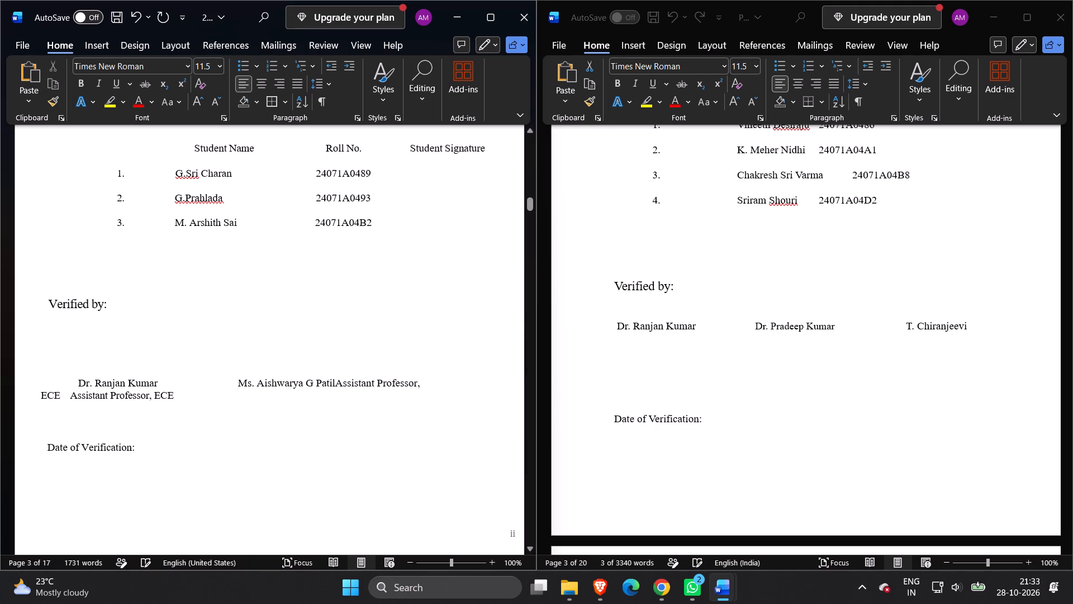
{"action": "key", "text": "ctrl+z"}
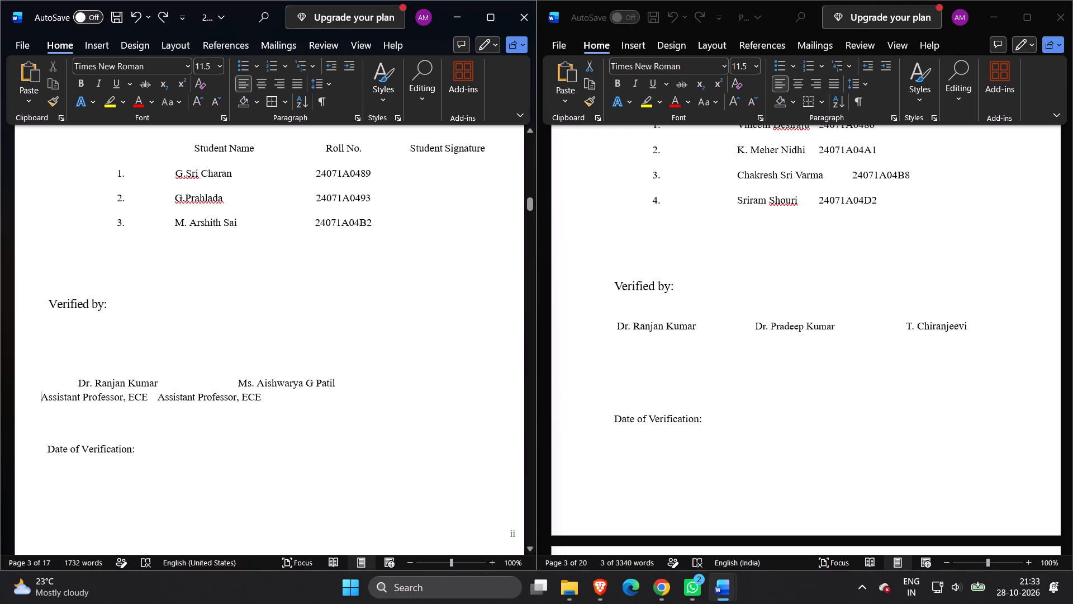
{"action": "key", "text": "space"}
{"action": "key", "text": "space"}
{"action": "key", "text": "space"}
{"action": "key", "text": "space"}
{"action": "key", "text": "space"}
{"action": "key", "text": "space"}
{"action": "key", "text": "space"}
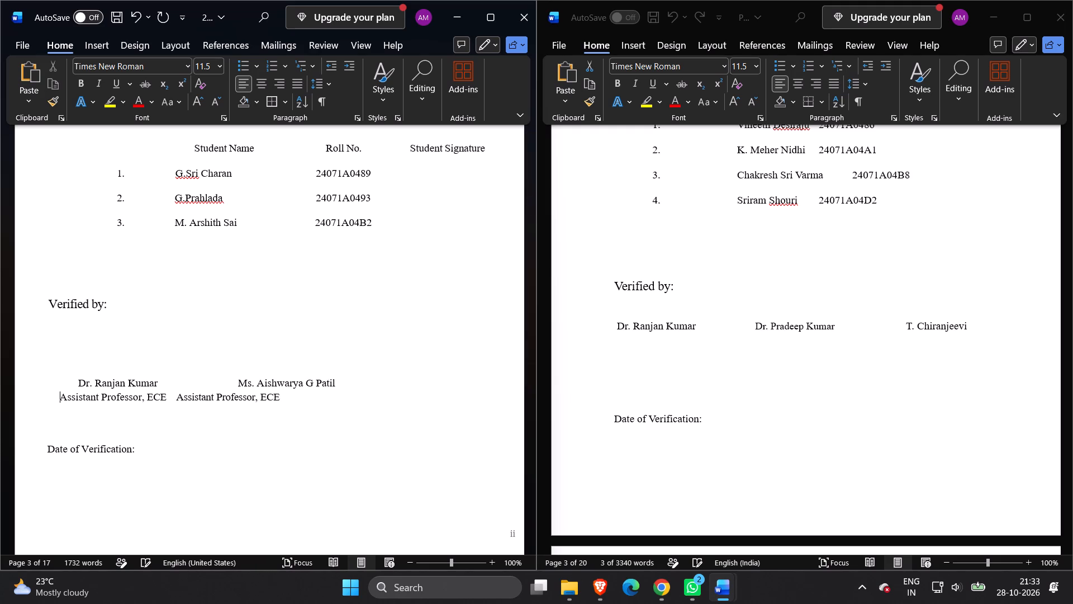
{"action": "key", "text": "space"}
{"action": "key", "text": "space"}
Add ten spaces before the second designation to line it up beneath the second verifier's name.
{"action": "left_click", "coordinate": [180, 395]}
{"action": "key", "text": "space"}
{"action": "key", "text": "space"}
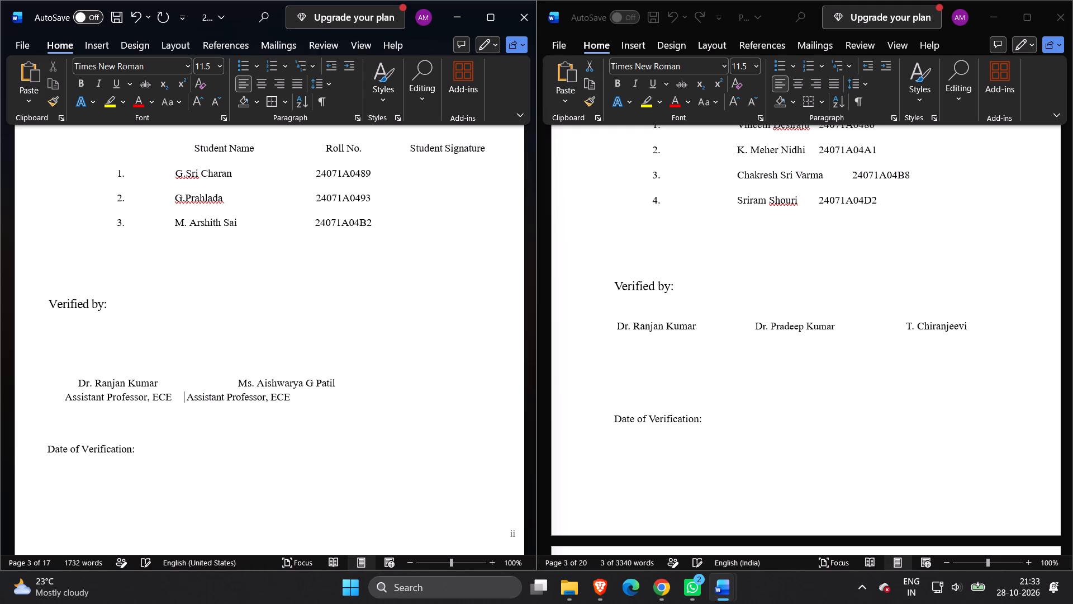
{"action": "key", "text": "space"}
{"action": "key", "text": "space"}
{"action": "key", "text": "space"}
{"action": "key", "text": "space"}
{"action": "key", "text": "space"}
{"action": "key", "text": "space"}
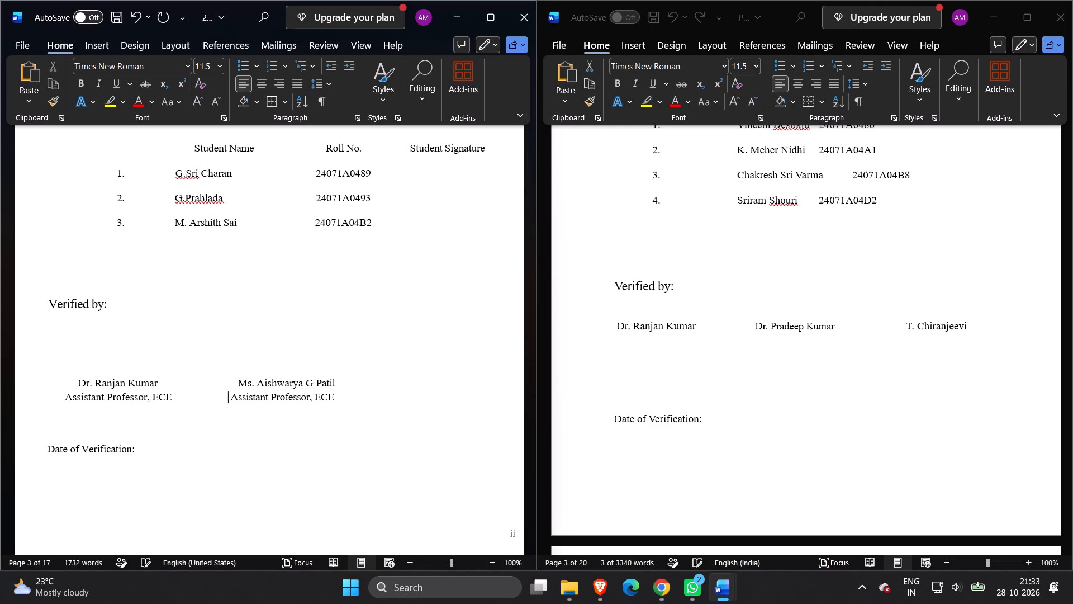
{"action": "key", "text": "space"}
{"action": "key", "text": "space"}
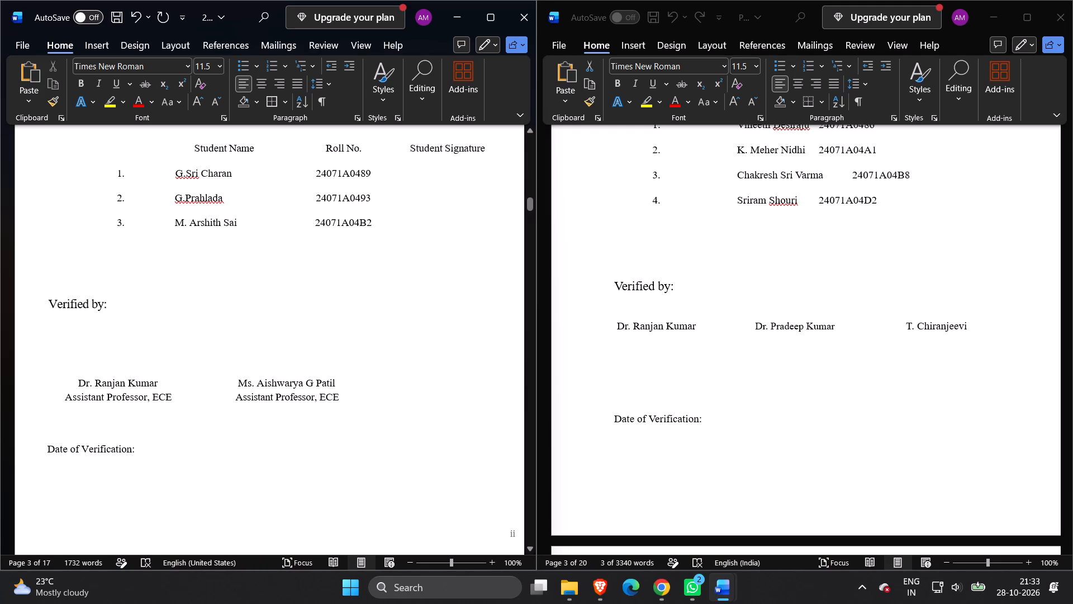
Change the first verifier's designation to "Professor, ECE".
{"action": "left_click", "coordinate": [106, 398]}
{"action": "key", "text": "BackSpace"}
{"action": "key", "text": "BackSpace"}
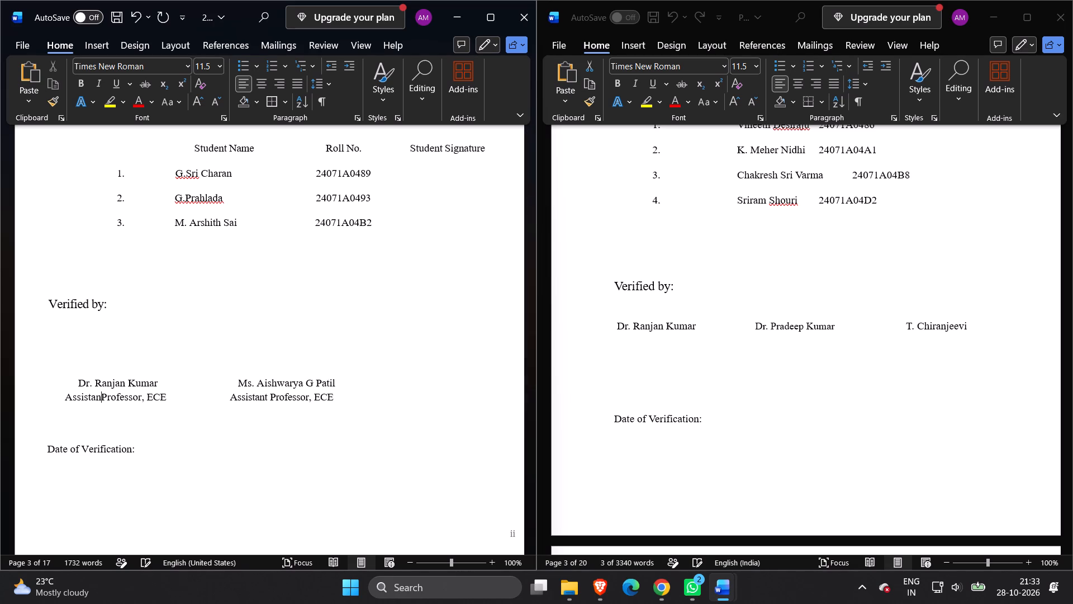
{"action": "key", "text": "BackSpace"}
{"action": "key", "text": "BackSpace"}
{"action": "key", "text": "BackSpace"}
{"action": "key", "text": "BackSpace"}
{"action": "key", "text": "BackSpace"}
{"action": "key", "text": "BackSpace"}
{"action": "key", "text": "BackSpace"}
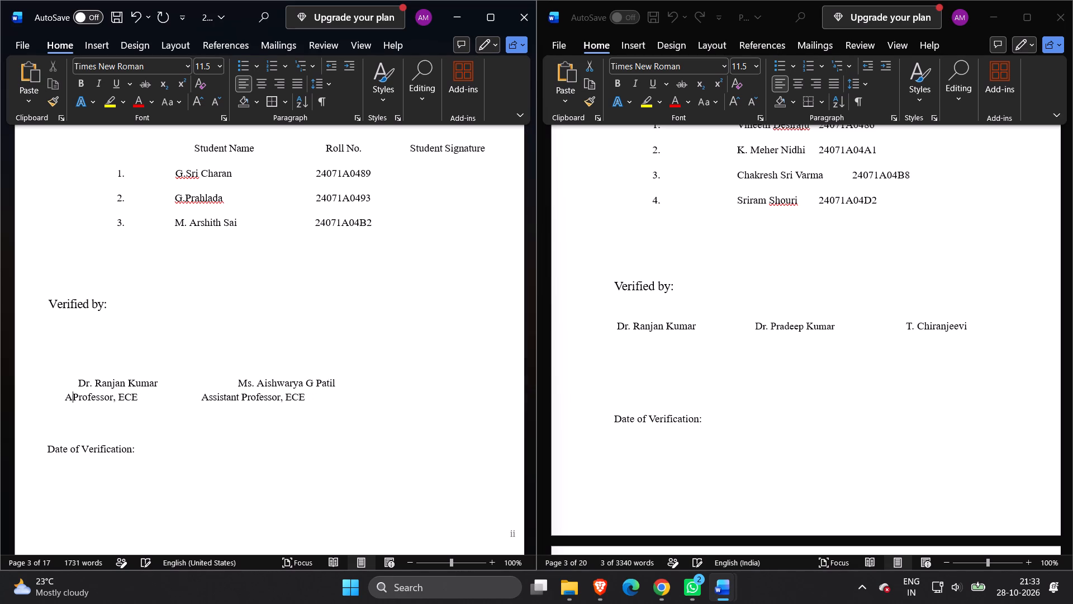
{"action": "key", "text": "BackSpace"}
Add eight spaces before "Professor, ECE" to centre it beneath the first verifier's name.
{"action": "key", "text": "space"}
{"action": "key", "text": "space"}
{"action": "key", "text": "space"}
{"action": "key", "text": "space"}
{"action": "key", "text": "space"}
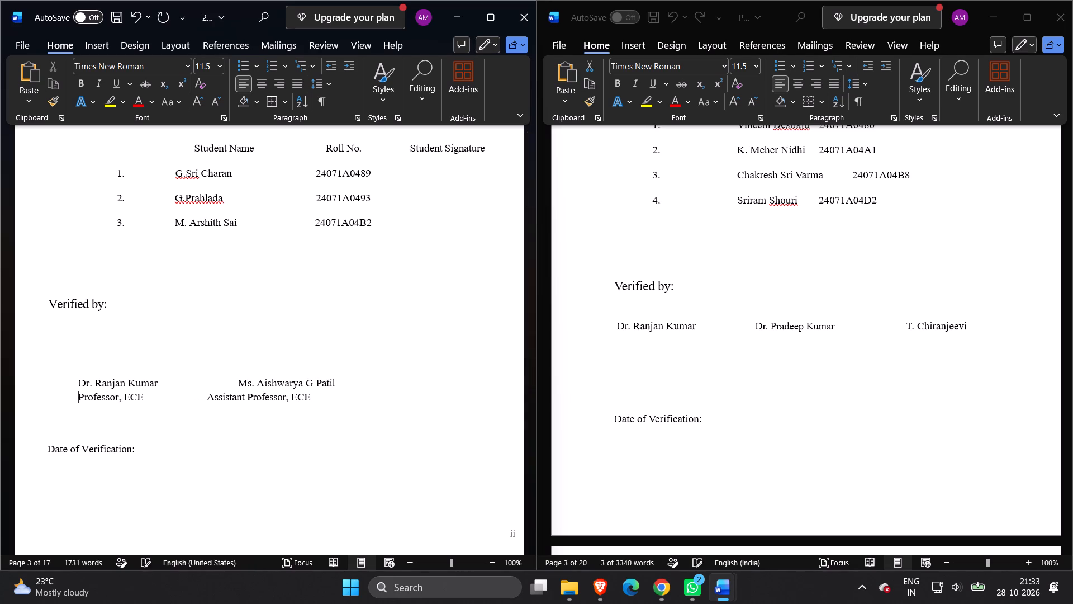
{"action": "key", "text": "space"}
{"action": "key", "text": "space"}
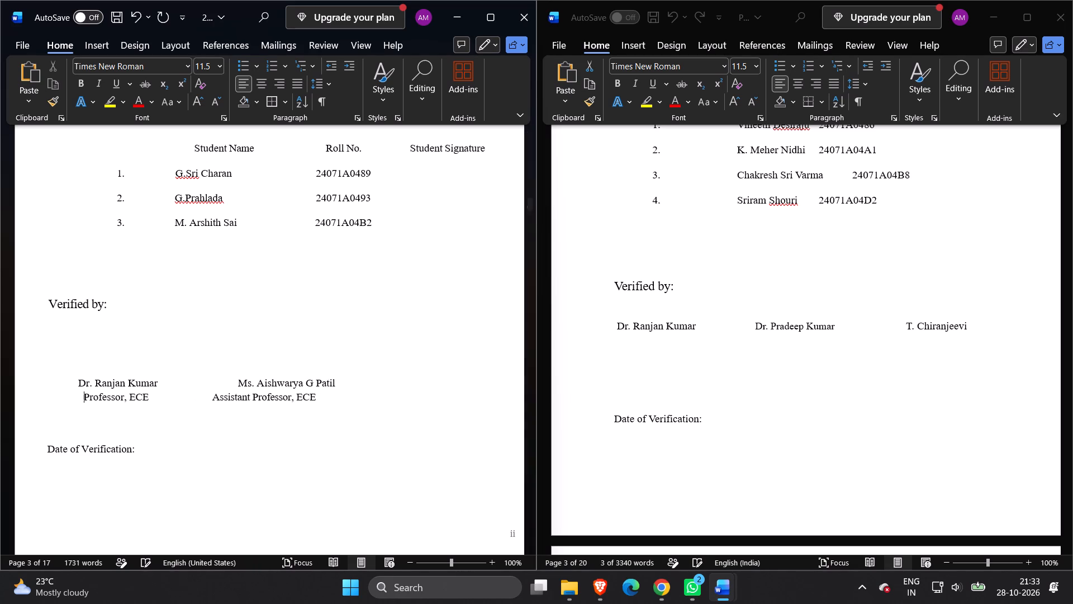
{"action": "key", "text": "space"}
Add eight spaces before the second verifier's designation to realign it beneath the second name.
{"action": "left_click", "coordinate": [217, 395]}
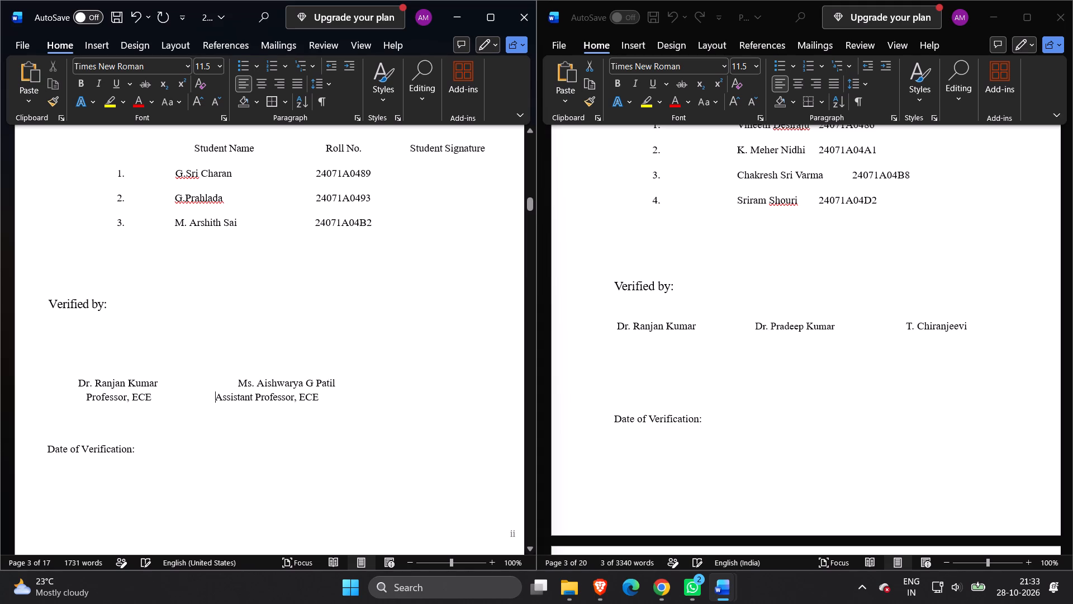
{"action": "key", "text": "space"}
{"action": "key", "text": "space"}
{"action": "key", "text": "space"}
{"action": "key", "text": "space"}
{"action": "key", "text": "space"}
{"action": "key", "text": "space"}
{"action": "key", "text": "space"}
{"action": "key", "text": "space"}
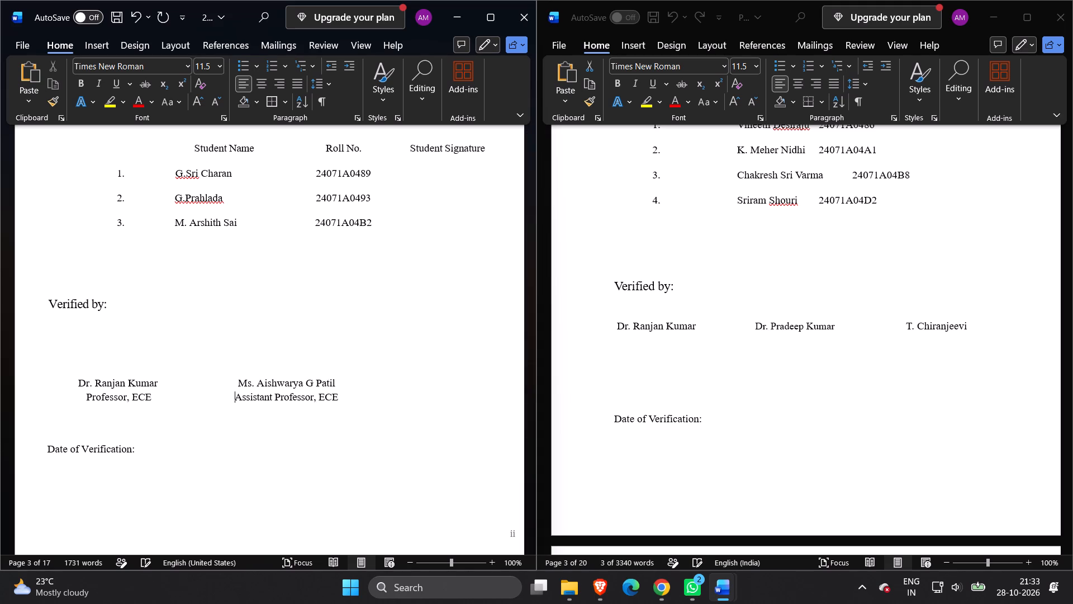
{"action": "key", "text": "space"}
{"action": "key", "text": "BackSpace"}
Replace the second verifier's name in the declaration with the middle verifier's name copied from the reference report.
{"action": "left_click", "coordinate": [836, 326]}
{"action": "left_click_drag", "start_coordinate": [835, 325], "coordinate": [821, 325]}
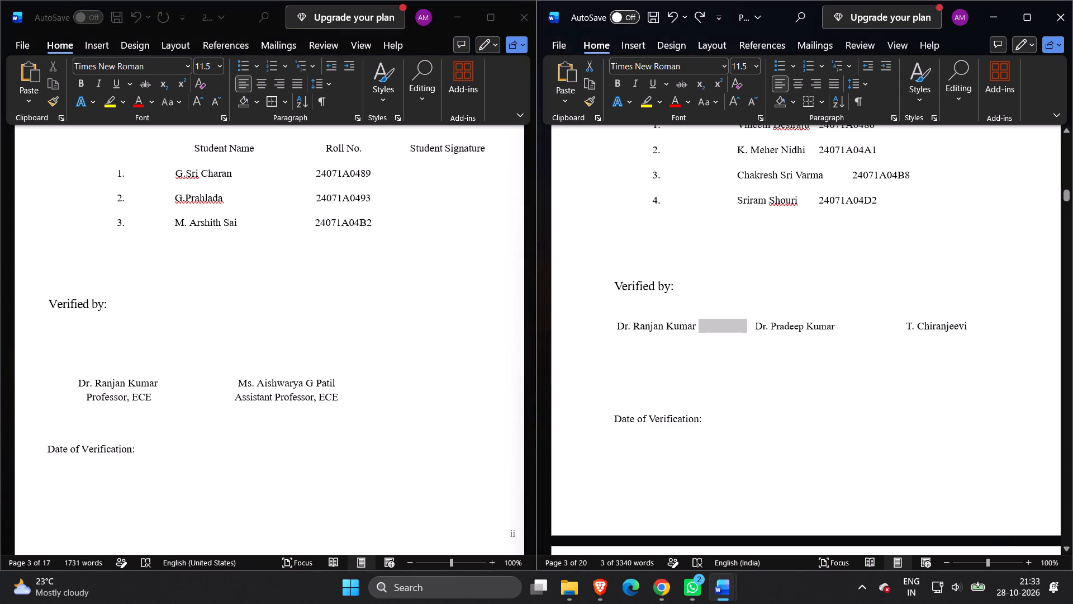
{"action": "left_click_drag", "start_coordinate": [821, 325], "coordinate": [772, 325]}
{"action": "left_click", "coordinate": [841, 331]}
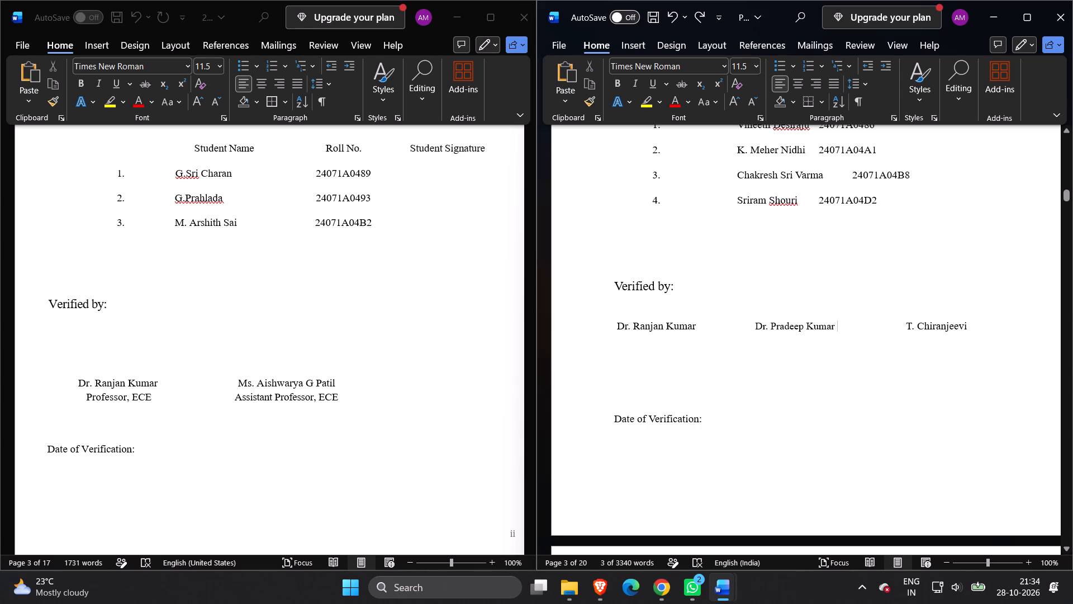
{"action": "left_click_drag", "start_coordinate": [835, 328], "coordinate": [756, 328]}
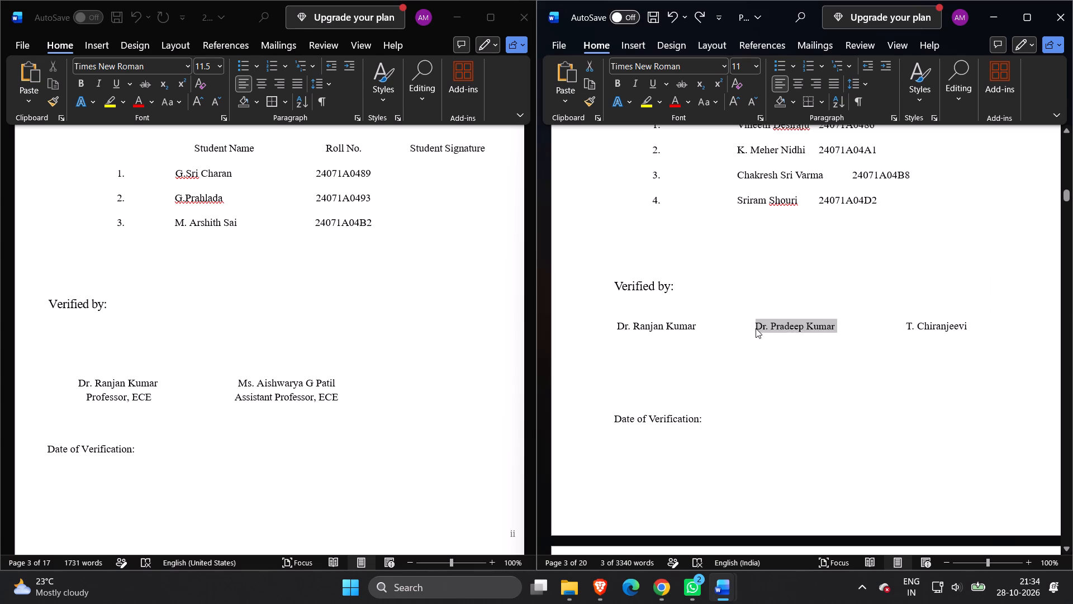
{"action": "key", "text": "ctrl+c"}
{"action": "left_click", "coordinate": [343, 381]}
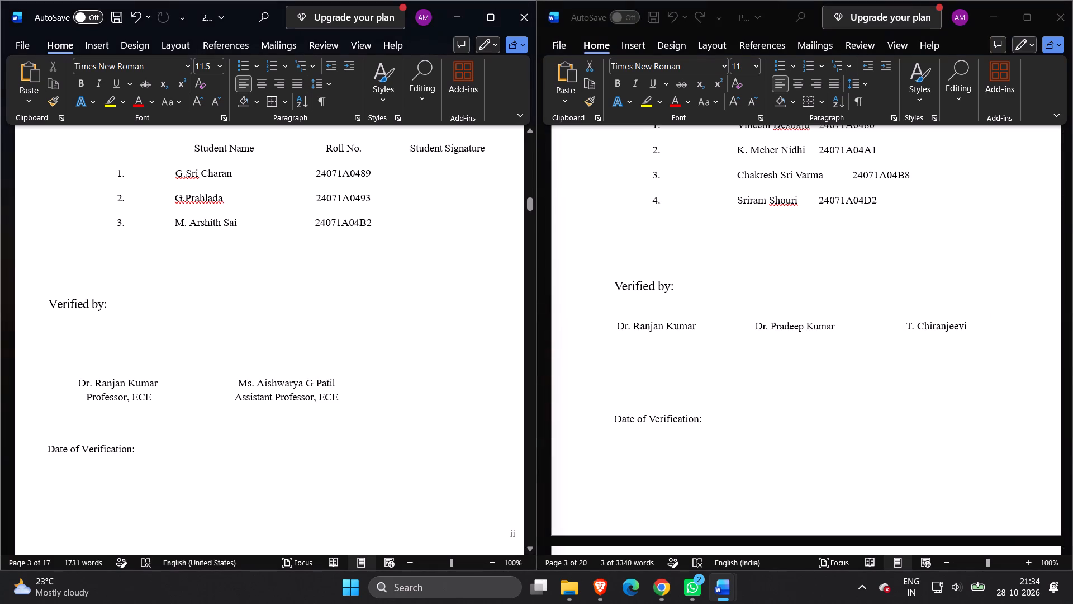
{"action": "left_click", "coordinate": [340, 381]}
{"action": "left_click_drag", "start_coordinate": [340, 381], "coordinate": [243, 383]}
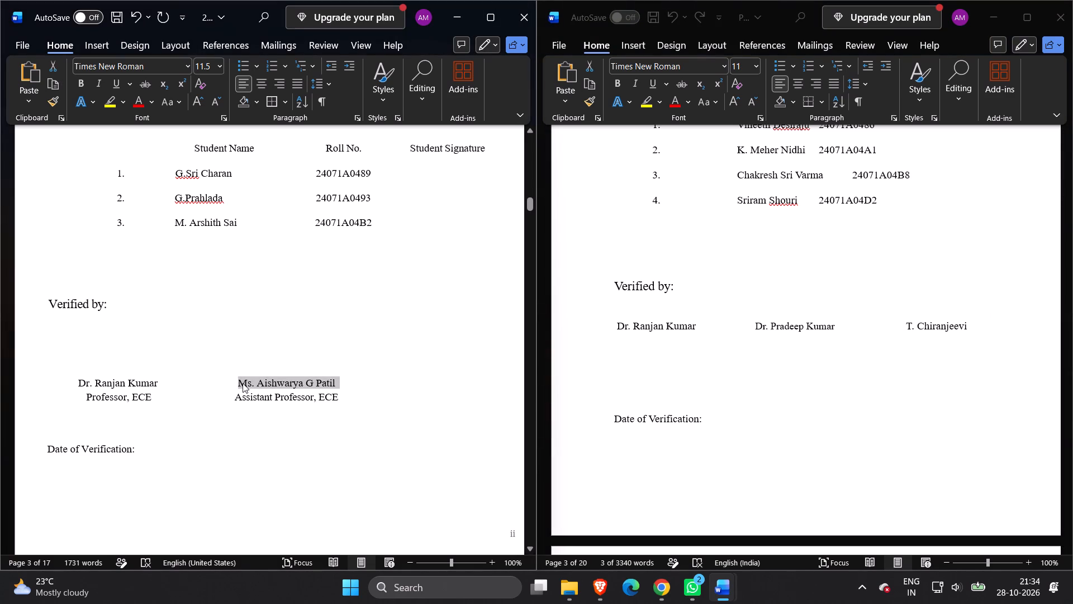
{"action": "key", "text": "ctrl+v"}
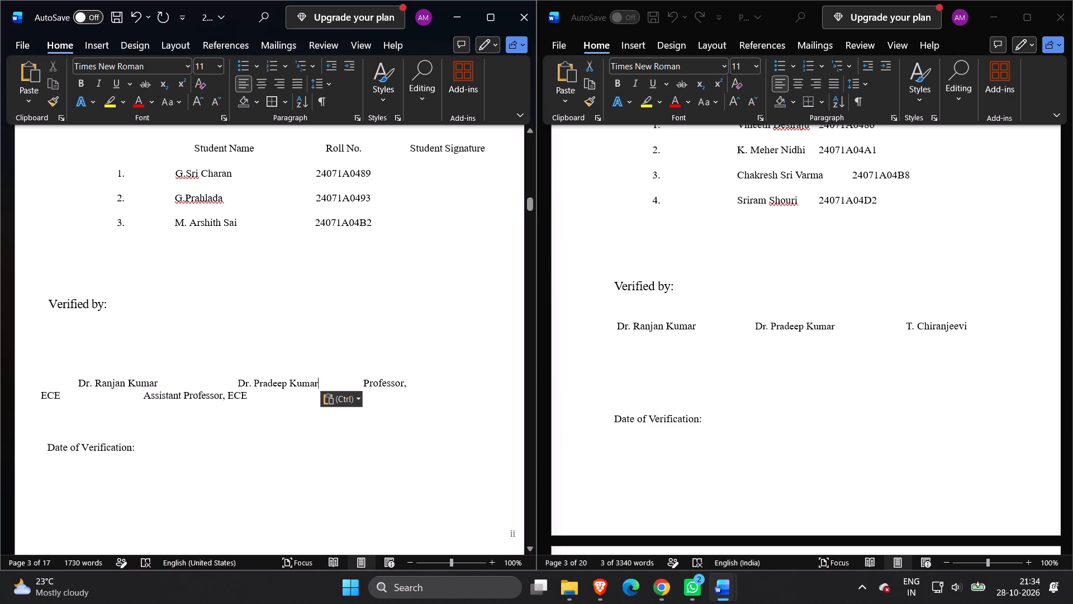
Move the designations onto a new line below the verifier names and indent them thirteen spaces to align under the first name.
{"action": "left_click", "coordinate": [360, 385]}
{"action": "key", "text": "Return"}
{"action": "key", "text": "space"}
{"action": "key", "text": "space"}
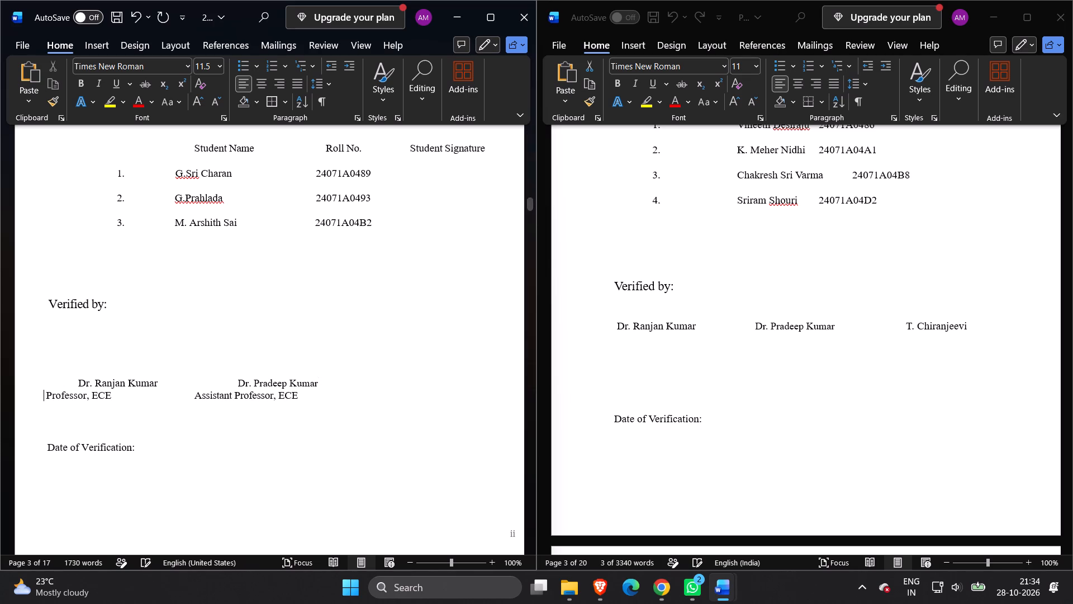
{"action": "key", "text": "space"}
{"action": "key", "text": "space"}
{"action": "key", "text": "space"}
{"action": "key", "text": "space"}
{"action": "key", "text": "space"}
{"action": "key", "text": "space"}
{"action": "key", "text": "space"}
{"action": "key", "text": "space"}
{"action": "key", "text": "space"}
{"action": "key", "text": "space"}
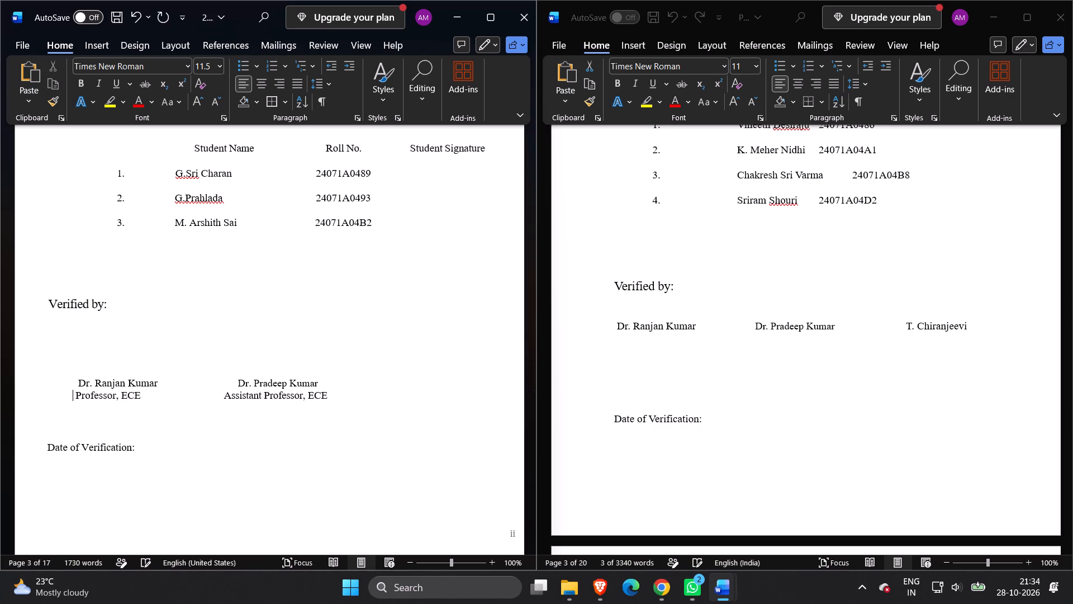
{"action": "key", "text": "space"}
Add six spaces after the second verifier's name and insert the third verifier's name copied from the reference report.
{"action": "left_click", "coordinate": [402, 372]}
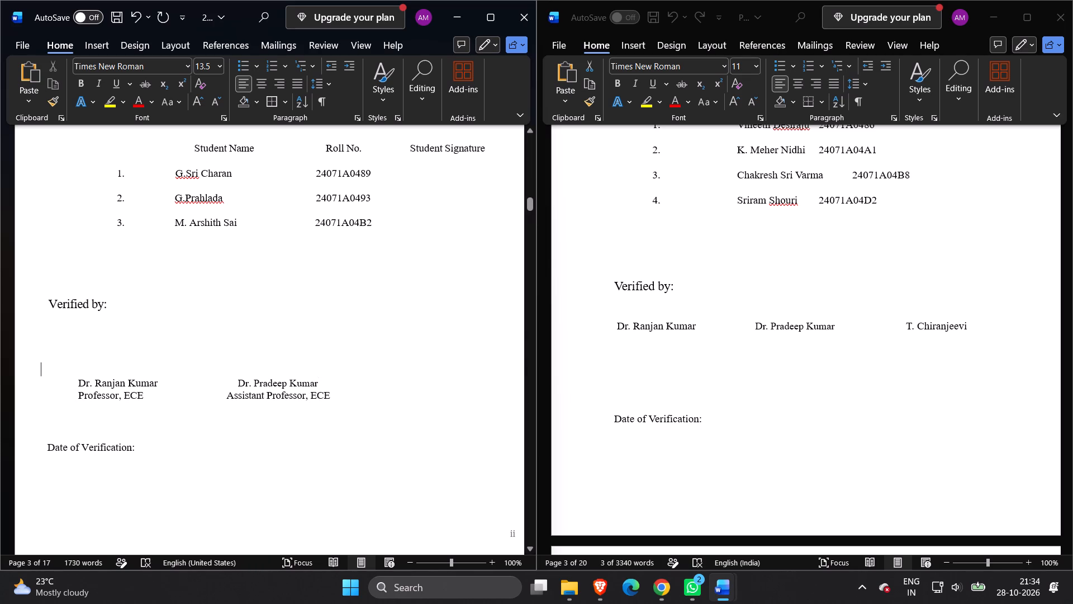
{"action": "left_click", "coordinate": [397, 385]}
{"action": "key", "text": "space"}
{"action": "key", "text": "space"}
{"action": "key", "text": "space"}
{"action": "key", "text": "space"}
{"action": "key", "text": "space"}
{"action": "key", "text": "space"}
{"action": "left_click", "coordinate": [971, 332]}
{"action": "left_click", "coordinate": [971, 331]}
{"action": "left_click_drag", "start_coordinate": [971, 331], "coordinate": [962, 328]}
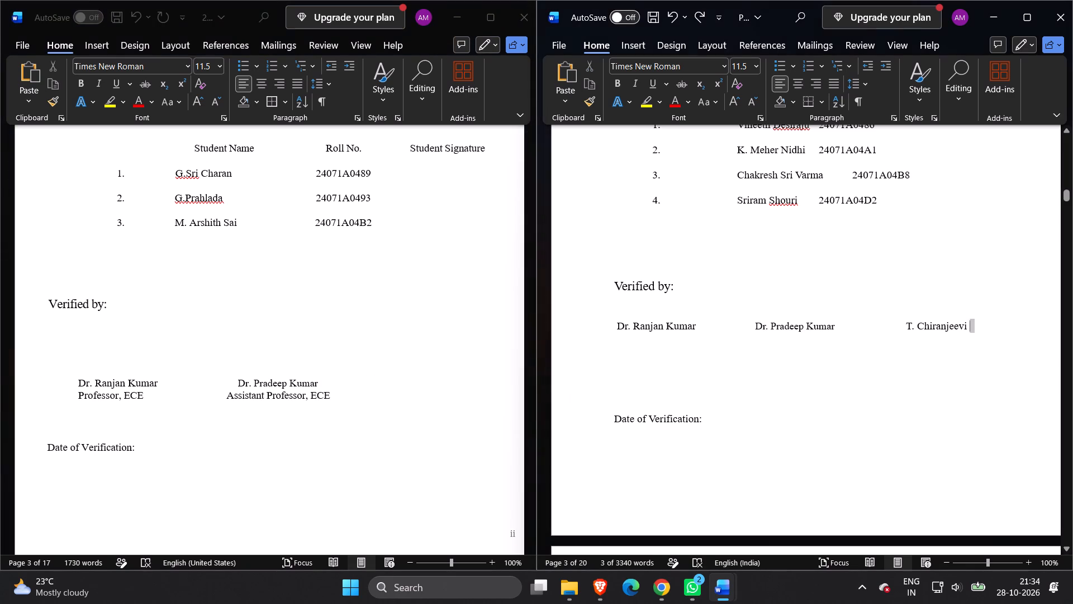
{"action": "left_click_drag", "start_coordinate": [962, 328], "coordinate": [908, 331]}
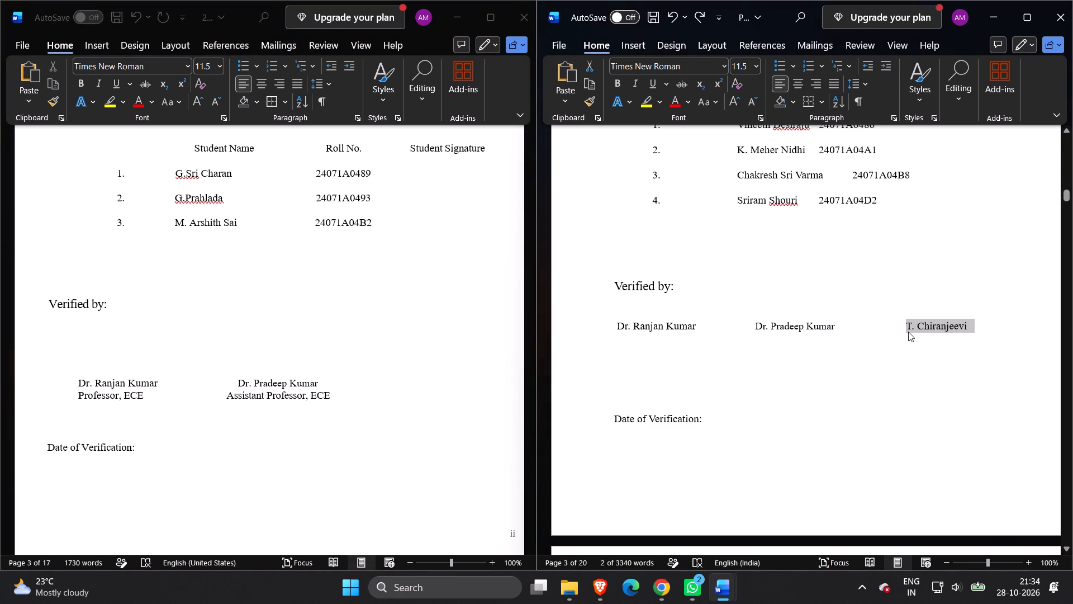
{"action": "key", "text": "ctrl+c"}
{"action": "left_click", "coordinate": [381, 385]}
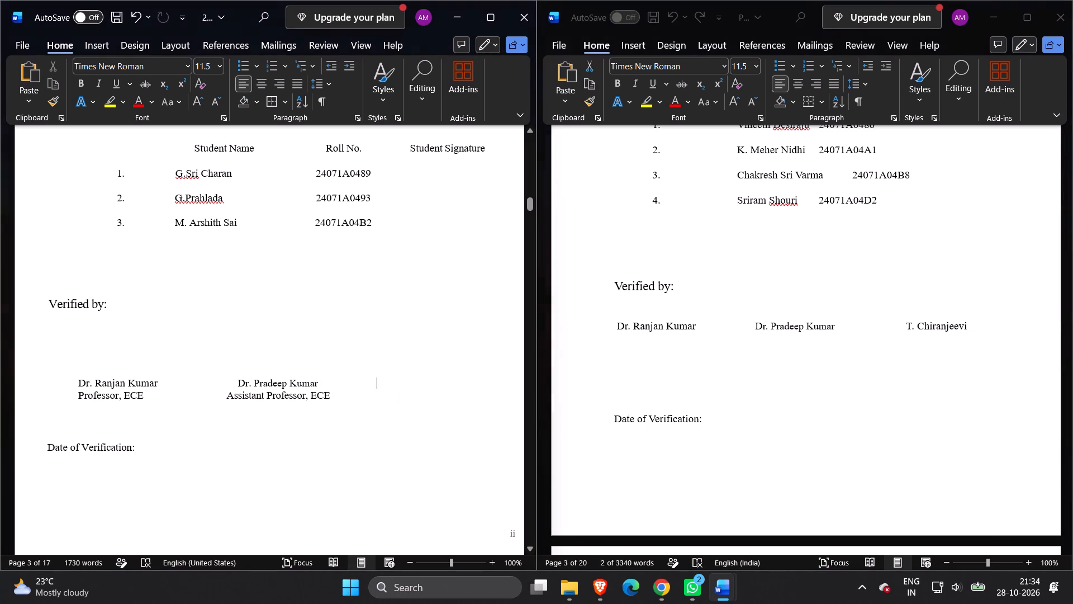
{"action": "key", "text": "ctrl+v"}
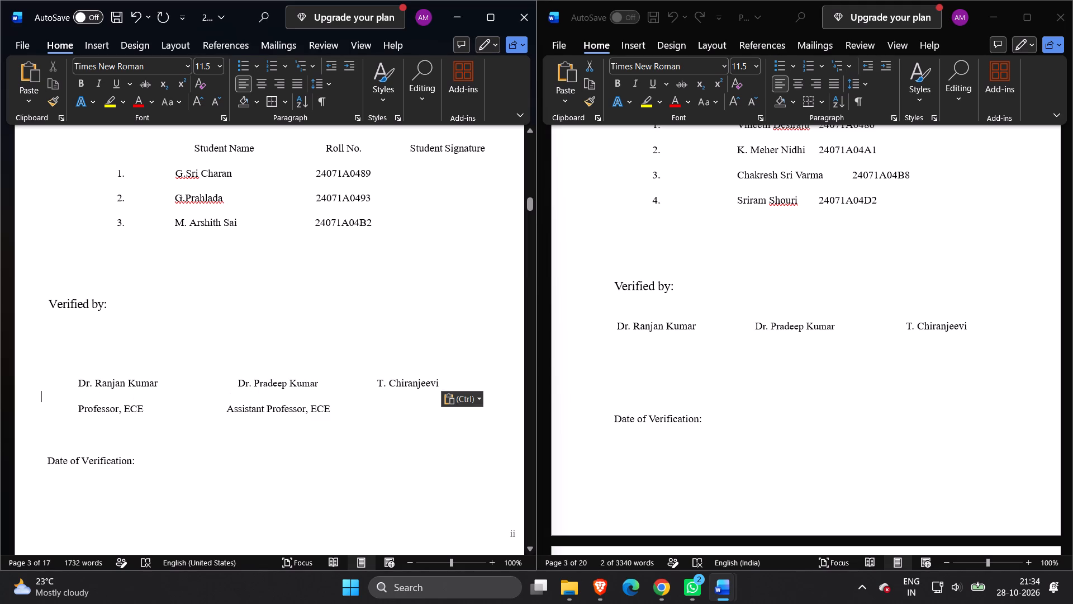
Copy the "Assistant Professor, ECE" designation and paste it under the third verifier's name after four added spaces.
{"action": "left_click", "coordinate": [360, 410]}
{"action": "left_click_drag", "start_coordinate": [339, 412], "coordinate": [244, 408]}
{"action": "key", "text": "ctrl+c"}
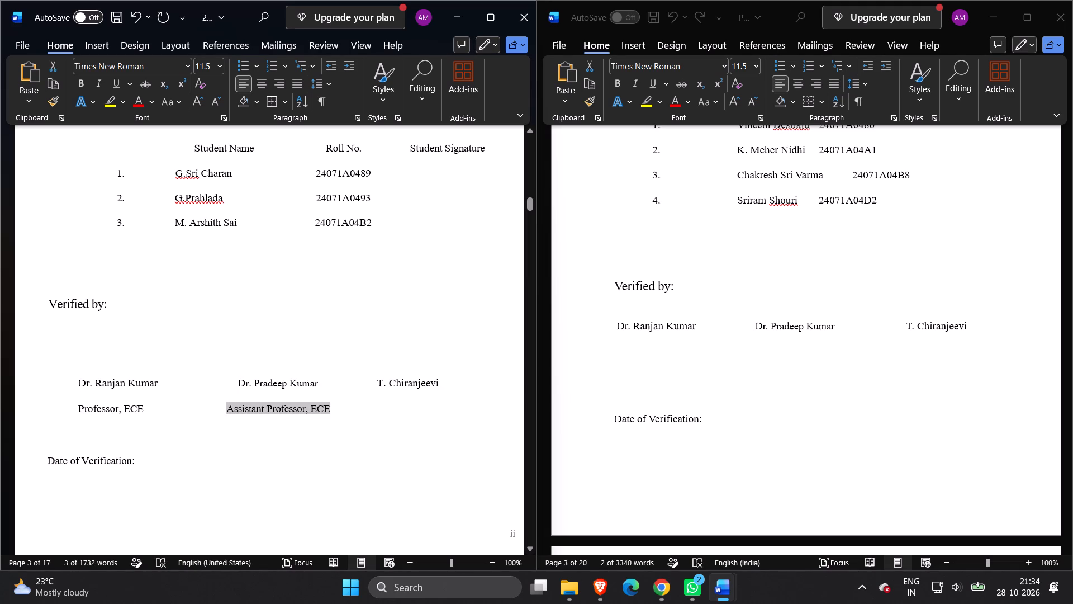
{"action": "left_click", "coordinate": [352, 412]}
{"action": "key", "text": "space"}
{"action": "key", "text": "space"}
{"action": "key", "text": "space"}
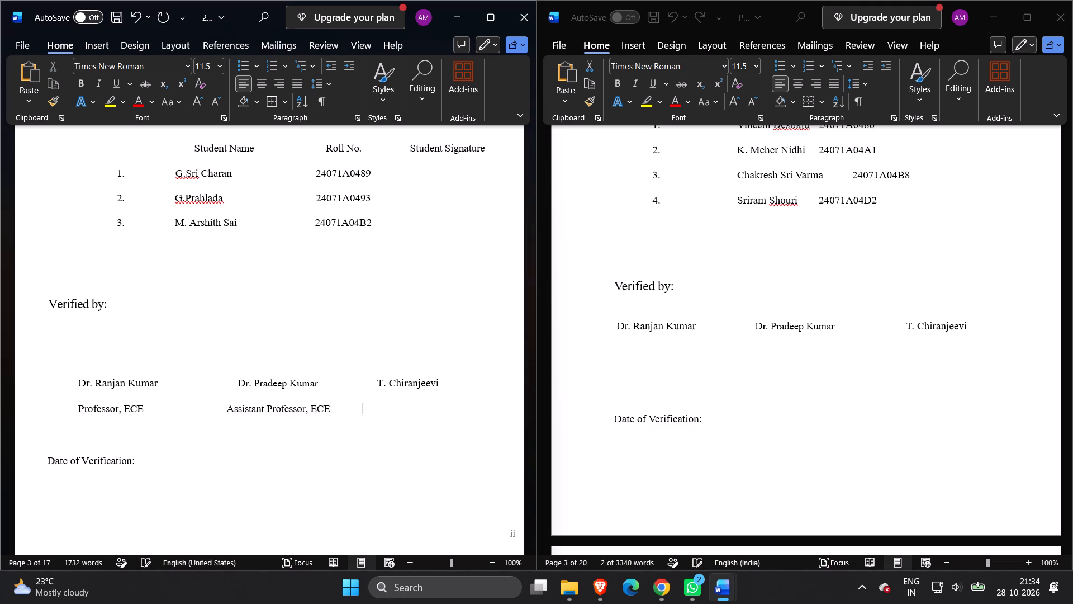
{"action": "key", "text": "space"}
{"action": "key", "text": "ctrl+v"}
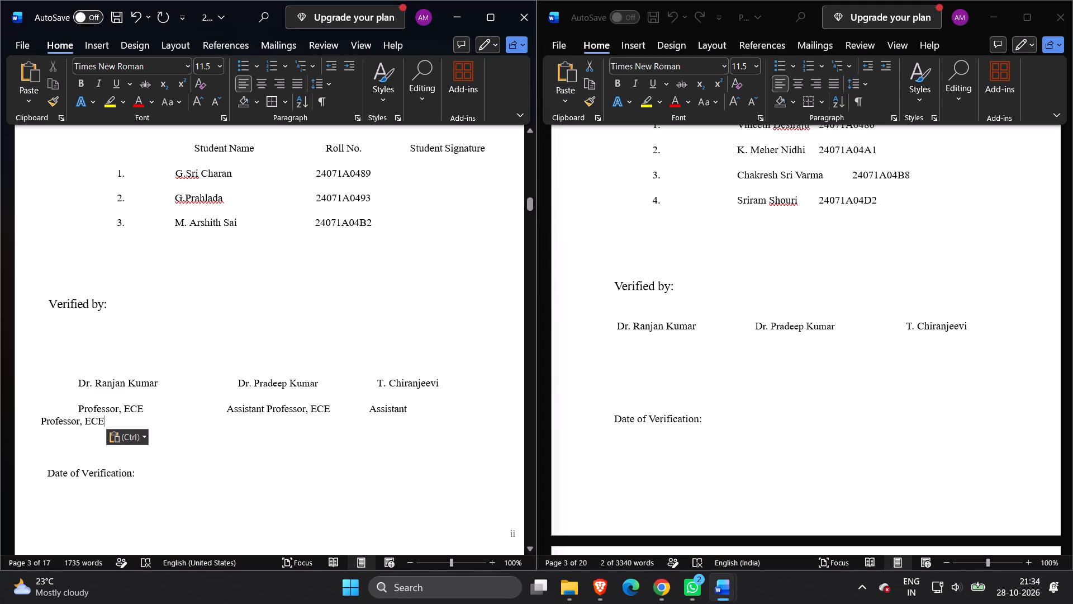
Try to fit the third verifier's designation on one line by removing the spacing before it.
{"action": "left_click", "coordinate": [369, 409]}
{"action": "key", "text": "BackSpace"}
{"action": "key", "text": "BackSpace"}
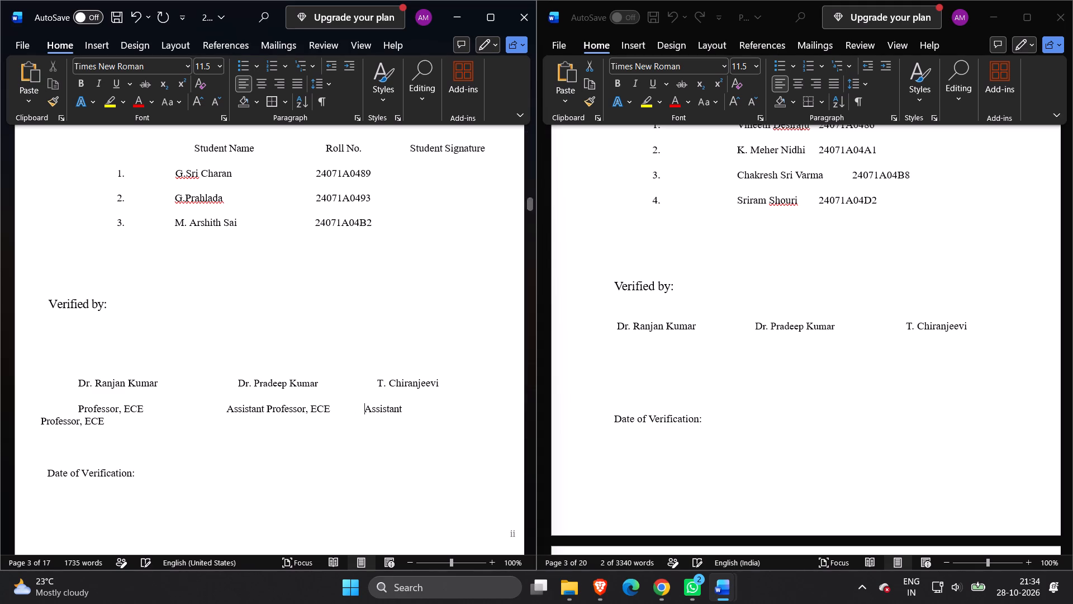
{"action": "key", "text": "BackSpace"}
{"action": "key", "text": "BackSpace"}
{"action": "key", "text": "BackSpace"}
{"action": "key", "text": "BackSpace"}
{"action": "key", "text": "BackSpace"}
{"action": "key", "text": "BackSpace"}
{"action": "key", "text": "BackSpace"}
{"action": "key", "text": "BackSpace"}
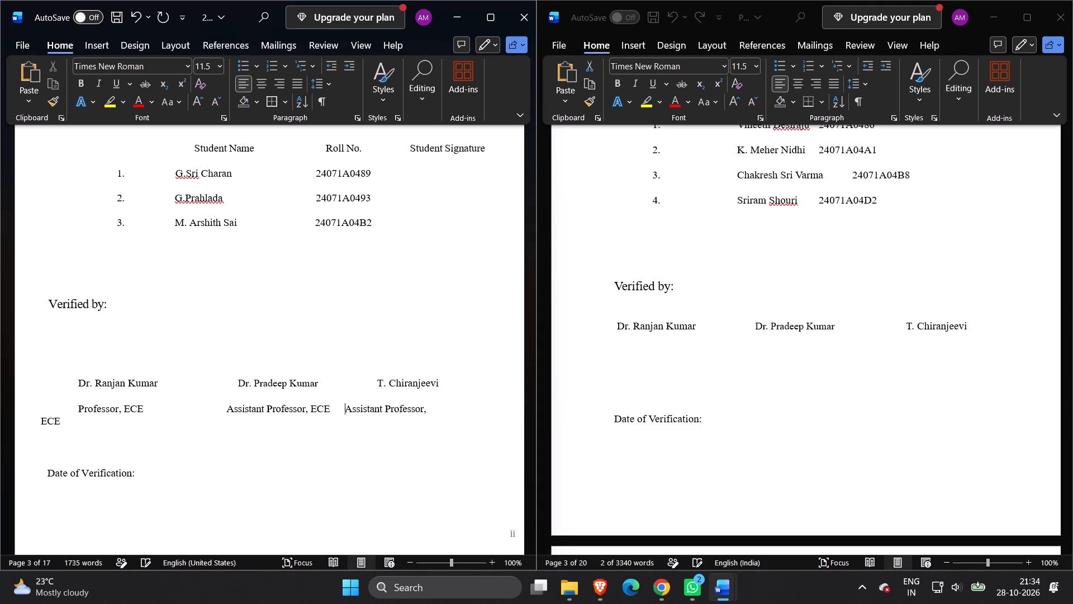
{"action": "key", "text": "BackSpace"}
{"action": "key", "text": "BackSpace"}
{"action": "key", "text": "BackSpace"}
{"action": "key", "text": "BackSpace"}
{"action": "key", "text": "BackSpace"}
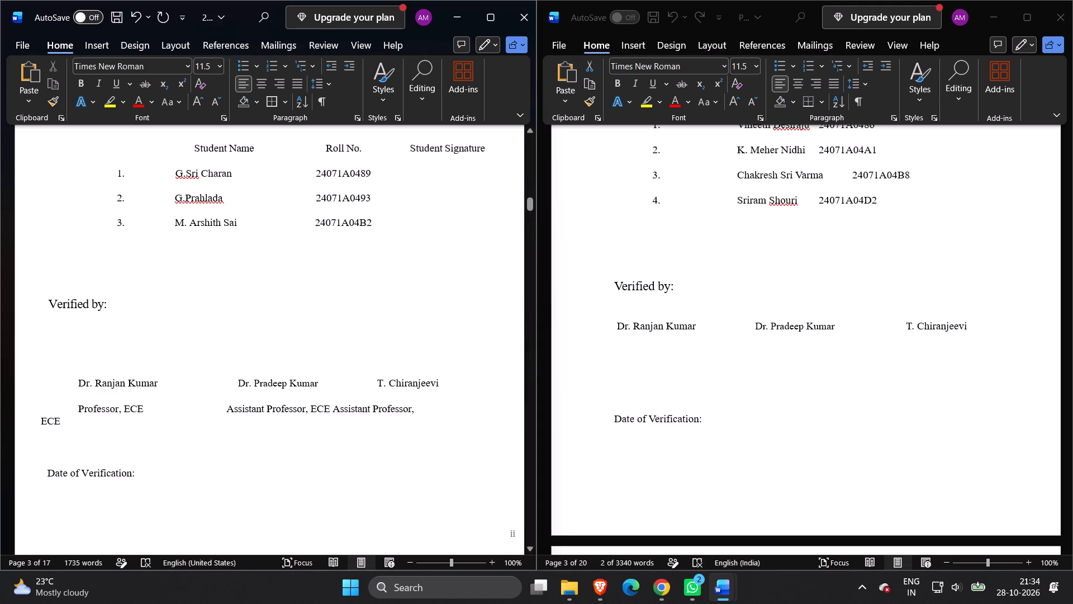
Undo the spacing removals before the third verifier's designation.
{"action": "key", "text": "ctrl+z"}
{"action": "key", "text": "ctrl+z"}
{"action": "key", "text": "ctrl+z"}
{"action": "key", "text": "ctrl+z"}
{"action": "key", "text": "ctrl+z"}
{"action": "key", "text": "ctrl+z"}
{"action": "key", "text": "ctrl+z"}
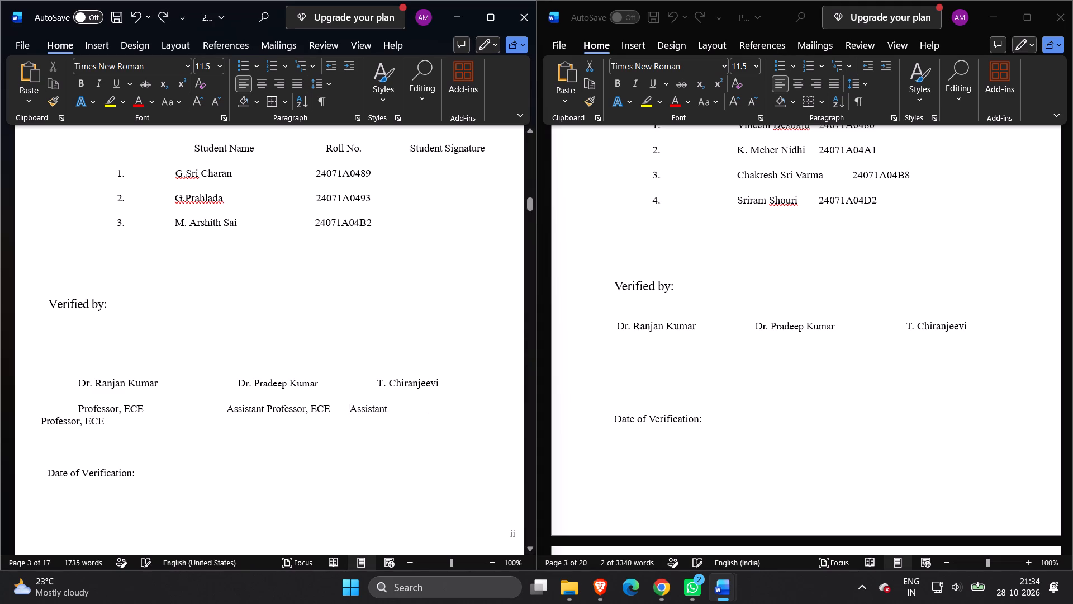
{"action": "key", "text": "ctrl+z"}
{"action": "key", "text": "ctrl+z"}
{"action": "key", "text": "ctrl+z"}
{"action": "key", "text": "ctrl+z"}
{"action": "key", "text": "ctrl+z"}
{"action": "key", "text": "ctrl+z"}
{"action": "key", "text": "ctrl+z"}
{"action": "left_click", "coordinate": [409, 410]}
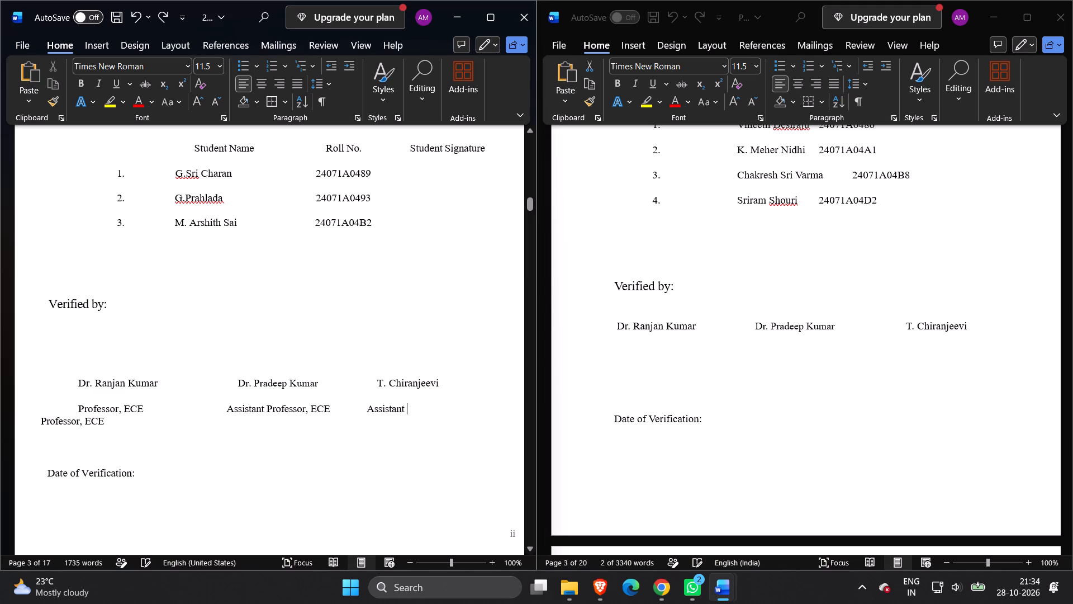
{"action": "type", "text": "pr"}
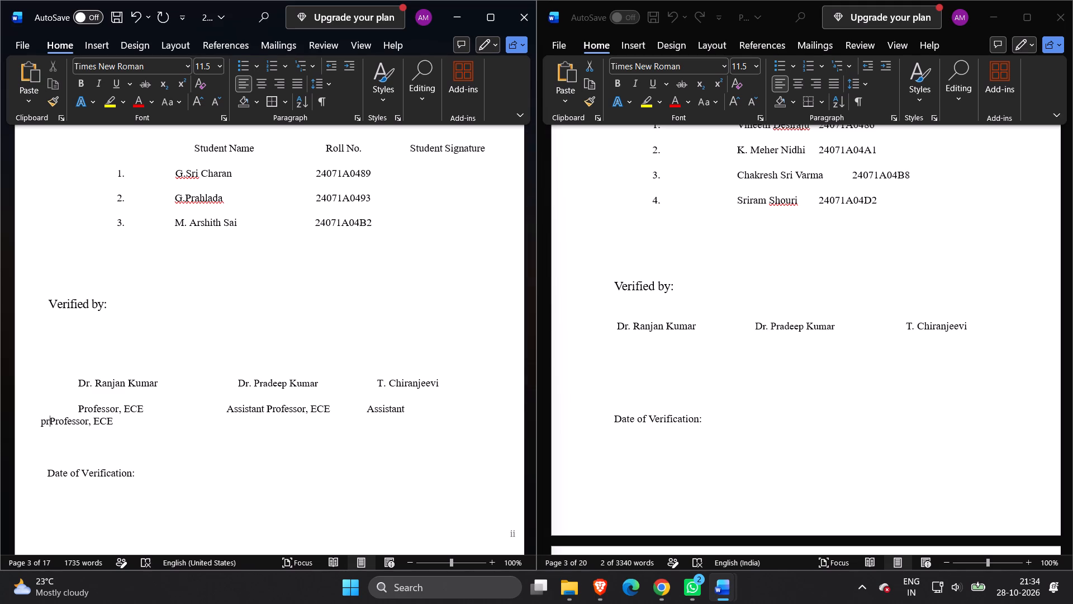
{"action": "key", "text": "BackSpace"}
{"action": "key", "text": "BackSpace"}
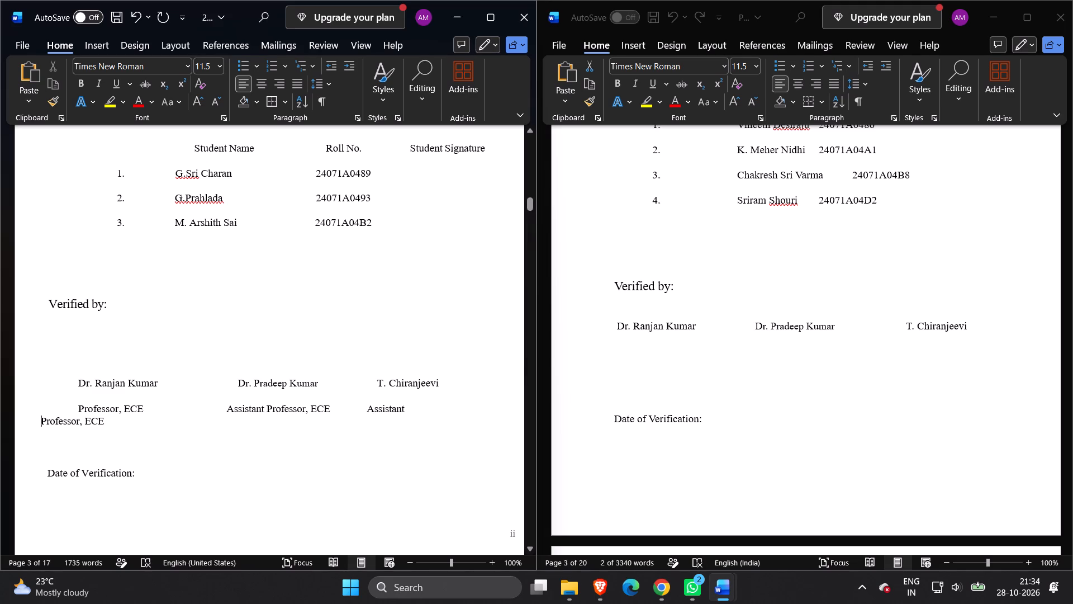
Select the verifier names and designations and turn on View Gridlines.
{"action": "left_click_drag", "start_coordinate": [44, 361], "coordinate": [229, 433]}
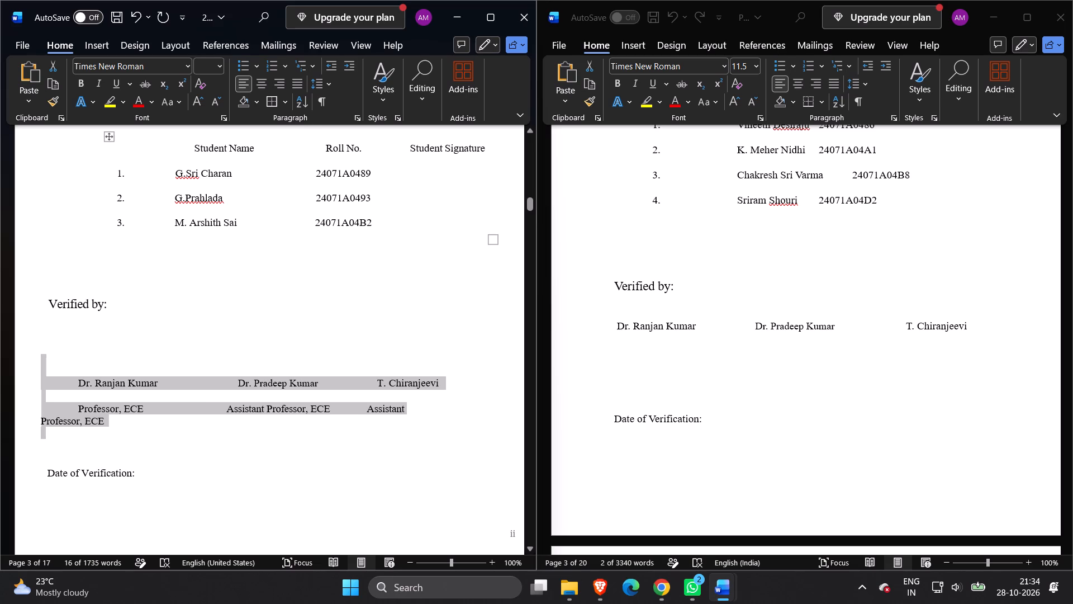
{"action": "left_click", "coordinate": [282, 101]}
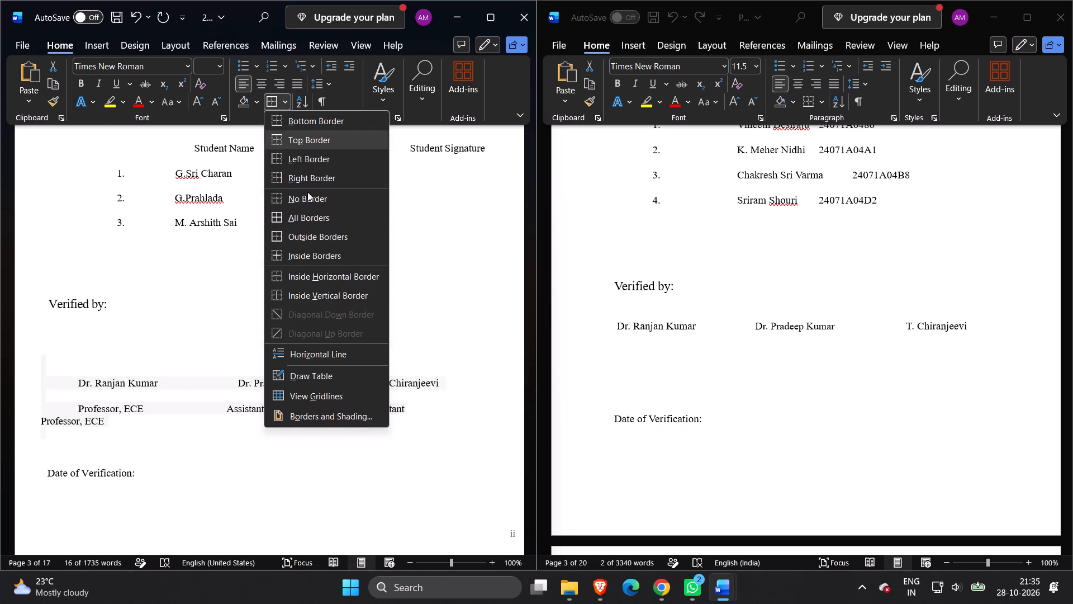
{"action": "left_click", "coordinate": [287, 392]}
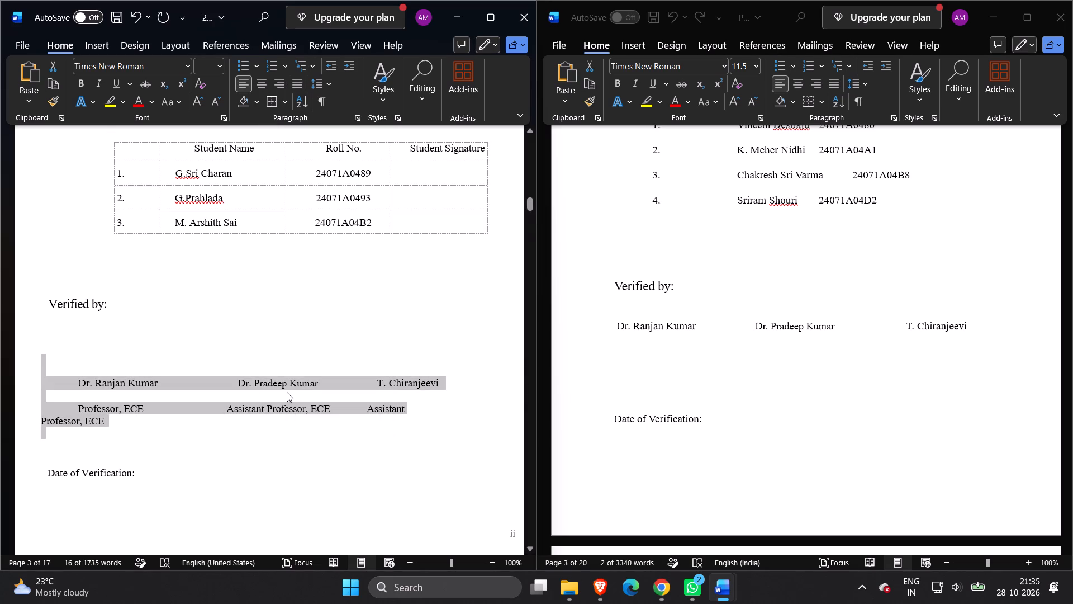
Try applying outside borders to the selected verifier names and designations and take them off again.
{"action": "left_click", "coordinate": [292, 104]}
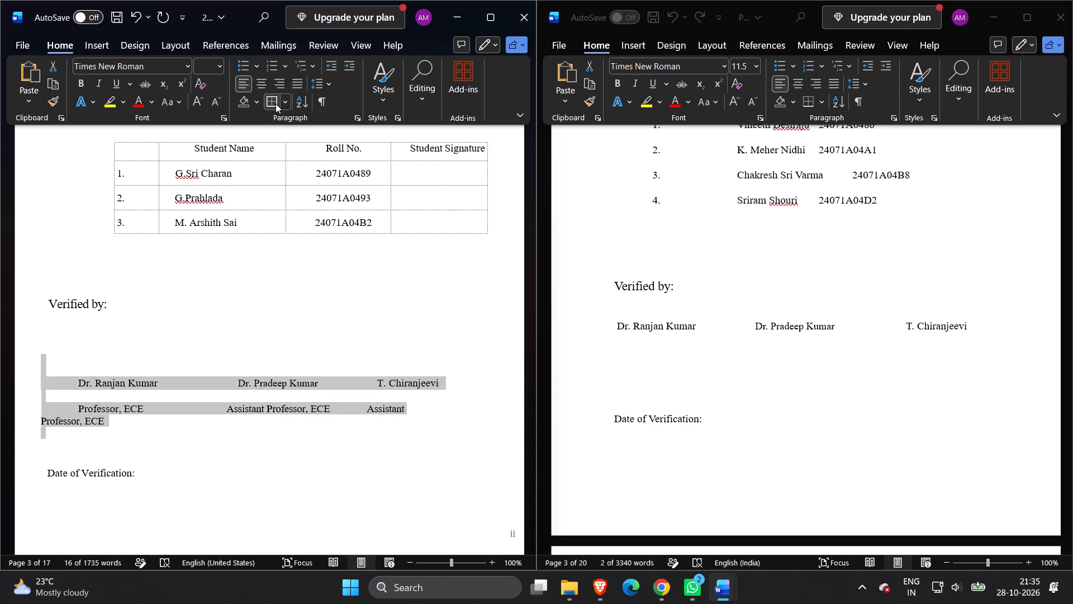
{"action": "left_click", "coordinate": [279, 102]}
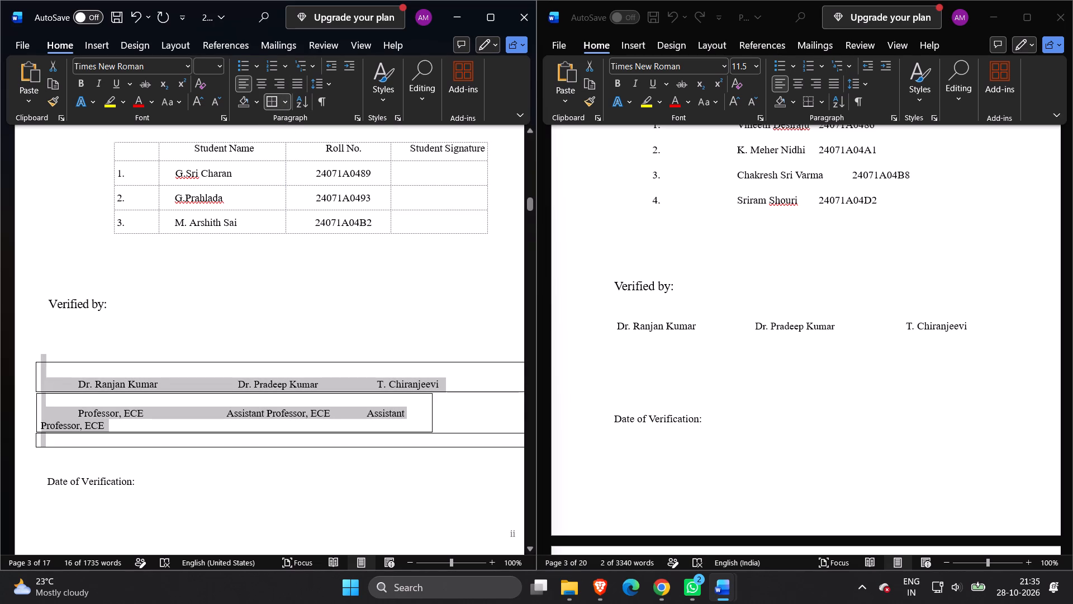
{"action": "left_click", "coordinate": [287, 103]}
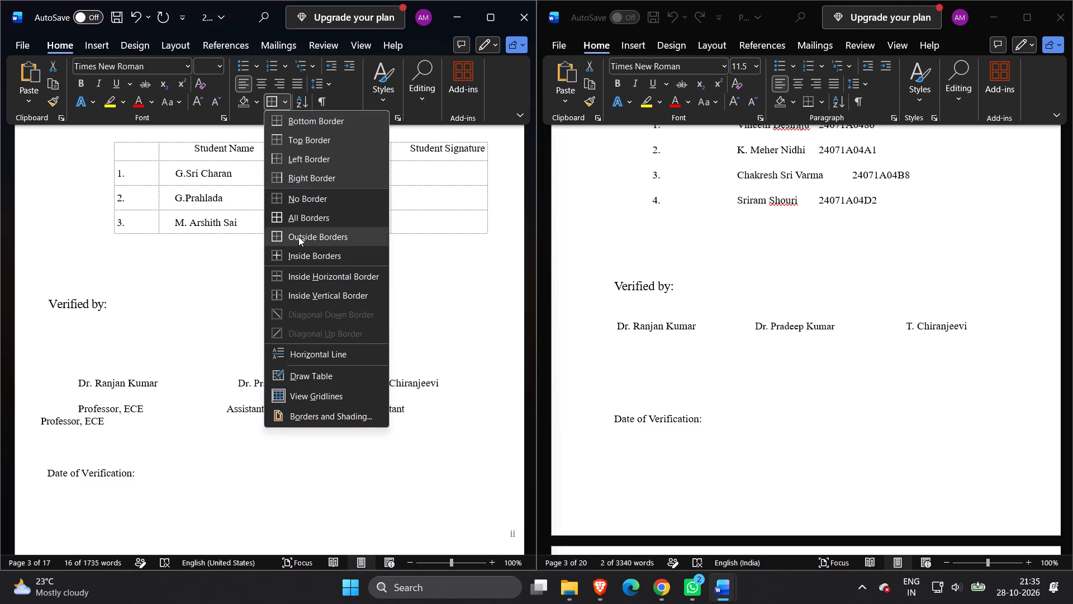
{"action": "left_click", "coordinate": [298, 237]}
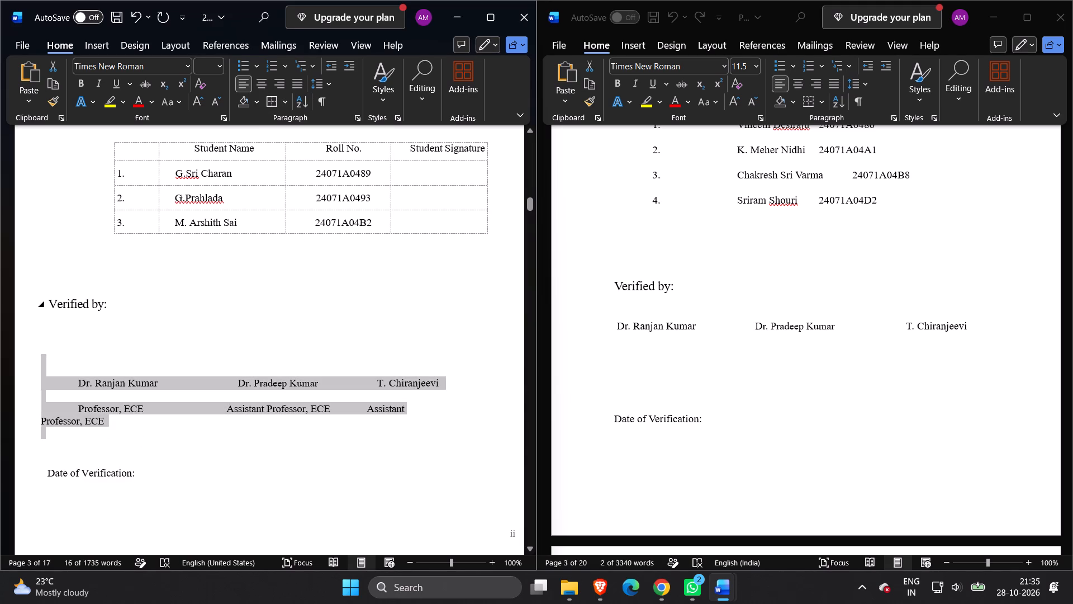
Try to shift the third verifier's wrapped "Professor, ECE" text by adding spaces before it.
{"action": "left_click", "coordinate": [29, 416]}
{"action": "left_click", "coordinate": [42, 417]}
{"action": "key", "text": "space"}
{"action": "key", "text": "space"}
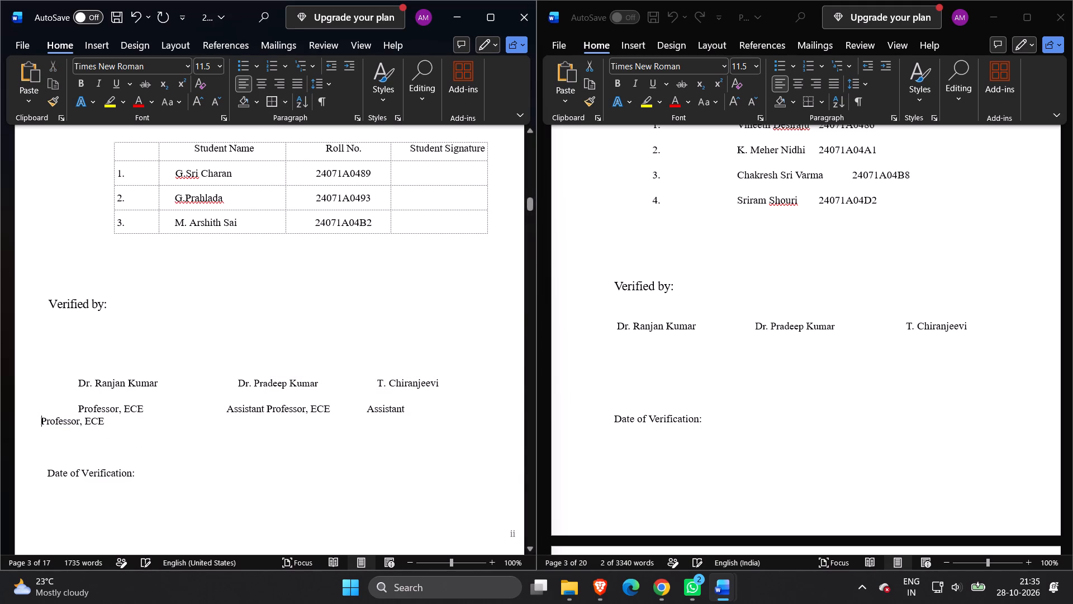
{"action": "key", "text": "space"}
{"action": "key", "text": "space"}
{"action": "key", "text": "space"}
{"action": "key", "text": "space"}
Maximize the report window and start retyping "Professor" after "Assistant" in the third verifier's designation, up to "Pro".
{"action": "left_click", "coordinate": [482, 17]}
{"action": "key", "text": "space"}
{"action": "key", "text": "space"}
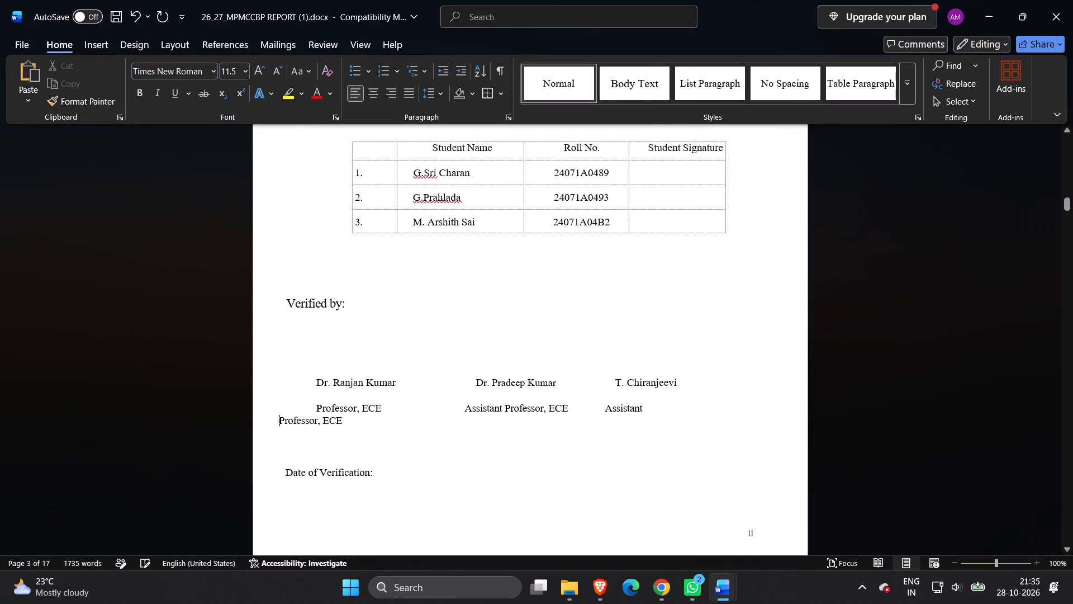
{"action": "left_click", "coordinate": [647, 409]}
{"action": "key", "text": "space"}
{"action": "key", "text": "space"}
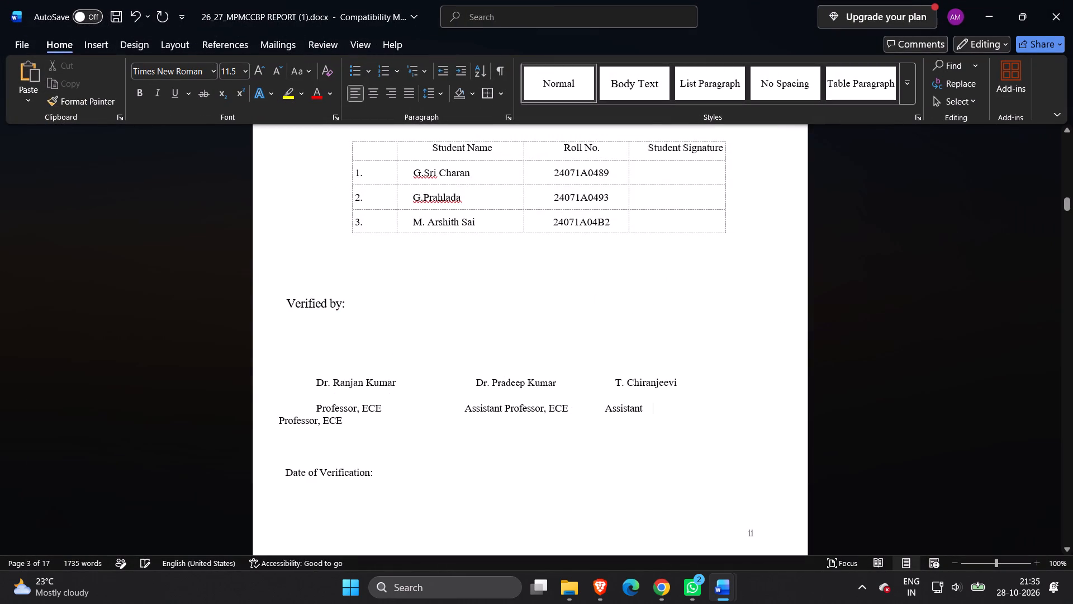
{"action": "key", "text": "shift+p"}
{"action": "key", "text": "BackSpace"}
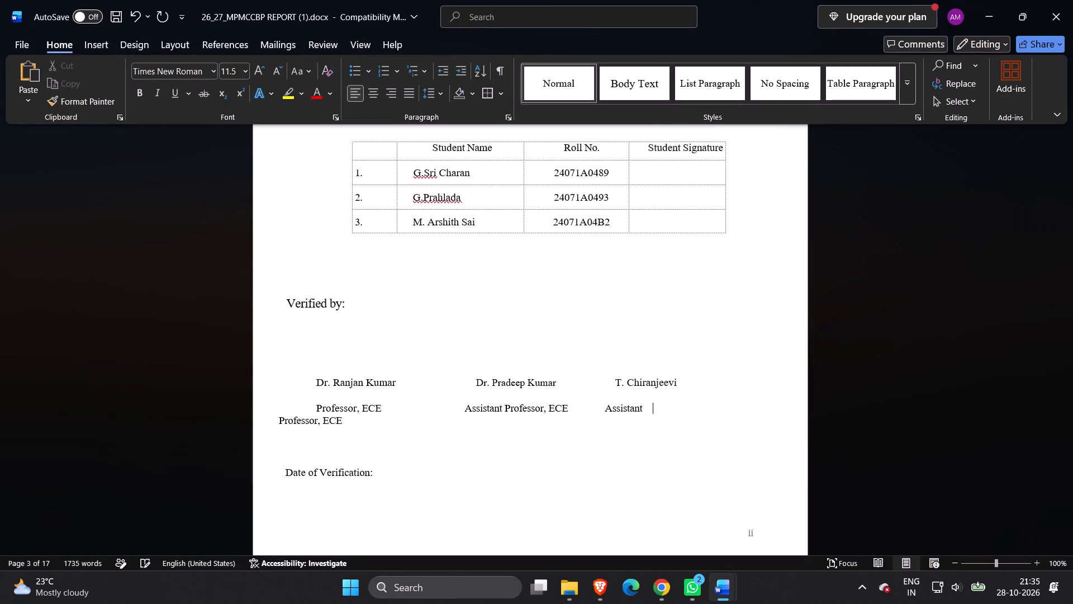
{"action": "key", "text": "BackSpace"}
{"action": "key", "text": "p"}
{"action": "type", "text": "RO"}
{"action": "key", "text": "BackSpace"}
{"action": "key", "text": "BackSpace"}
{"action": "key", "text": "BackSpace"}
{"action": "key", "text": "BackSpace"}
{"action": "key", "text": "BackSpace"}
{"action": "key", "text": "p"}
{"action": "type", "text": "RO"}
{"action": "key", "text": "BackSpace"}
{"action": "key", "text": "BackSpace"}
{"action": "type", "text": "rofess"}
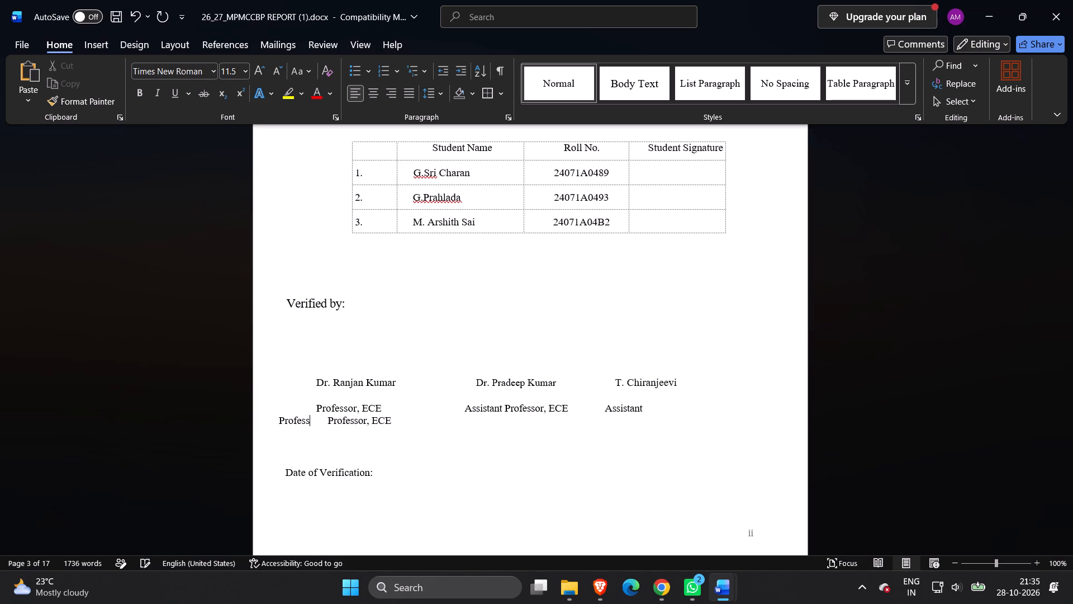
{"action": "key", "text": "BackSpace"}
{"action": "key", "text": "BackSpace"}
{"action": "key", "text": "BackSpace"}
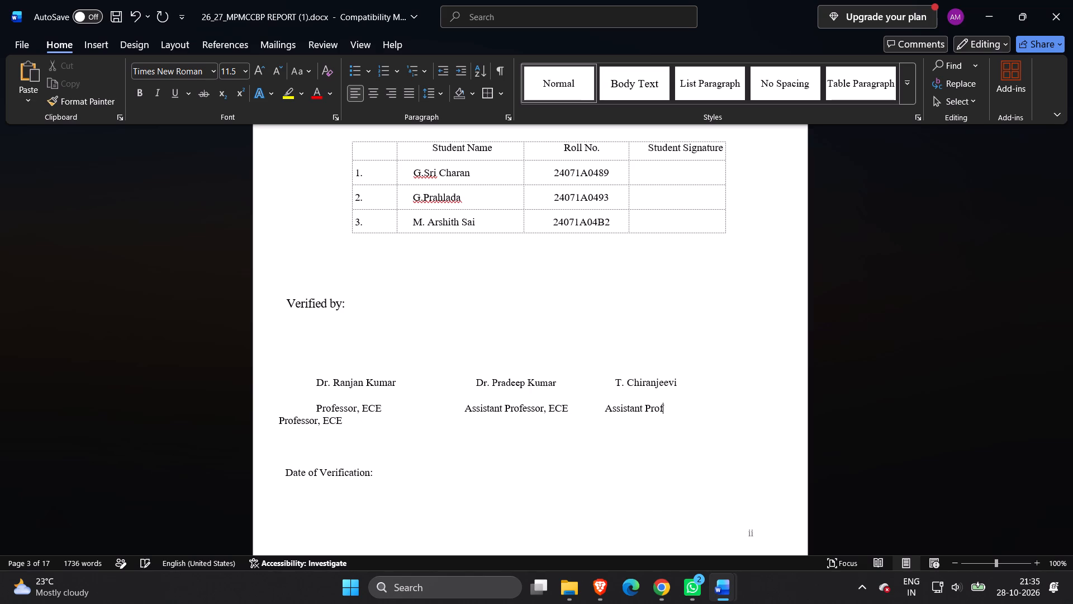
{"action": "key", "text": "BackSpace"}
Delete the wrapped "Professor, ECE" text from the line below the verifiers' designations.
{"action": "left_click", "coordinate": [349, 414]}
{"action": "key", "text": "BackSpace"}
{"action": "key", "text": "BackSpace"}
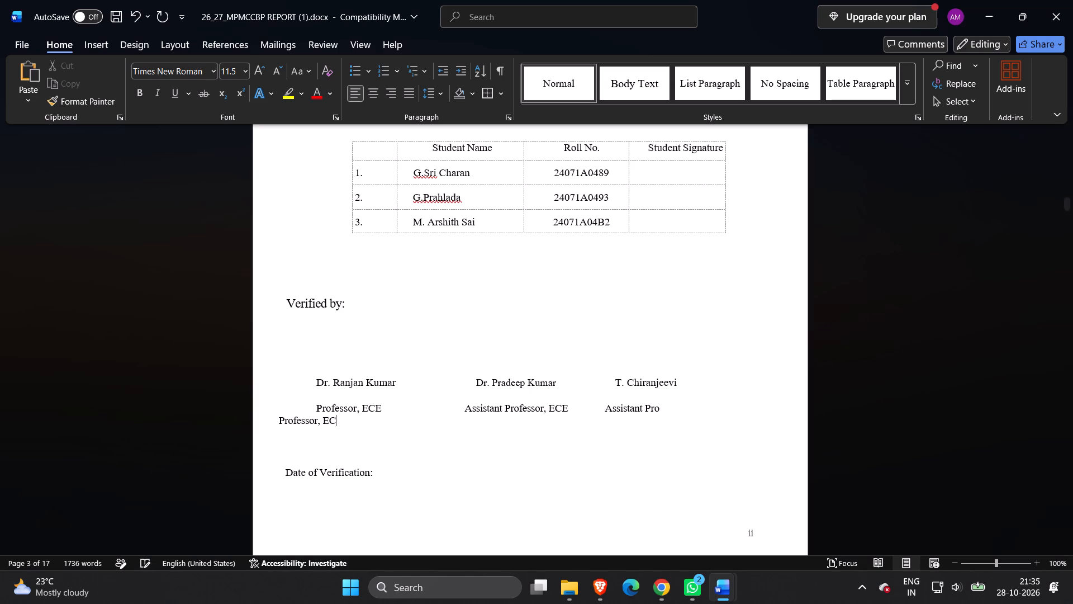
{"action": "key", "text": "BackSpace"}
{"action": "key", "text": "BackSpace"}
{"action": "key", "text": "BackSpace"}
{"action": "key", "text": "BackSpace"}
{"action": "key", "text": "BackSpace"}
{"action": "key", "text": "BackSpace"}
{"action": "key", "text": "BackSpace"}
{"action": "key", "text": "BackSpace"}
{"action": "key", "text": "BackSpace"}
{"action": "key", "text": "BackSpace"}
{"action": "key", "text": "BackSpace"}
{"action": "key", "text": "BackSpace"}
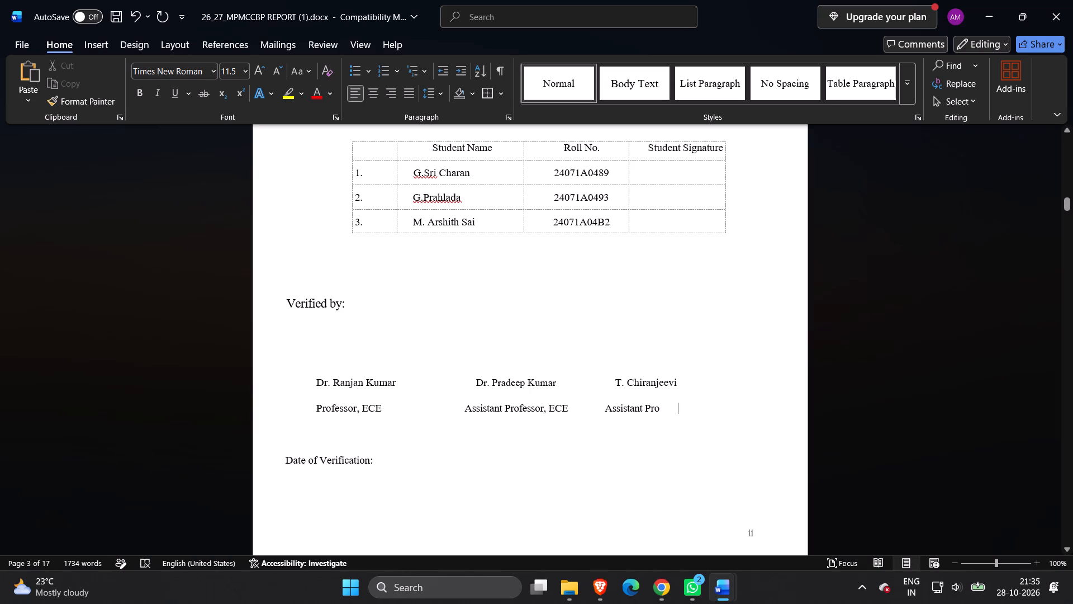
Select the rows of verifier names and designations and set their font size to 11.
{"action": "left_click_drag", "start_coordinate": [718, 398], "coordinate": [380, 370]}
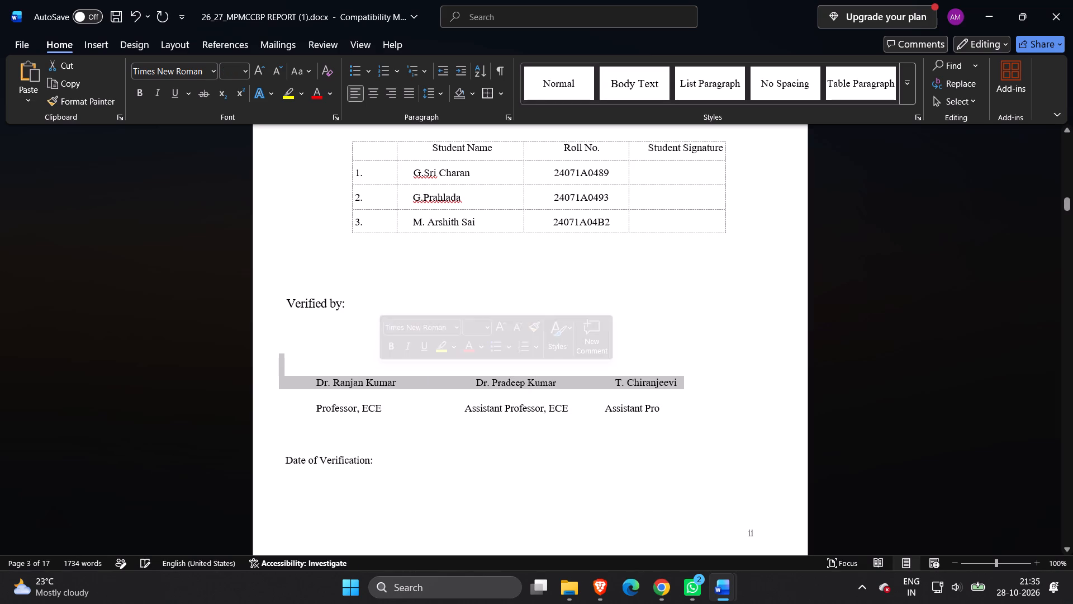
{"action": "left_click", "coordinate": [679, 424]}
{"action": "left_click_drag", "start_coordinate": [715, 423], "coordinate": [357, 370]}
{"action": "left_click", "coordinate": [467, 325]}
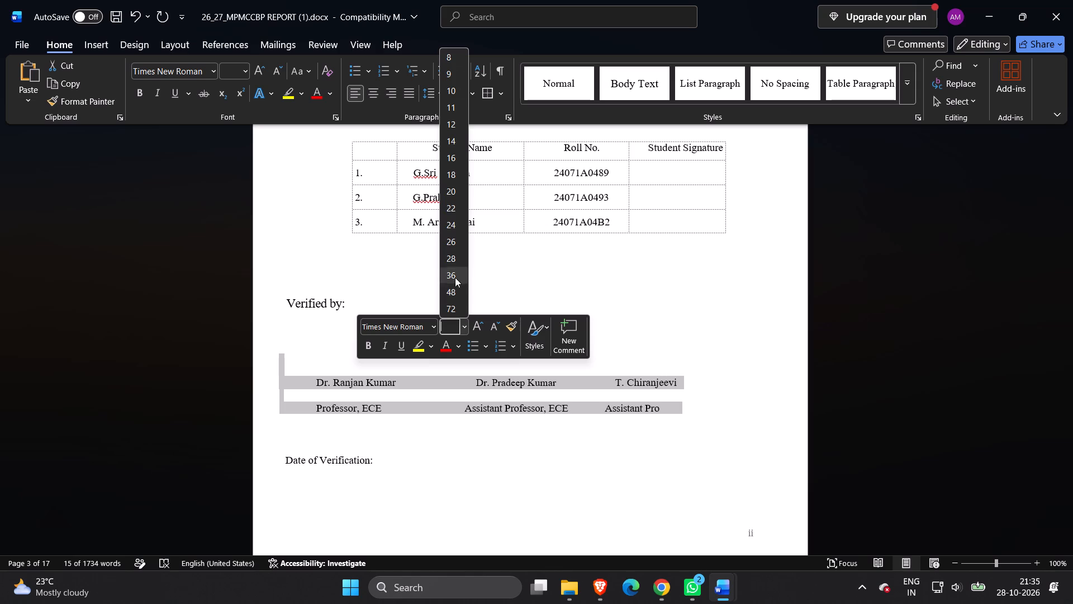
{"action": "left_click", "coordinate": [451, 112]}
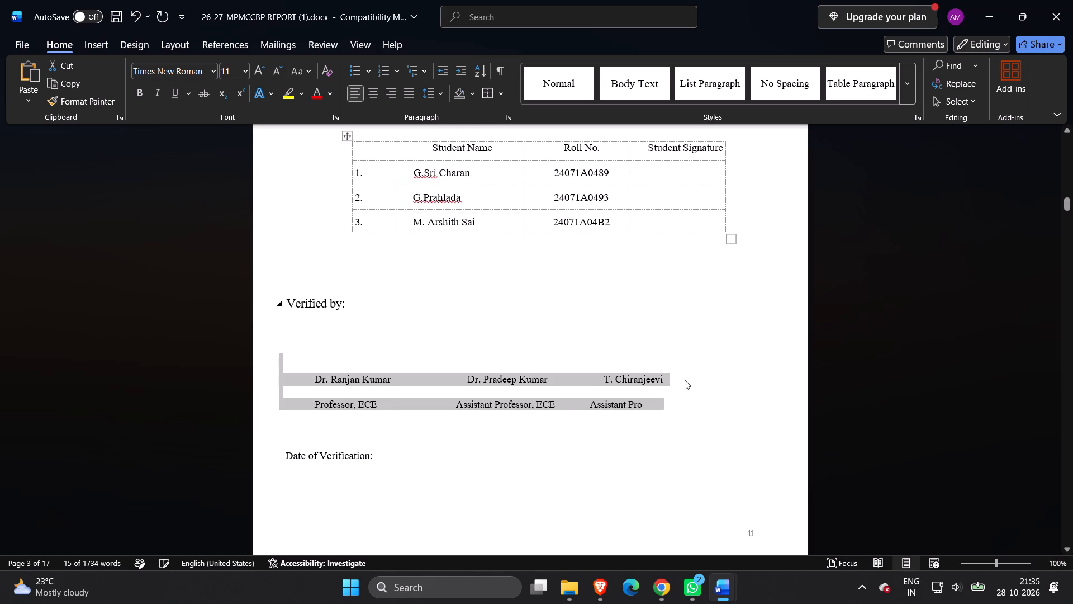
Complete the third verifier's designation as "Assistant Professor,ECE".
{"action": "left_click", "coordinate": [647, 400]}
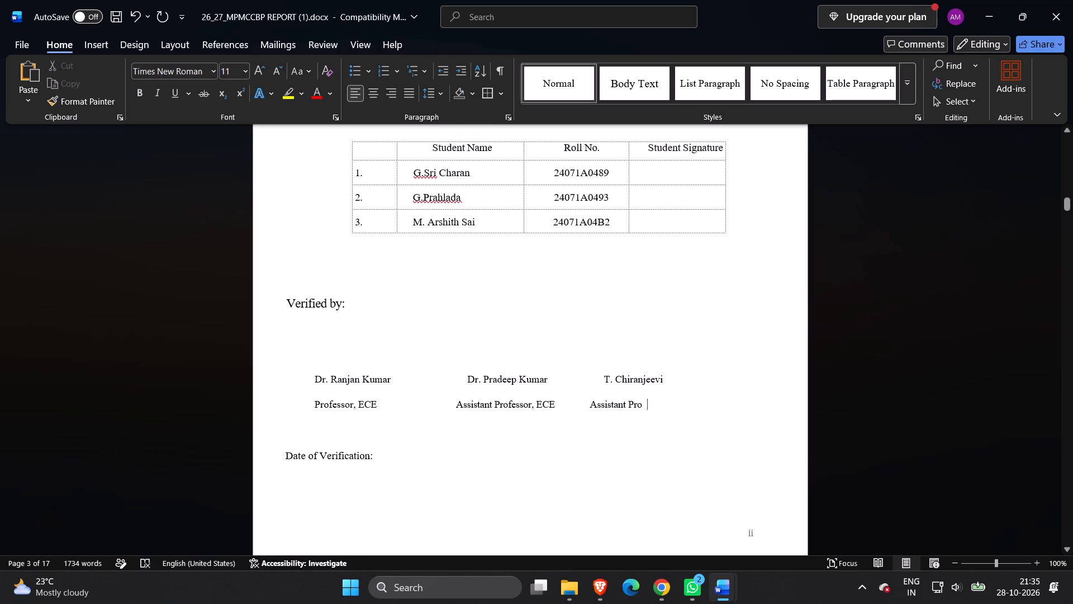
{"action": "key", "text": "BackSpace"}
{"action": "key", "text": "BackSpace"}
{"action": "type", "text": "fessor"}
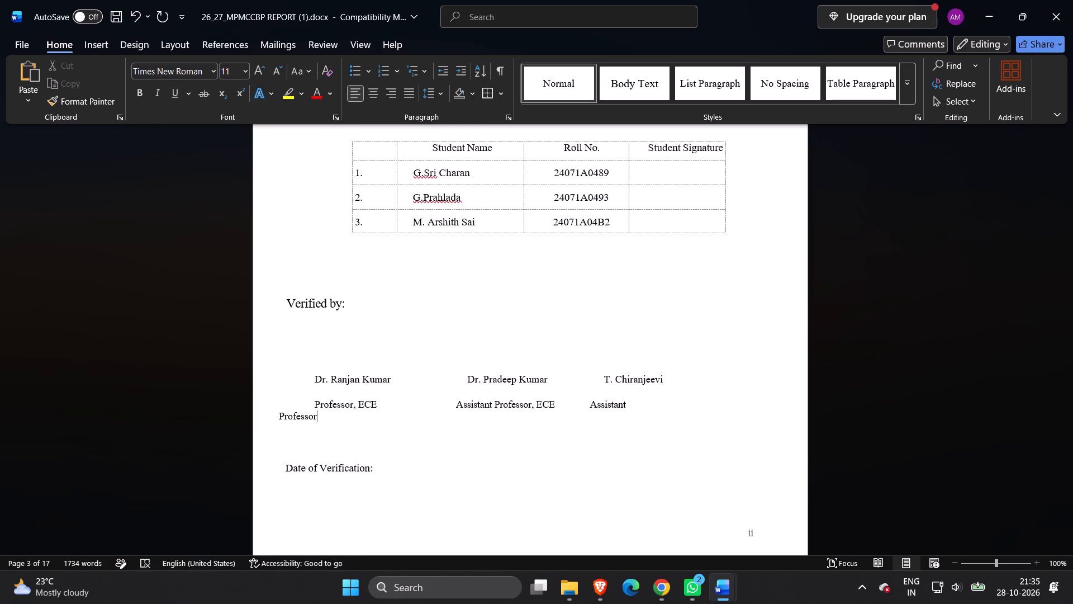
{"action": "type", "text": ",ECe"}
{"action": "key", "text": "BackSpace"}
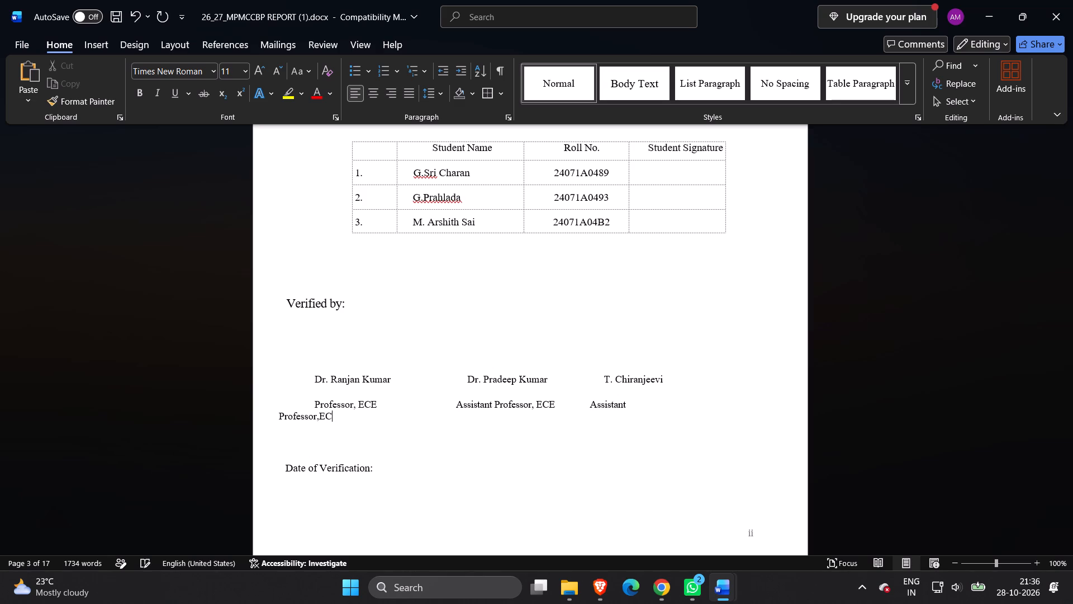
{"action": "key", "text": "e"}
Set the font size of the verifier names and designations to 10.
{"action": "left_click_drag", "start_coordinate": [352, 417], "coordinate": [274, 377]}
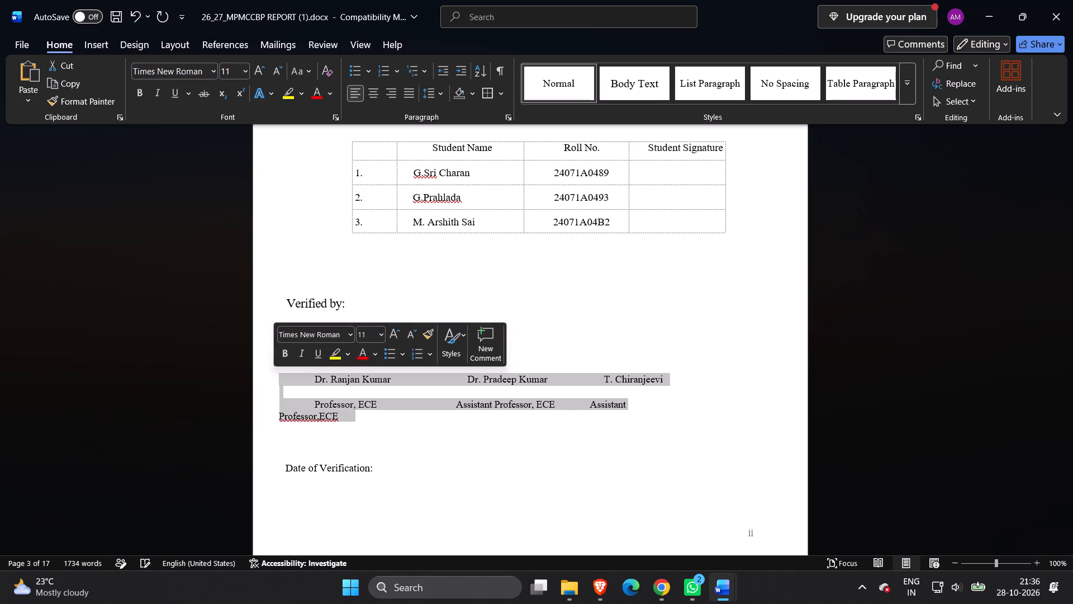
{"action": "left_click", "coordinate": [379, 334]}
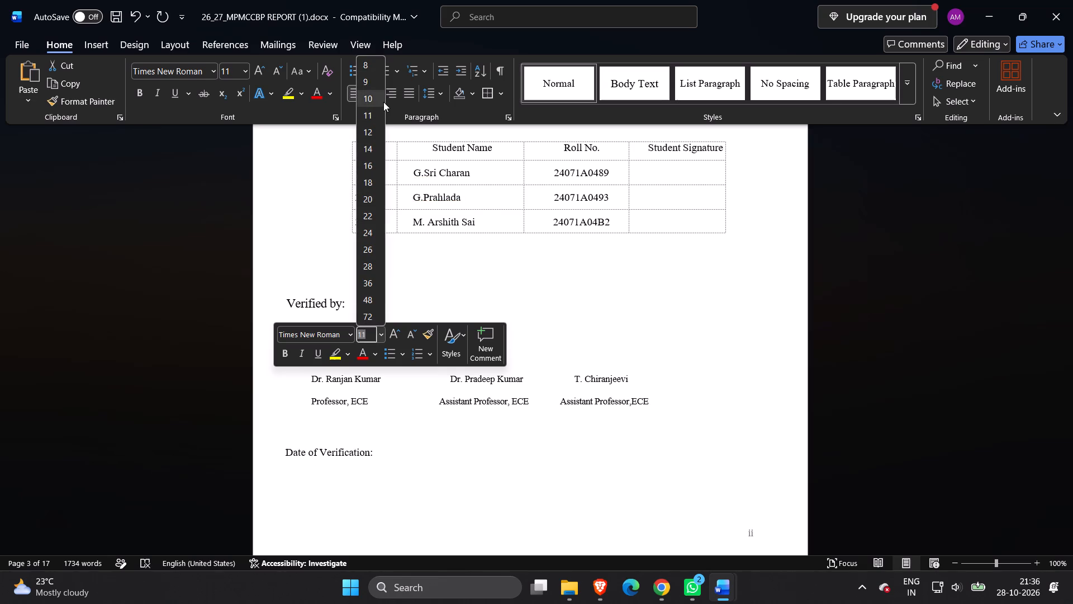
{"action": "left_click", "coordinate": [383, 102]}
{"action": "left_click", "coordinate": [564, 360]}
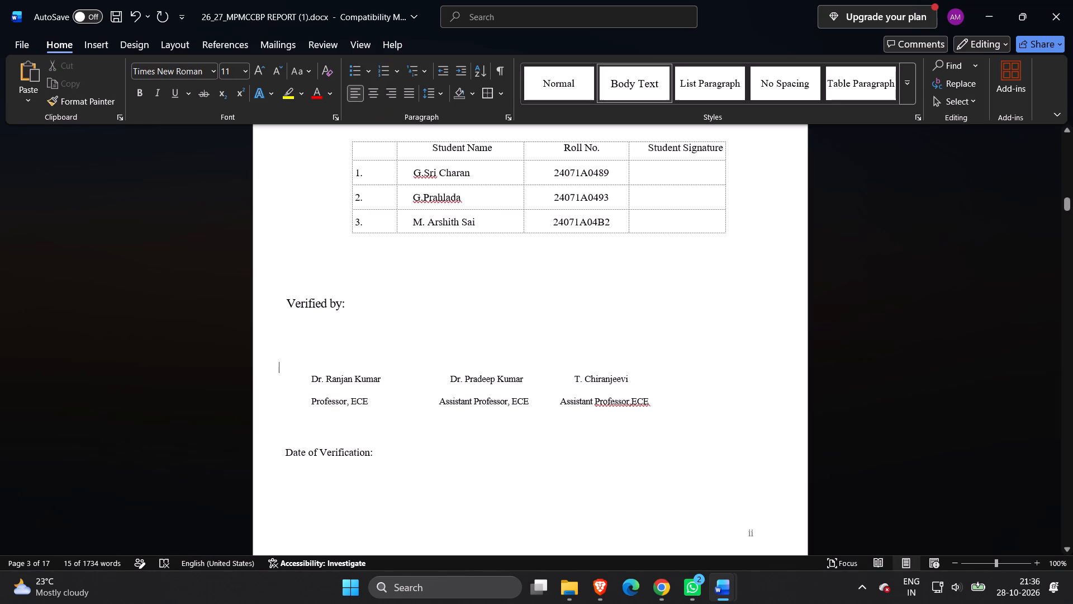
Indent the row of verifier names by adding spaces before the first verifier's name.
{"action": "left_click", "coordinate": [304, 392]}
{"action": "key", "text": "space"}
{"action": "key", "text": "space"}
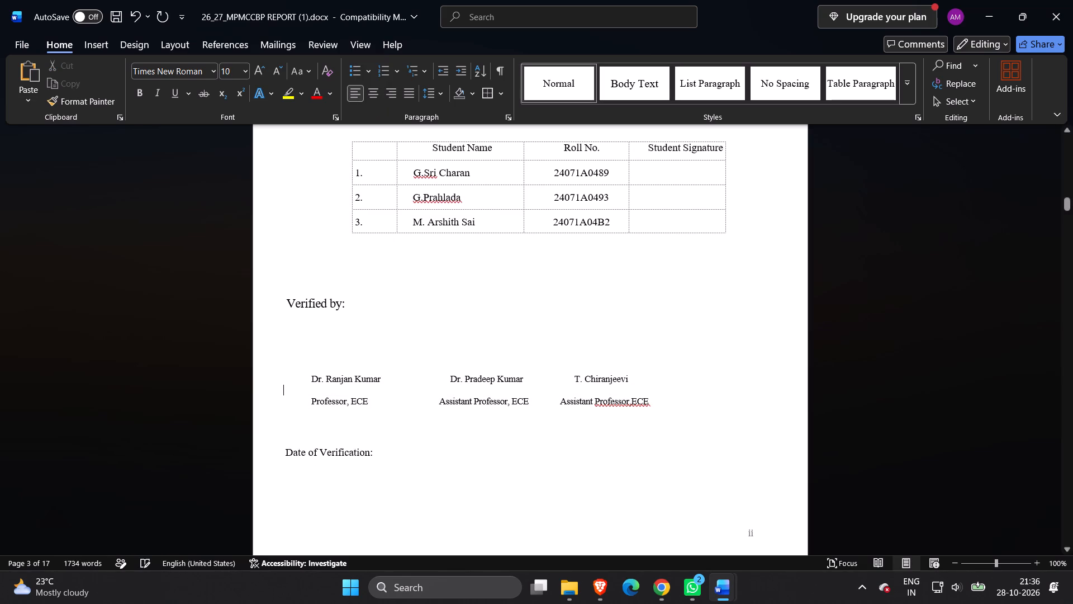
{"action": "key", "text": "space"}
{"action": "left_click", "coordinate": [302, 383]}
{"action": "key", "text": "space"}
{"action": "key", "text": "space"}
{"action": "key", "text": "space"}
{"action": "key", "text": "space"}
{"action": "key", "text": "space"}
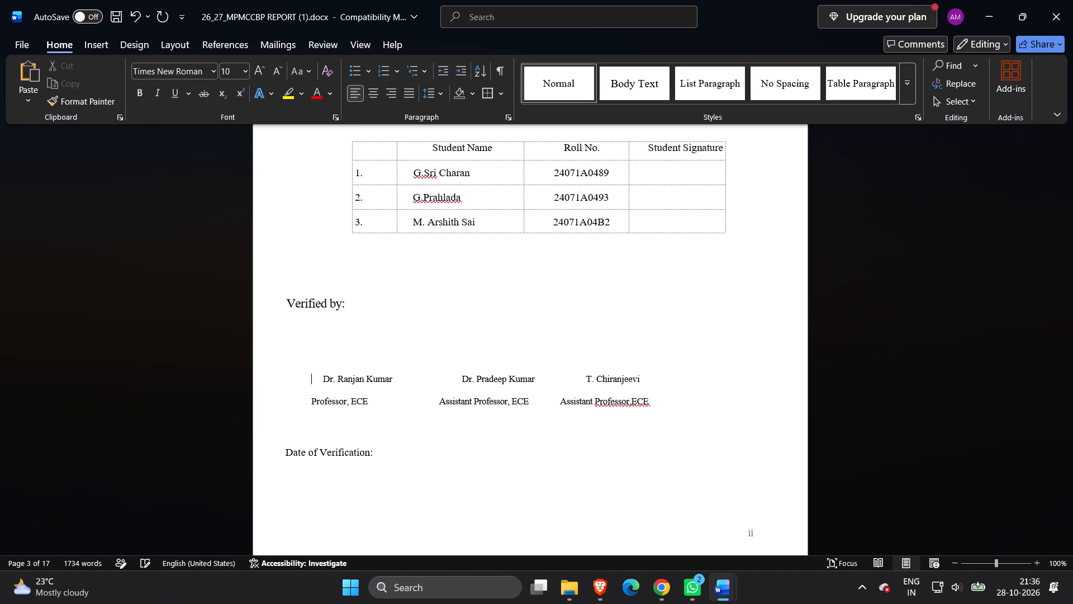
{"action": "key", "text": "space"}
{"action": "key", "text": "space"}
{"action": "key", "text": "space"}
{"action": "key", "text": "space"}
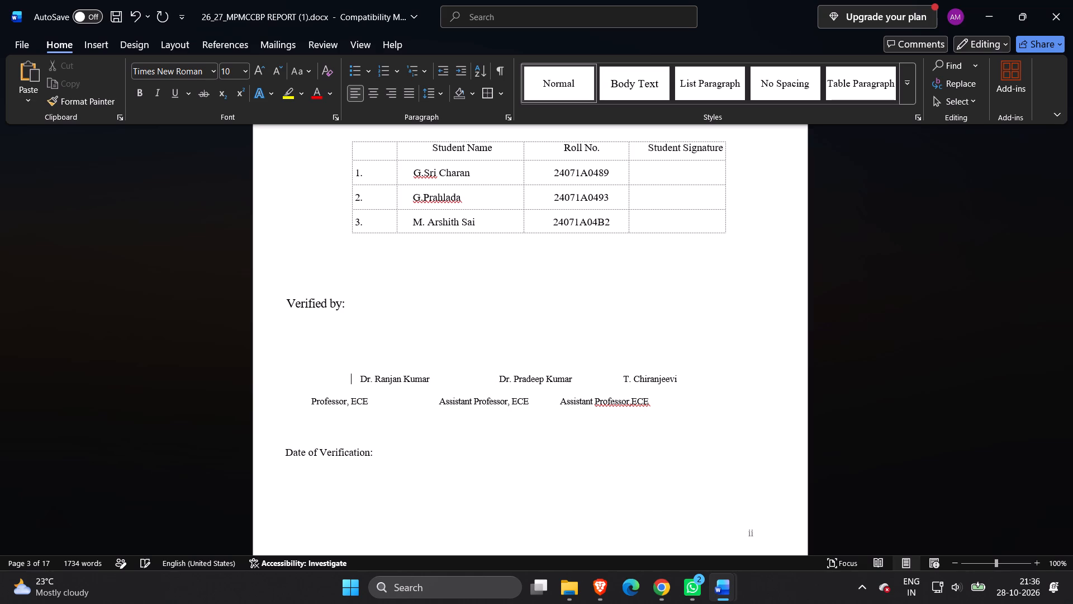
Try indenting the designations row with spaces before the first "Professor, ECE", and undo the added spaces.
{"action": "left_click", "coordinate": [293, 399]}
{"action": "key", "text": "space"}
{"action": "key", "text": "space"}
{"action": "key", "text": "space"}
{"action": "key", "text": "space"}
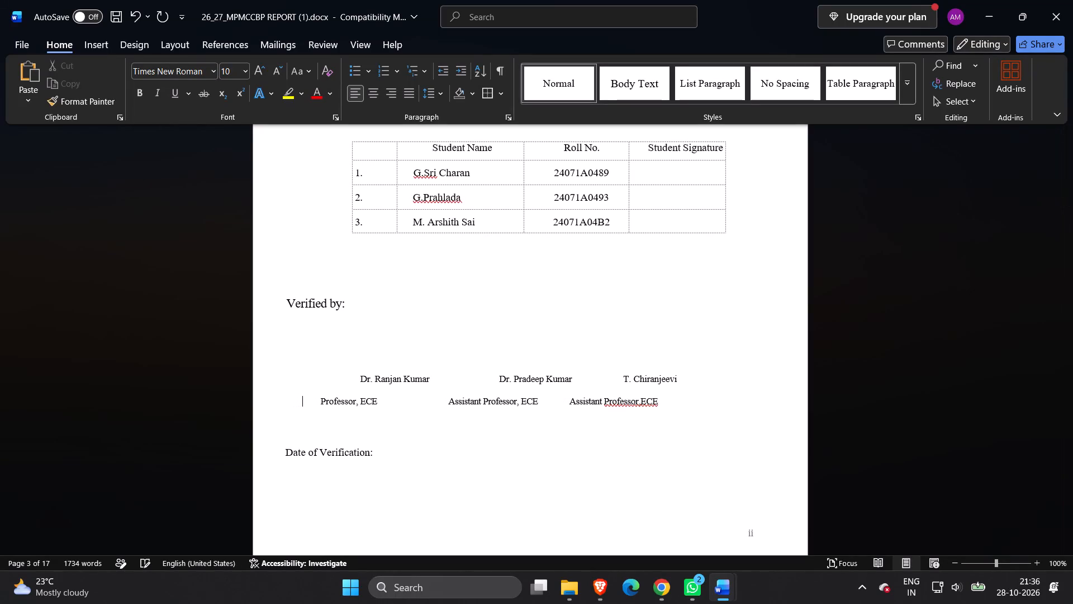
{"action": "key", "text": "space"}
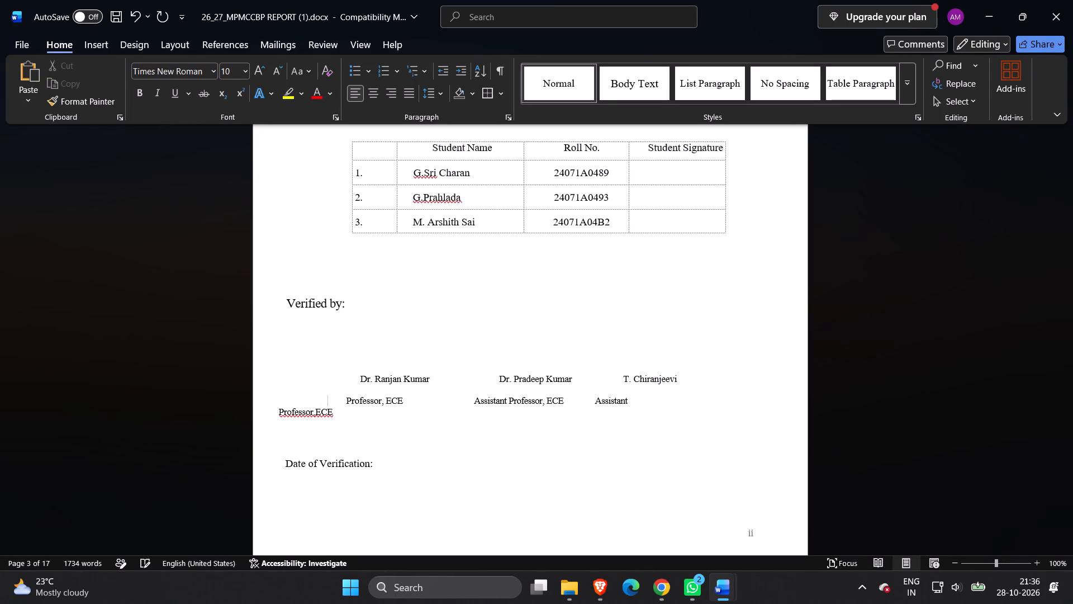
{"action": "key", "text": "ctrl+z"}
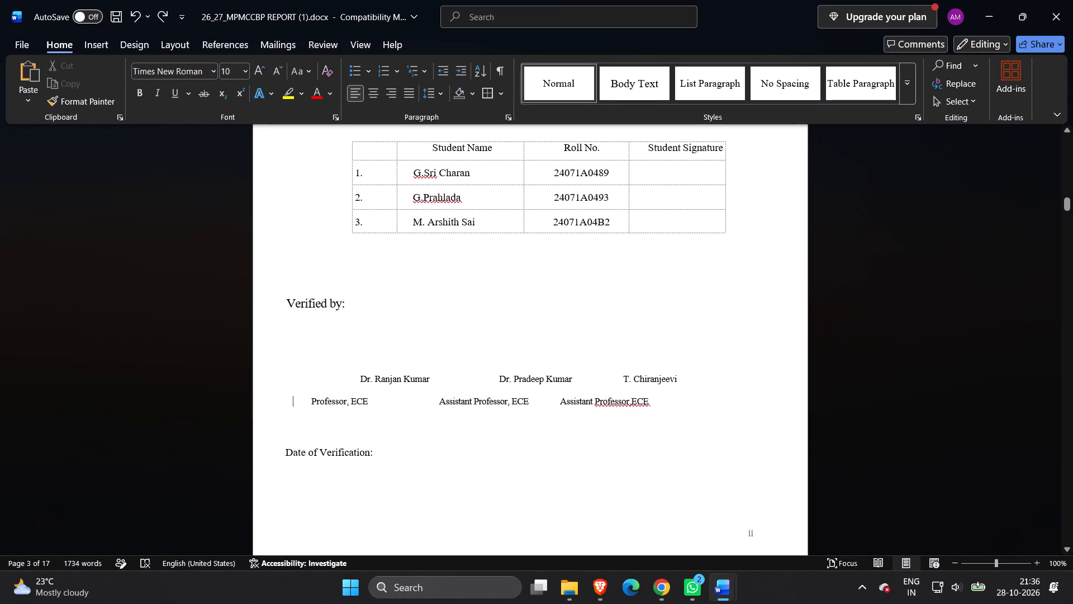
Remove the extra leading spaces before the first verifier's name so the names row lines up with the designations below.
{"action": "left_click", "coordinate": [359, 377]}
{"action": "key", "text": "BackSpace"}
{"action": "key", "text": "BackSpace"}
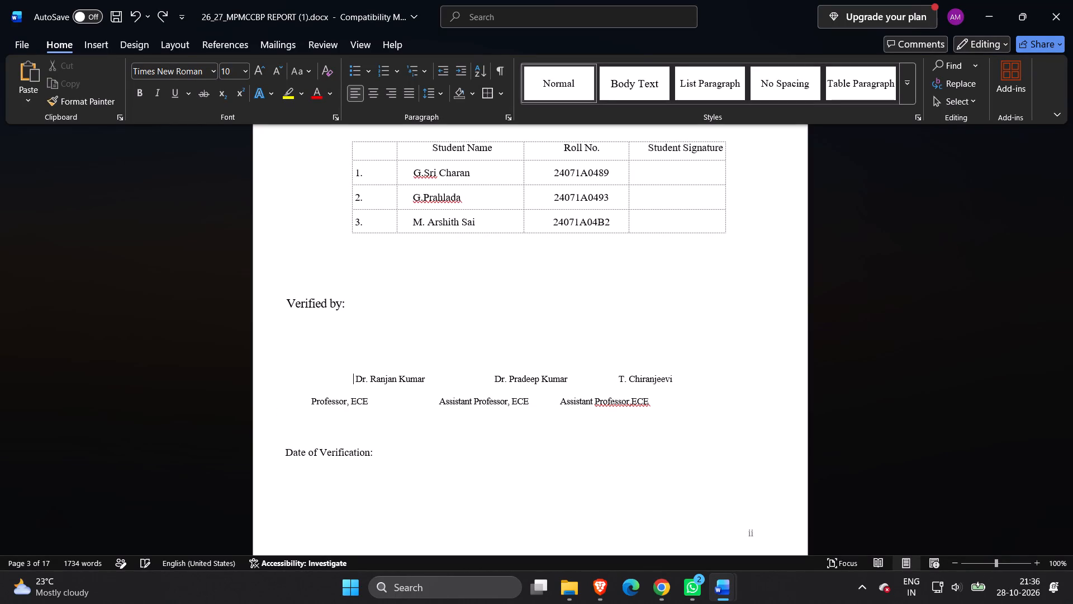
{"action": "key", "text": "BackSpace"}
{"action": "key", "text": "BackSpace"}
{"action": "key", "text": "BackSpace"}
{"action": "key", "text": "BackSpace"}
{"action": "key", "text": "BackSpace"}
{"action": "key", "text": "BackSpace"}
{"action": "key", "text": "BackSpace"}
{"action": "key", "text": "BackSpace"}
{"action": "key", "text": "BackSpace"}
{"action": "key", "text": "BackSpace"}
{"action": "key", "text": "BackSpace"}
{"action": "key", "text": "BackSpace"}
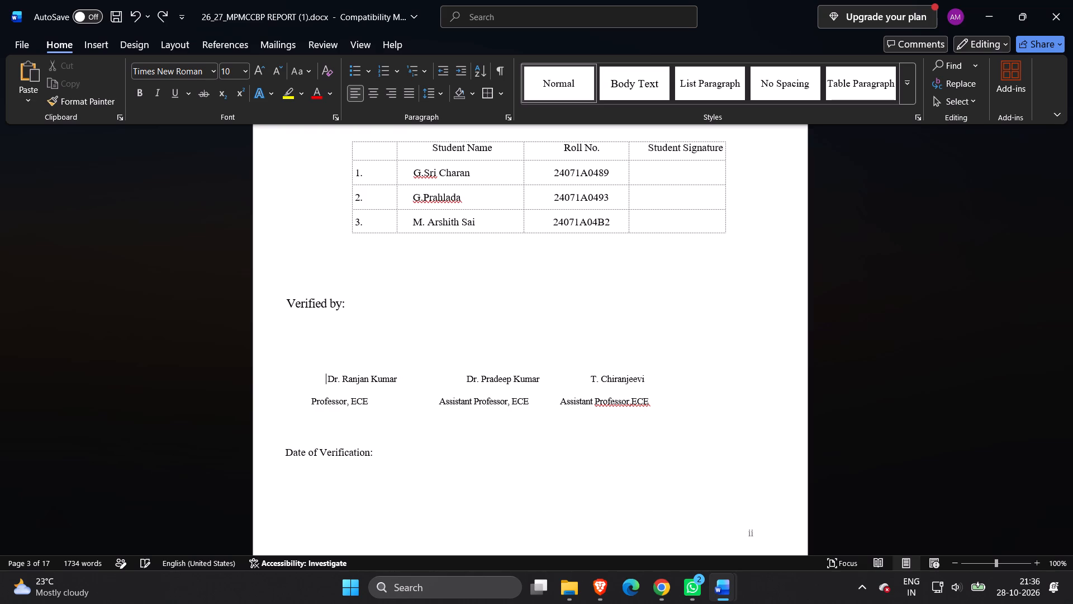
{"action": "key", "text": "BackSpace"}
{"action": "key", "text": "BackSpace"}
{"action": "key", "text": "BackSpace"}
{"action": "key", "text": "BackSpace"}
{"action": "key", "text": "BackSpace"}
{"action": "key", "text": "BackSpace"}
{"action": "key", "text": "BackSpace"}
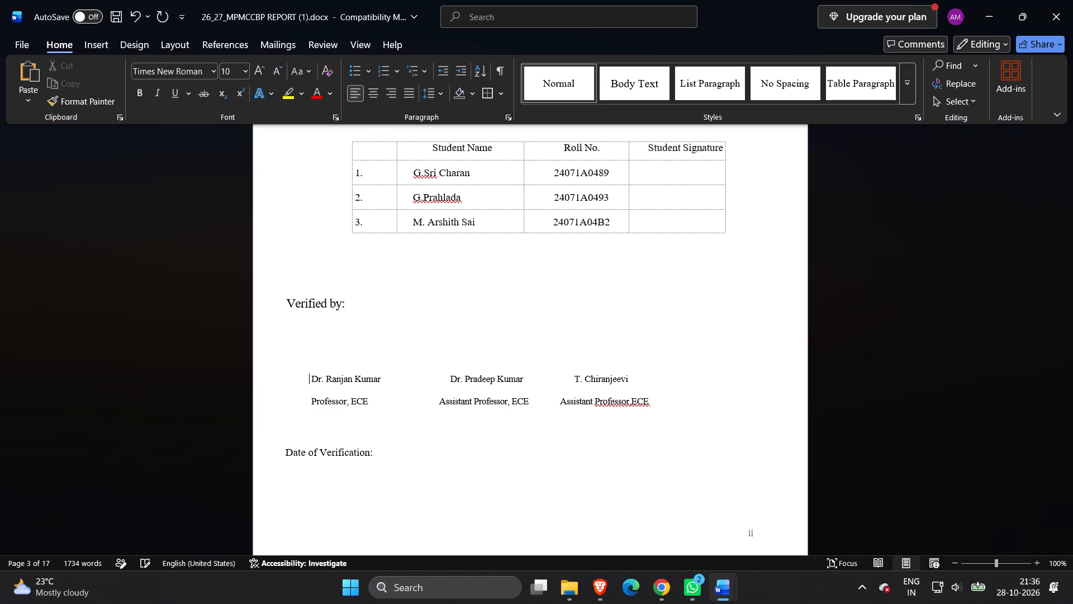
{"action": "key", "text": "BackSpace"}
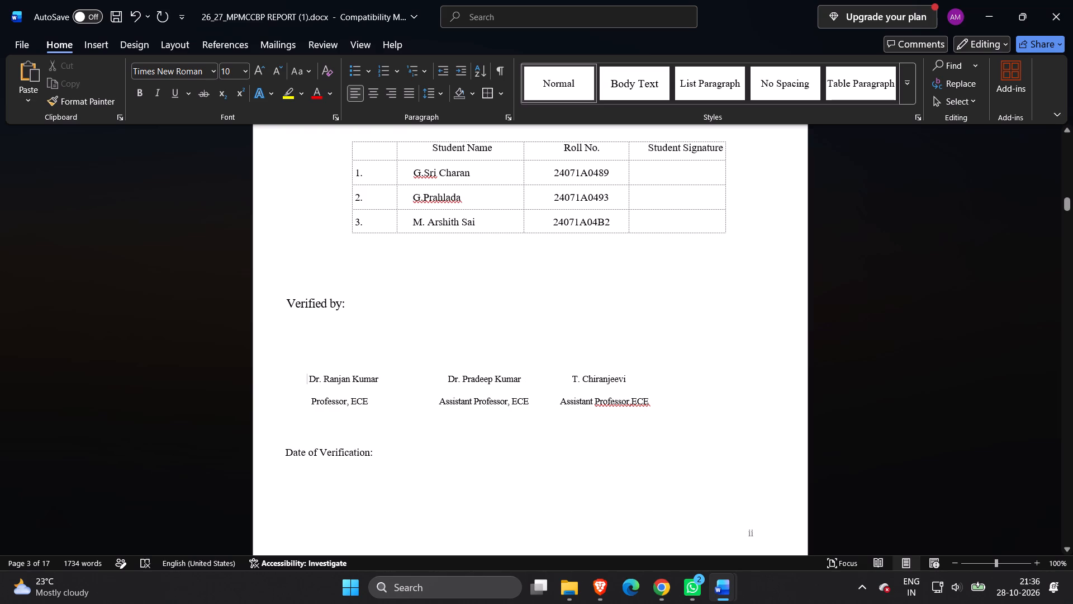
{"action": "left_click", "coordinate": [691, 403]}
{"action": "left_click", "coordinate": [667, 457]}
Select the declaration's student name, roll number and signature table and turn off the display of its dashed gridlines.
{"action": "scroll", "coordinate": [653, 454], "scroll_direction": "down", "scroll_amount": 1}
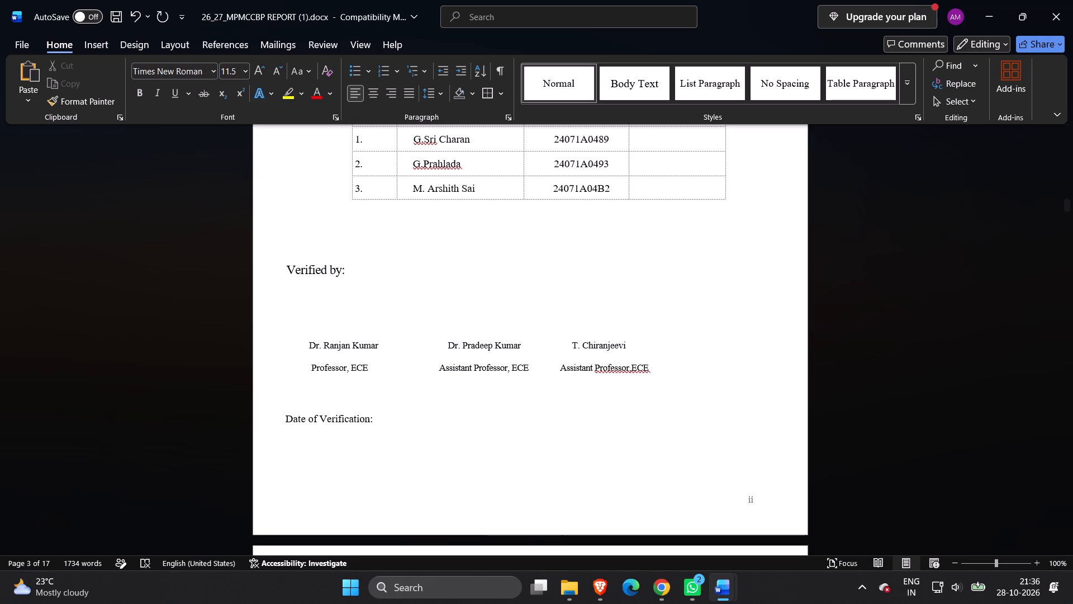
{"action": "scroll", "coordinate": [832, 107], "scroll_direction": "up", "scroll_amount": 2}
{"action": "scroll", "coordinate": [707, 268], "scroll_direction": "up", "scroll_amount": 3}
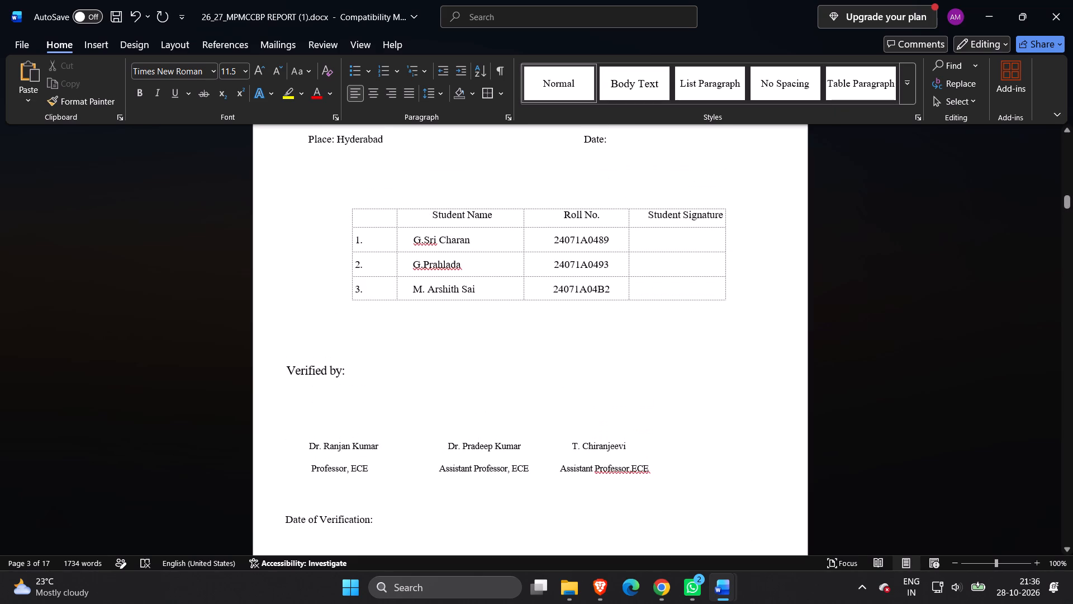
{"action": "left_click", "coordinate": [519, 385]}
{"action": "left_click_drag", "start_coordinate": [747, 309], "coordinate": [500, 224]}
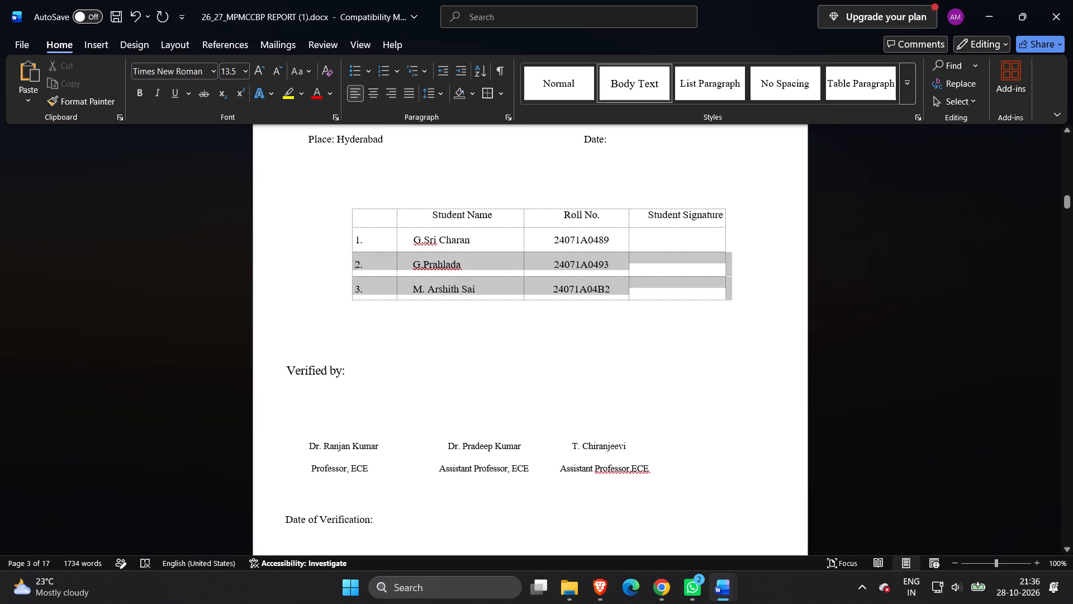
{"action": "left_click_drag", "start_coordinate": [500, 224], "coordinate": [340, 155]}
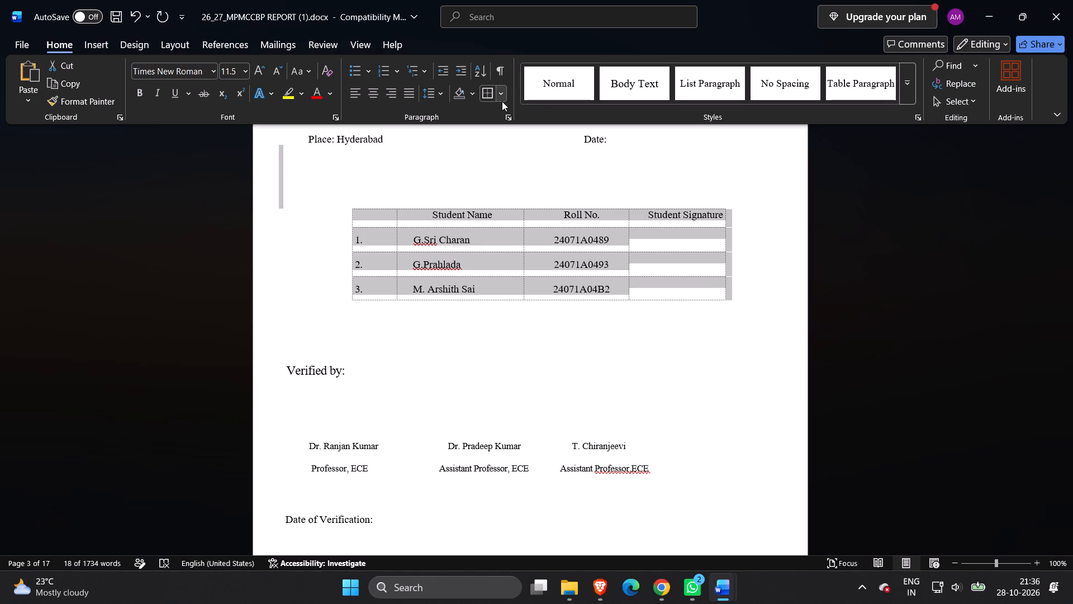
{"action": "left_click", "coordinate": [502, 101]}
{"action": "left_click", "coordinate": [524, 388]}
{"action": "left_click", "coordinate": [761, 325]}
{"action": "scroll", "coordinate": [729, 335], "scroll_direction": "up", "scroll_amount": 3}
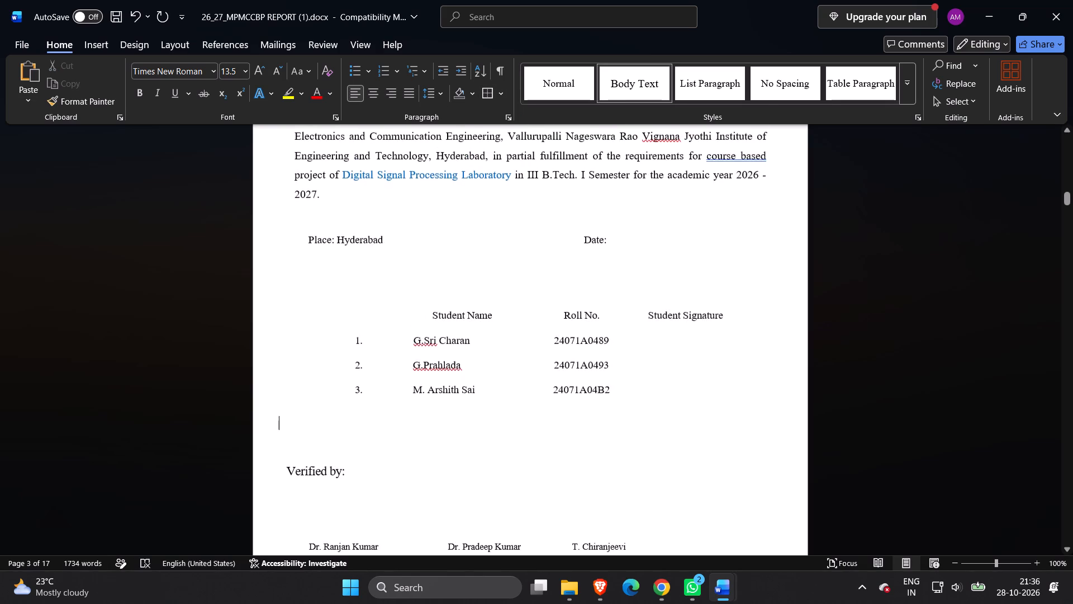
Review the layout of the report's declaration, contents, abstract and introduction pages.
{"action": "scroll", "coordinate": [729, 335], "scroll_direction": "up", "scroll_amount": 4}
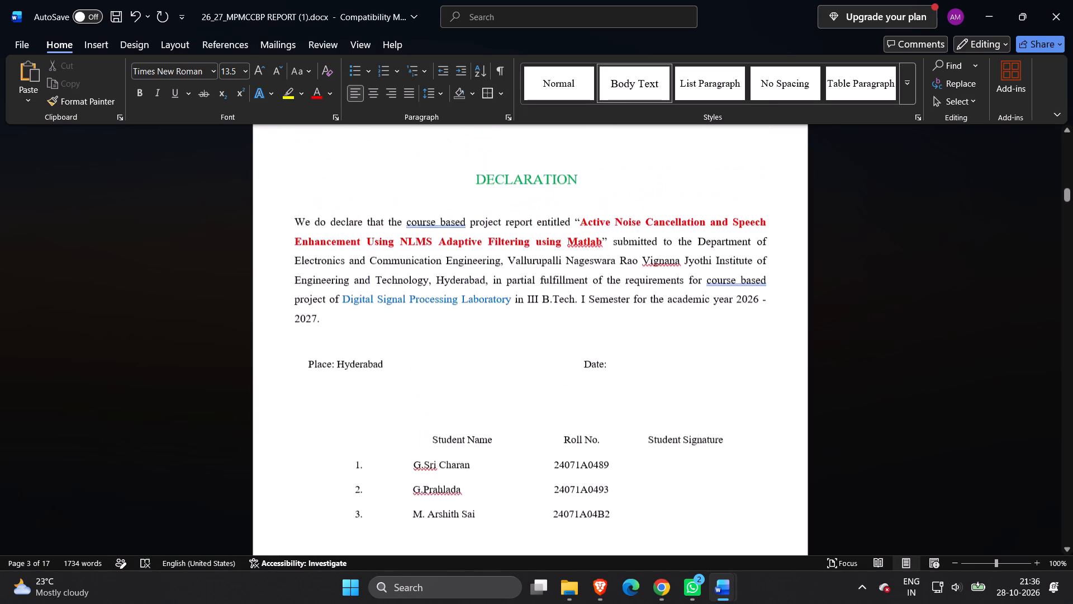
{"action": "scroll", "coordinate": [729, 335], "scroll_direction": "down", "scroll_amount": 20}
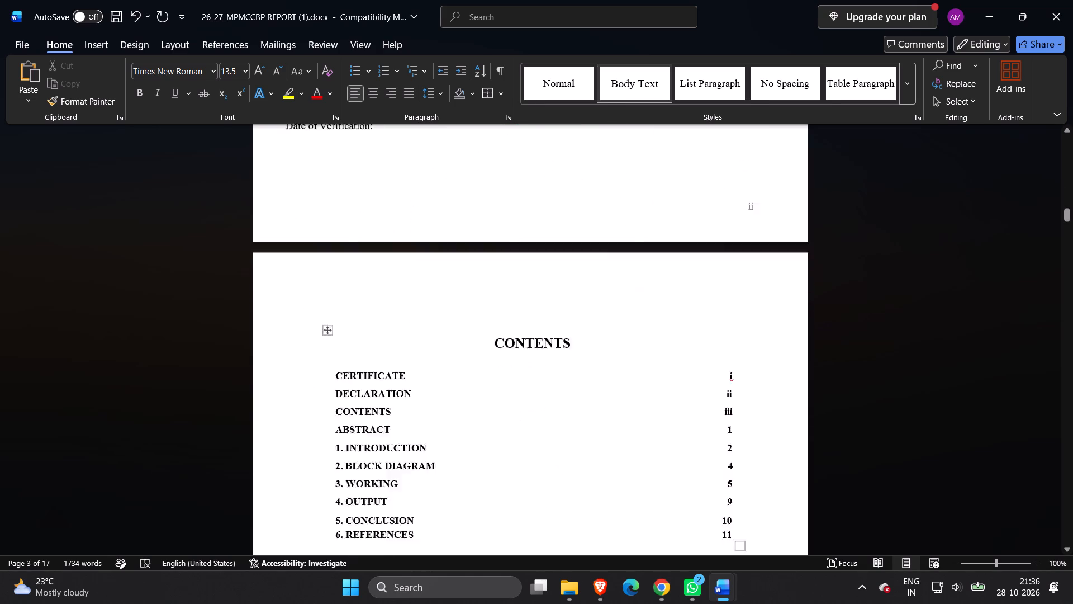
{"action": "scroll", "coordinate": [729, 335], "scroll_direction": "down", "scroll_amount": 6}
{"action": "scroll", "coordinate": [729, 335], "scroll_direction": "down", "scroll_amount": 17}
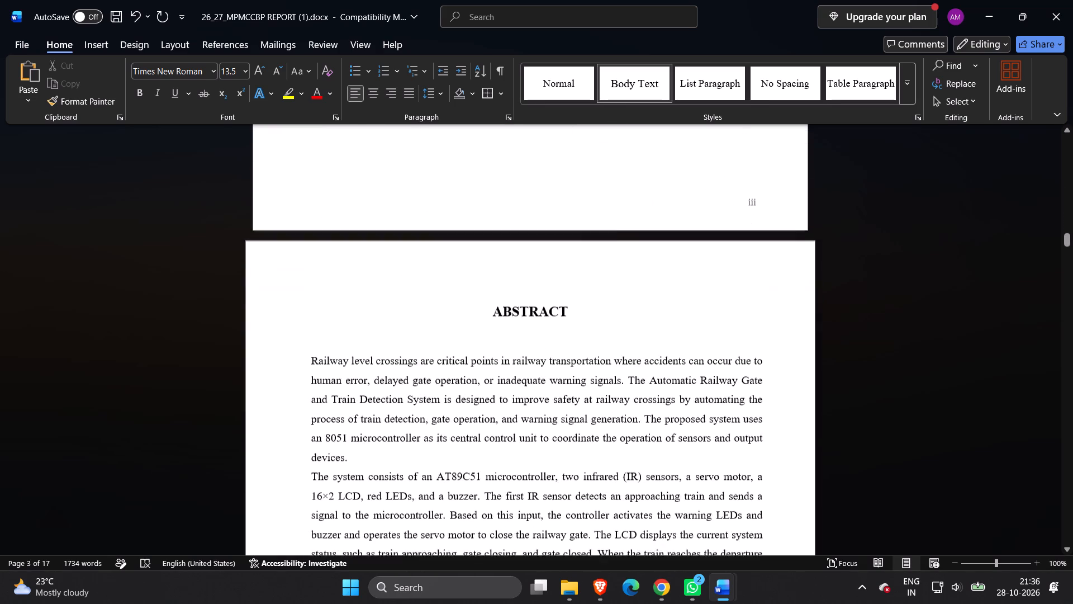
{"action": "scroll", "coordinate": [729, 335], "scroll_direction": "down", "scroll_amount": 4}
{"action": "scroll", "coordinate": [729, 335], "scroll_direction": "down", "scroll_amount": 3, "text": "ctrl"}
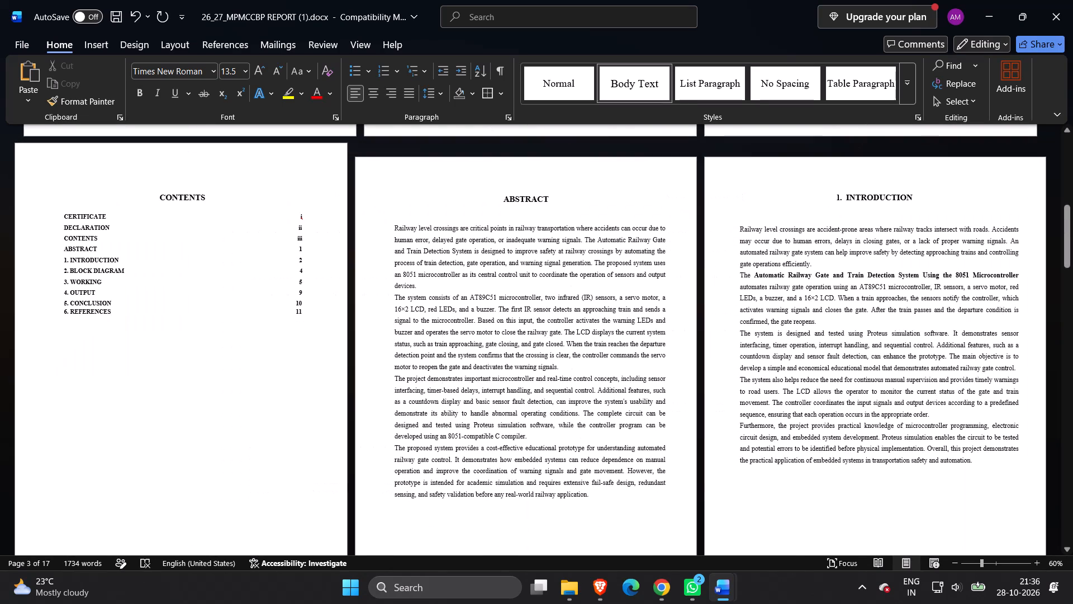
{"action": "scroll", "coordinate": [729, 335], "scroll_direction": "up", "scroll_amount": 2}
{"action": "scroll", "coordinate": [729, 335], "scroll_direction": "up", "scroll_amount": 1, "text": "ctrl"}
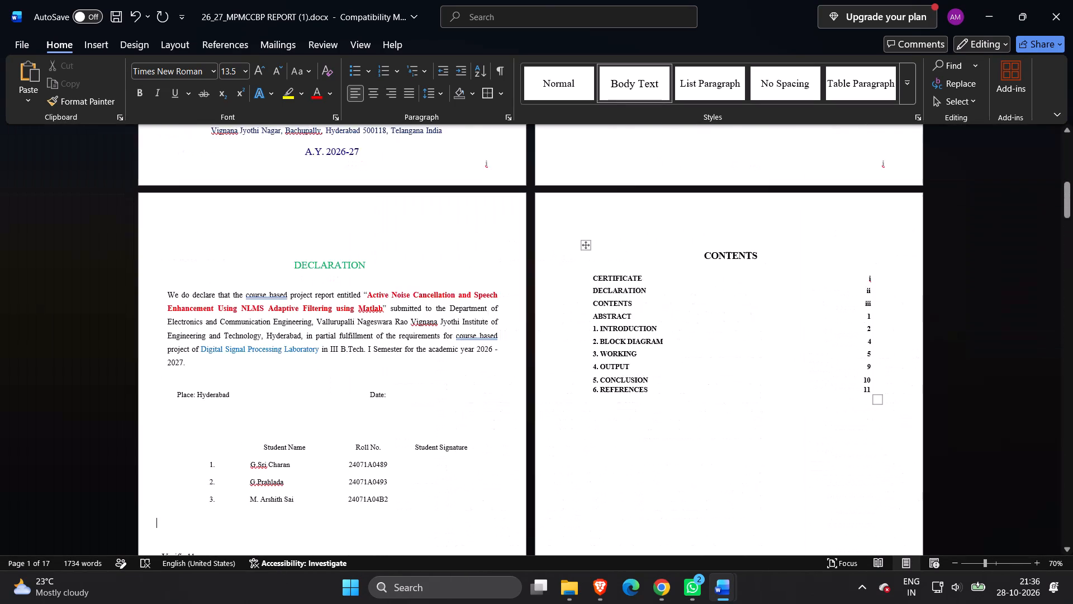
Capture a full-screen screenshot with the report's Abstract and Introduction pages shown side by side.
{"action": "scroll", "coordinate": [729, 335], "scroll_direction": "down", "scroll_amount": 20}
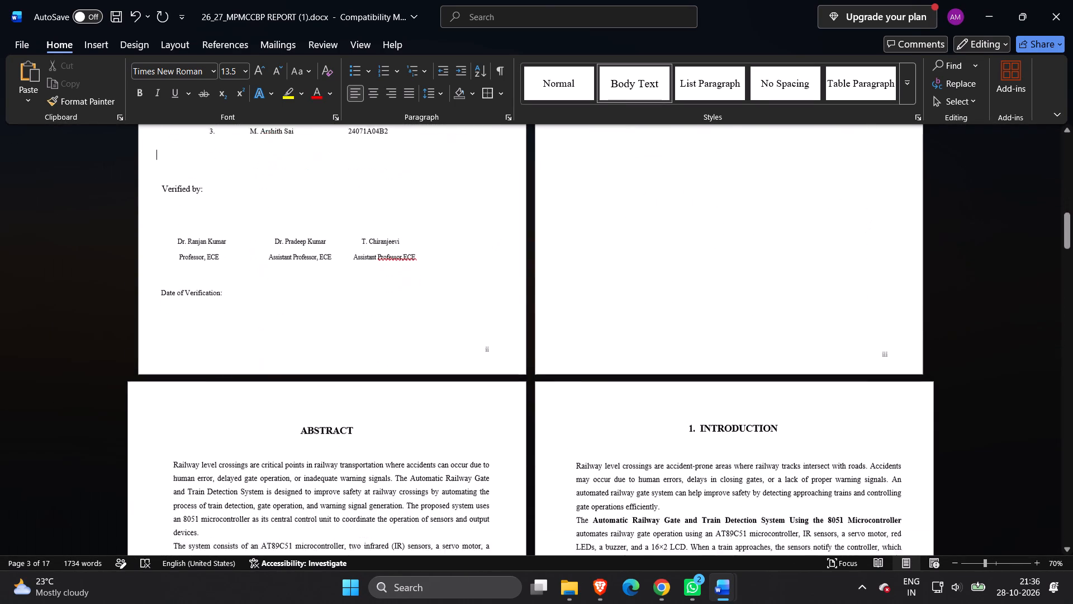
{"action": "scroll", "coordinate": [729, 335], "scroll_direction": "down", "scroll_amount": 9}
{"action": "scroll", "coordinate": [729, 334], "scroll_direction": "up", "scroll_amount": 2}
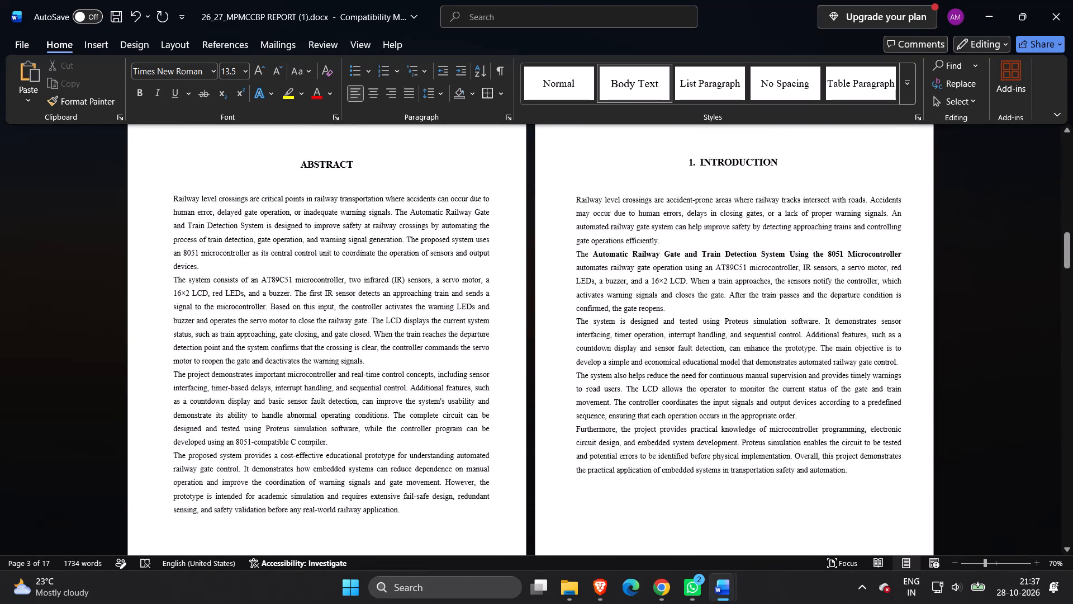
{"action": "scroll", "coordinate": [729, 334], "scroll_direction": "up", "scroll_amount": 1}
{"action": "scroll", "coordinate": [729, 334], "scroll_direction": "down", "scroll_amount": 1}
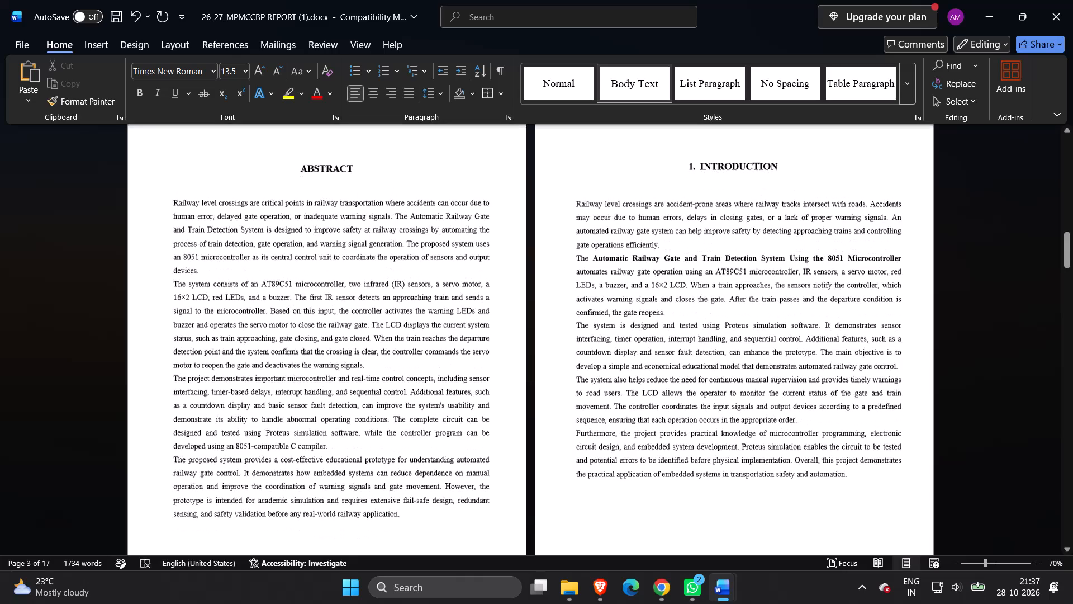
{"action": "key", "text": "shift+super+s"}
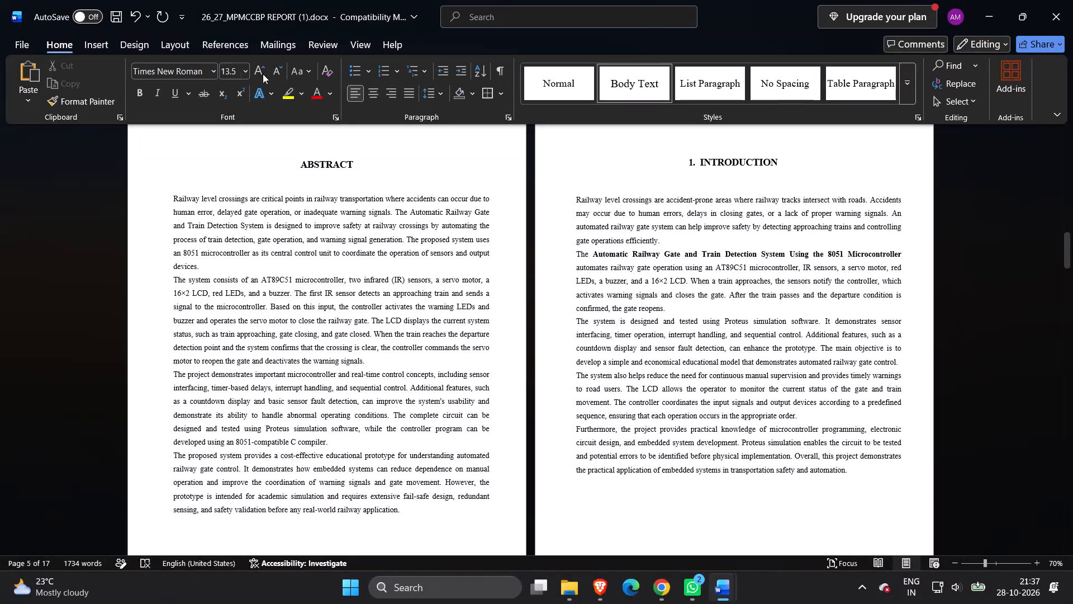
{"action": "left_click_drag", "start_coordinate": [0, 0], "coordinate": [1072, 603]}
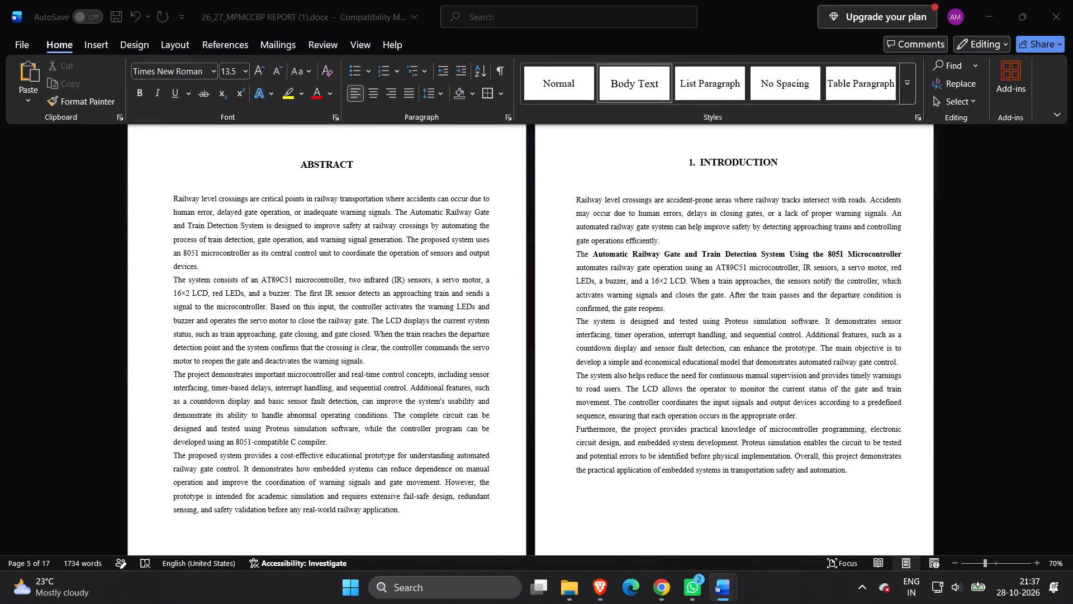
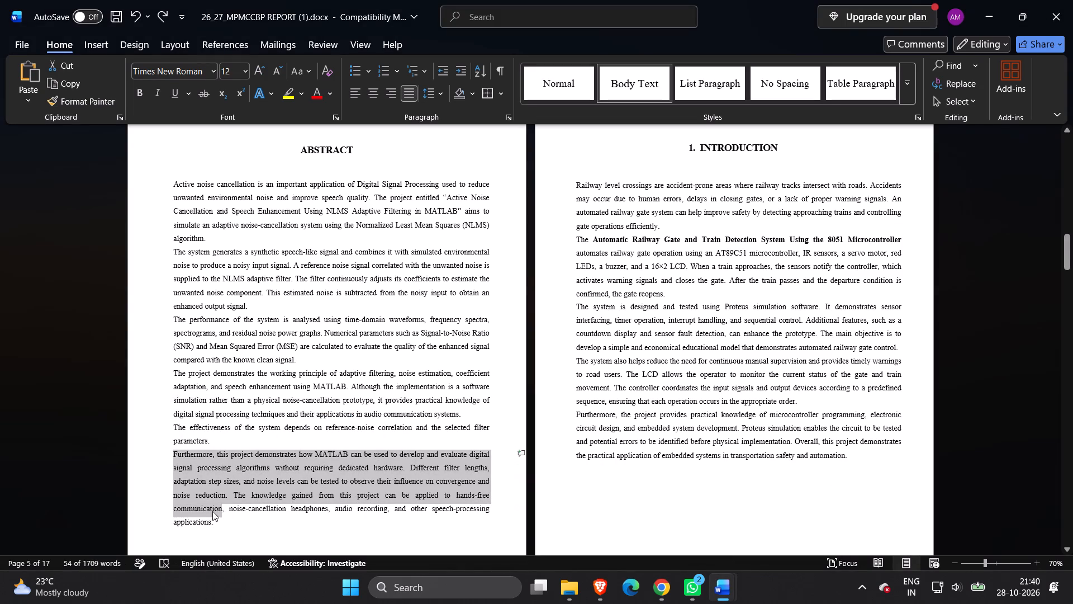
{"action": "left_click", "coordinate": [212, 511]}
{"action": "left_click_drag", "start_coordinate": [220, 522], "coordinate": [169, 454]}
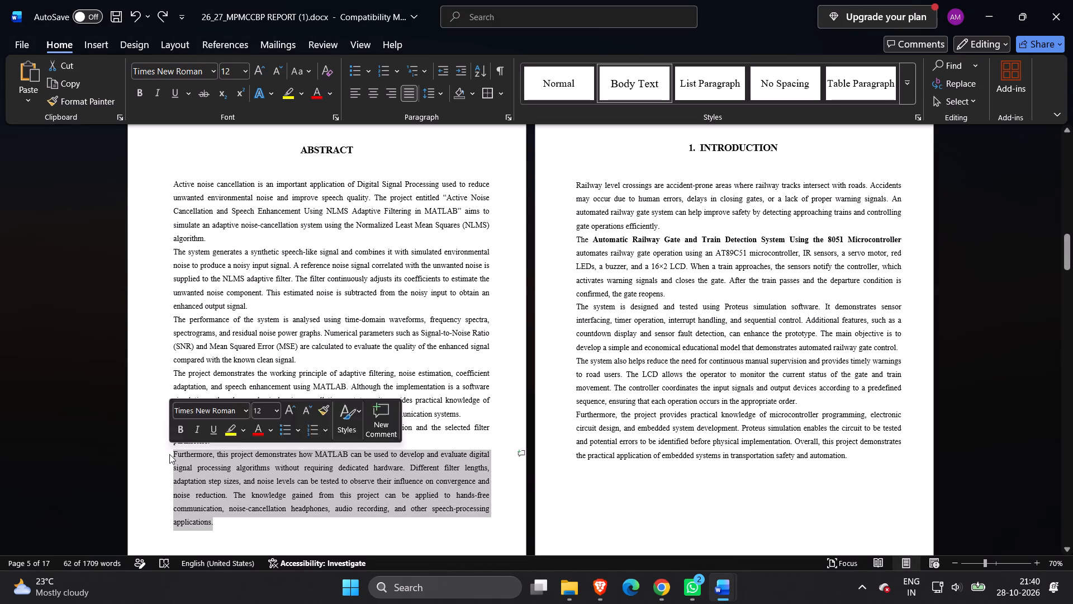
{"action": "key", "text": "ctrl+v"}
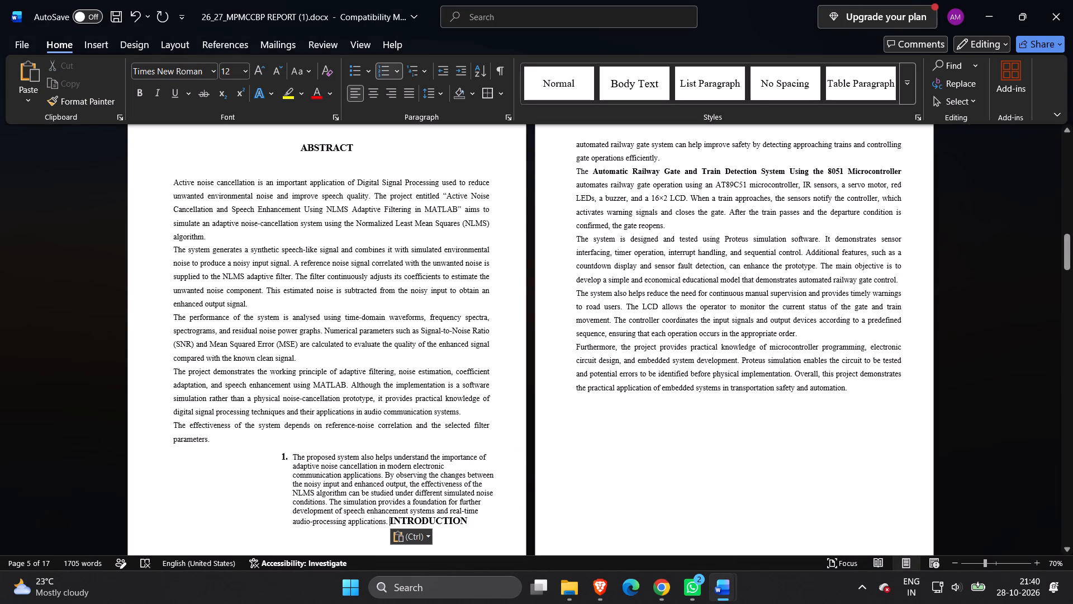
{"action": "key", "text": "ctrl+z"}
Replace the abstract's last paragraph, from just after "Furtherm" to its end, with the copied Abstract paragraph.
{"action": "left_click", "coordinate": [235, 523]}
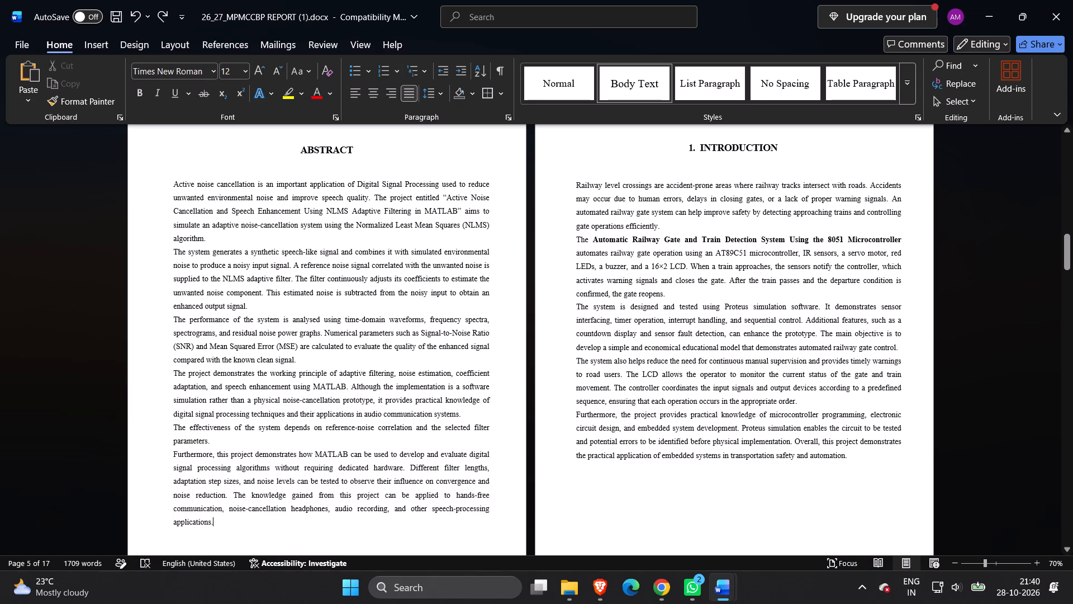
{"action": "left_click_drag", "start_coordinate": [230, 522], "coordinate": [204, 457]}
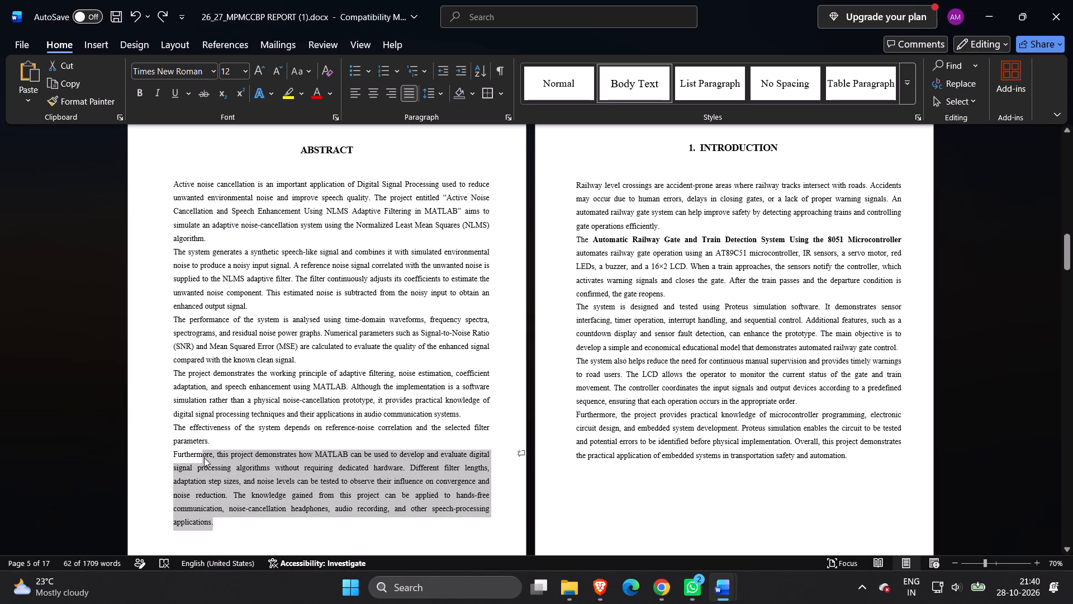
{"action": "key", "text": "ctrl+v"}
{"action": "scroll", "coordinate": [204, 457], "scroll_direction": "down", "scroll_amount": 3}
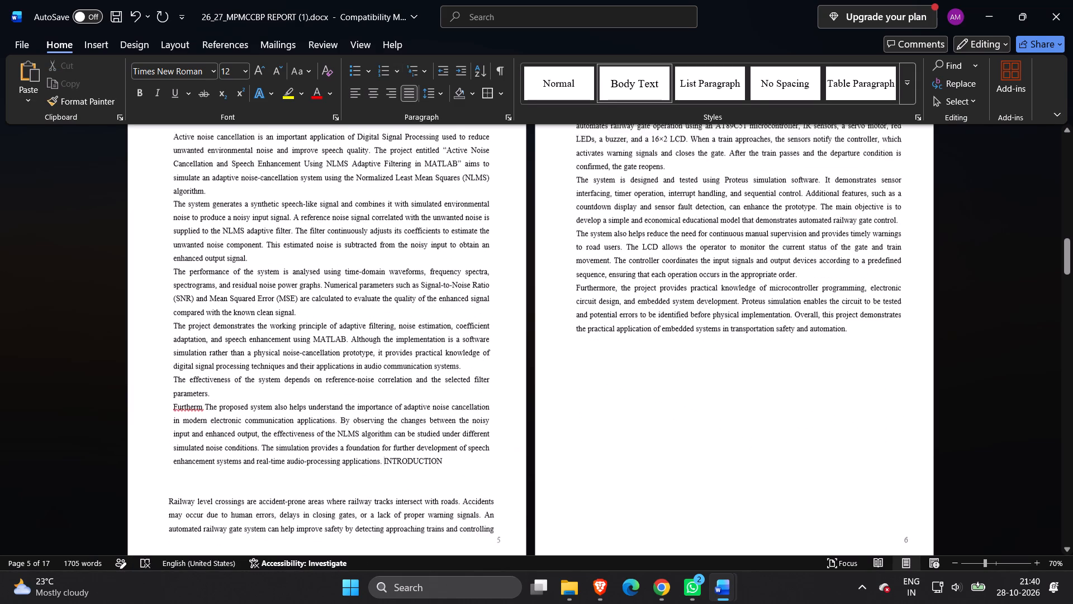
{"action": "scroll", "coordinate": [204, 457], "scroll_direction": "up", "scroll_amount": 4}
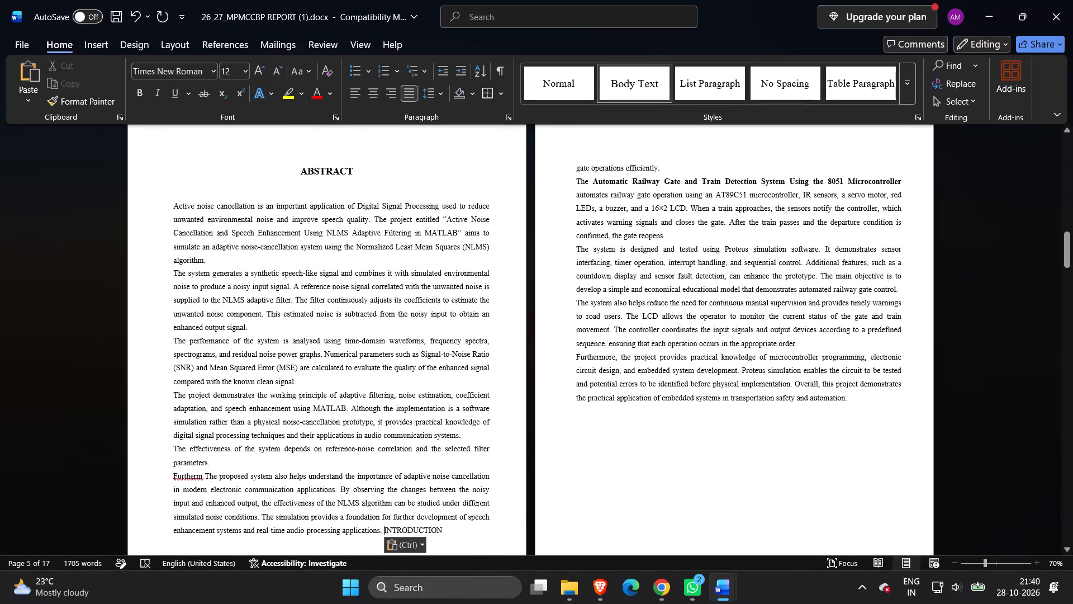
Delete the leftover "Furtherm" before "The proposed system" in the abstract's last paragraph.
{"action": "left_click", "coordinate": [206, 478]}
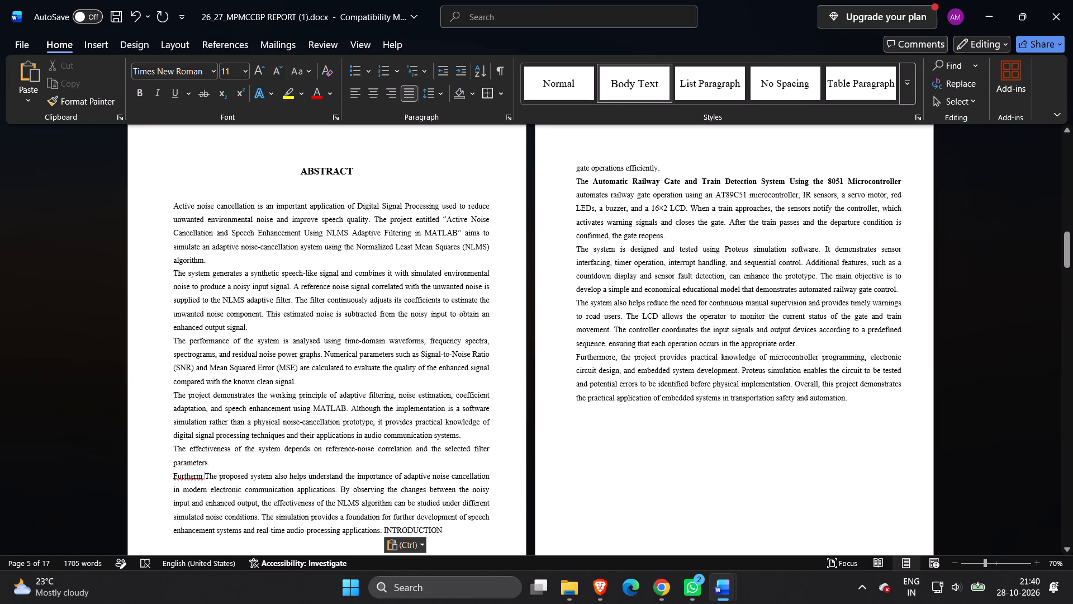
{"action": "key", "text": "BackSpace"}
{"action": "key", "text": "BackSpace"}
{"action": "key", "text": "BackSpace"}
{"action": "key", "text": "BackSpace"}
{"action": "key", "text": "BackSpace"}
{"action": "key", "text": "BackSpace"}
{"action": "key", "text": "BackSpace"}
{"action": "key", "text": "BackSpace"}
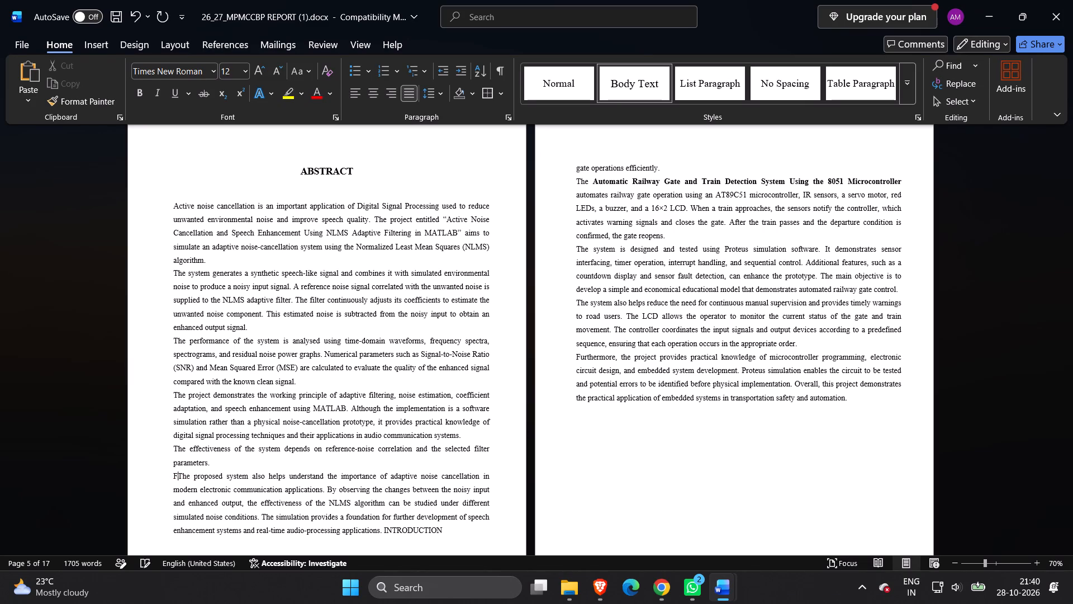
{"action": "key", "text": "BackSpace"}
Move the INTRODUCTION heading from the end of the abstract's last paragraph to the top of the following page using blank lines.
{"action": "left_click", "coordinate": [383, 530]}
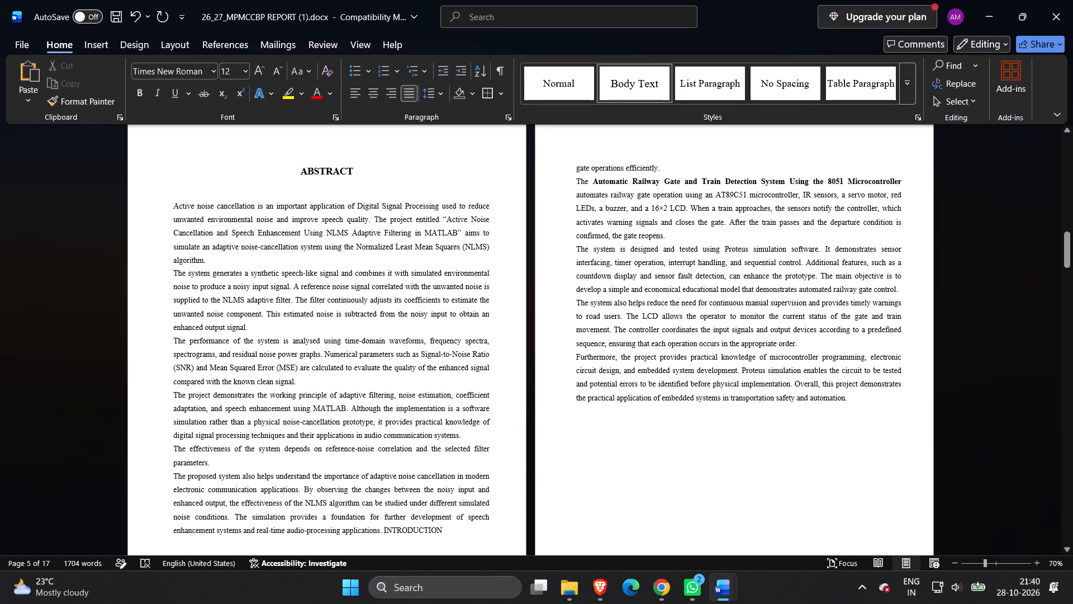
{"action": "key", "text": "Return"}
{"action": "key", "text": "Return"}
{"action": "scroll", "coordinate": [511, 454], "scroll_direction": "up", "scroll_amount": 3}
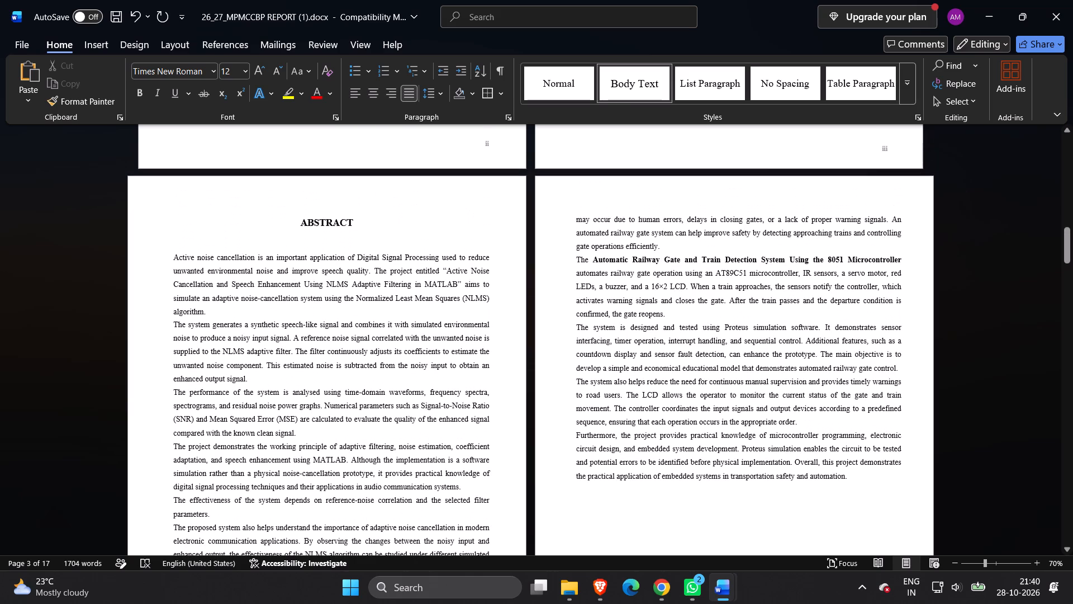
{"action": "key", "text": "Return"}
{"action": "key", "text": "Return"}
{"action": "scroll", "coordinate": [652, 402], "scroll_direction": "up", "scroll_amount": 3}
{"action": "key", "text": "Return"}
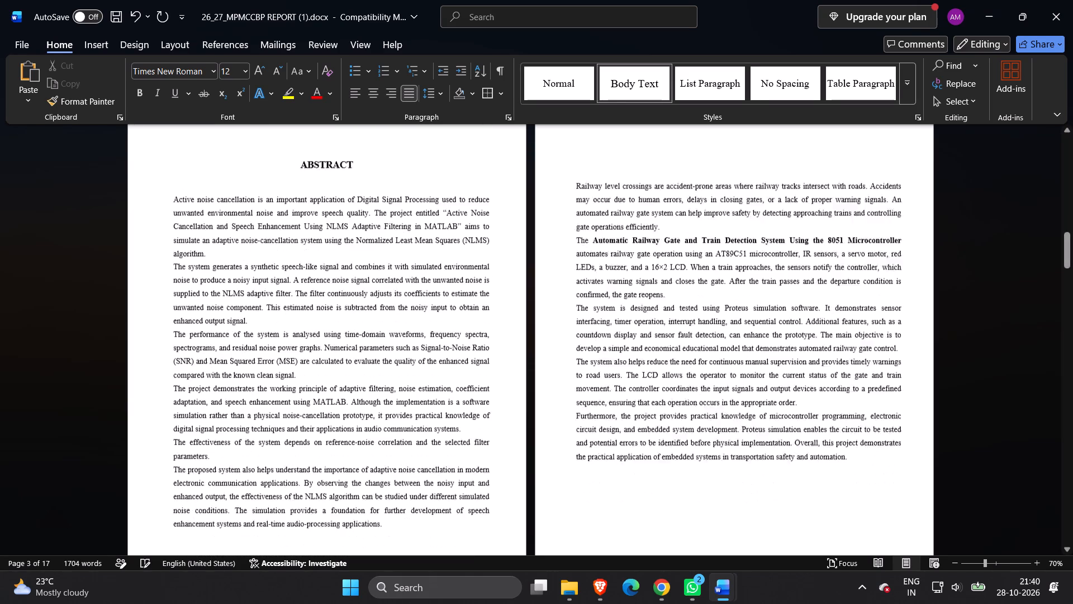
{"action": "scroll", "coordinate": [659, 418], "scroll_direction": "up", "scroll_amount": 3}
{"action": "key", "text": "Return"}
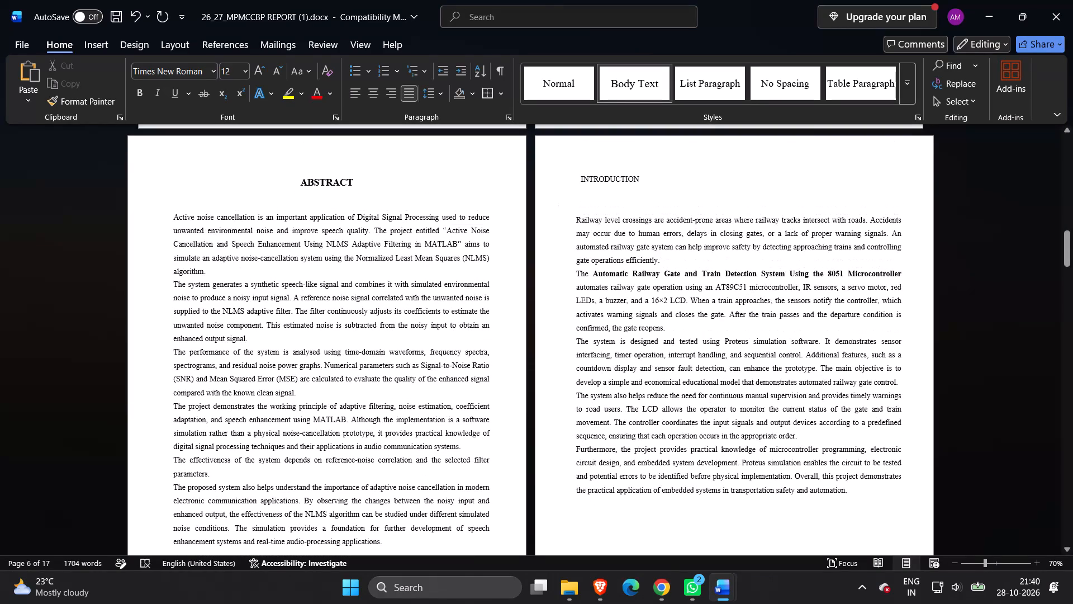
{"action": "key", "text": "Return"}
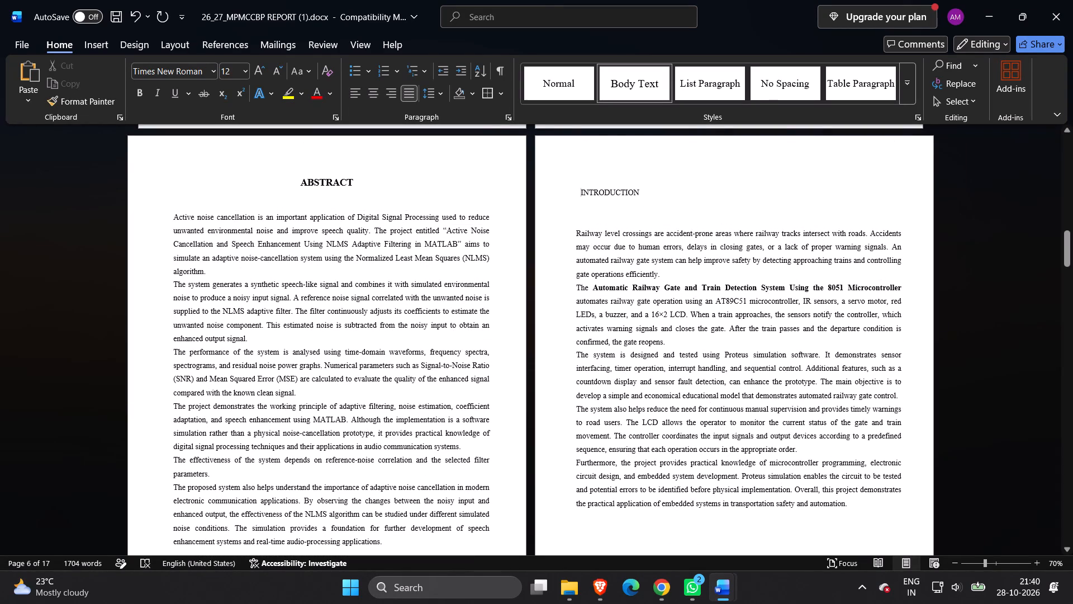
{"action": "key", "text": "BackSpace"}
Shift the INTRODUCTION heading to about the centre of its line with leading spaces.
{"action": "key", "text": "space"}
{"action": "key", "text": "space"}
{"action": "key", "text": "space"}
{"action": "key", "text": "space"}
{"action": "key", "text": "space"}
{"action": "key", "text": "space"}
{"action": "key", "text": "space"}
{"action": "key", "text": "space"}
{"action": "key", "text": "space"}
{"action": "key", "text": "space"}
{"action": "key", "text": "space"}
{"action": "key", "text": "space"}
{"action": "key", "text": "space"}
{"action": "key", "text": "space"}
{"action": "key", "text": "space"}
{"action": "key", "text": "space"}
{"action": "key", "text": "space"}
{"action": "key", "text": "space"}
{"action": "key", "text": "space"}
{"action": "key", "text": "space"}
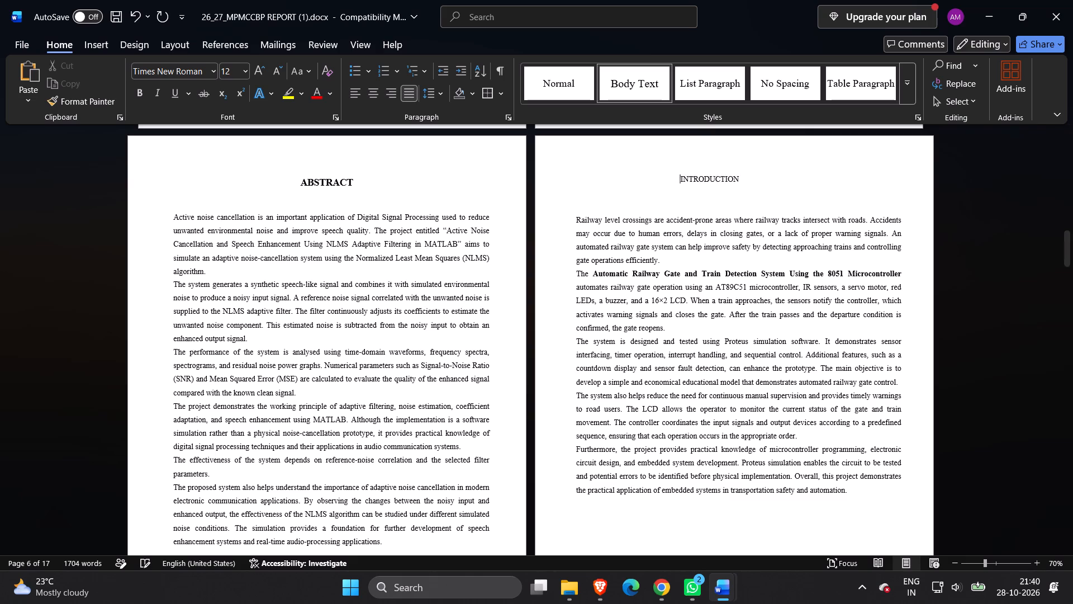
Match the INTRODUCTION heading to the ABSTRACT heading by making it 15 pt and bold.
{"action": "left_click_drag", "start_coordinate": [370, 186], "coordinate": [294, 185]}
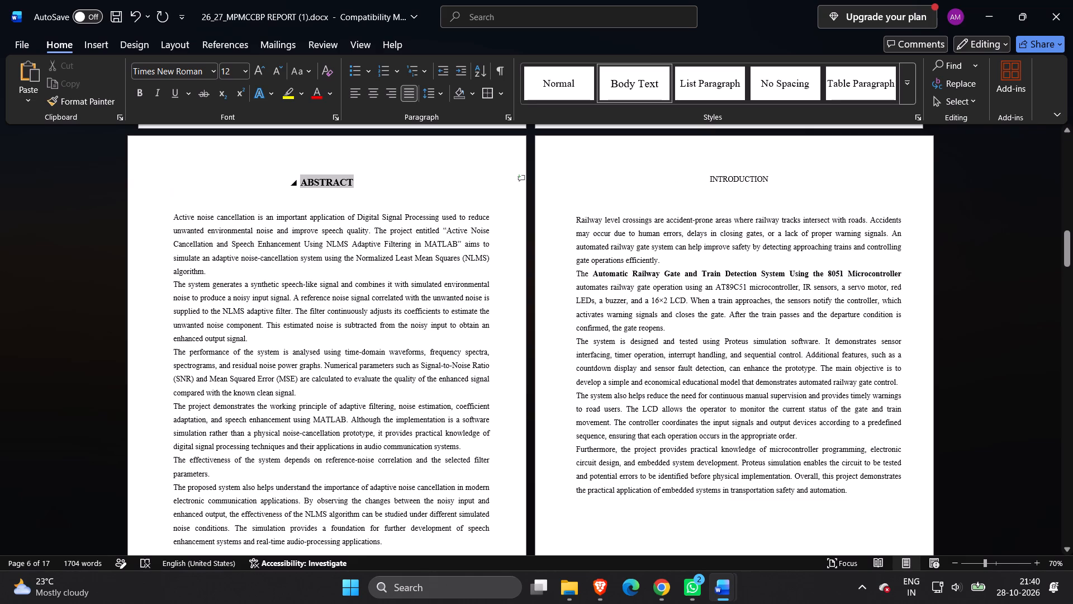
{"action": "left_click_drag", "start_coordinate": [294, 185], "coordinate": [288, 182]}
{"action": "left_click_drag", "start_coordinate": [784, 181], "coordinate": [731, 182]}
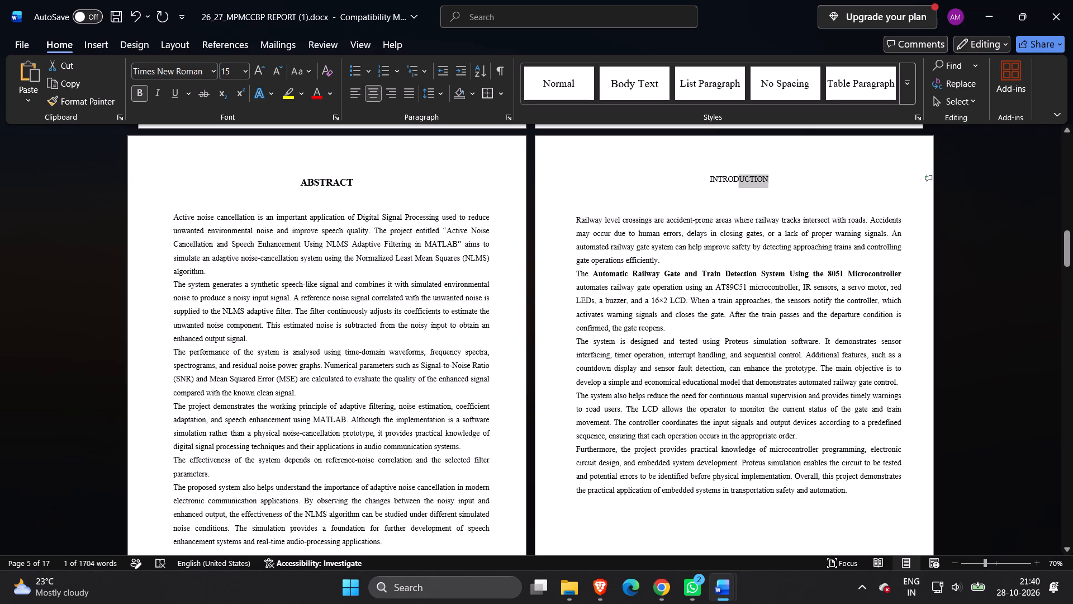
{"action": "left_click_drag", "start_coordinate": [731, 182], "coordinate": [700, 180]}
{"action": "left_click", "coordinate": [794, 187]}
{"action": "left_click_drag", "start_coordinate": [772, 181], "coordinate": [765, 180]}
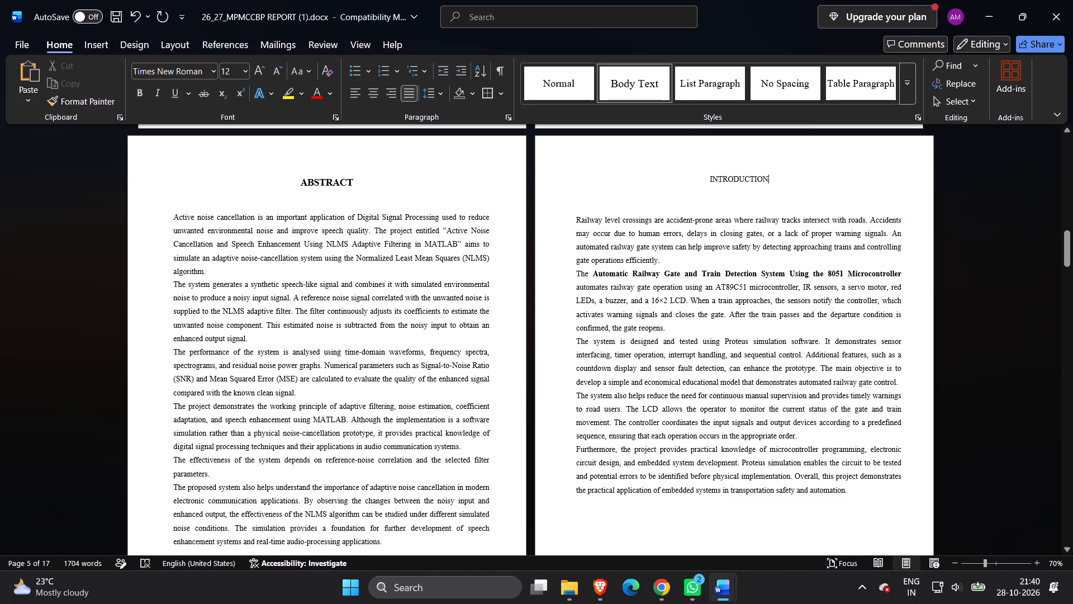
{"action": "left_click_drag", "start_coordinate": [765, 180], "coordinate": [706, 177]}
{"action": "left_click_drag", "start_coordinate": [706, 177], "coordinate": [713, 188]}
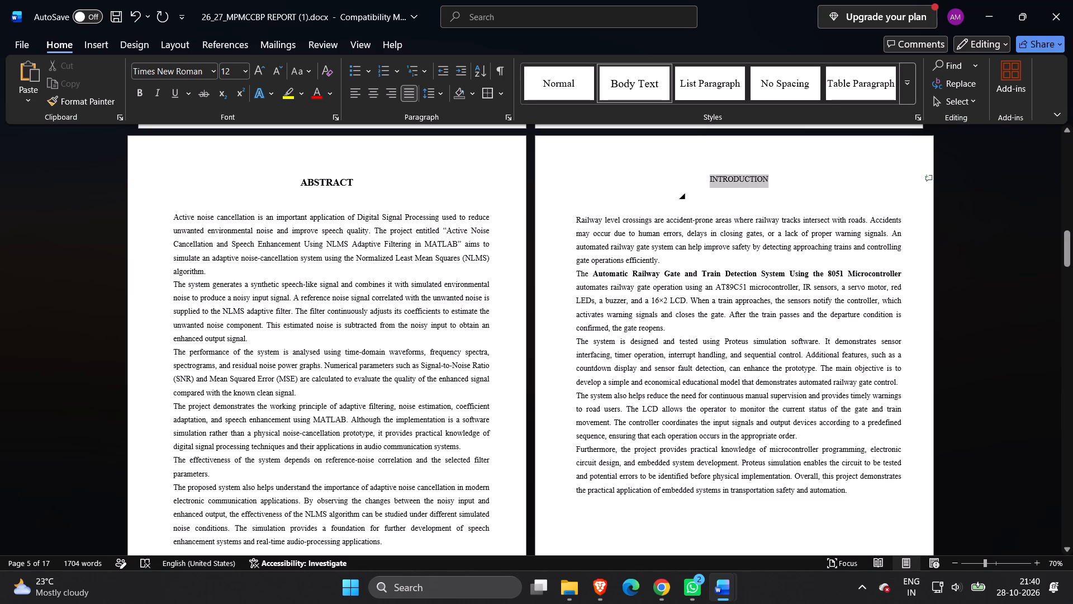
{"action": "left_click_drag", "start_coordinate": [713, 188], "coordinate": [710, 187]}
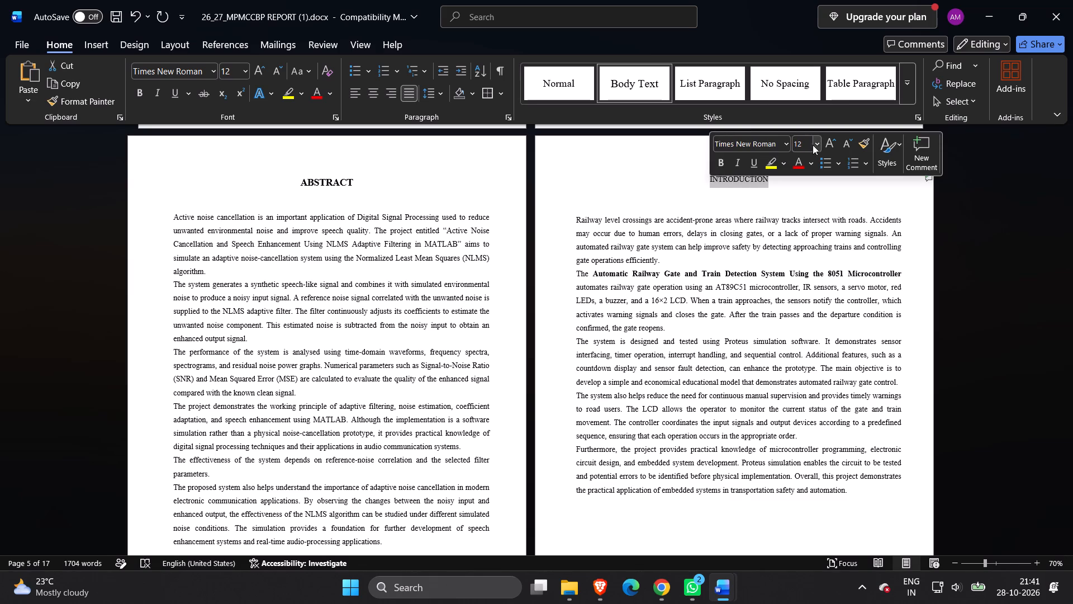
{"action": "left_click", "coordinate": [816, 145]}
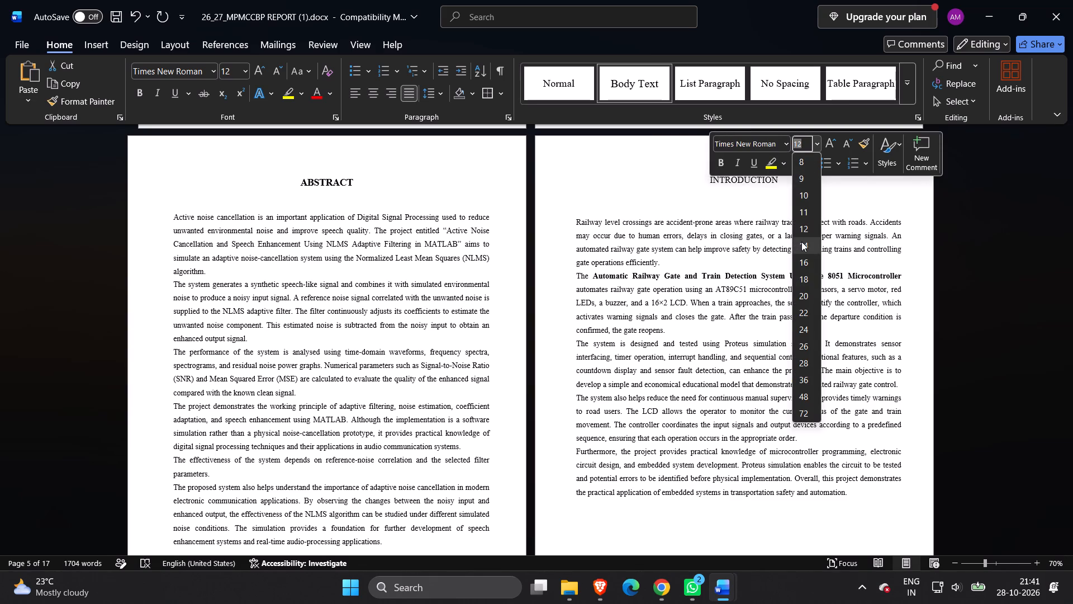
{"action": "left_click", "coordinate": [798, 139]}
{"action": "left_click", "coordinate": [804, 145]}
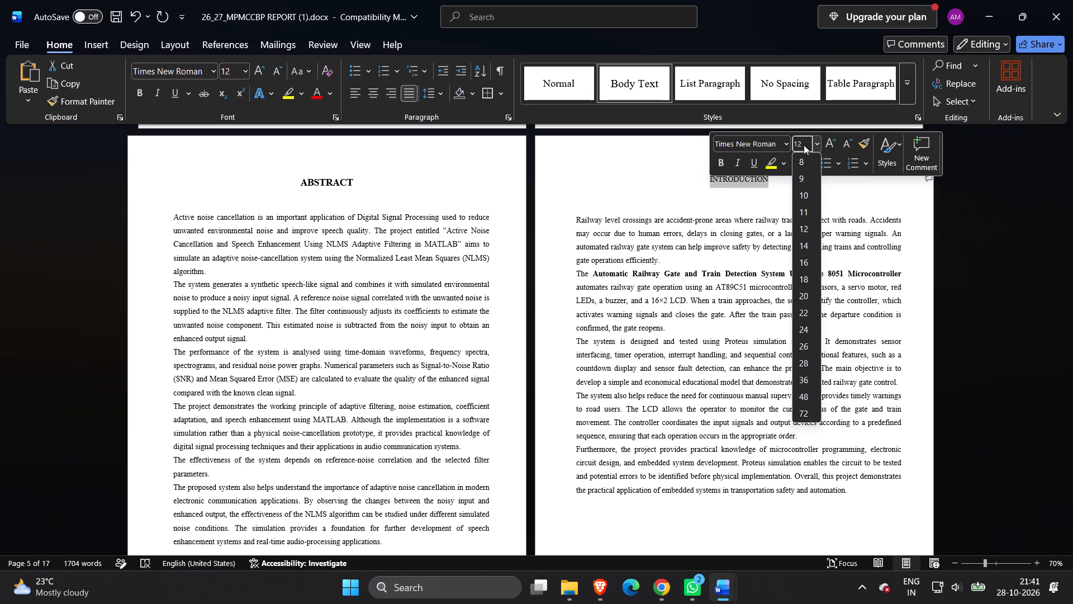
{"action": "key", "text": "BackSpace"}
{"action": "key", "text": "5"}
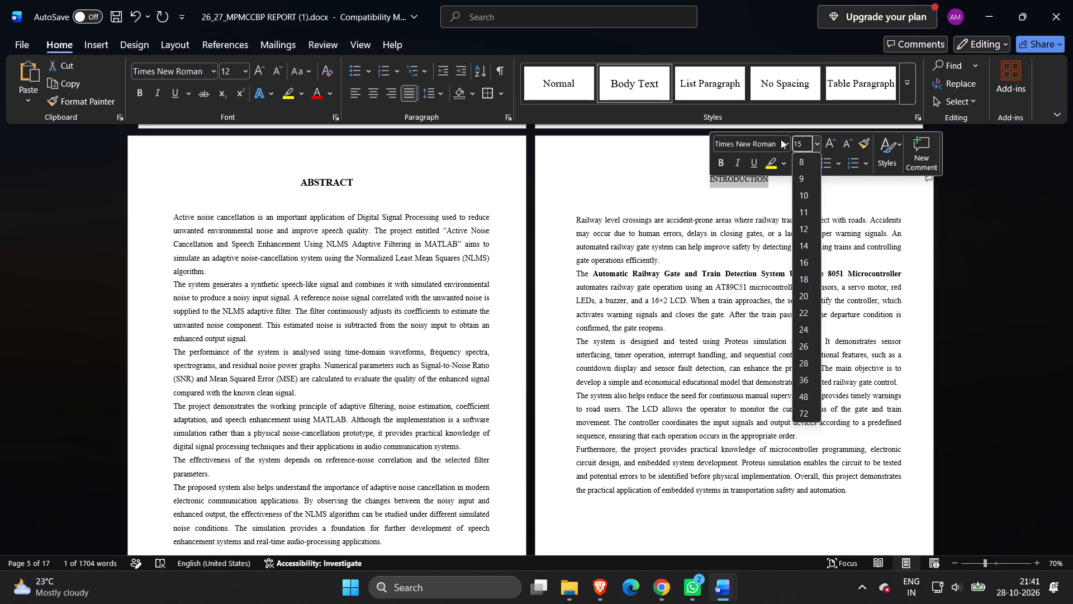
{"action": "left_click", "coordinate": [723, 164]}
{"action": "left_click", "coordinate": [801, 194]}
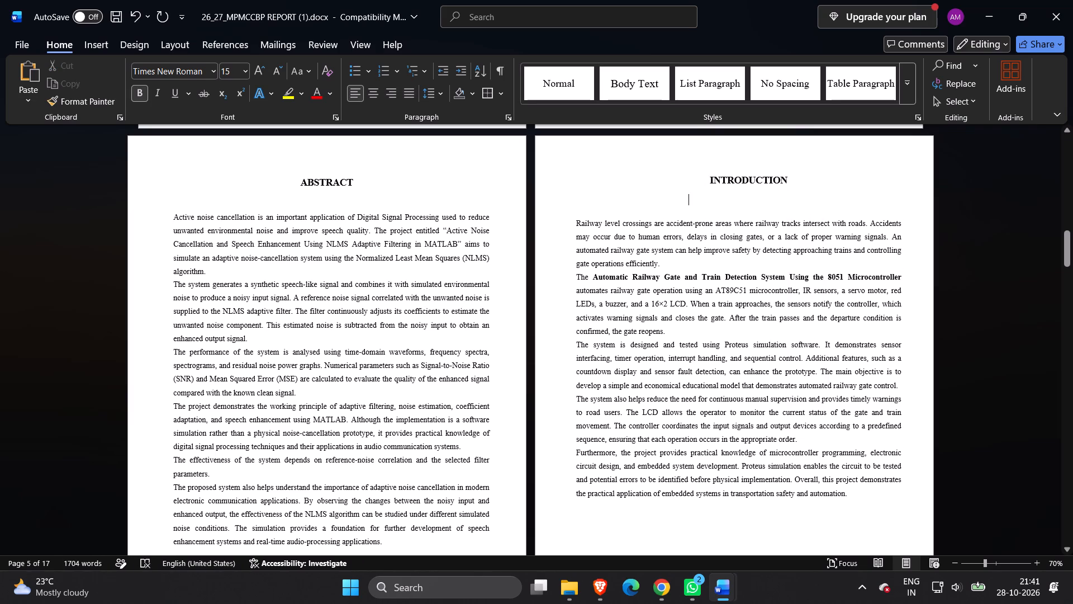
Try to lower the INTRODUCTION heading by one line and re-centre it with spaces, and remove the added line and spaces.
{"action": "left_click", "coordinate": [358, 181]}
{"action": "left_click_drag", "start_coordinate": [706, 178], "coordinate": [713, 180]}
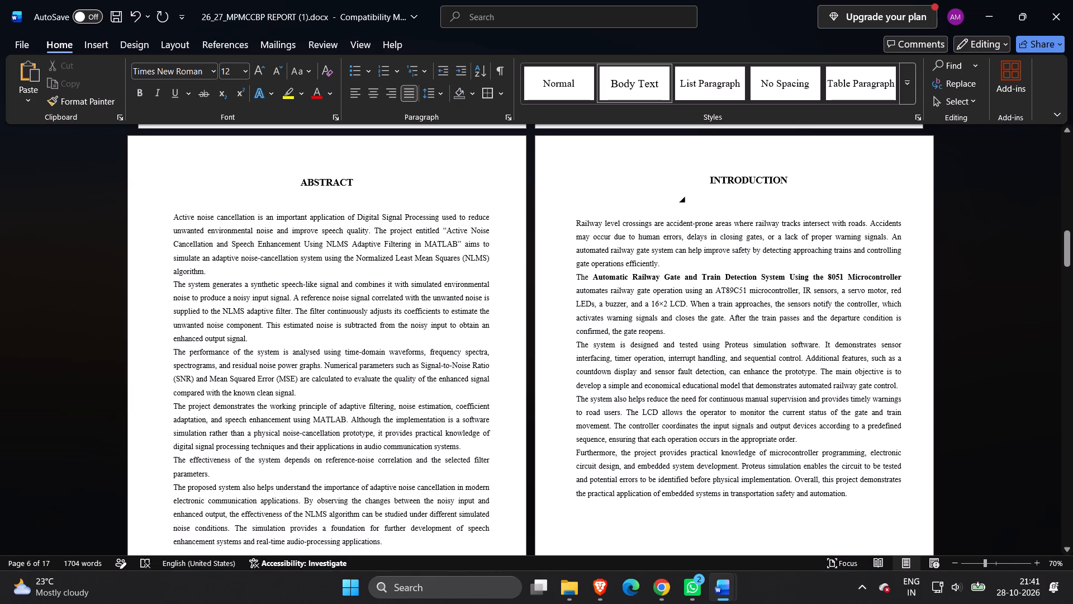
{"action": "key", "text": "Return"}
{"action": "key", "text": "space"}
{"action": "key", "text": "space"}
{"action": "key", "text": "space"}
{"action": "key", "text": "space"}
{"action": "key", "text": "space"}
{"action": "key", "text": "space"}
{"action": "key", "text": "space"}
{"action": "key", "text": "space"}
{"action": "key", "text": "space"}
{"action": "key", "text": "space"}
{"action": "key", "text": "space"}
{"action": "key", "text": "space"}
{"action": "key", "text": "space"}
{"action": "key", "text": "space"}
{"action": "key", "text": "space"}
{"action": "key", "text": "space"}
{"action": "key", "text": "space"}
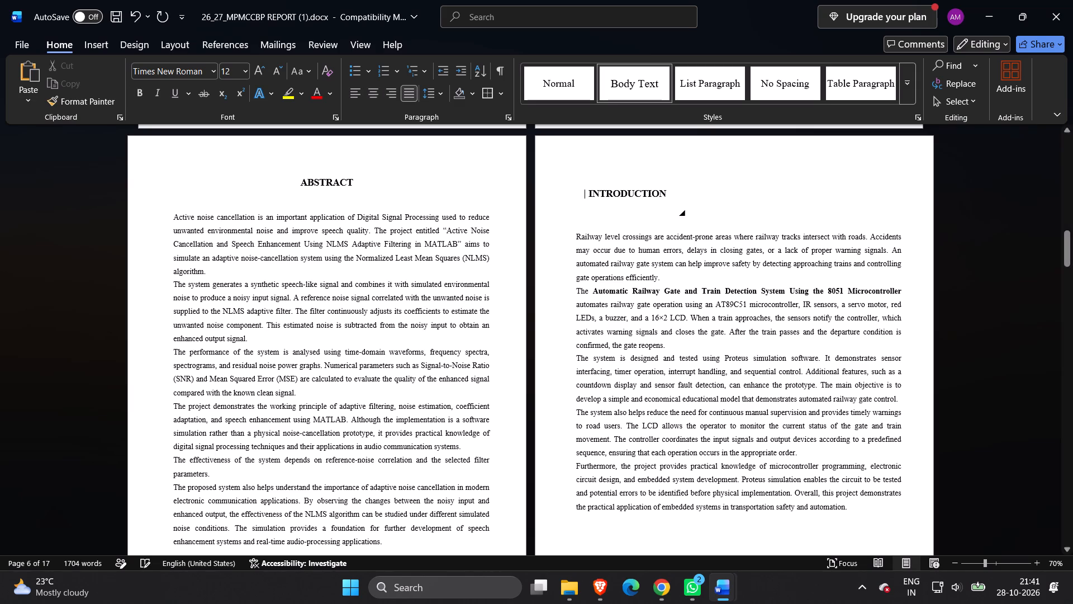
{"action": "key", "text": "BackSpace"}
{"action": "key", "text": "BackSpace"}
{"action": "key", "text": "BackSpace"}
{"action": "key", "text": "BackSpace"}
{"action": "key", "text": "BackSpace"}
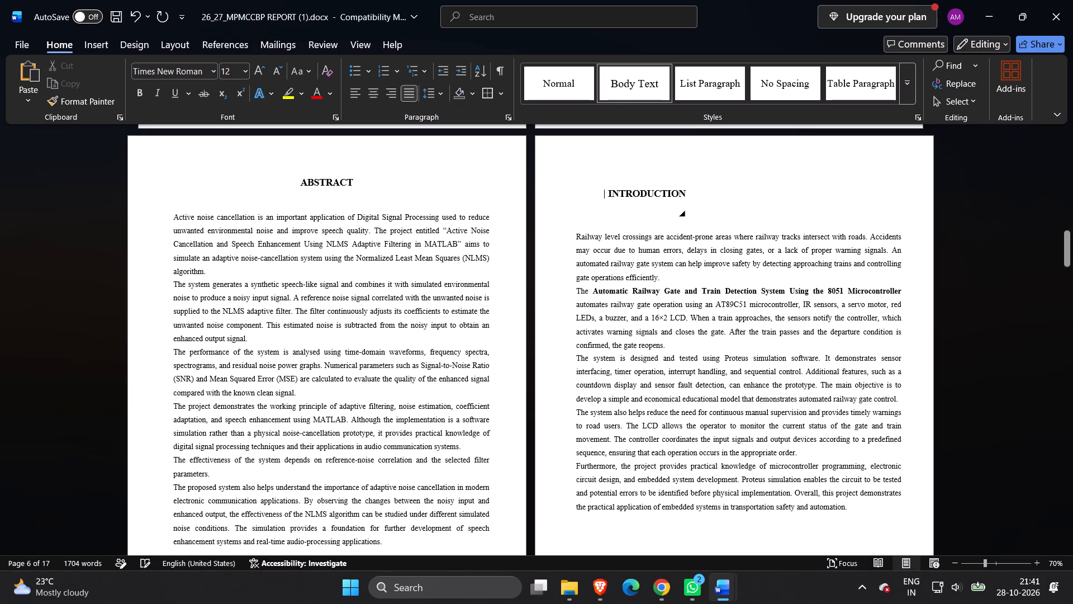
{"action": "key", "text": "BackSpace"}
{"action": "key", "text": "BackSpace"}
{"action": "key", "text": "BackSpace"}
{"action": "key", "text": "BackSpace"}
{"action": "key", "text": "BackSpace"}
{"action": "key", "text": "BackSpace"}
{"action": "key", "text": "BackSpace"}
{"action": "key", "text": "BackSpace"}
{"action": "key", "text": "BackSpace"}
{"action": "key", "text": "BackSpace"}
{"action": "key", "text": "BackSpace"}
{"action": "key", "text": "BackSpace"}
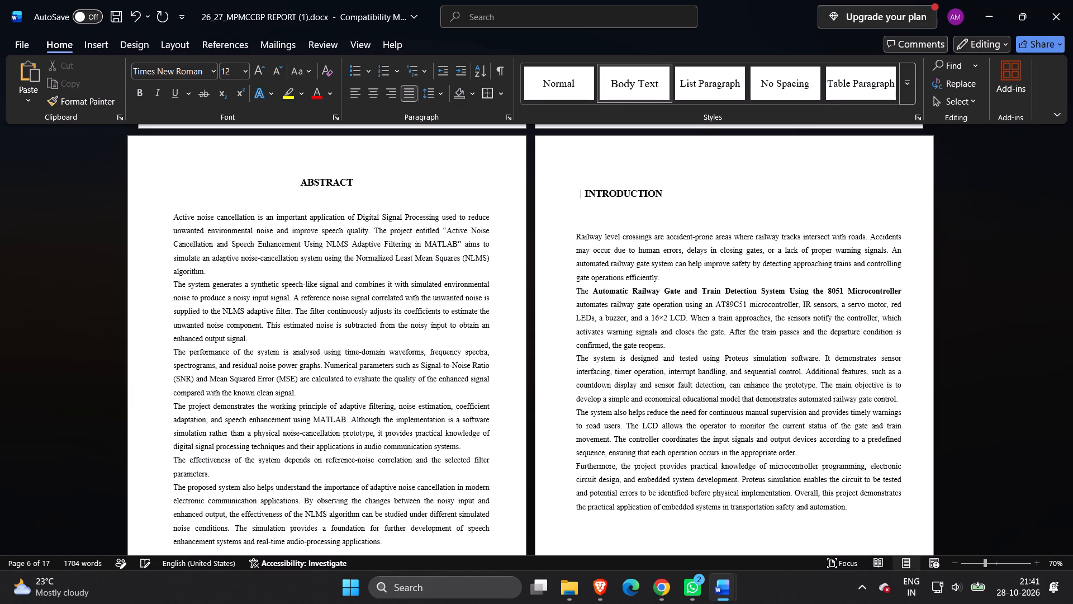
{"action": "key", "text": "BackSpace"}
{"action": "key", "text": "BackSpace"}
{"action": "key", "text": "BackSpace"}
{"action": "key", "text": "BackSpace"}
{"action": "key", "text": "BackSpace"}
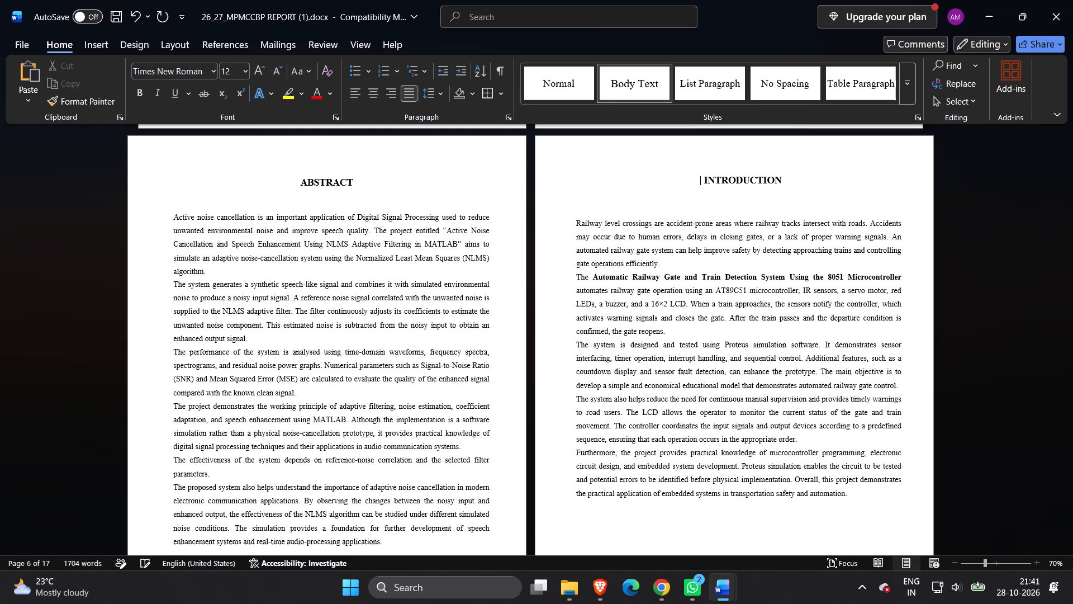
Remove the blank line below the INTRODUCTION heading and restore the heading's final N.
{"action": "key", "text": "Down"}
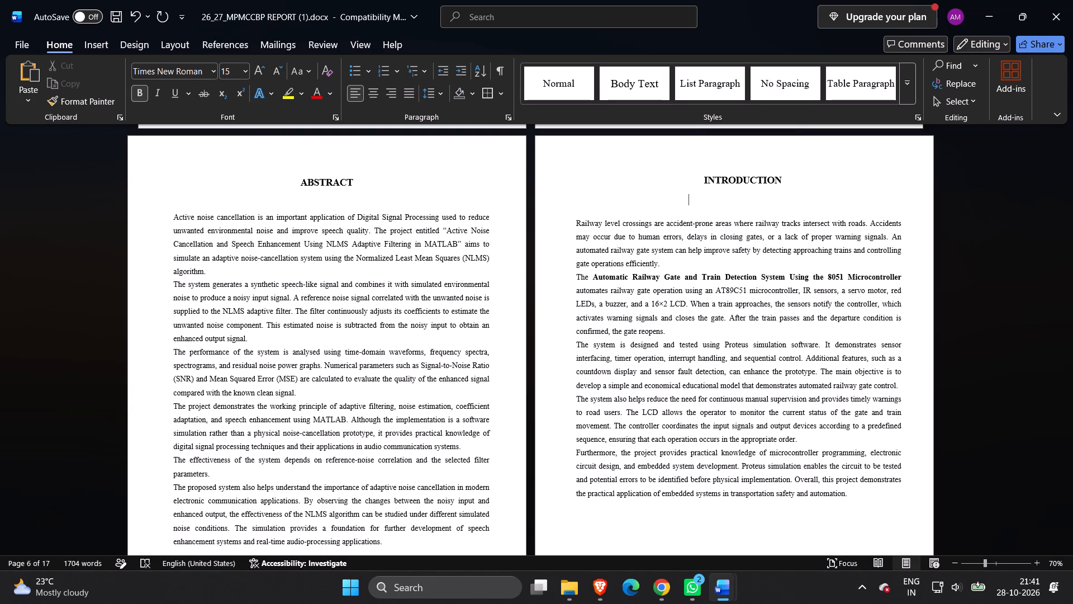
{"action": "key", "text": "BackSpace"}
{"action": "key", "text": "BackSpace"}
{"action": "key", "text": "BackSpace"}
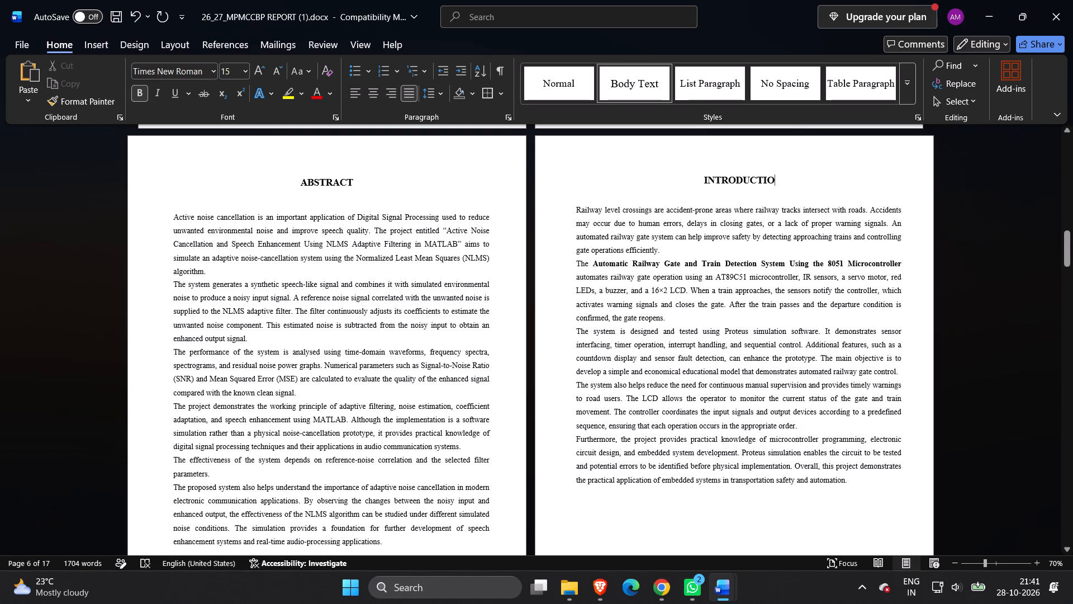
{"action": "key", "text": "n"}
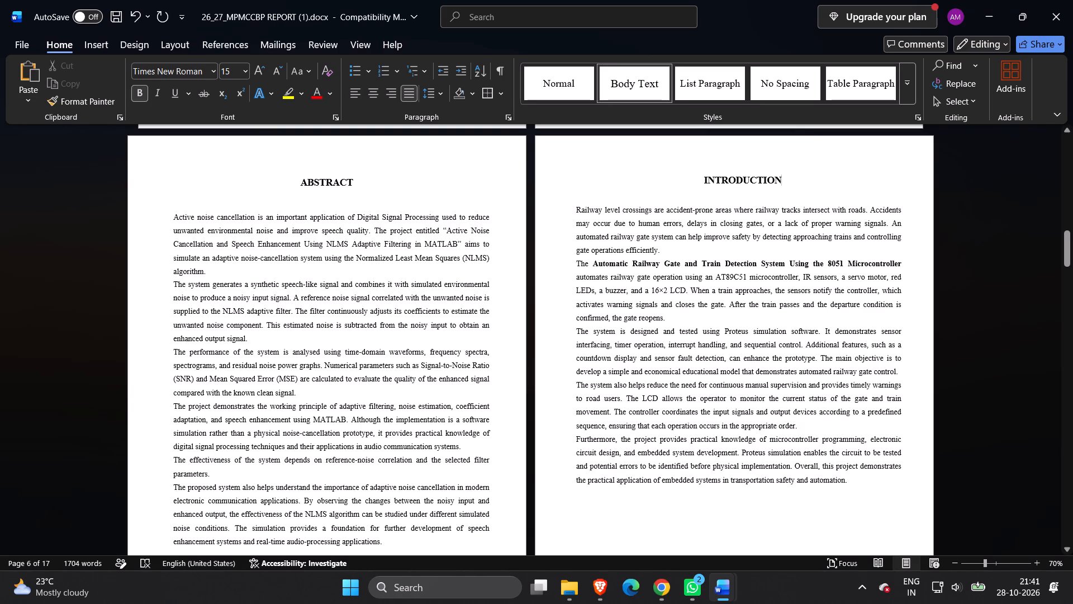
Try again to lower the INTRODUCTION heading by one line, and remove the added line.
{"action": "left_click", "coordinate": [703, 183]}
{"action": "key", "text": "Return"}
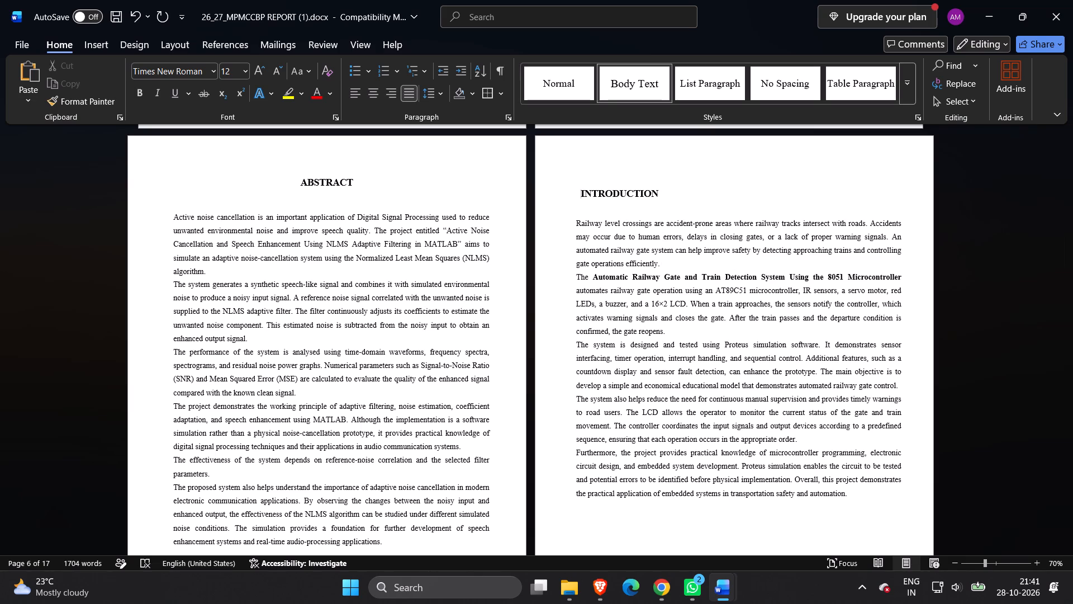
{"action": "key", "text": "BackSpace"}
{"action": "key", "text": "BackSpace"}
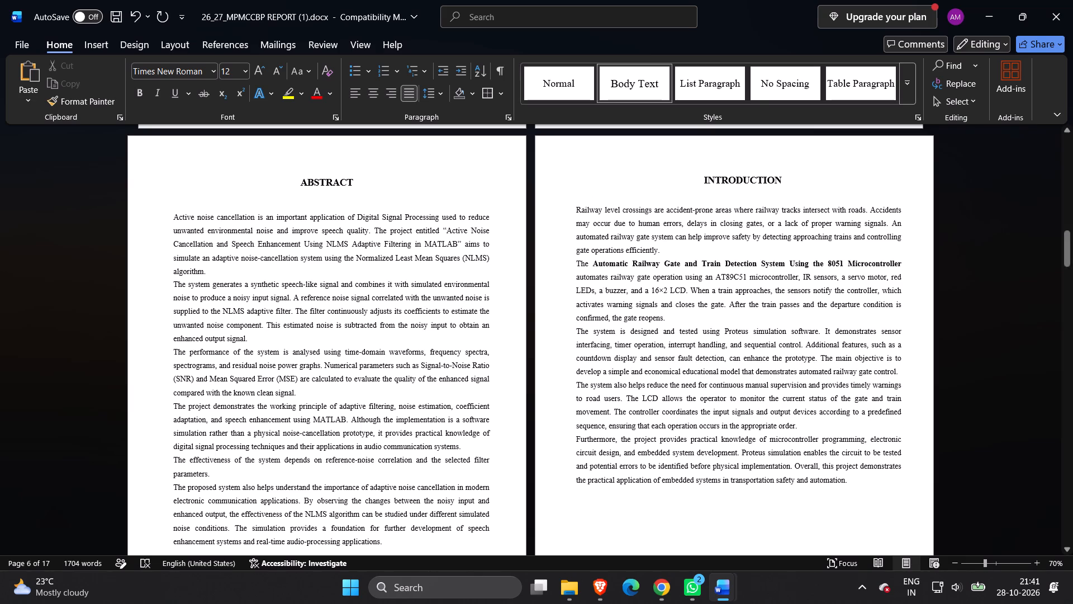
Remove one leading space from the INTRODUCTION heading to adjust its centring.
{"action": "scroll", "coordinate": [717, 165], "scroll_direction": "down", "scroll_amount": 5}
{"action": "scroll", "coordinate": [715, 467], "scroll_direction": "up", "scroll_amount": 6}
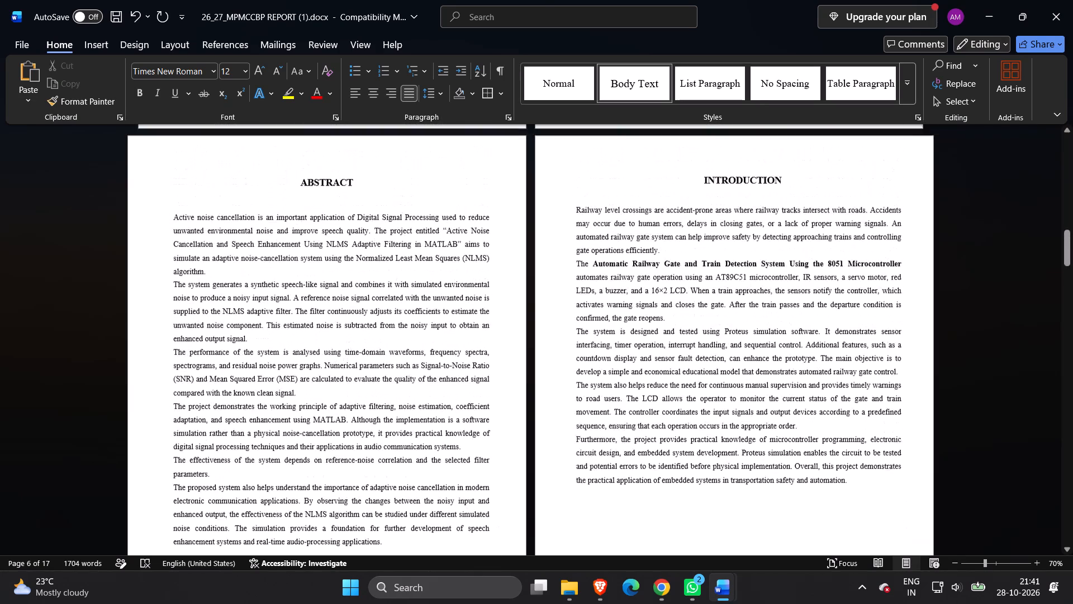
{"action": "key", "text": "BackSpace"}
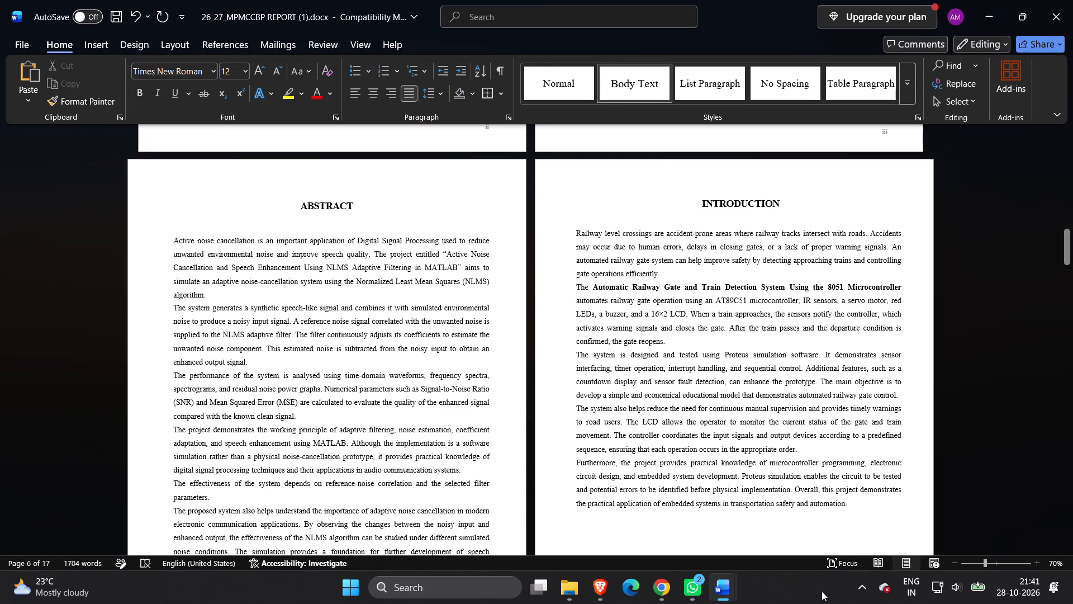
{"action": "scroll", "coordinate": [858, 512], "scroll_direction": "down", "scroll_amount": 5}
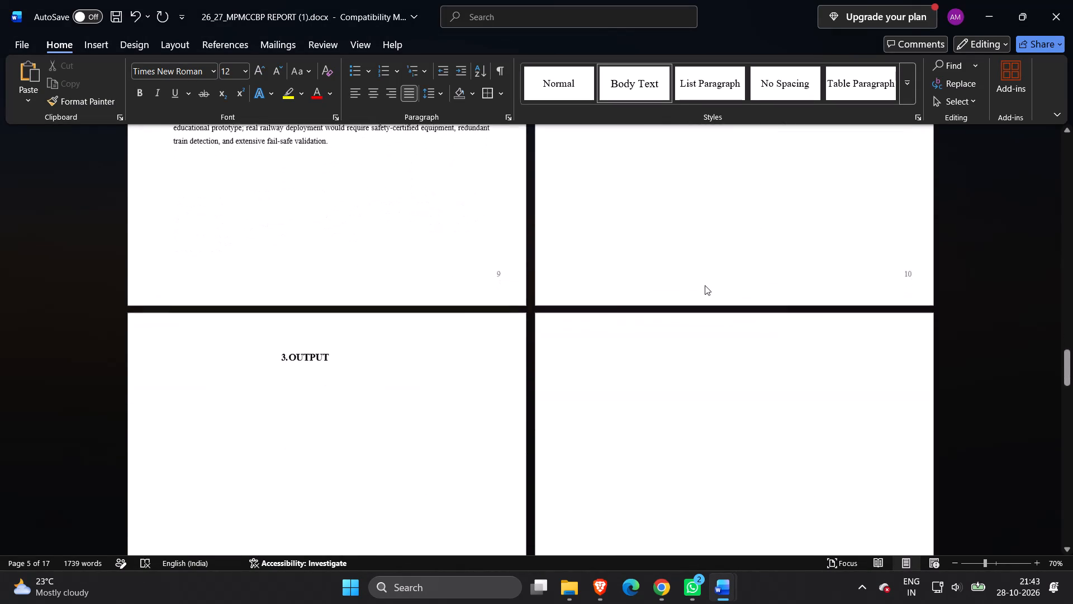
{"action": "scroll", "coordinate": [705, 285], "scroll_direction": "down", "scroll_amount": 15}
{"action": "scroll", "coordinate": [705, 285], "scroll_direction": "down", "scroll_amount": 9}
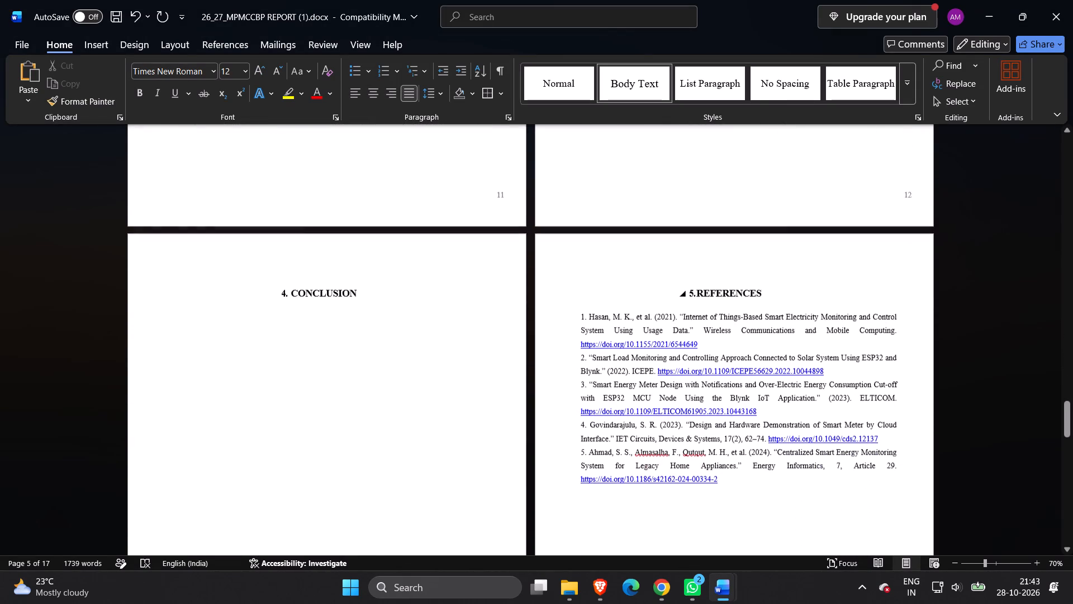
{"action": "scroll", "coordinate": [705, 285], "scroll_direction": "down", "scroll_amount": 1}
{"action": "scroll", "coordinate": [705, 285], "scroll_direction": "up", "scroll_amount": 20}
{"action": "scroll", "coordinate": [705, 285], "scroll_direction": "up", "scroll_amount": 1}
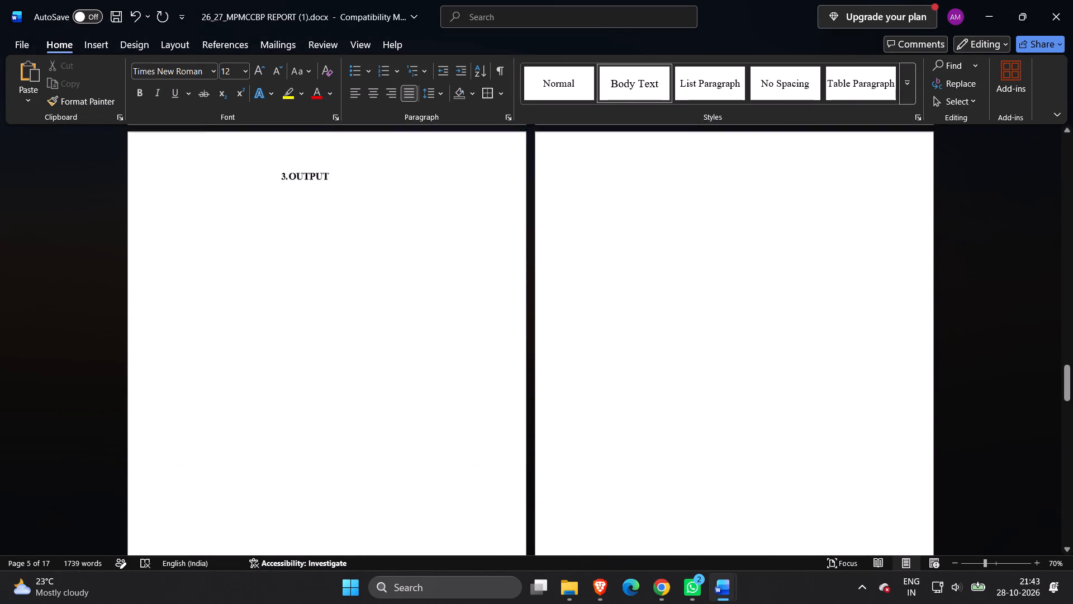
{"action": "scroll", "coordinate": [706, 285], "scroll_direction": "up", "scroll_amount": 7}
{"action": "scroll", "coordinate": [706, 285], "scroll_direction": "down", "scroll_amount": 2}
{"action": "scroll", "coordinate": [461, 365], "scroll_direction": "up", "scroll_amount": 5}
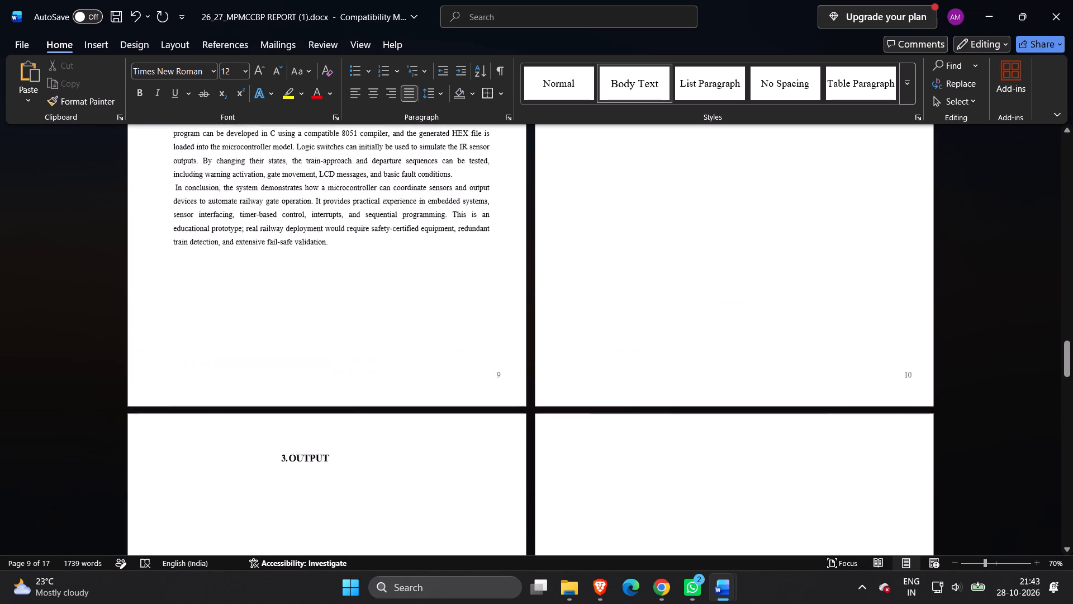
{"action": "scroll", "coordinate": [797, 347], "scroll_direction": "up", "scroll_amount": 11}
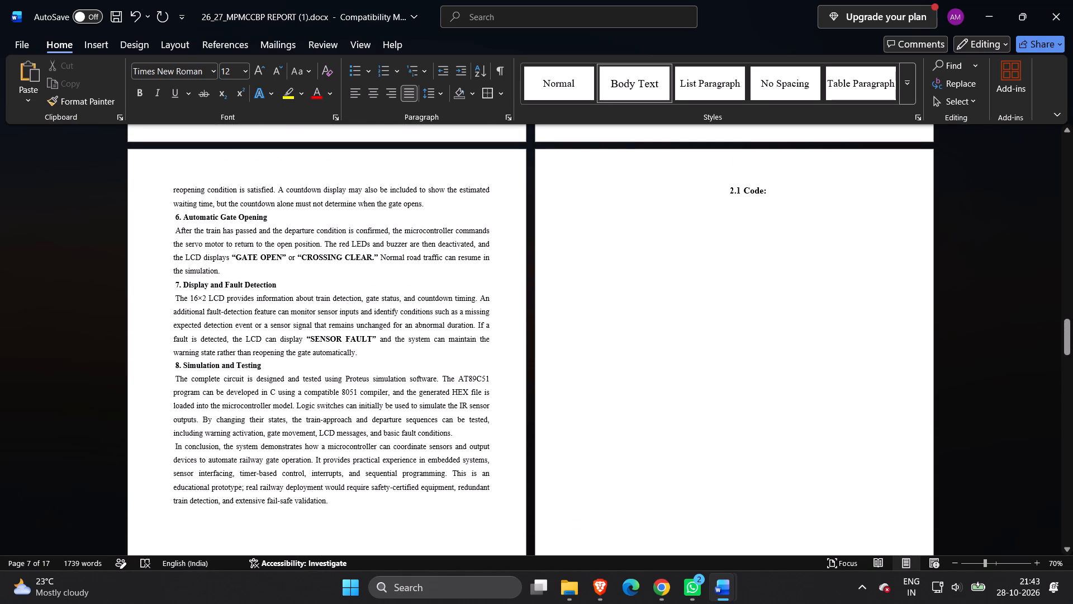
{"action": "scroll", "coordinate": [386, 320], "scroll_direction": "up", "scroll_amount": 5}
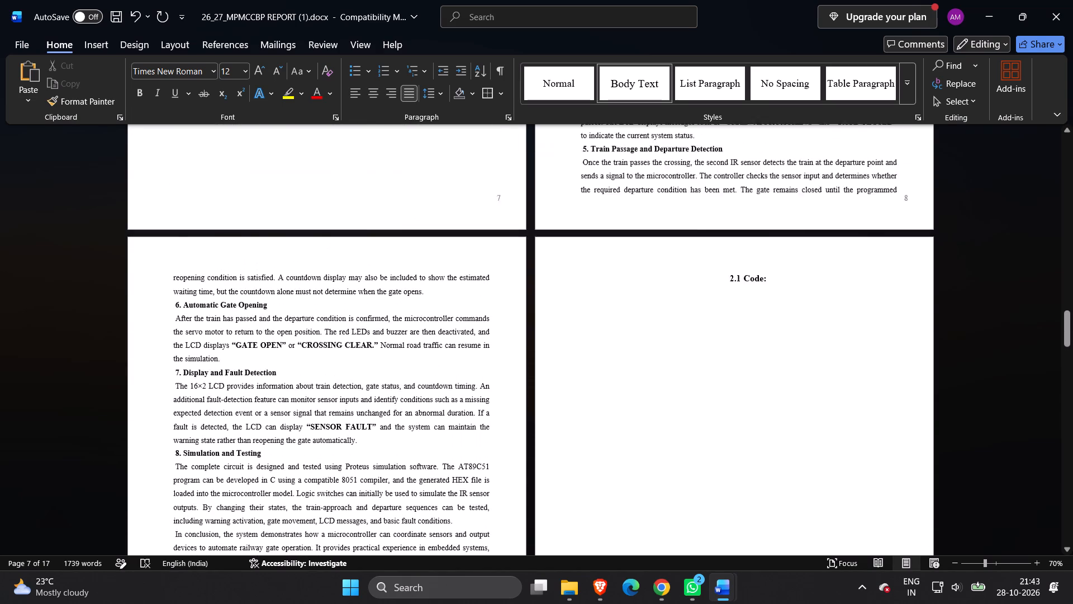
{"action": "scroll", "coordinate": [386, 319], "scroll_direction": "up", "scroll_amount": 10}
{"action": "scroll", "coordinate": [387, 318], "scroll_direction": "down", "scroll_amount": 4}
{"action": "scroll", "coordinate": [387, 318], "scroll_direction": "up", "scroll_amount": 1}
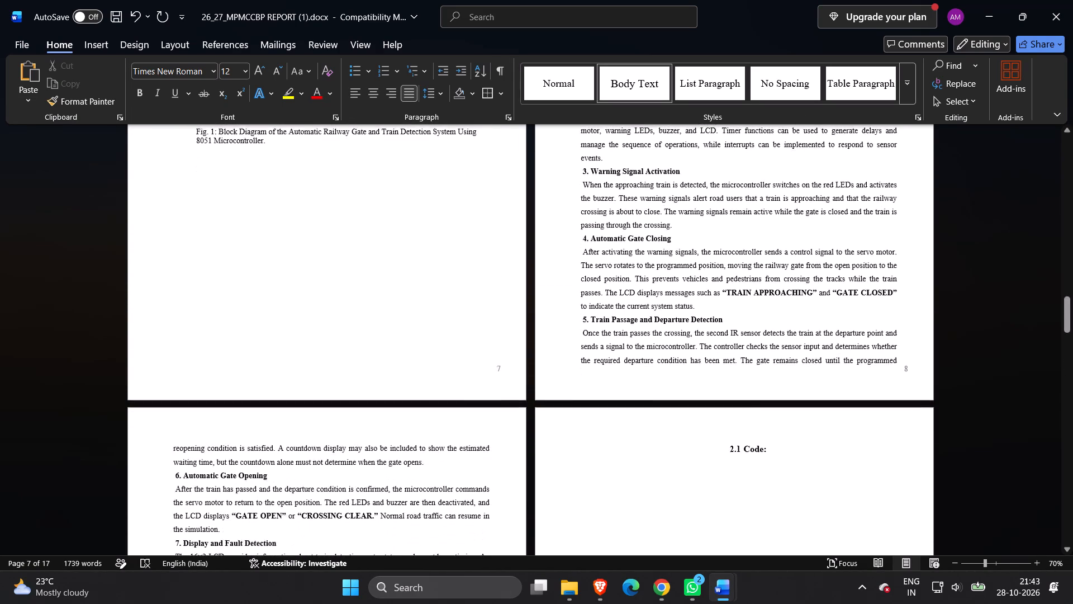
Look through the report from the BLOCK DIAGRAM page through Working, Code, Output and Conclusion to the References.
{"action": "scroll", "coordinate": [387, 318], "scroll_direction": "up", "scroll_amount": 11}
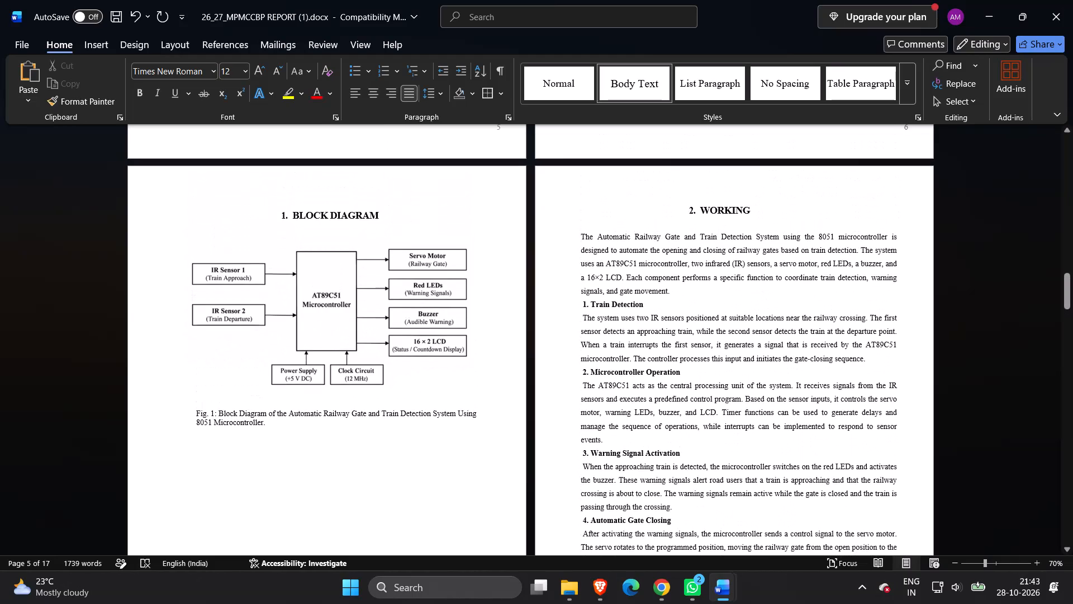
{"action": "scroll", "coordinate": [387, 318], "scroll_direction": "down", "scroll_amount": 15}
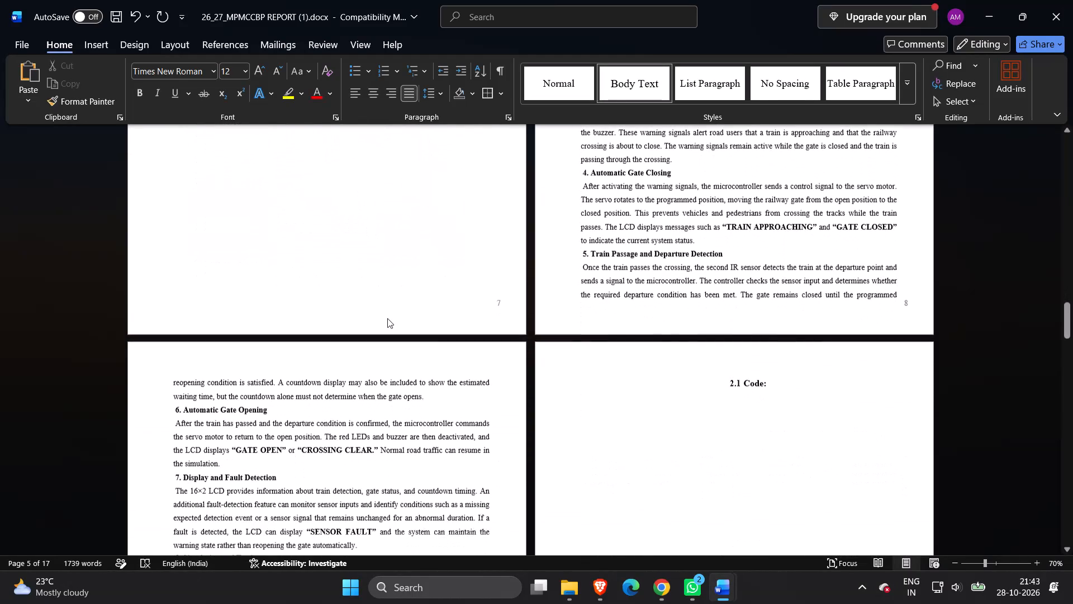
{"action": "scroll", "coordinate": [387, 318], "scroll_direction": "down", "scroll_amount": 6}
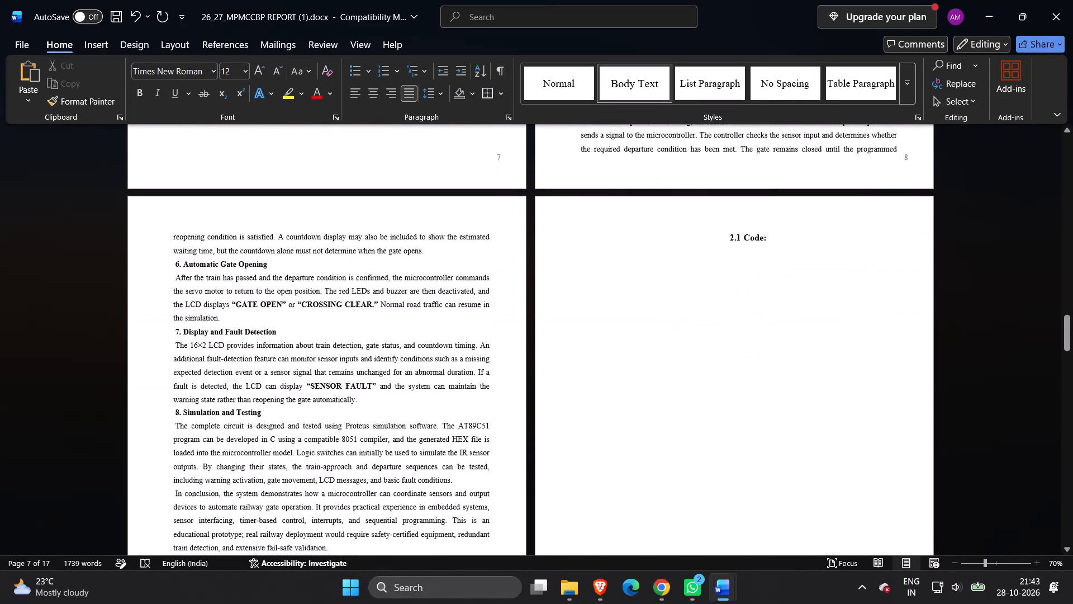
{"action": "scroll", "coordinate": [387, 318], "scroll_direction": "down", "scroll_amount": 15}
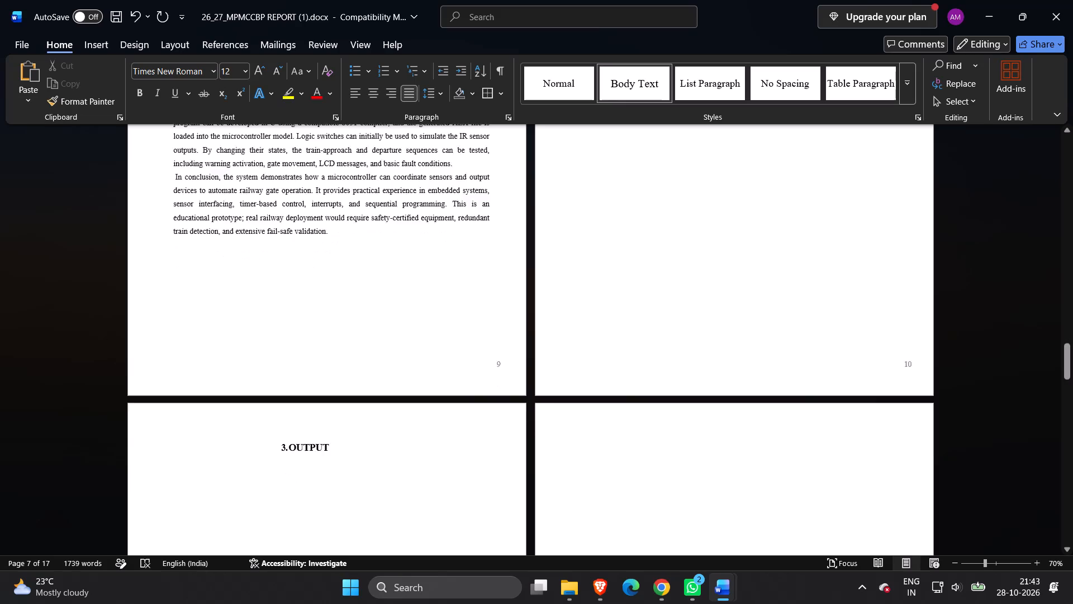
{"action": "scroll", "coordinate": [387, 318], "scroll_direction": "down", "scroll_amount": 7}
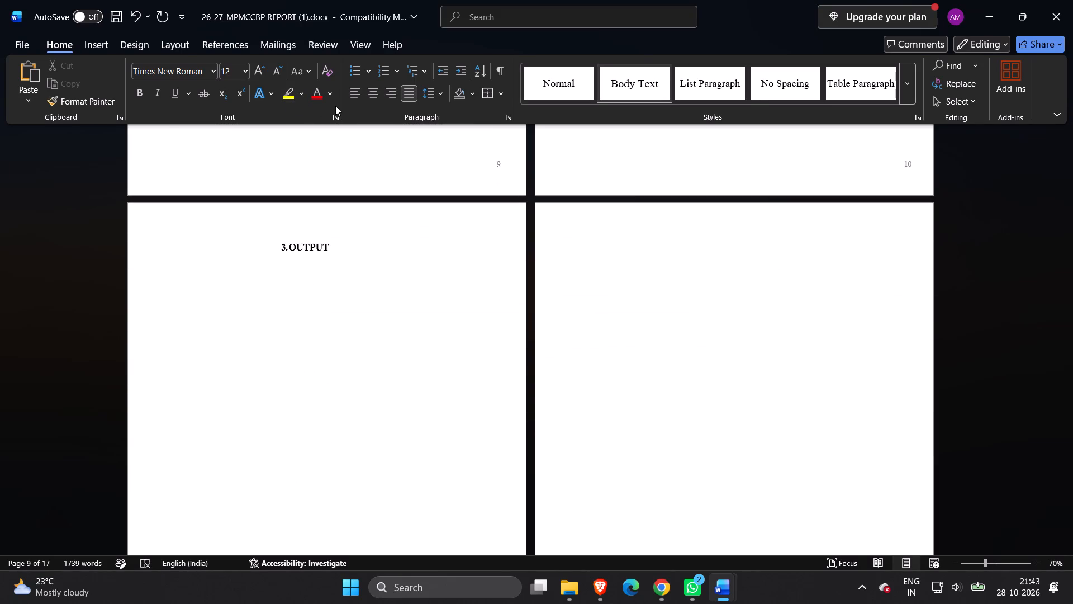
{"action": "scroll", "coordinate": [586, 135], "scroll_direction": "down", "scroll_amount": 5}
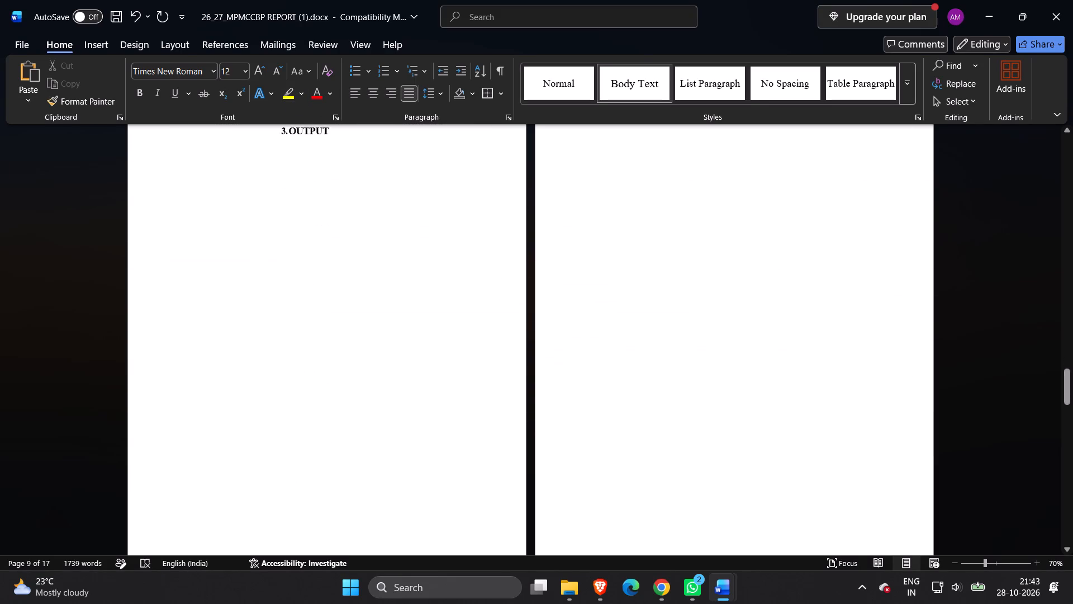
{"action": "scroll", "coordinate": [587, 139], "scroll_direction": "down", "scroll_amount": 5}
{"action": "scroll", "coordinate": [605, 201], "scroll_direction": "down", "scroll_amount": 15}
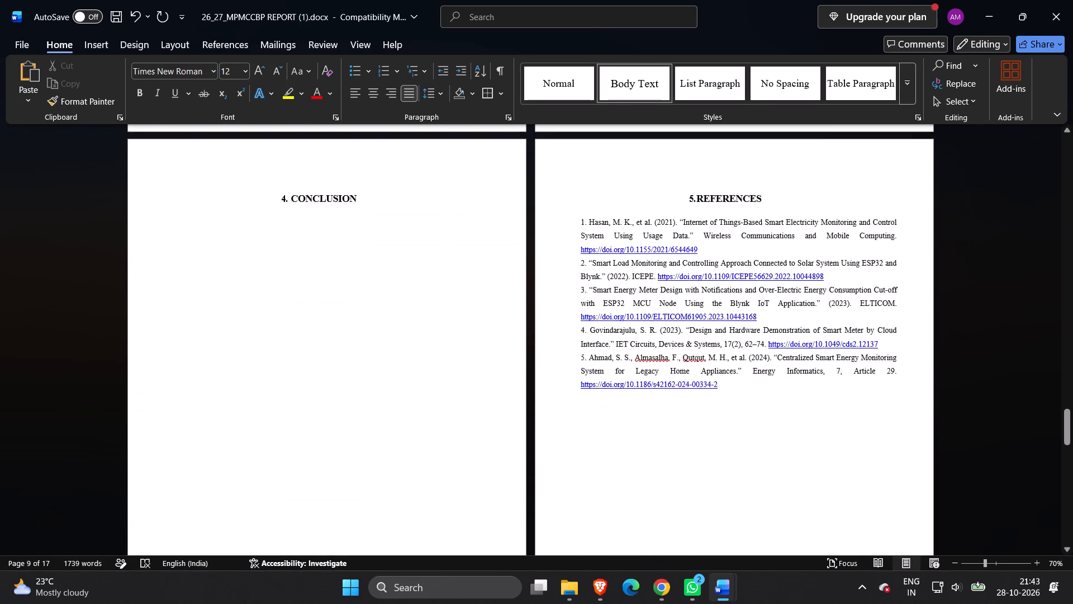
{"action": "scroll", "coordinate": [616, 224], "scroll_direction": "down", "scroll_amount": 5}
{"action": "scroll", "coordinate": [616, 224], "scroll_direction": "up", "scroll_amount": 6}
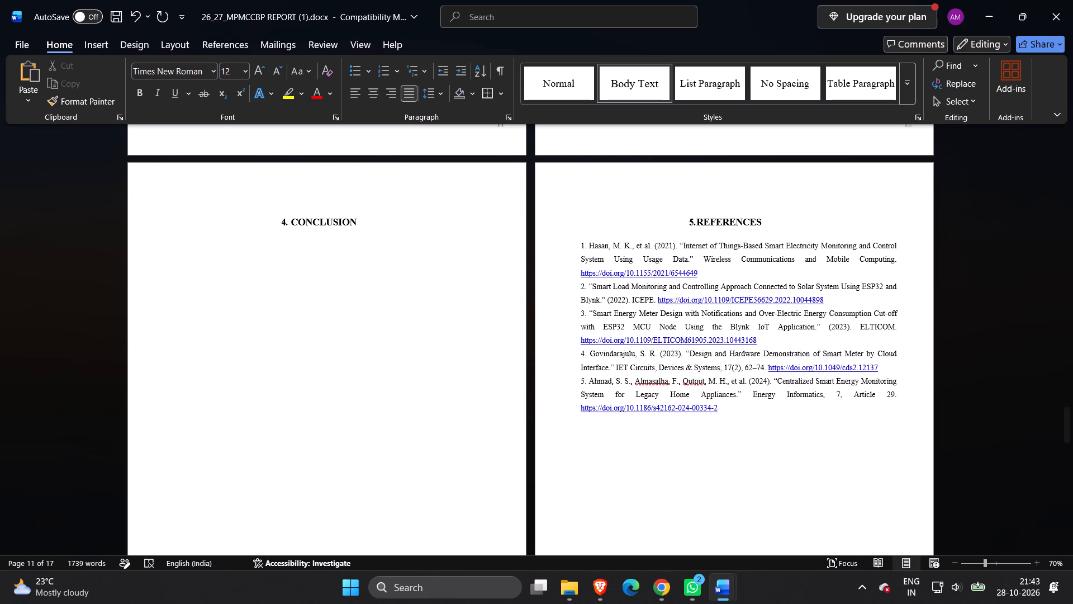
{"action": "scroll", "coordinate": [619, 211], "scroll_direction": "up", "scroll_amount": 20}
{"action": "middle_click", "coordinate": [619, 211]}
{"action": "scroll", "coordinate": [619, 211], "scroll_direction": "up", "scroll_amount": 6}
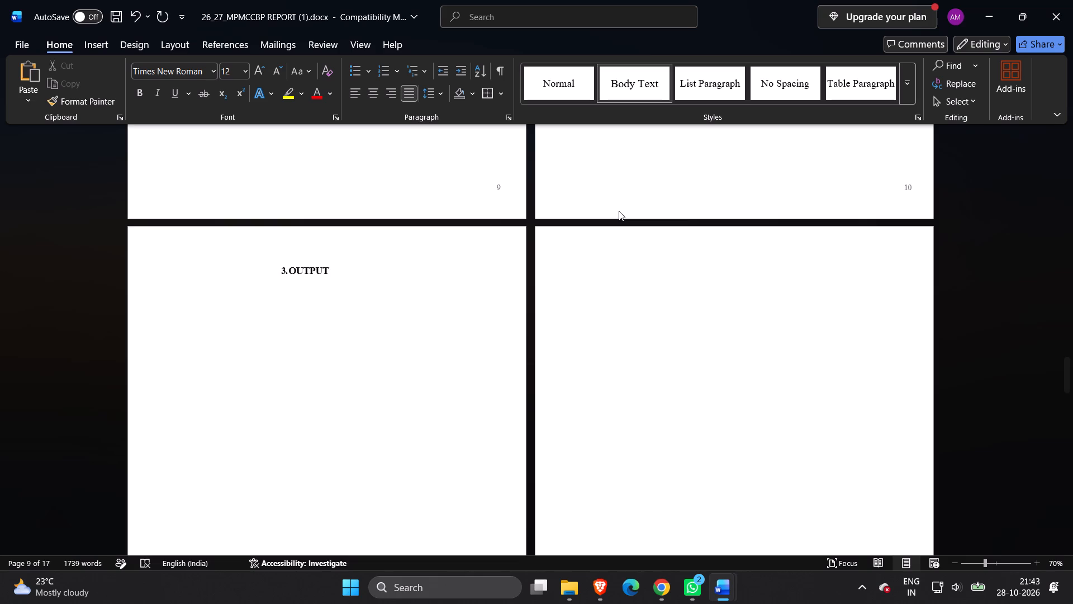
{"action": "scroll", "coordinate": [619, 211], "scroll_direction": "up", "scroll_amount": 13}
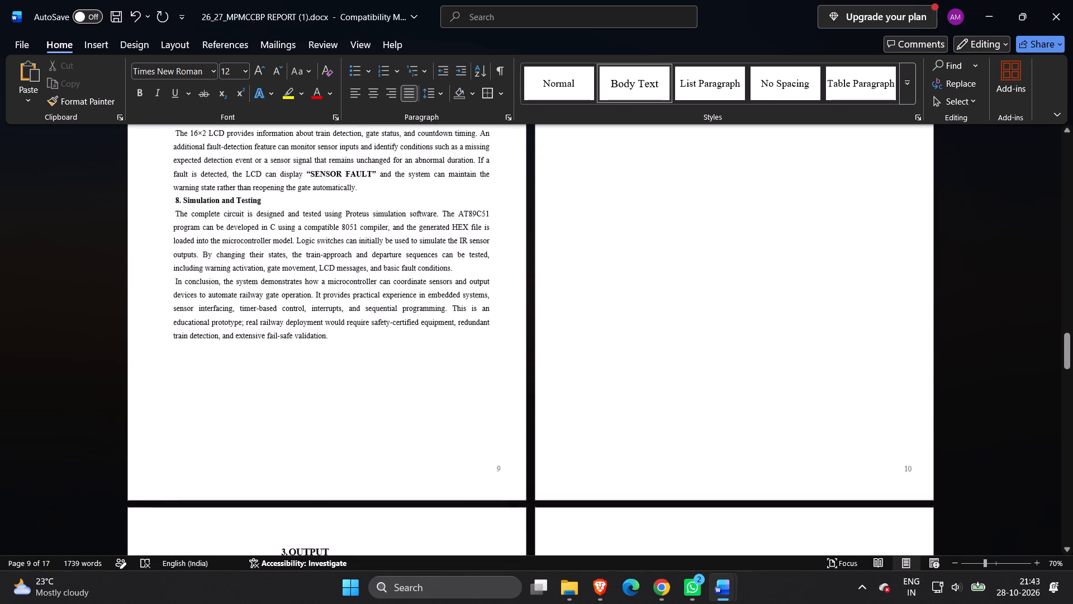
{"action": "scroll", "coordinate": [672, 218], "scroll_direction": "up", "scroll_amount": 10}
{"action": "scroll", "coordinate": [674, 218], "scroll_direction": "down", "scroll_amount": 1}
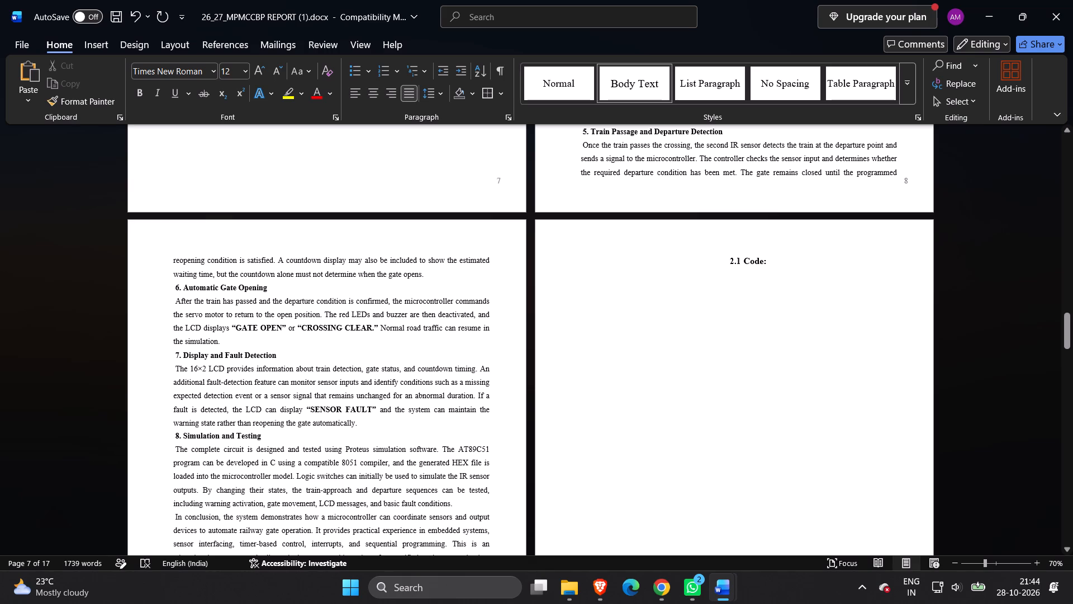
{"action": "scroll", "coordinate": [729, 254], "scroll_direction": "up", "scroll_amount": 8}
{"action": "scroll", "coordinate": [729, 254], "scroll_direction": "down", "scroll_amount": 1}
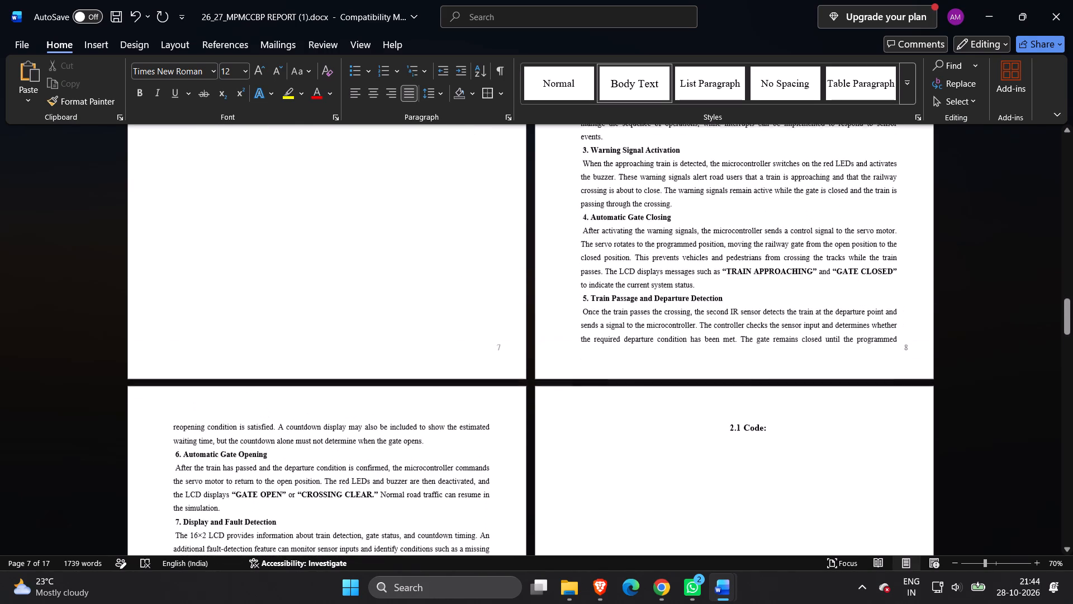
{"action": "scroll", "coordinate": [729, 254], "scroll_direction": "up", "scroll_amount": 8}
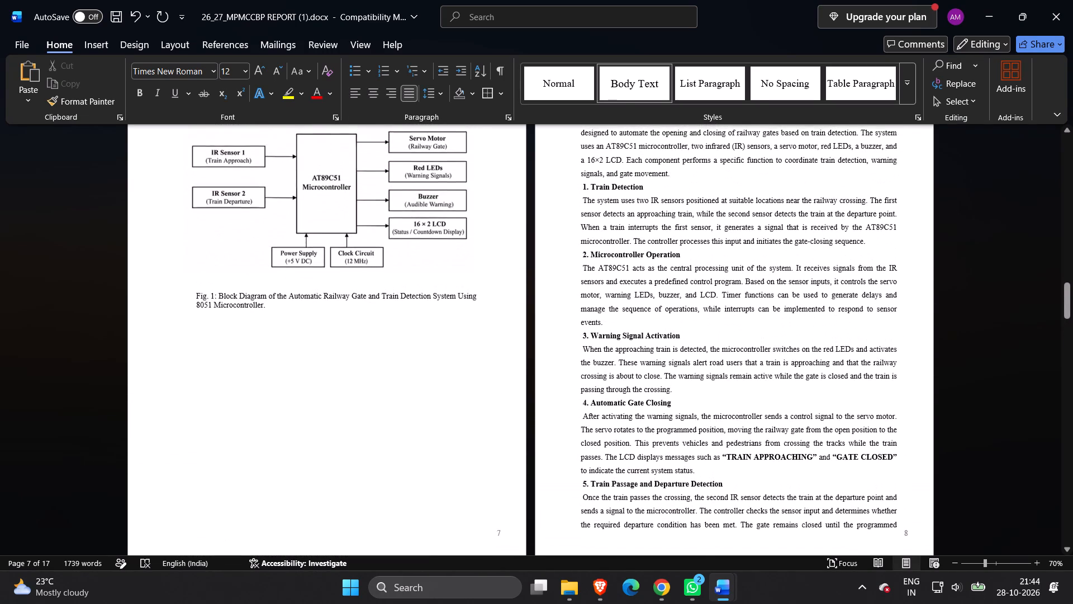
{"action": "scroll", "coordinate": [729, 254], "scroll_direction": "up", "scroll_amount": 3}
{"action": "scroll", "coordinate": [729, 254], "scroll_direction": "down", "scroll_amount": 1}
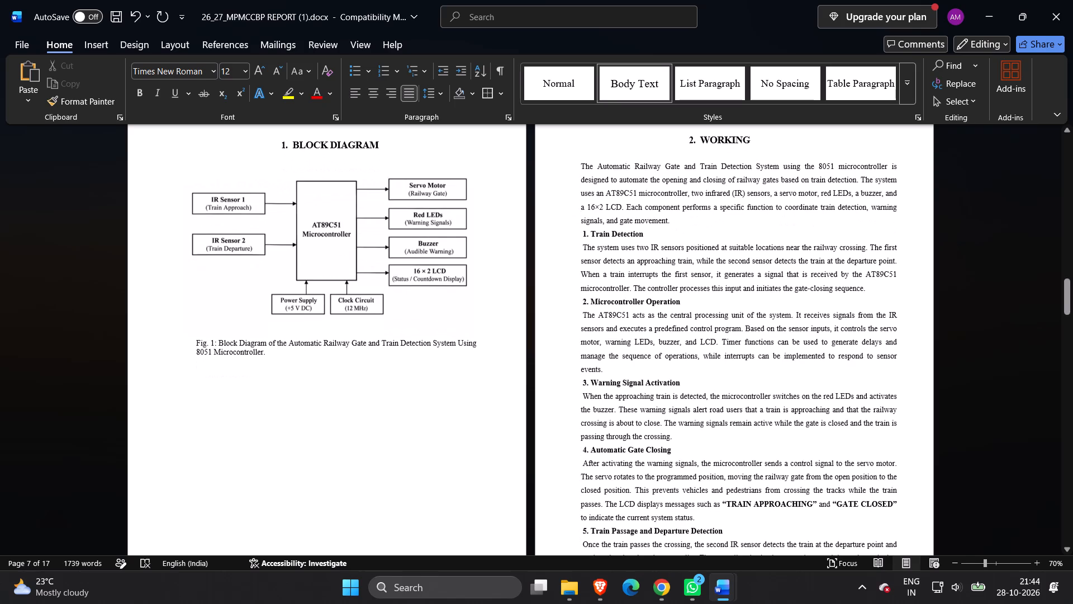
{"action": "scroll", "coordinate": [729, 254], "scroll_direction": "down", "scroll_amount": 1}
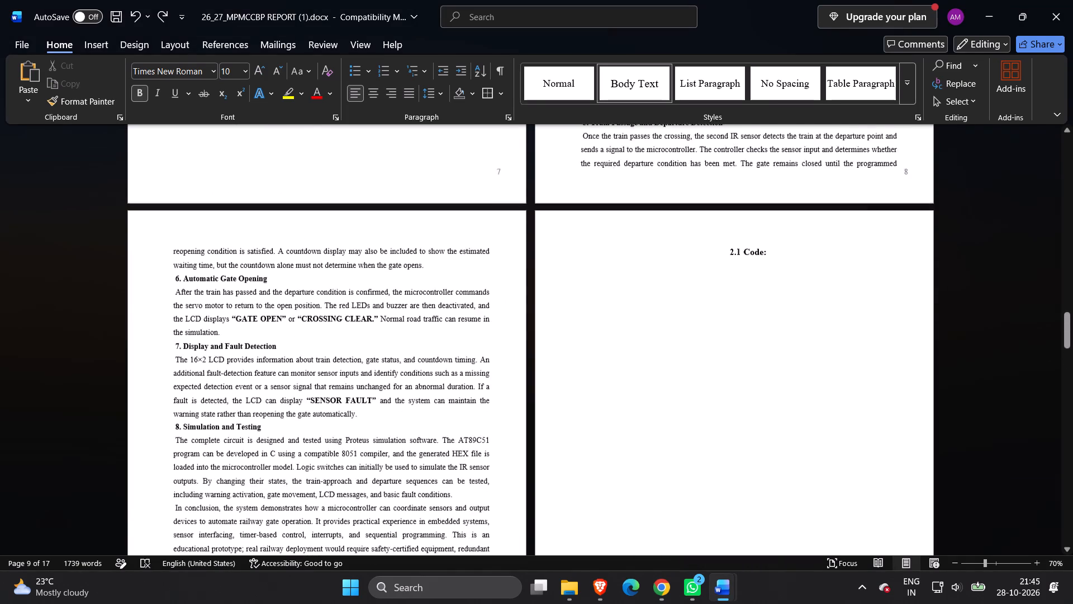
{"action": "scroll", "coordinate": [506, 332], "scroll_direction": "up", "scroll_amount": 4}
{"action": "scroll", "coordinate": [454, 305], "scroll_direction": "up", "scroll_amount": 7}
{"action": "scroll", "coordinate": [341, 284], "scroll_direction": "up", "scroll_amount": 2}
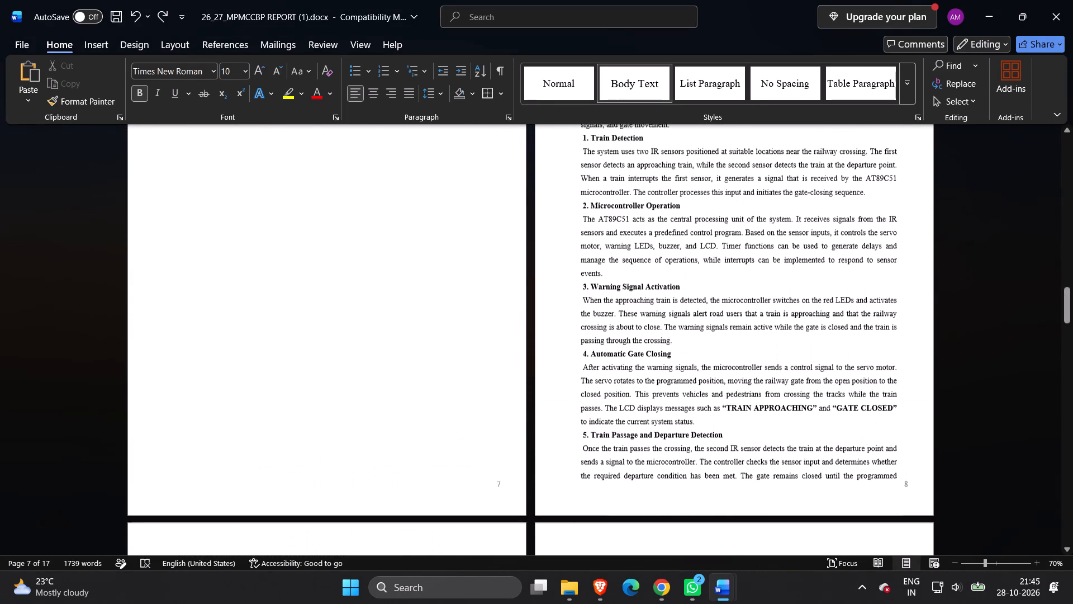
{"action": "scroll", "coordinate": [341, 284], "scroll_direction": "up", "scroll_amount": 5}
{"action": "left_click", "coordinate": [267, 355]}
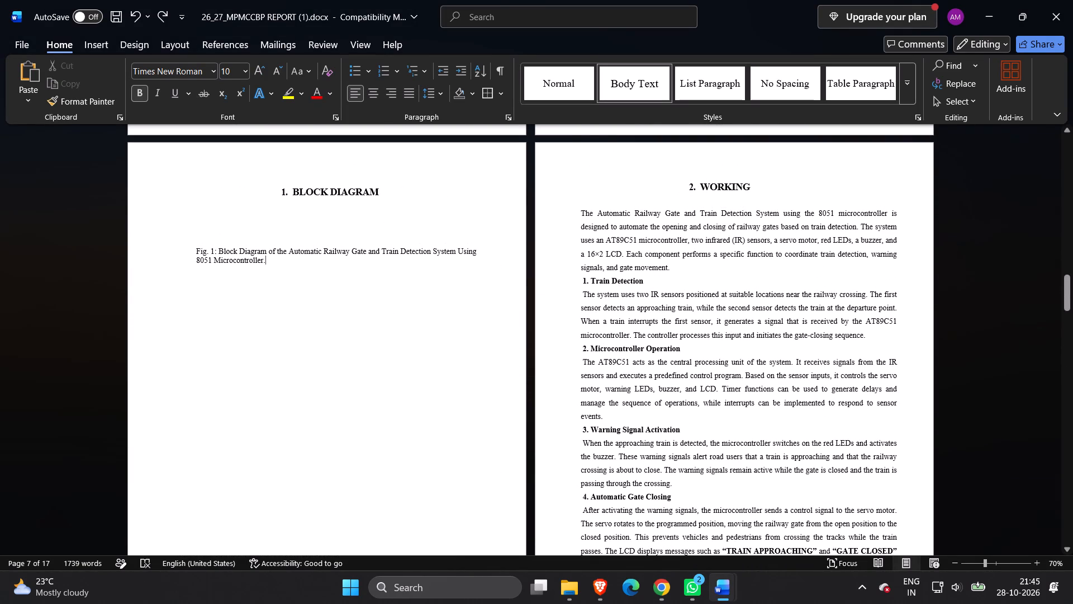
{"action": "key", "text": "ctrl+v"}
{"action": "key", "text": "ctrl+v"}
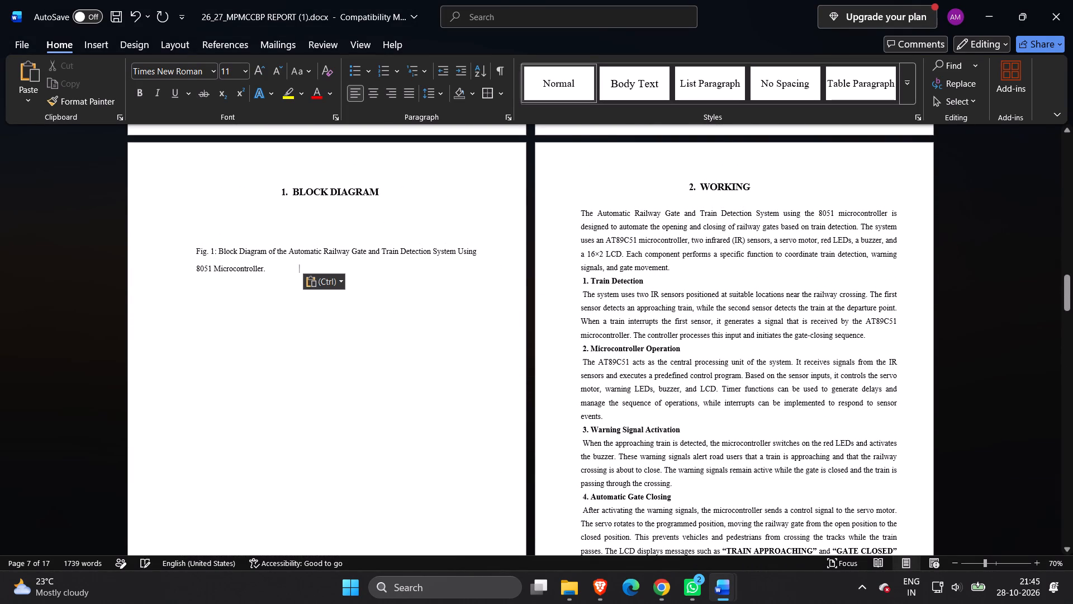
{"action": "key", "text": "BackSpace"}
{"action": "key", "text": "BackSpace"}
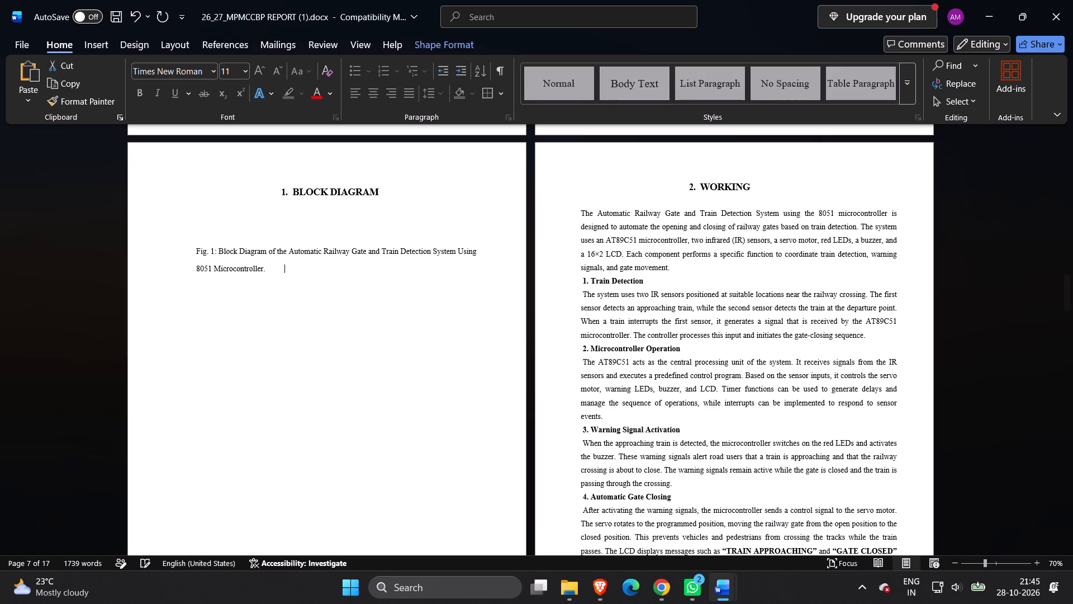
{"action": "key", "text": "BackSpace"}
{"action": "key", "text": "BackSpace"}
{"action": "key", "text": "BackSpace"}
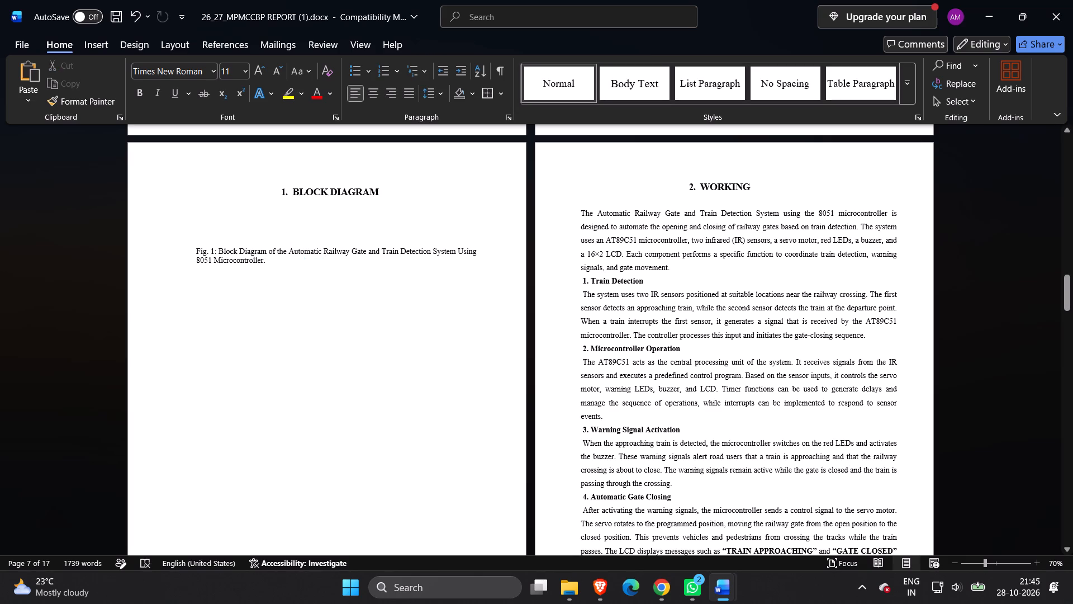
Delete the extra blank line and spaces above the Fig. 1 caption on the BLOCK DIAGRAM page.
{"action": "left_click", "coordinate": [213, 239]}
{"action": "key", "text": "BackSpace"}
{"action": "key", "text": "BackSpace"}
{"action": "key", "text": "BackSpace"}
{"action": "key", "text": "BackSpace"}
{"action": "key", "text": "BackSpace"}
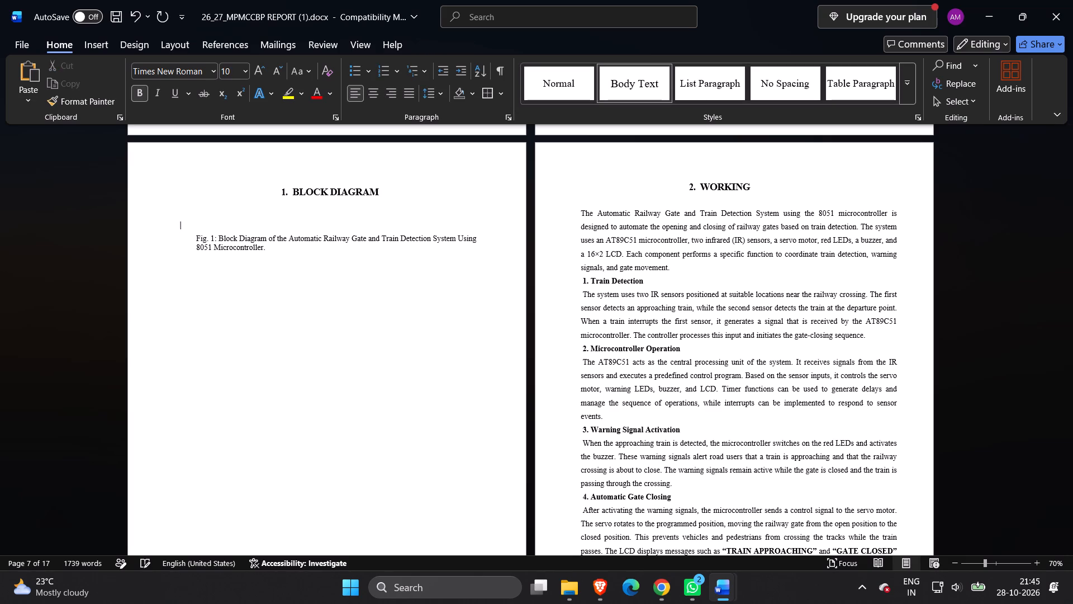
{"action": "key", "text": "BackSpace"}
{"action": "key", "text": "BackSpace"}
{"action": "key", "text": "BackSpace"}
{"action": "key", "text": "BackSpace"}
{"action": "key", "text": "BackSpace"}
{"action": "key", "text": "BackSpace"}
{"action": "key", "text": "BackSpace"}
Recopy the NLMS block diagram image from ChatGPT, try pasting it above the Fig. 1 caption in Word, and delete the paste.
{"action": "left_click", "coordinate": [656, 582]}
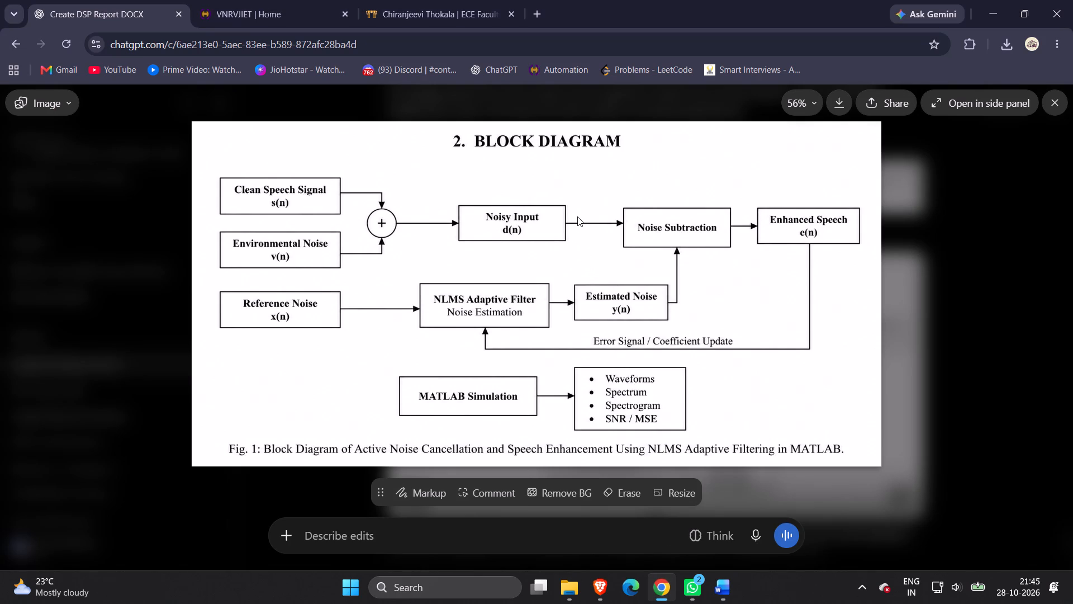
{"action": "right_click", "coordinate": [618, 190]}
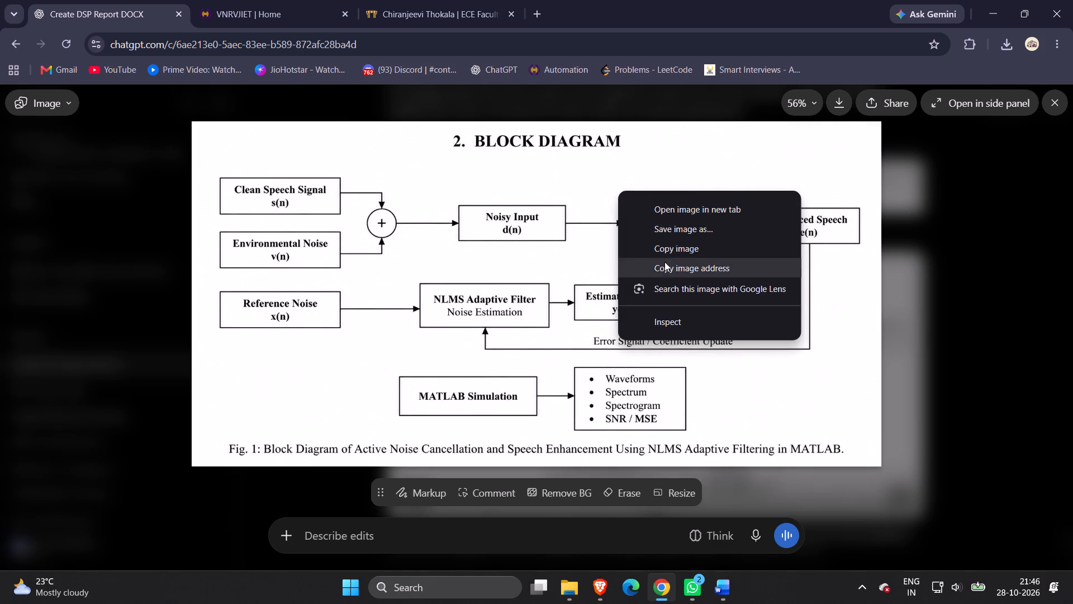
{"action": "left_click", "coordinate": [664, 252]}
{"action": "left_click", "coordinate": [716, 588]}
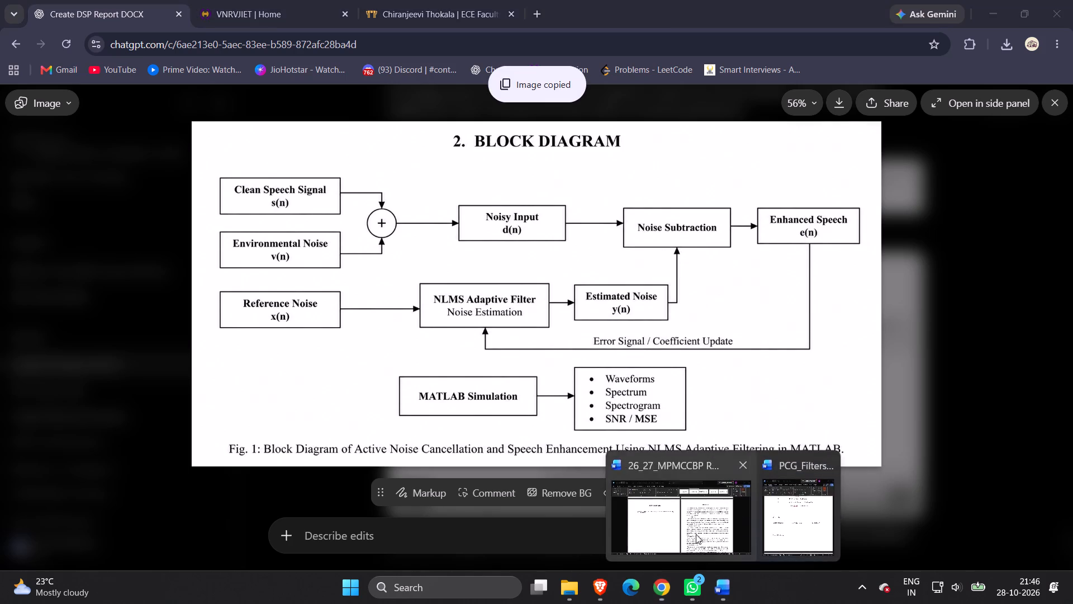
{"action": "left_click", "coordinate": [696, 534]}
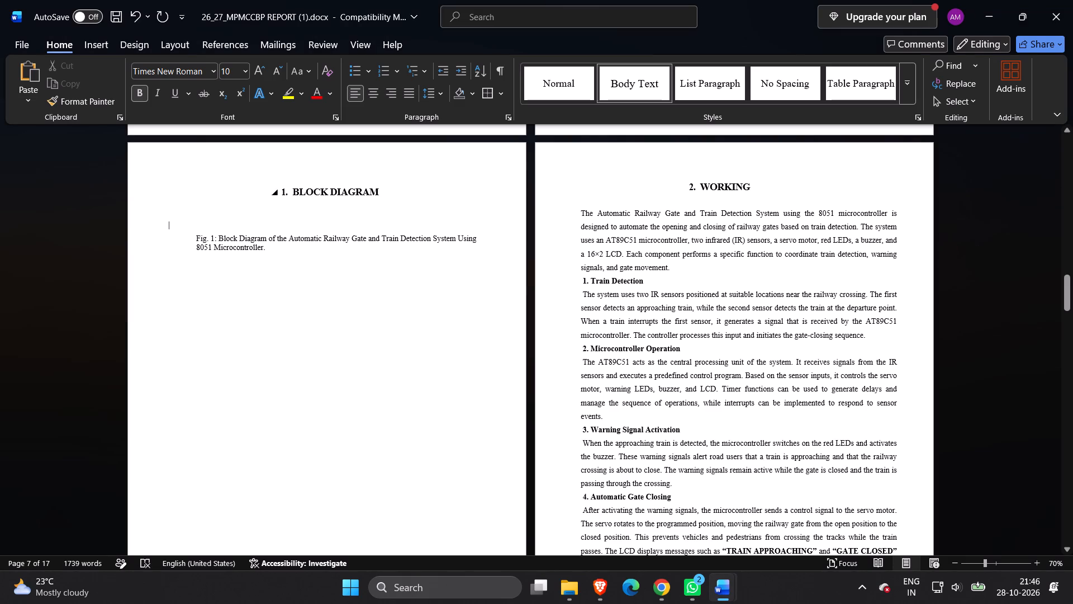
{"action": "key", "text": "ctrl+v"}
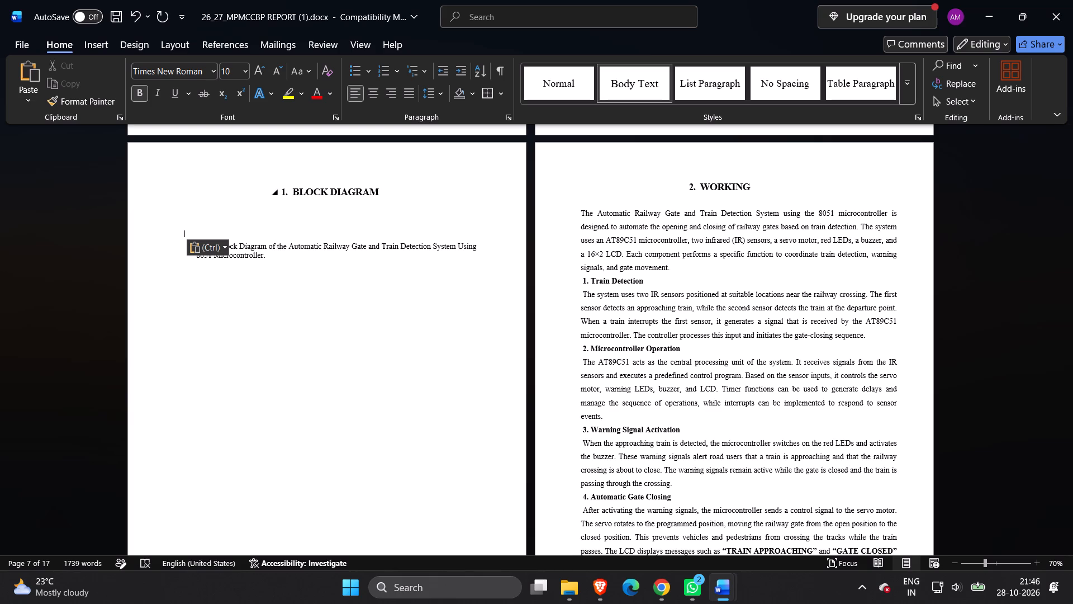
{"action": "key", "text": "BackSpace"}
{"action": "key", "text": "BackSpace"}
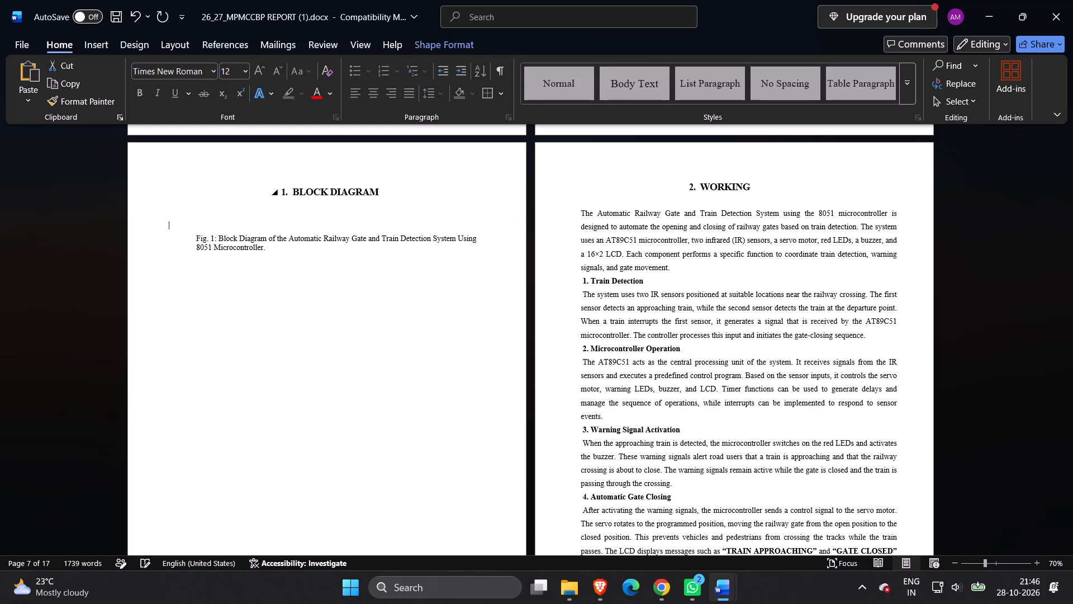
Remove the remaining blank space above the Fig. 1 caption and insert fresh empty lines under the BLOCK DIAGRAM heading.
{"action": "key", "text": "BackSpace"}
{"action": "key", "text": "BackSpace"}
{"action": "key", "text": "BackSpace"}
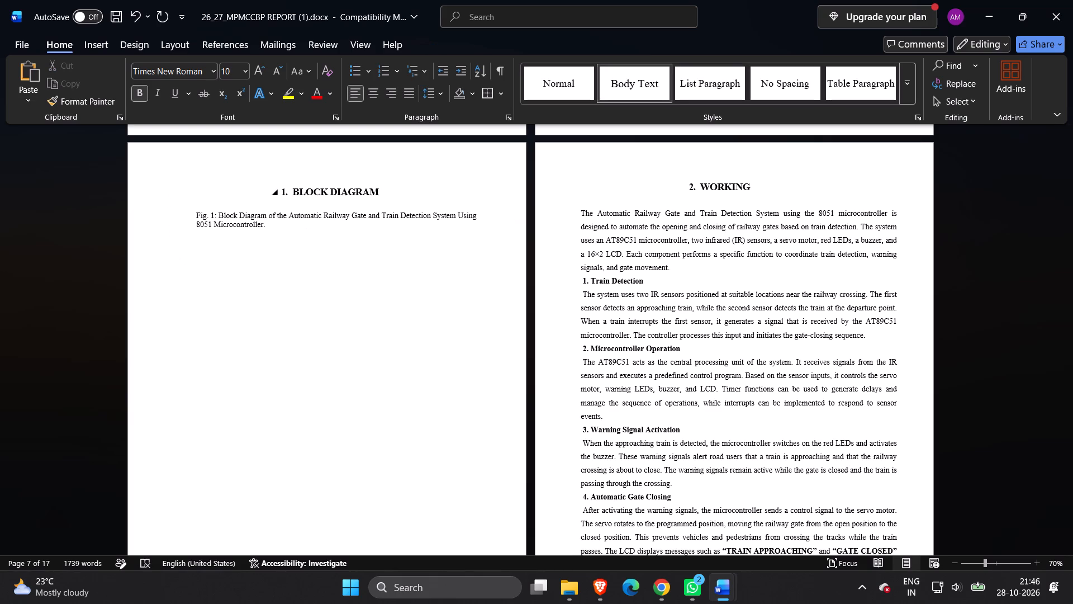
{"action": "key", "text": "Return"}
{"action": "key", "text": "Return"}
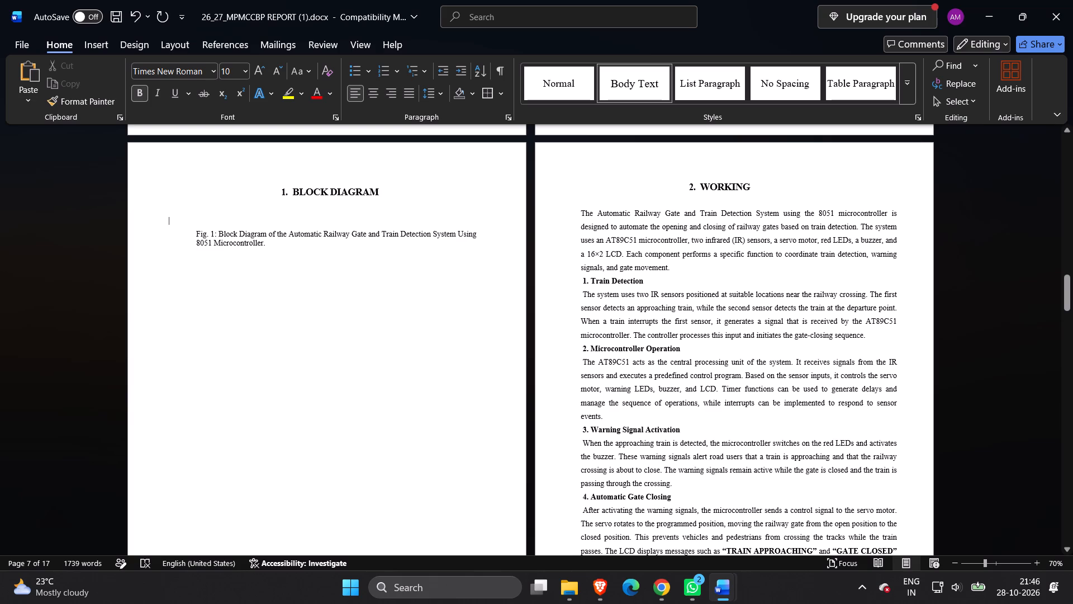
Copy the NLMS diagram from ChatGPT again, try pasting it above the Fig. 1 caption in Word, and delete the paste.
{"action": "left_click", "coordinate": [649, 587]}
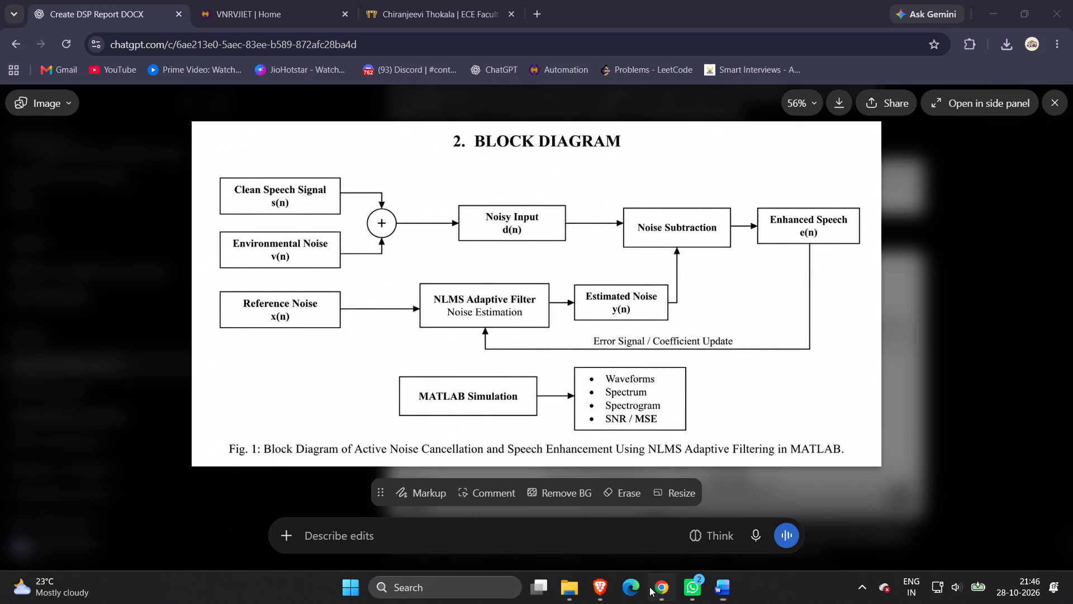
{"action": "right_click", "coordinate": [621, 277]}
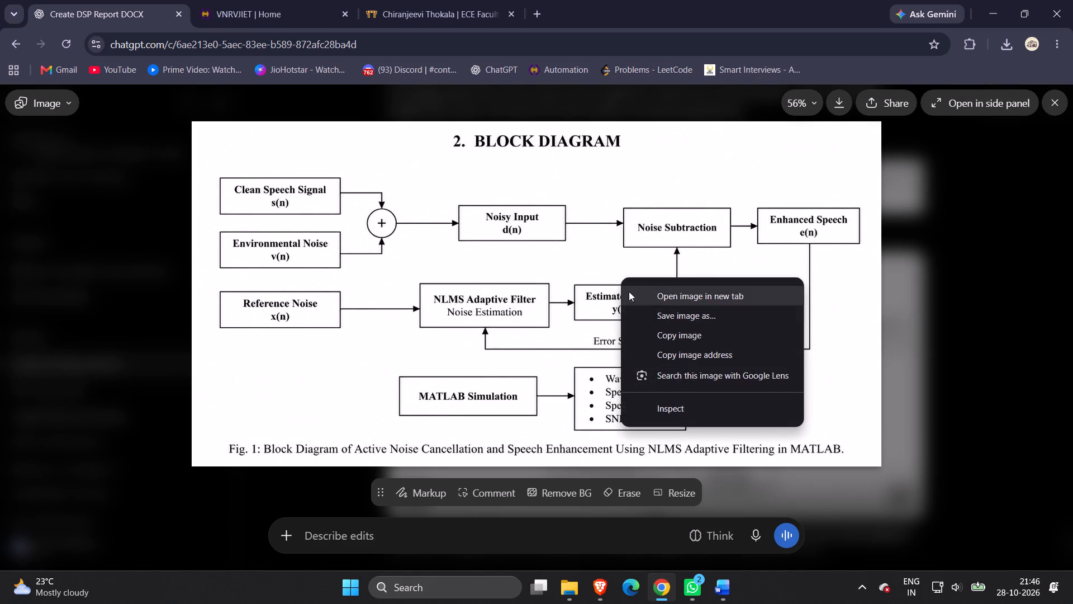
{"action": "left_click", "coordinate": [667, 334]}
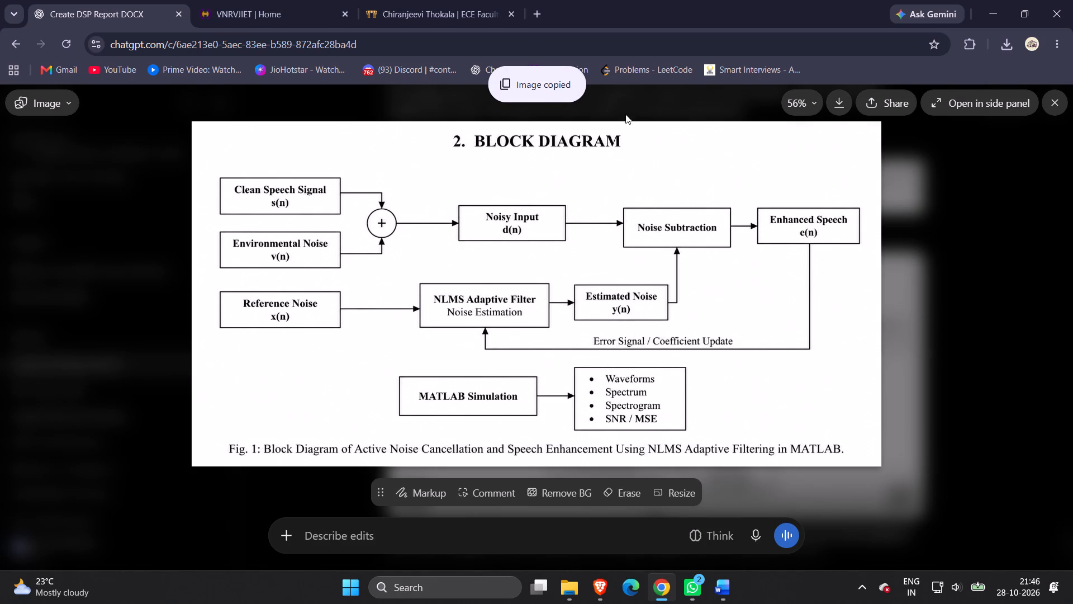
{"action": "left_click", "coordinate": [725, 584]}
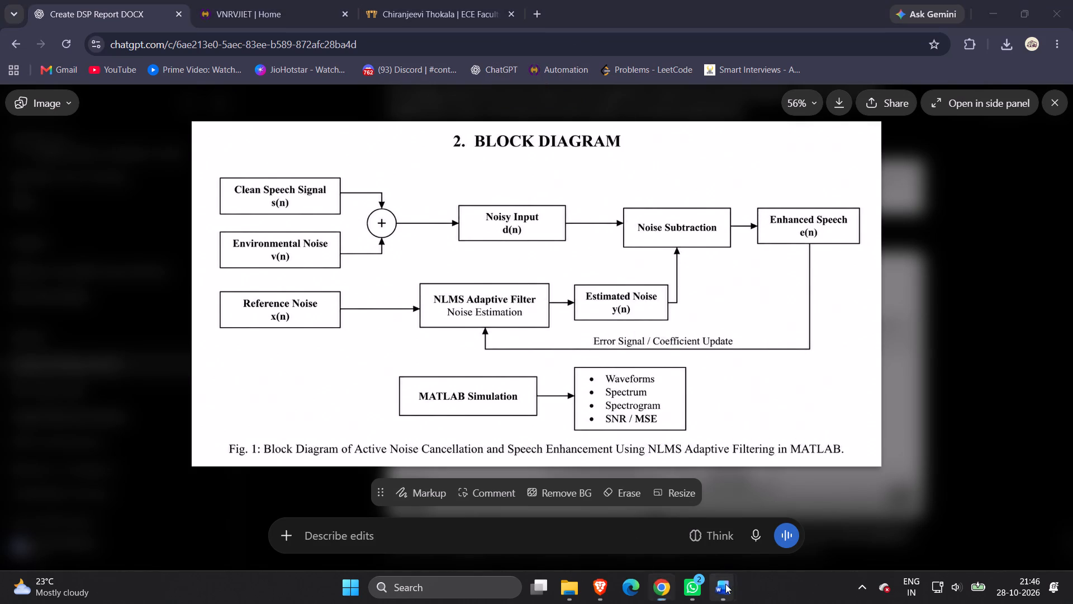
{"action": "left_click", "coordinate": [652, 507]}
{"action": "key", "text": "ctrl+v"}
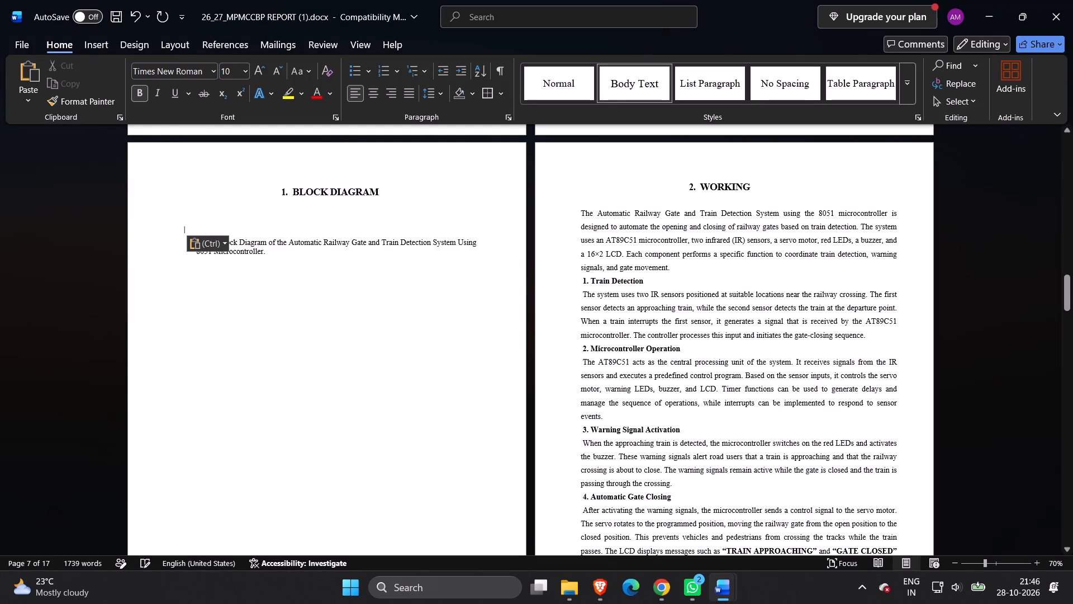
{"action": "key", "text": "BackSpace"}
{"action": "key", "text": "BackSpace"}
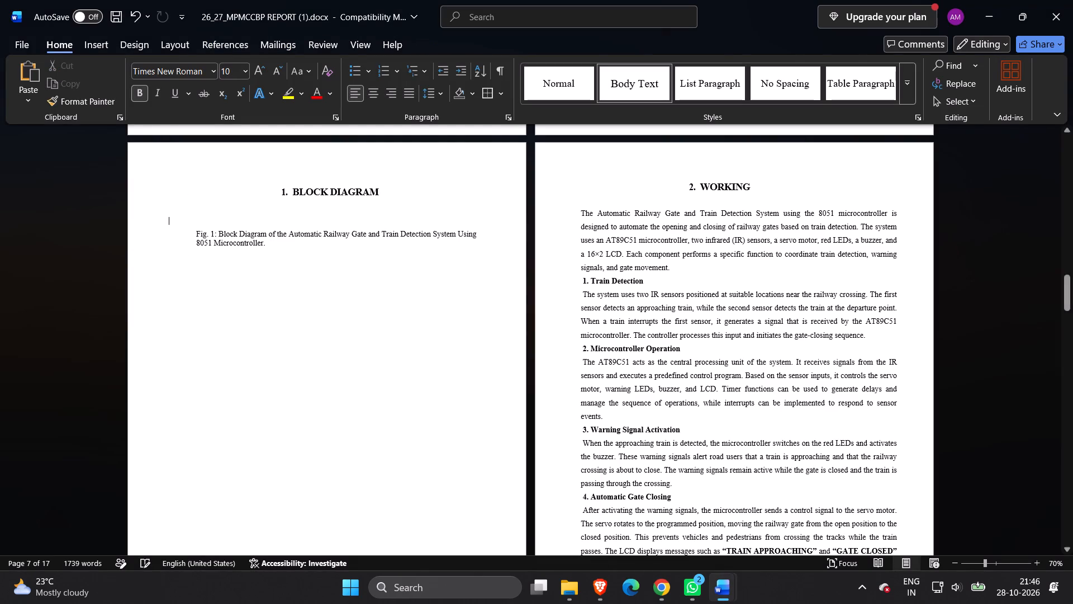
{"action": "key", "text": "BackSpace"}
Copy the enlarged NLMS block diagram image in ChatGPT once more and return to the MPMC report in Word.
{"action": "left_click", "coordinate": [663, 595]}
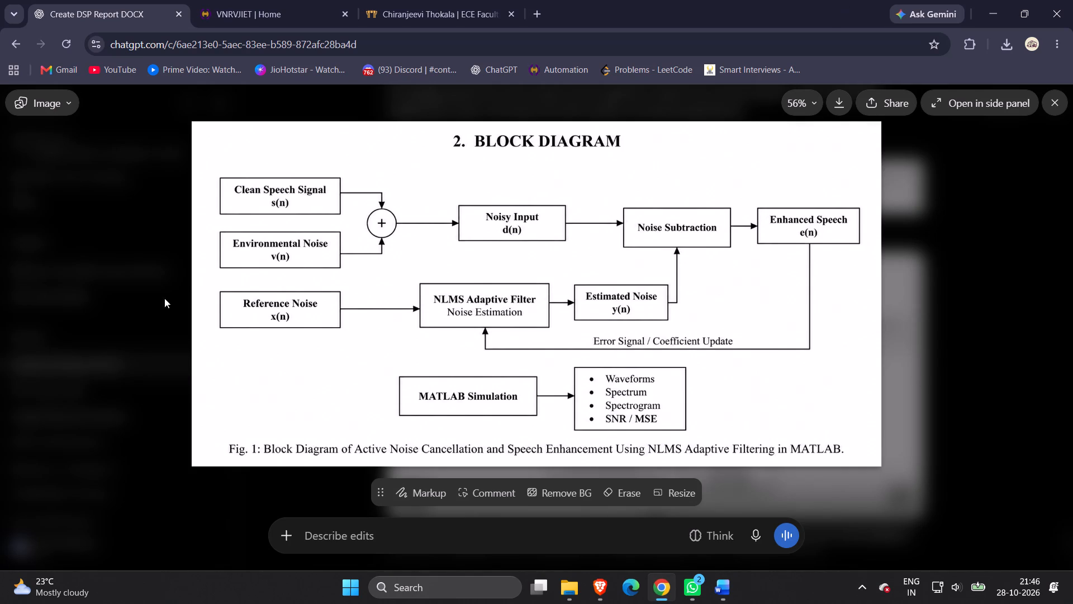
{"action": "left_click", "coordinate": [493, 352]}
{"action": "right_click_drag", "start_coordinate": [493, 351], "coordinate": [487, 350]}
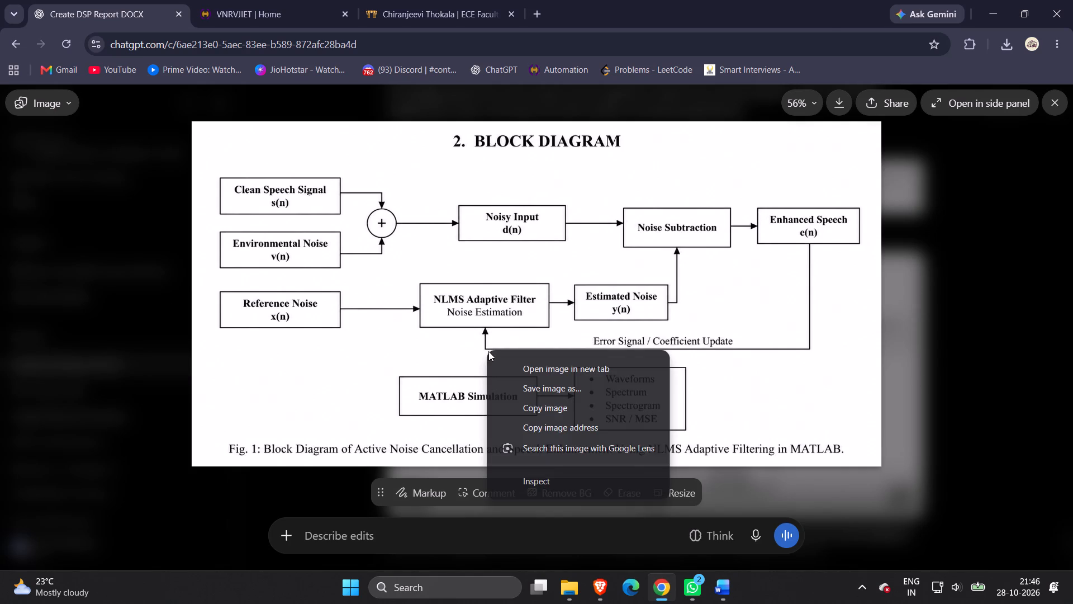
{"action": "left_click", "coordinate": [583, 399]}
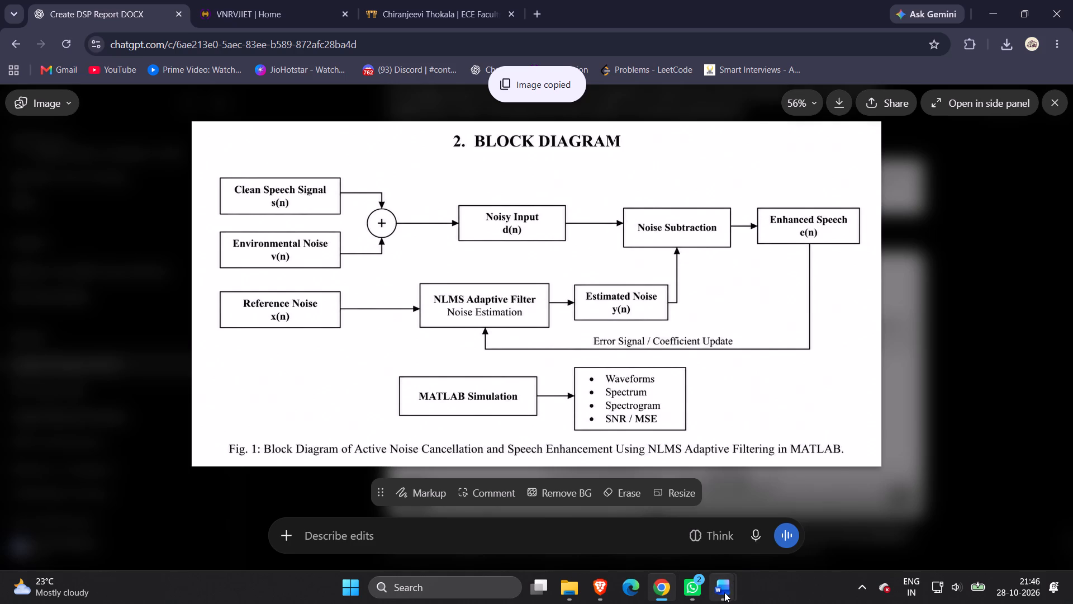
{"action": "left_click", "coordinate": [671, 482]}
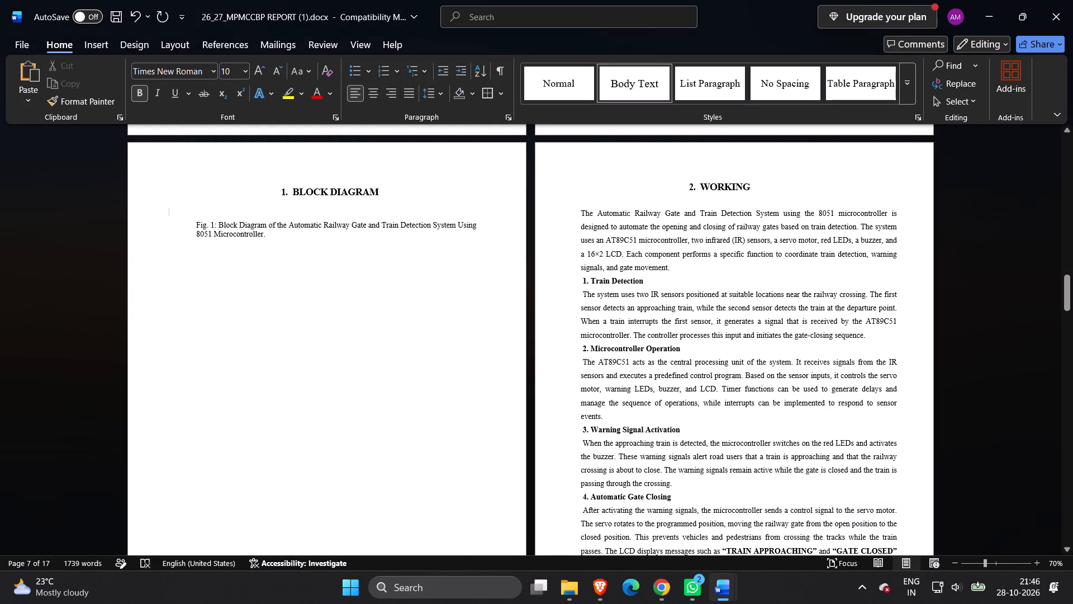
Paste the NLMS block diagram on the empty line above the Fig. 1 caption, changing its paste option to insert the full picture.
{"action": "left_click", "coordinate": [210, 207]}
{"action": "right_click", "coordinate": [212, 203]}
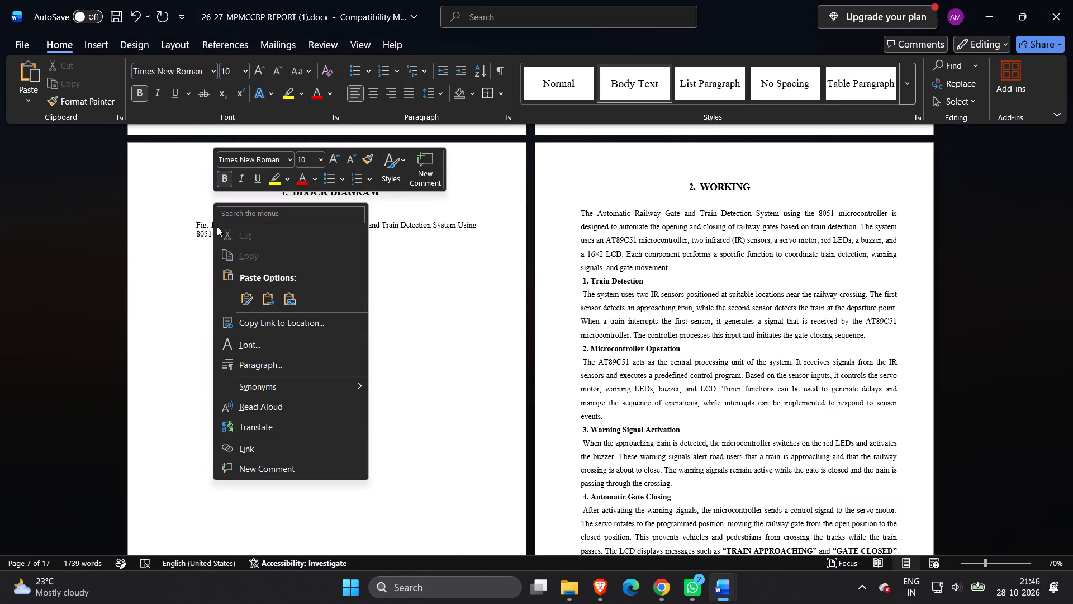
{"action": "left_click", "coordinate": [251, 300]}
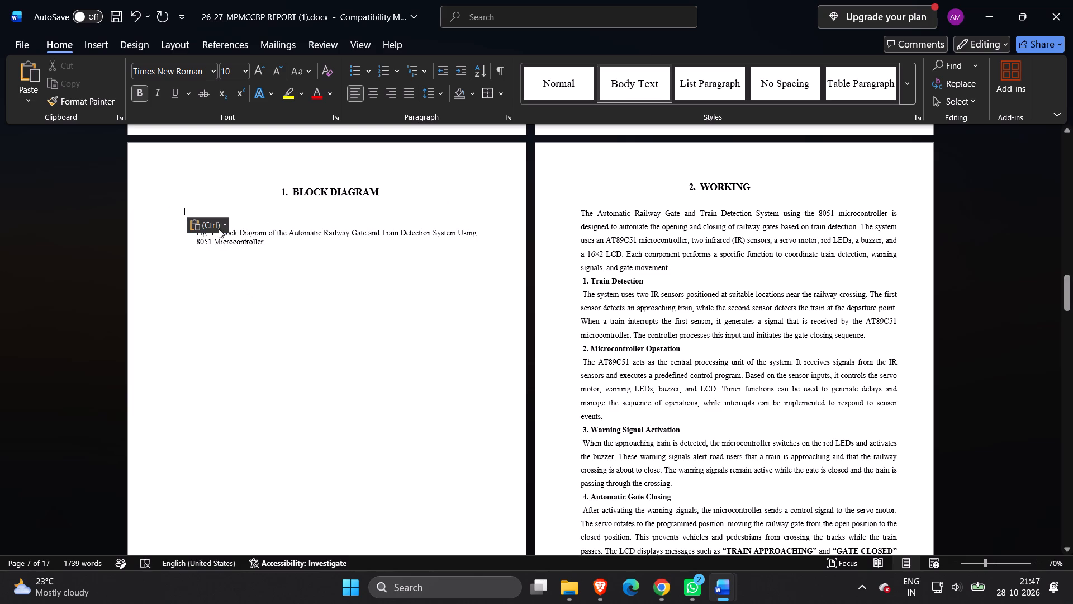
{"action": "left_click", "coordinate": [220, 226]}
{"action": "left_click", "coordinate": [221, 268]}
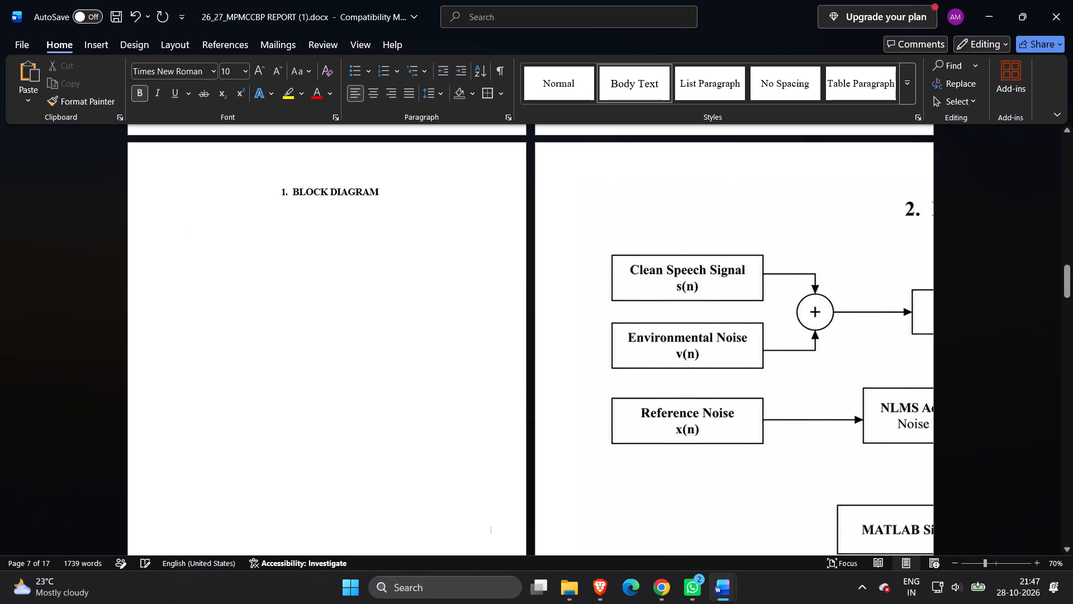
Shrink the pasted NLMS diagram proportionally so it fits within the page width between the BLOCK DIAGRAM heading and the Fig. 1 caption.
{"action": "left_click", "coordinate": [712, 390]}
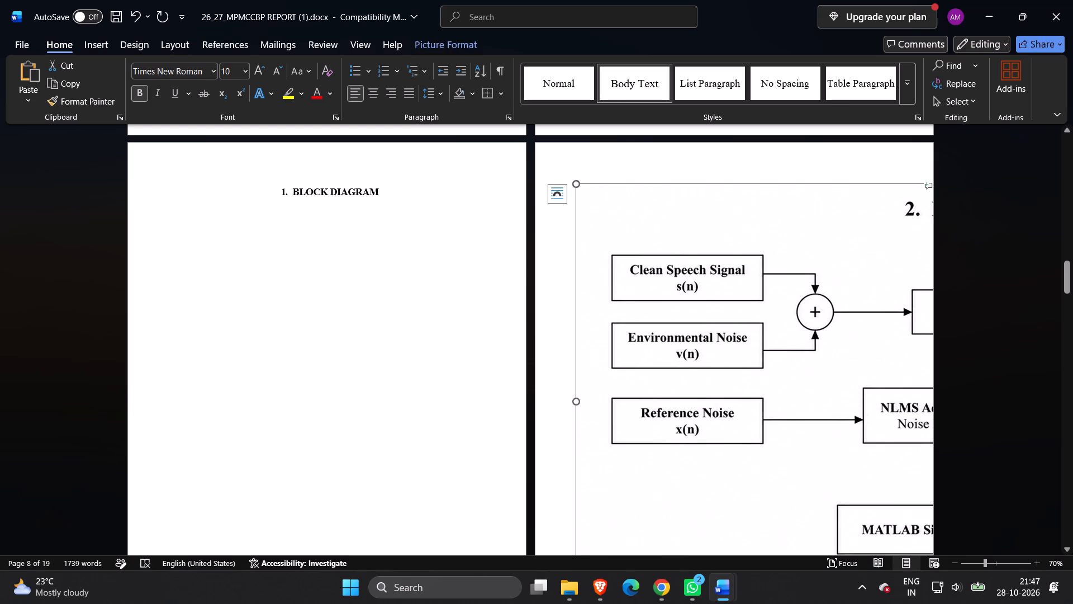
{"action": "left_click_drag", "start_coordinate": [578, 185], "coordinate": [1057, 404]}
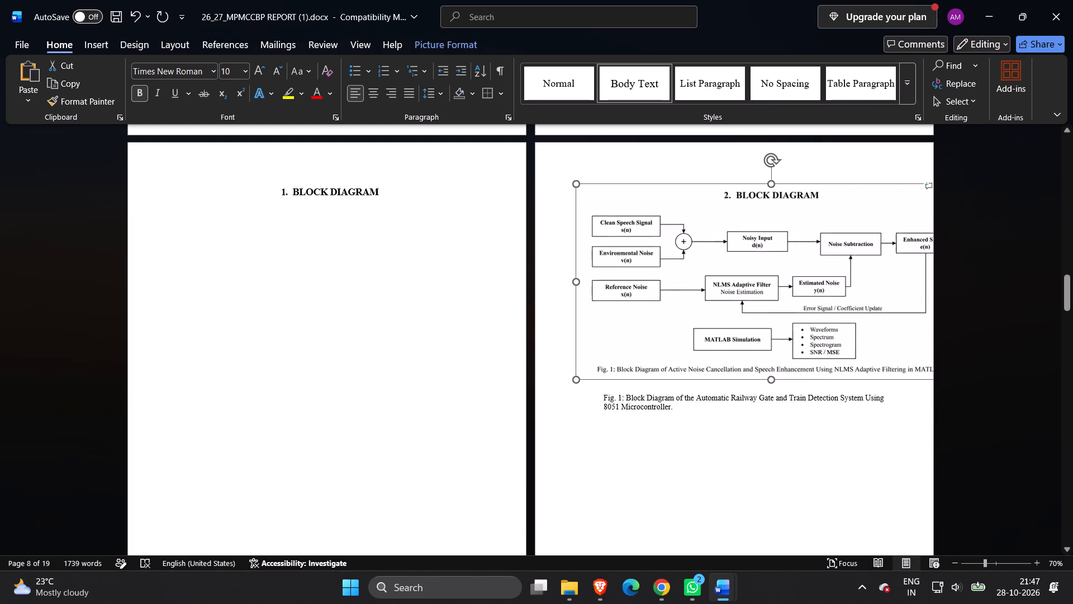
{"action": "left_click_drag", "start_coordinate": [1057, 404], "coordinate": [1072, 542]}
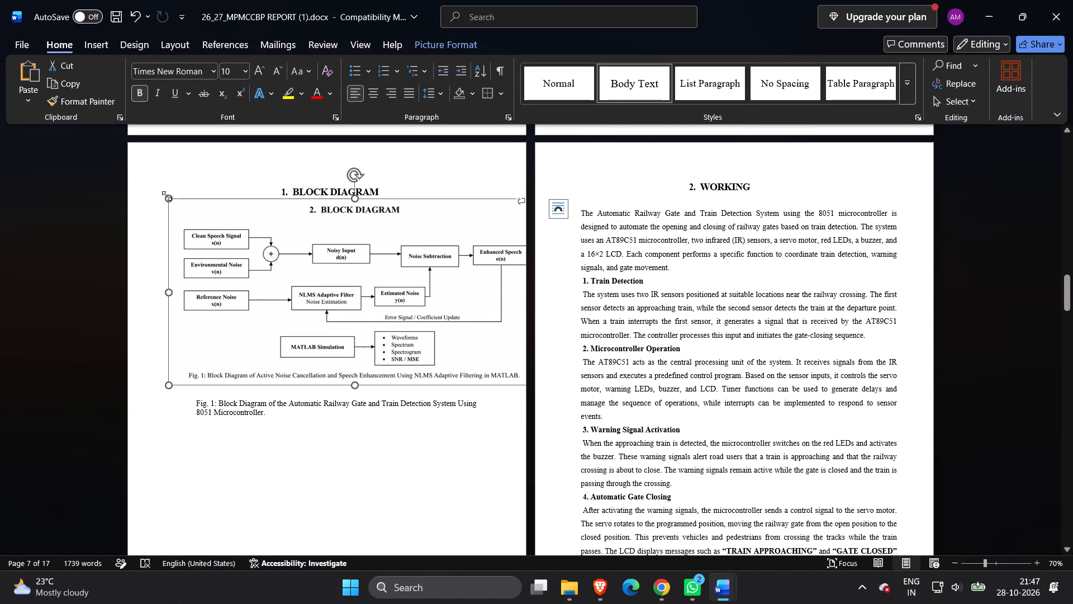
{"action": "left_click_drag", "start_coordinate": [167, 196], "coordinate": [230, 266]}
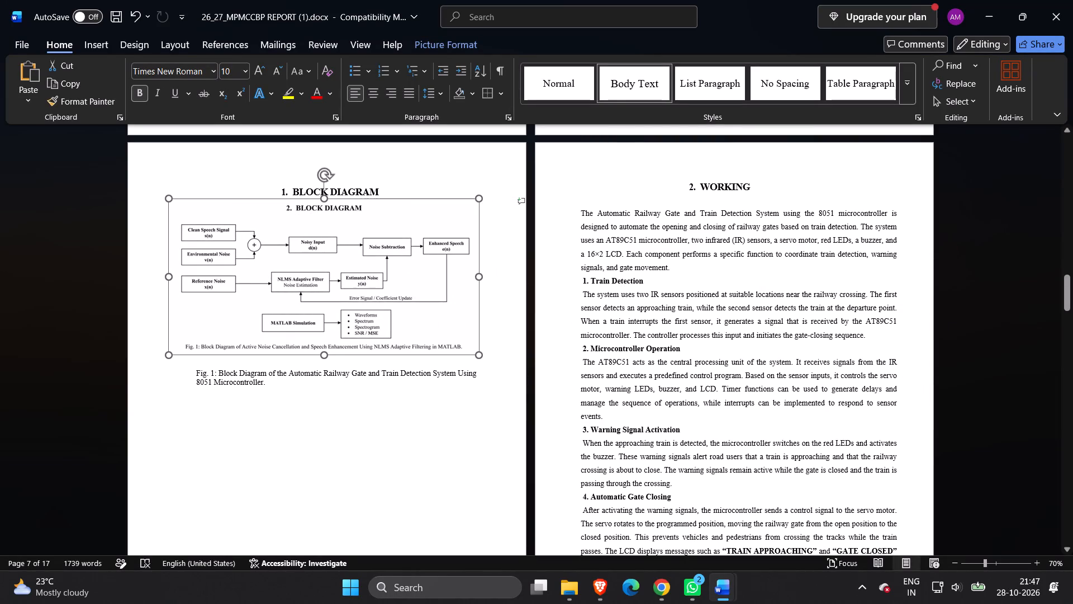
{"action": "left_click_drag", "start_coordinate": [230, 266], "coordinate": [227, 263]}
{"action": "left_click", "coordinate": [244, 143]}
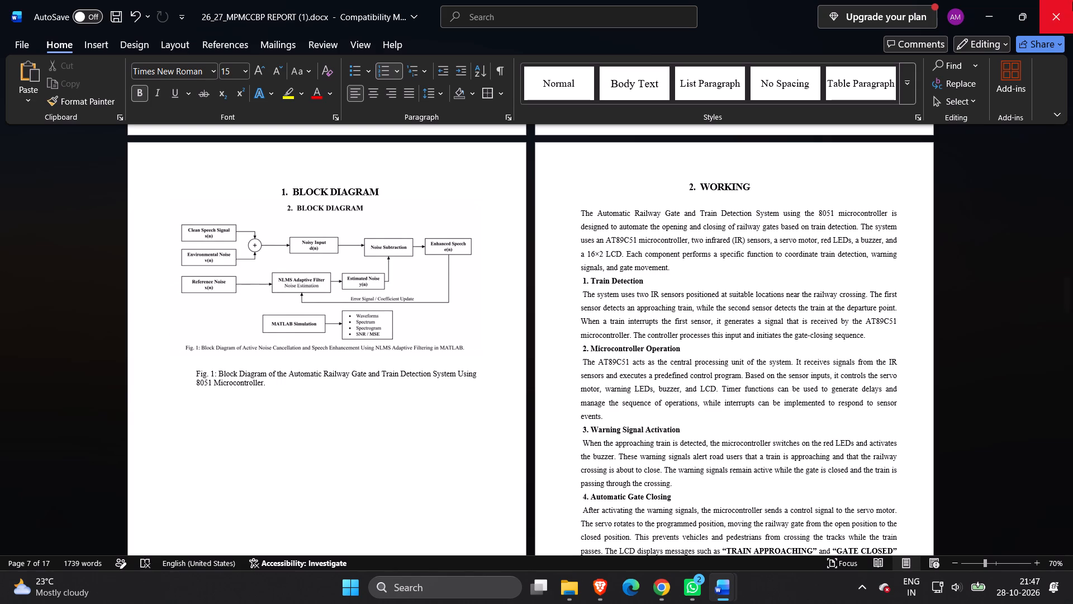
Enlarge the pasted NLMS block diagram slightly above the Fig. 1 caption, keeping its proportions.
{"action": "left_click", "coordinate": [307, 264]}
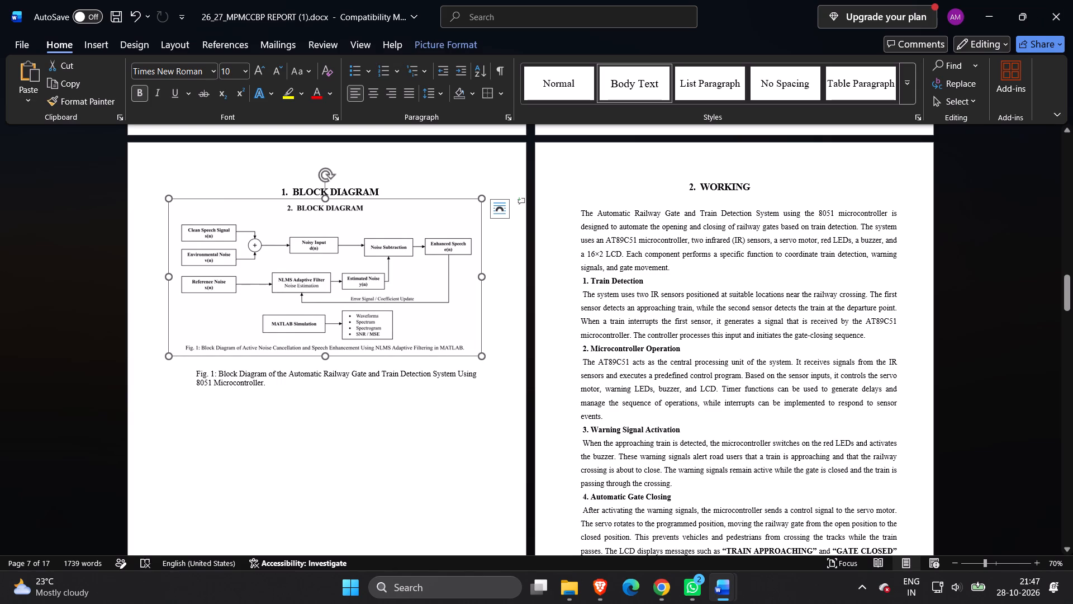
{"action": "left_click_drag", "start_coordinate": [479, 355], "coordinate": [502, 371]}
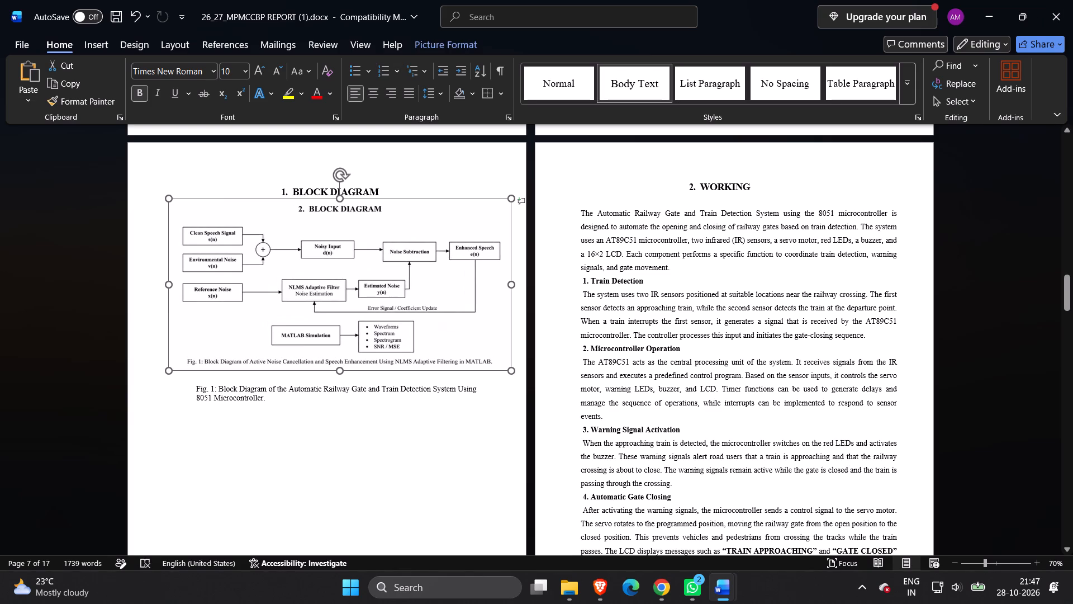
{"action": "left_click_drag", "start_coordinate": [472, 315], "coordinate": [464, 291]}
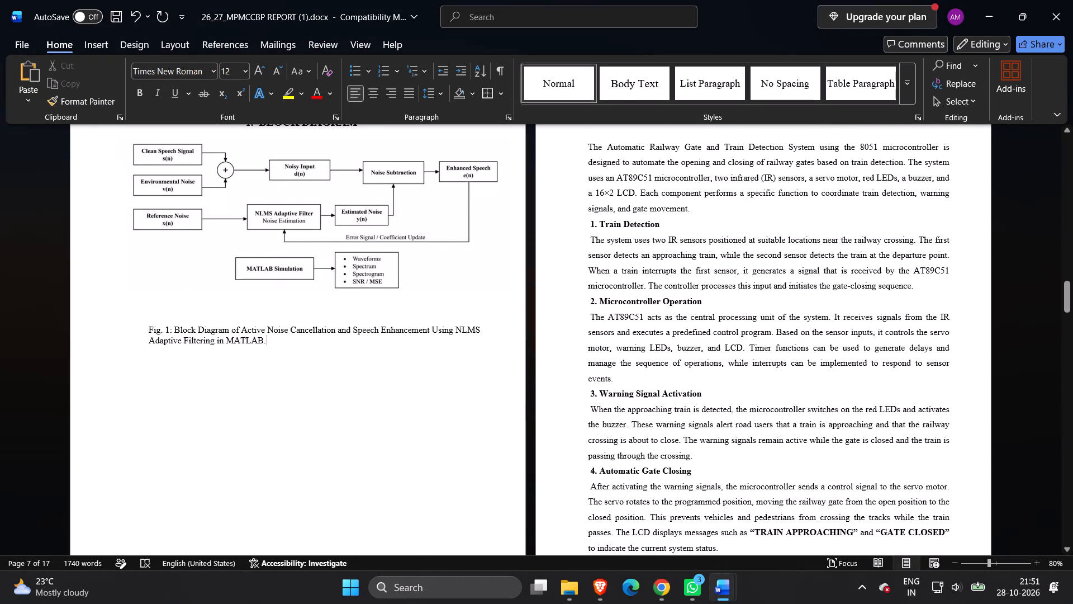
{"action": "scroll", "coordinate": [618, 353], "scroll_direction": "up", "scroll_amount": 2, "text": "ctrl"}
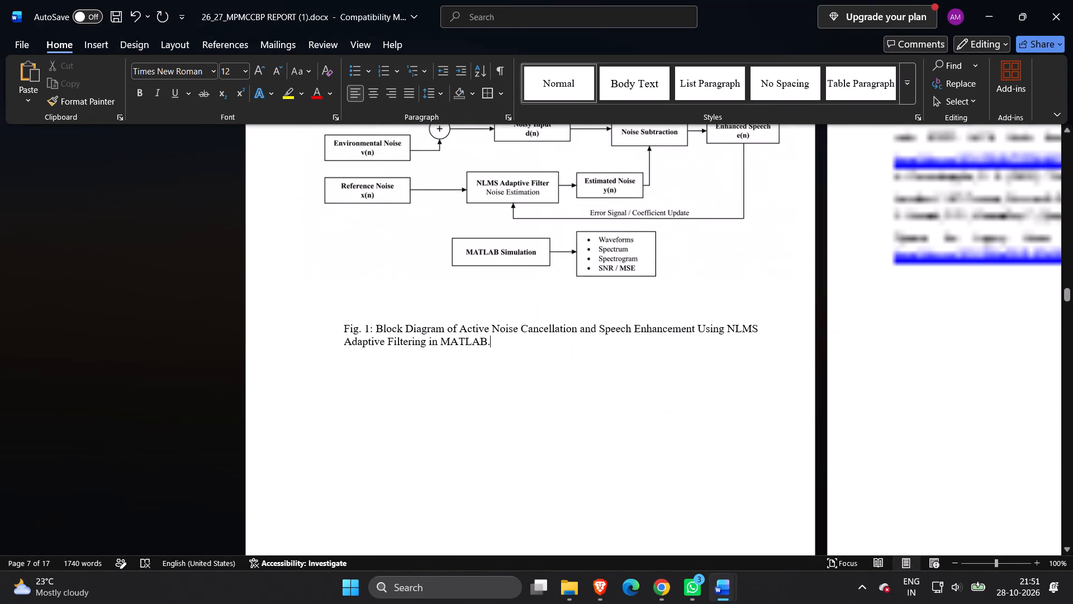
{"action": "scroll", "coordinate": [618, 353], "scroll_direction": "up", "scroll_amount": 3}
{"action": "scroll", "coordinate": [618, 353], "scroll_direction": "down", "scroll_amount": 7}
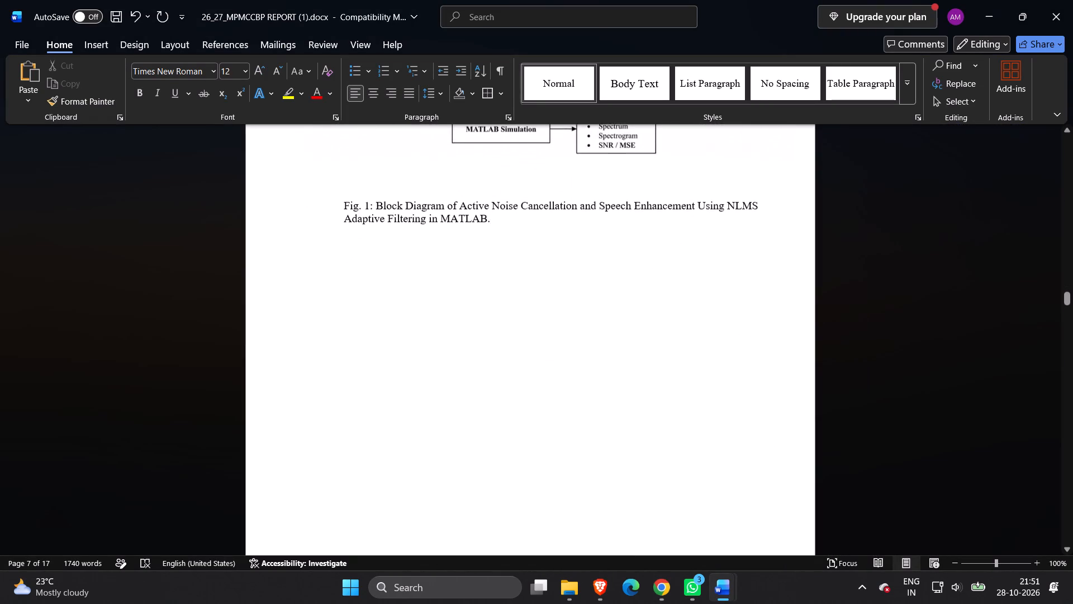
{"action": "scroll", "coordinate": [618, 353], "scroll_direction": "down", "scroll_amount": 20}
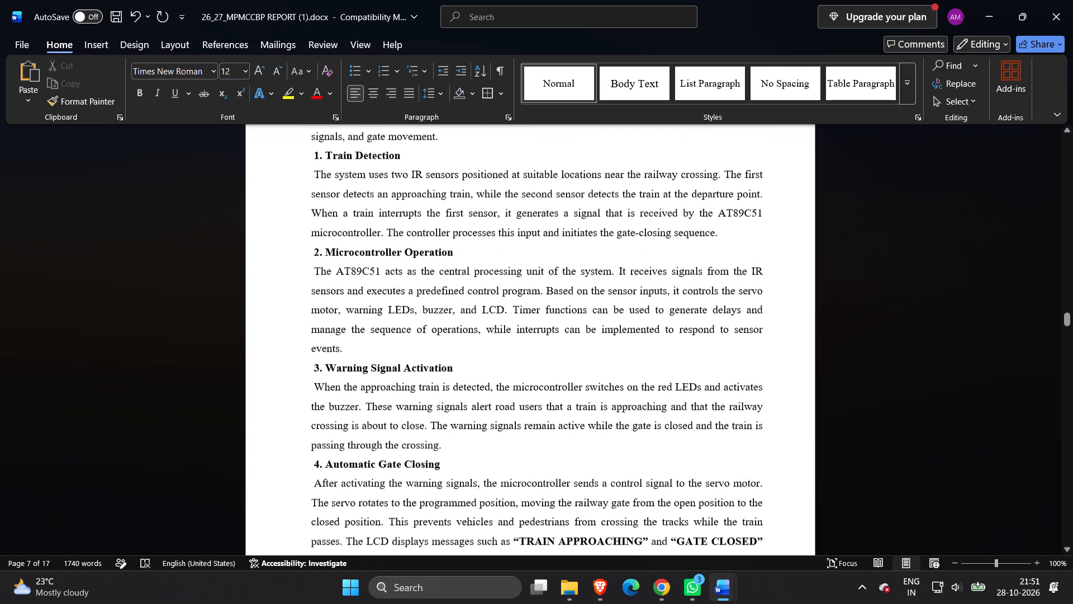
{"action": "scroll", "coordinate": [627, 387], "scroll_direction": "down", "scroll_amount": 19}
{"action": "scroll", "coordinate": [628, 387], "scroll_direction": "down", "scroll_amount": 5}
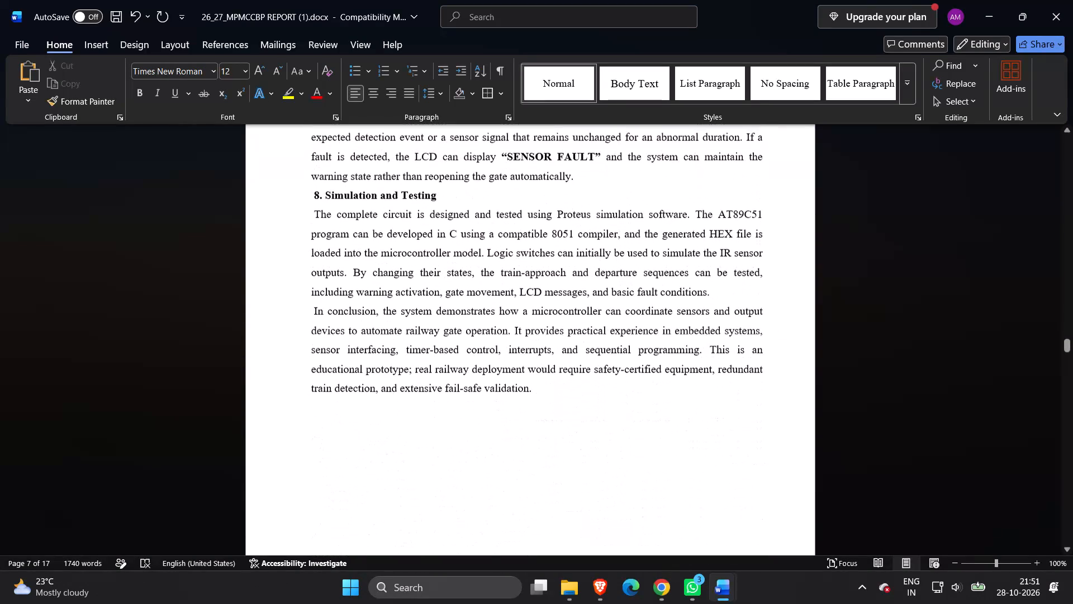
{"action": "left_click_drag", "start_coordinate": [531, 395], "coordinate": [362, 106]}
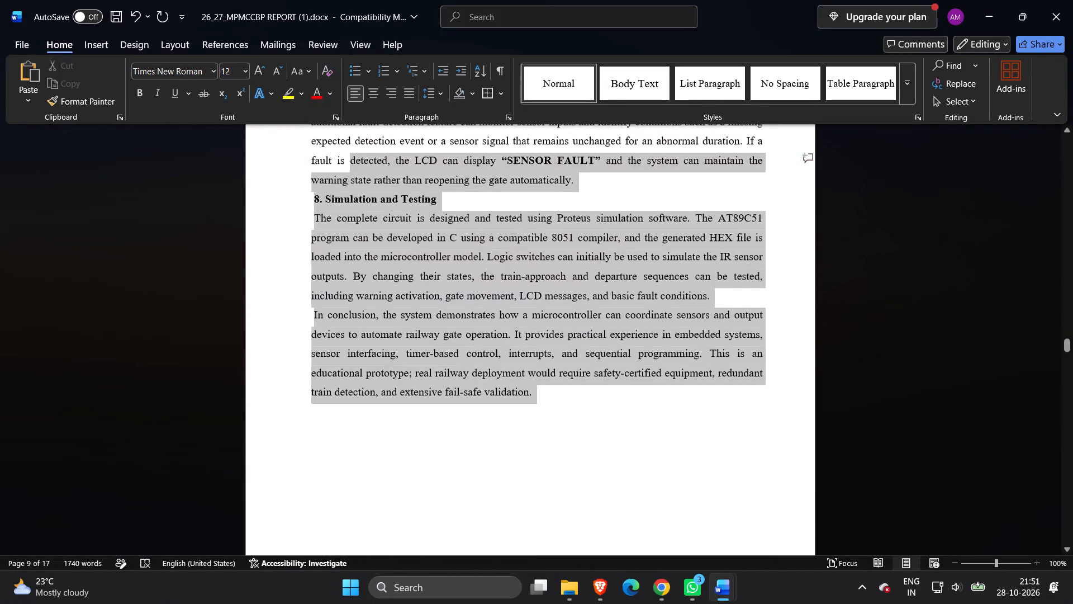
{"action": "left_click_drag", "start_coordinate": [362, 106], "coordinate": [335, 154]}
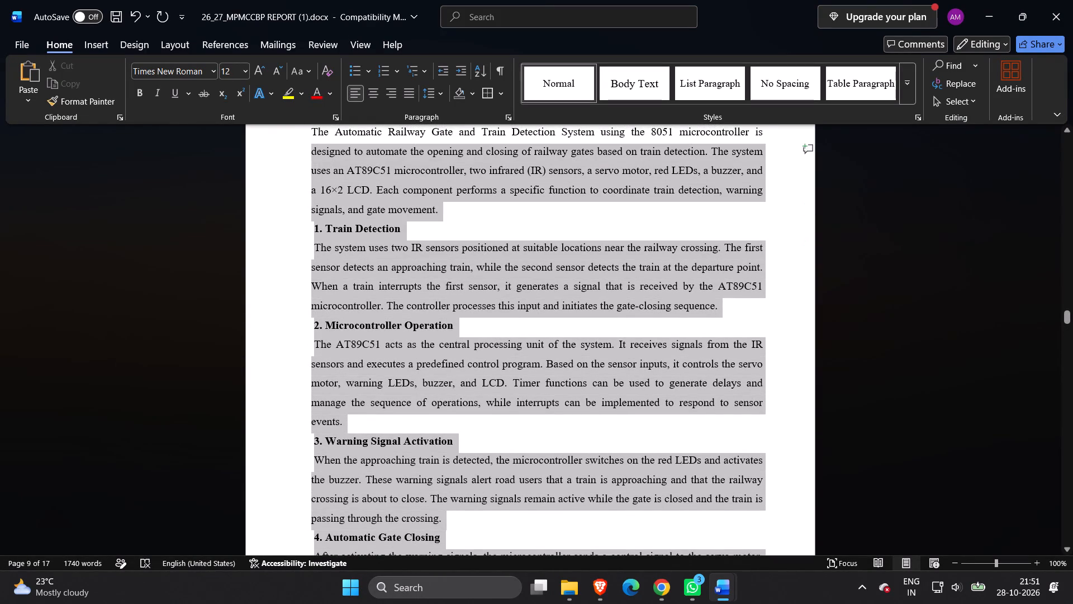
{"action": "left_click_drag", "start_coordinate": [335, 154], "coordinate": [331, 136]}
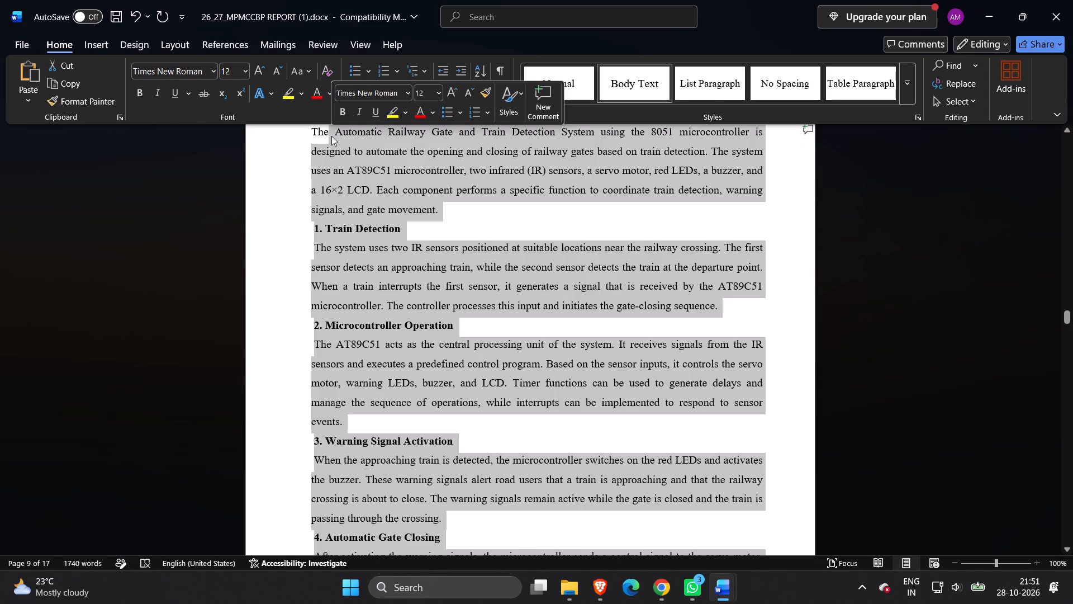
{"action": "key", "text": "ctrl+v"}
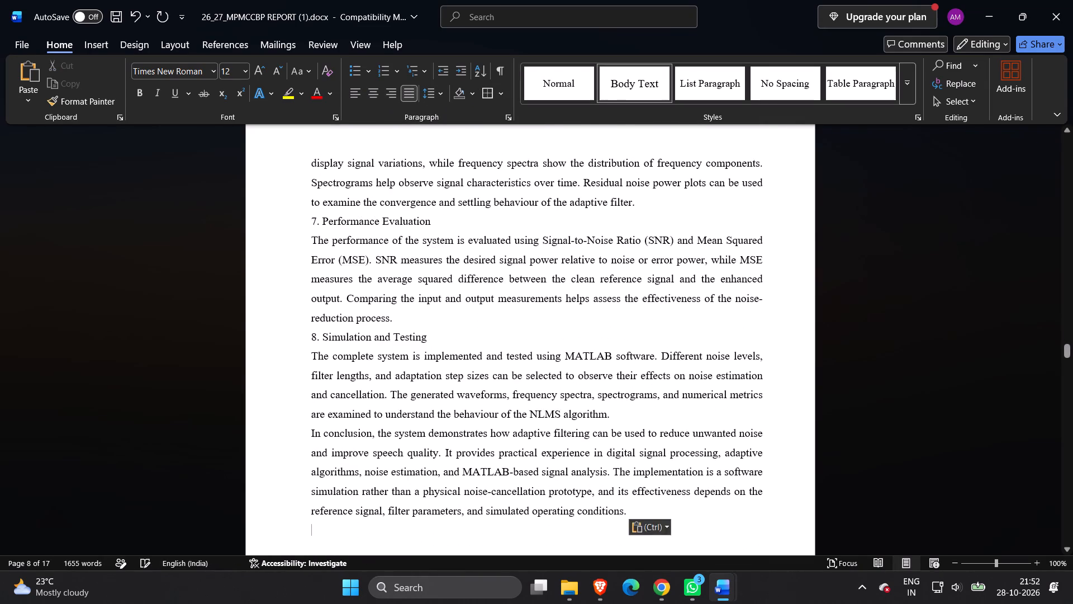
Delete the duplicated "The" at the start of the Working section's first paragraph.
{"action": "scroll", "coordinate": [368, 161], "scroll_direction": "up", "scroll_amount": 17}
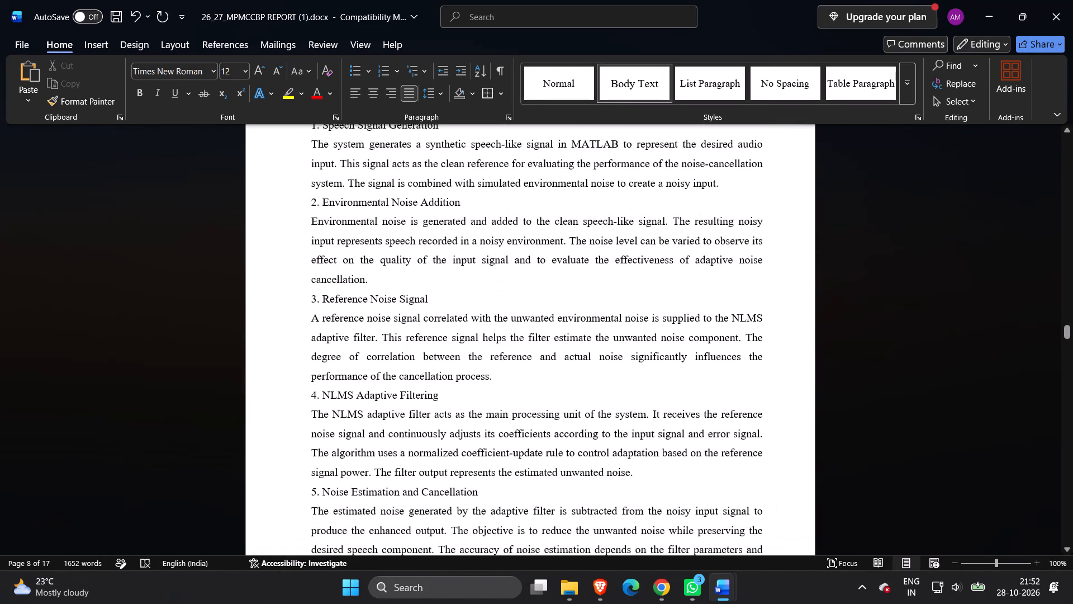
{"action": "scroll", "coordinate": [355, 158], "scroll_direction": "up", "scroll_amount": 7}
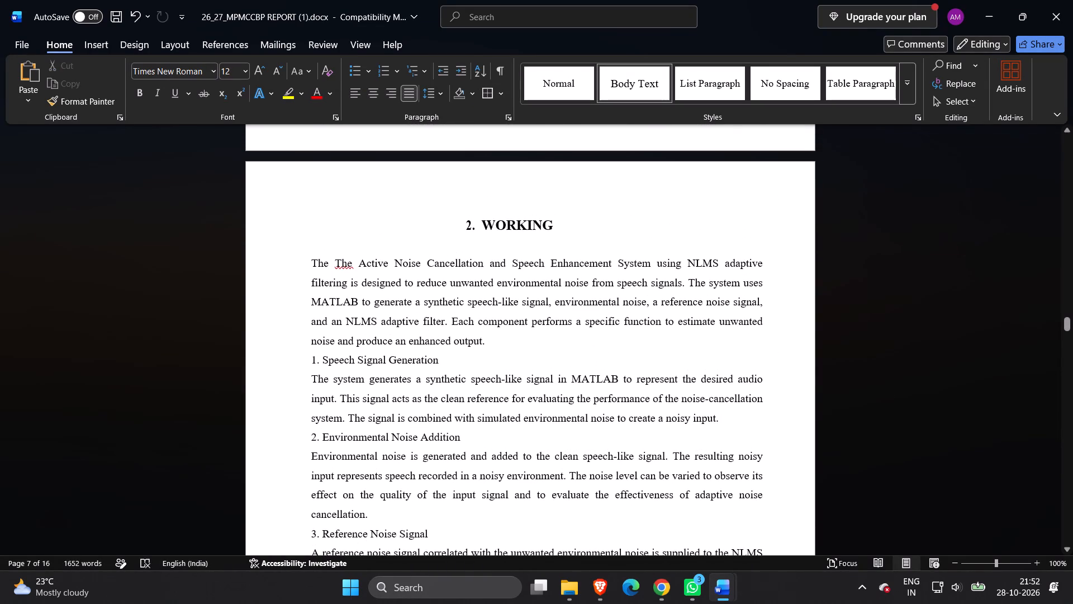
{"action": "left_click", "coordinate": [335, 261]}
{"action": "key", "text": "BackSpace"}
{"action": "key", "text": "BackSpace"}
{"action": "key", "text": "BackSpace"}
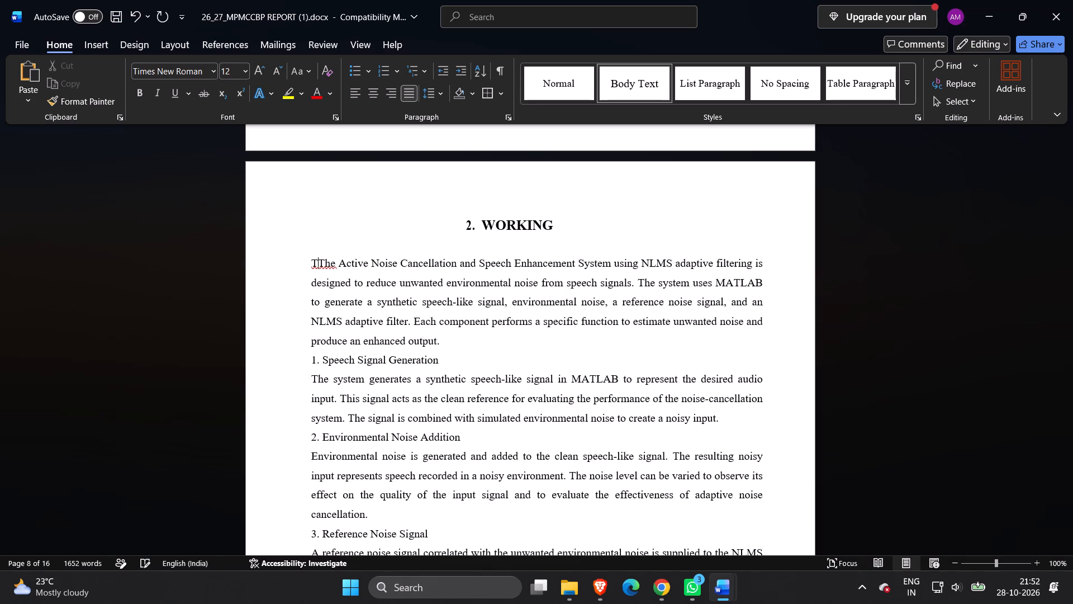
{"action": "key", "text": "BackSpace"}
Make the subheadings "1. Speech Signal Generation" and "2. Environmental Noise Addition" bold.
{"action": "left_click_drag", "start_coordinate": [446, 356], "coordinate": [339, 356]}
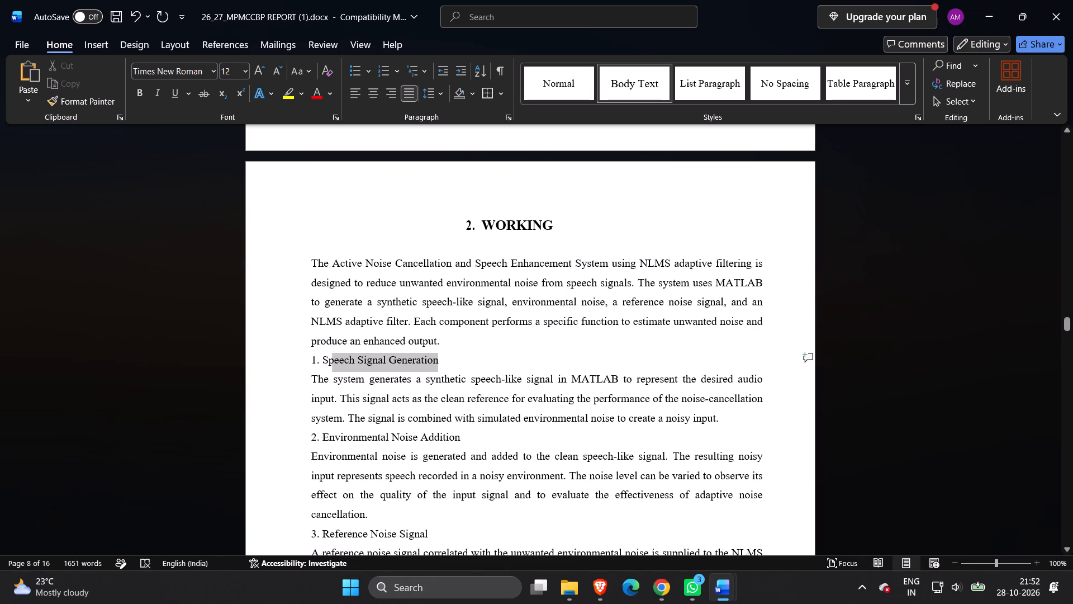
{"action": "left_click_drag", "start_coordinate": [339, 356], "coordinate": [308, 358]}
{"action": "left_click", "coordinate": [324, 336]}
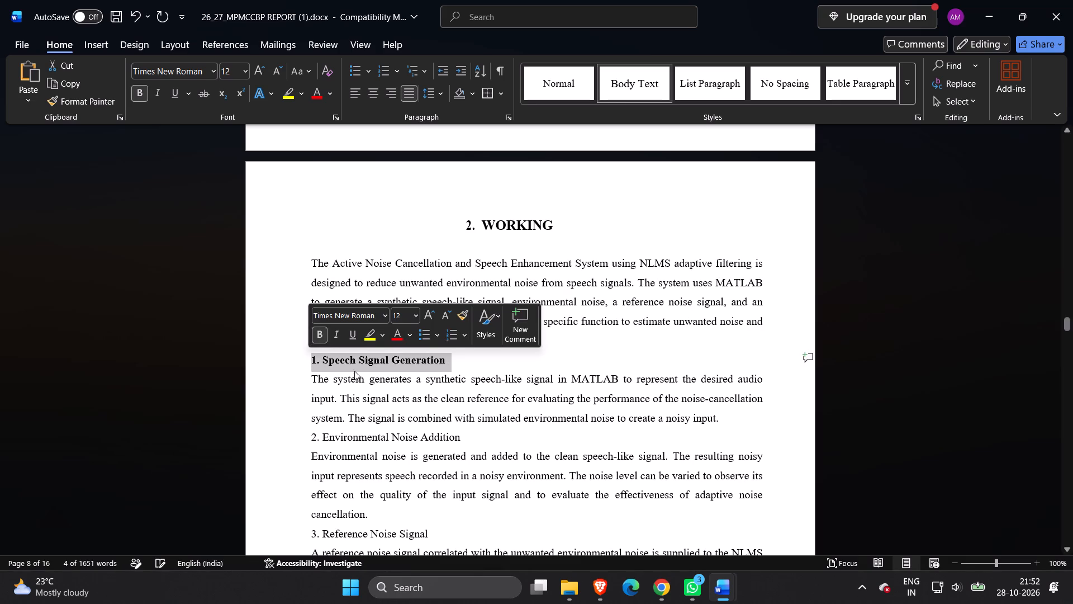
{"action": "left_click", "coordinate": [460, 432]}
{"action": "left_click_drag", "start_coordinate": [465, 441], "coordinate": [303, 438]}
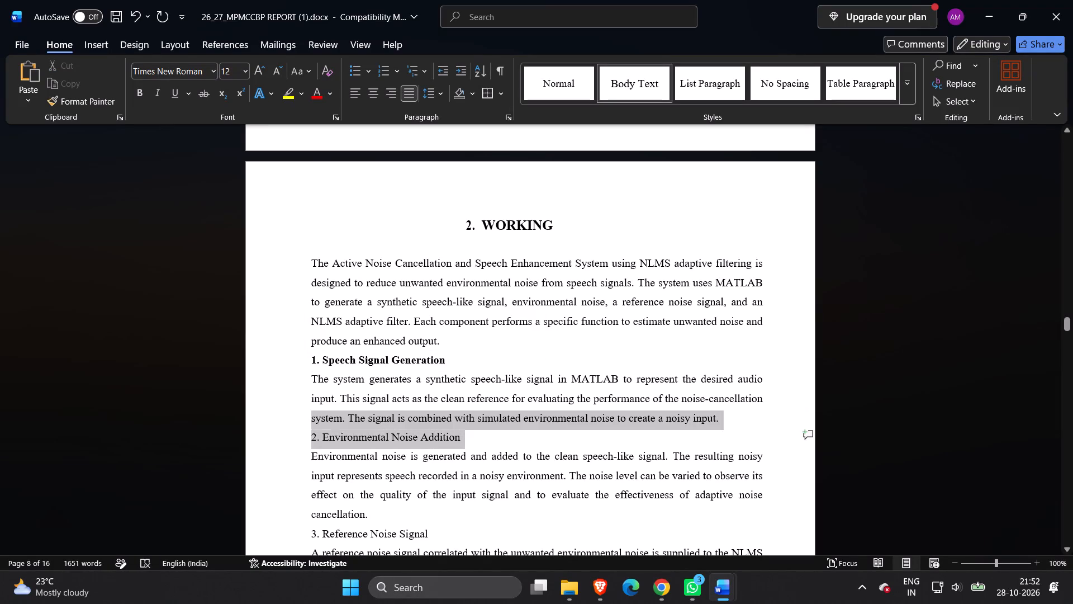
{"action": "left_click_drag", "start_coordinate": [303, 438], "coordinate": [302, 437]}
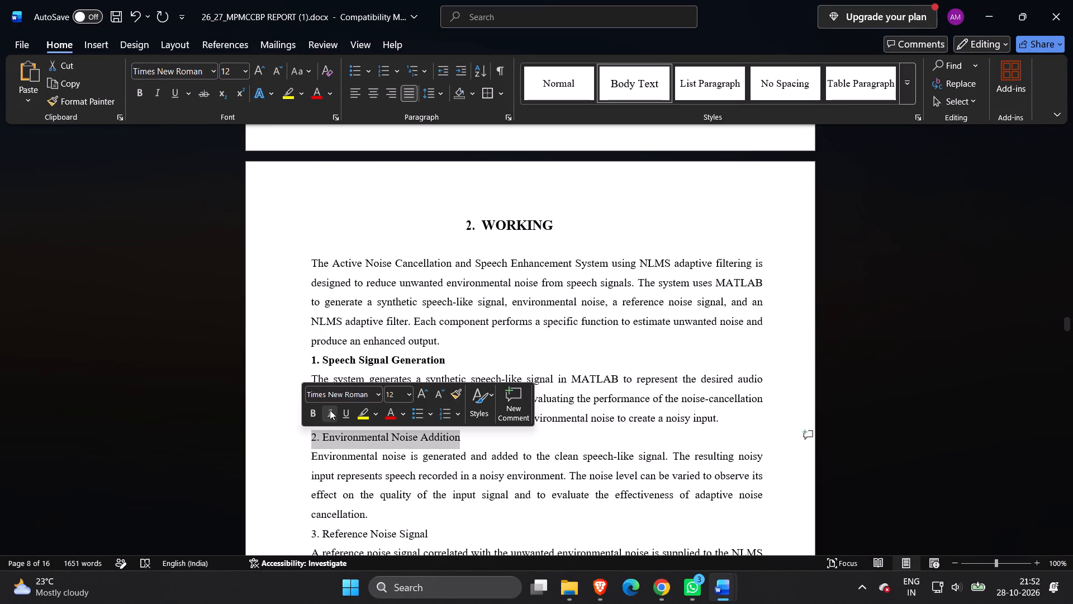
{"action": "left_click", "coordinate": [311, 410]}
{"action": "left_click", "coordinate": [493, 445]}
Make the subheadings "3. Reference Noise Signal" and "4. NLMS Adaptive Filtering" bold.
{"action": "scroll", "coordinate": [493, 445], "scroll_direction": "down", "scroll_amount": 3}
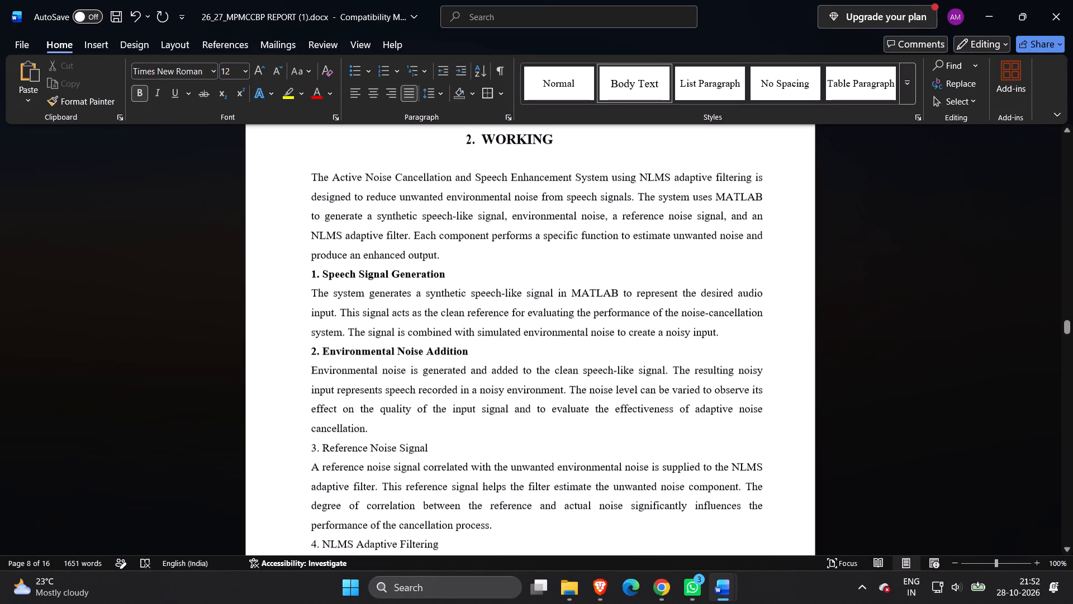
{"action": "left_click_drag", "start_coordinate": [436, 440], "coordinate": [308, 435]}
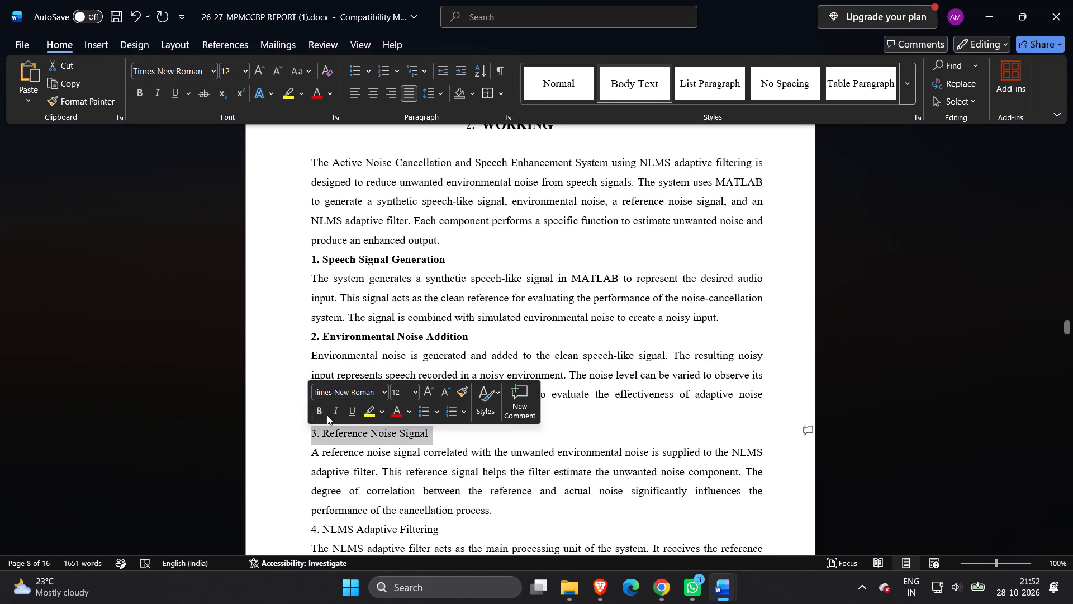
{"action": "left_click", "coordinate": [320, 412]}
{"action": "left_click_drag", "start_coordinate": [441, 521], "coordinate": [441, 526]}
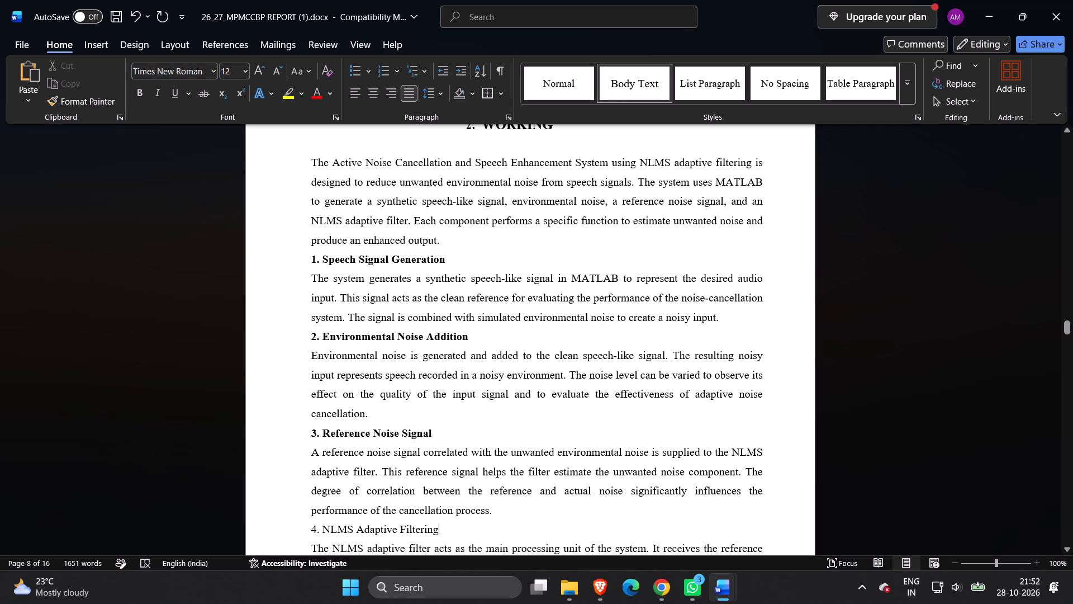
{"action": "left_click_drag", "start_coordinate": [445, 531], "coordinate": [310, 526]}
{"action": "left_click", "coordinate": [315, 501]}
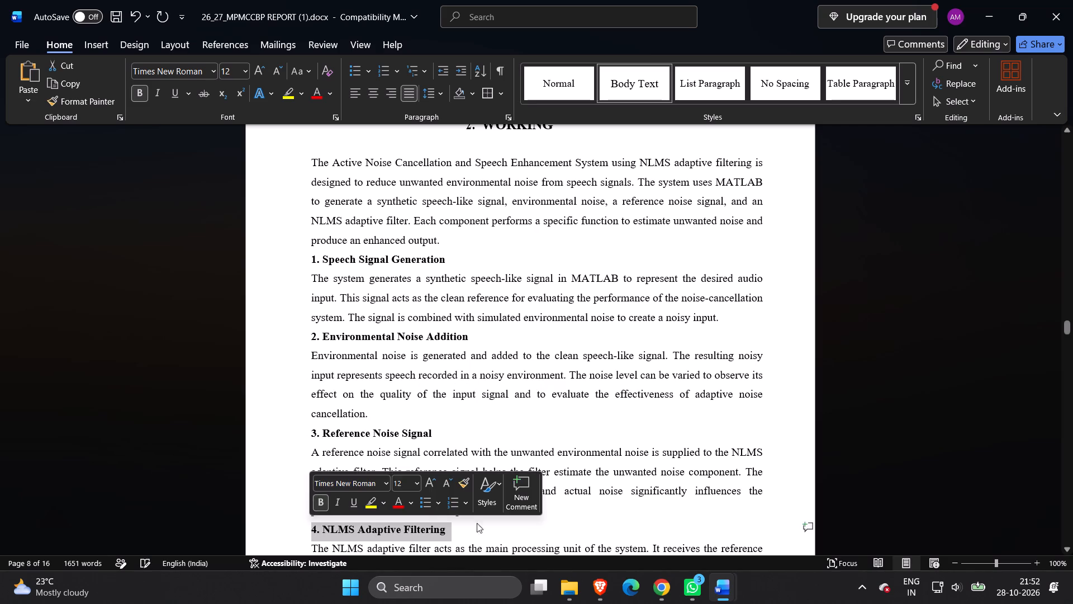
Make the subheadings "5. Noise Estimation and Cancellation" and "6. Signal Analysis and Visualization" bold.
{"action": "scroll", "coordinate": [566, 545], "scroll_direction": "down", "scroll_amount": 6}
{"action": "left_click_drag", "start_coordinate": [485, 426], "coordinate": [391, 436]}
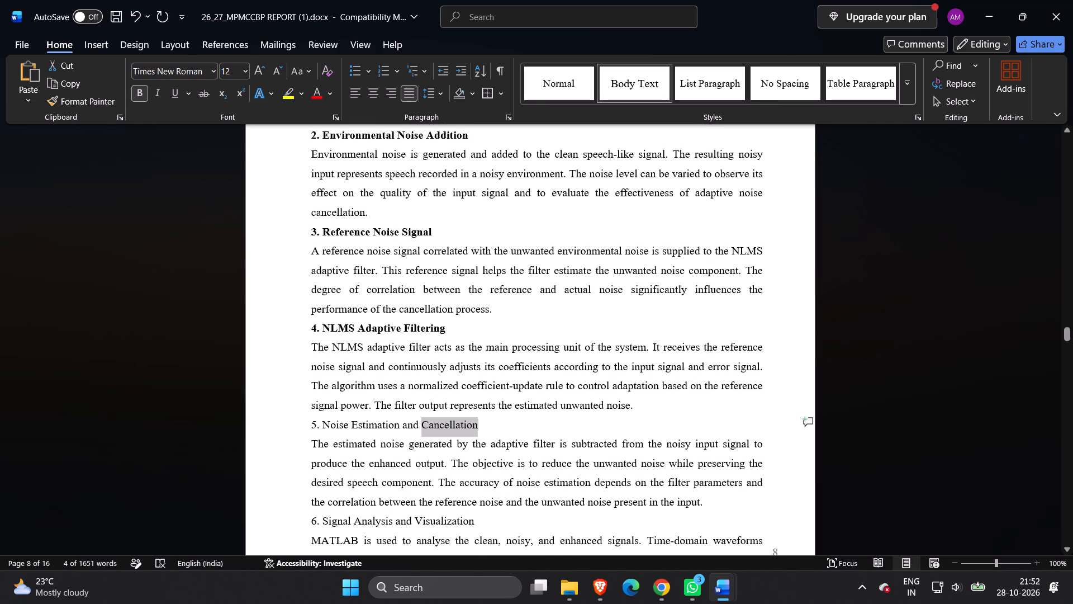
{"action": "left_click_drag", "start_coordinate": [391, 436], "coordinate": [310, 432]}
{"action": "left_click", "coordinate": [325, 411]}
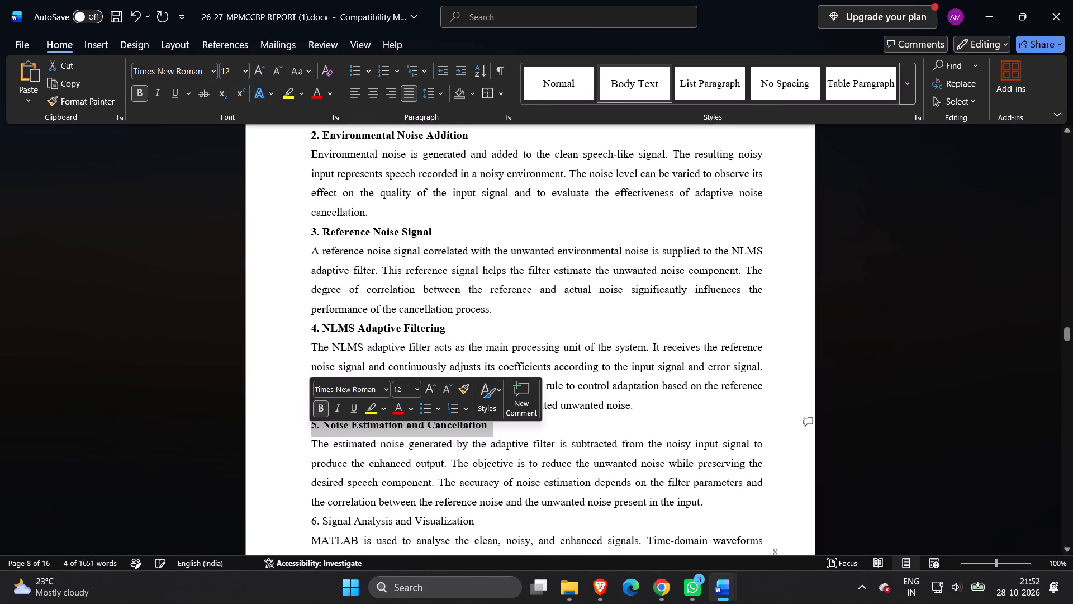
{"action": "left_click", "coordinate": [519, 515]}
{"action": "left_click_drag", "start_coordinate": [478, 523], "coordinate": [328, 523]}
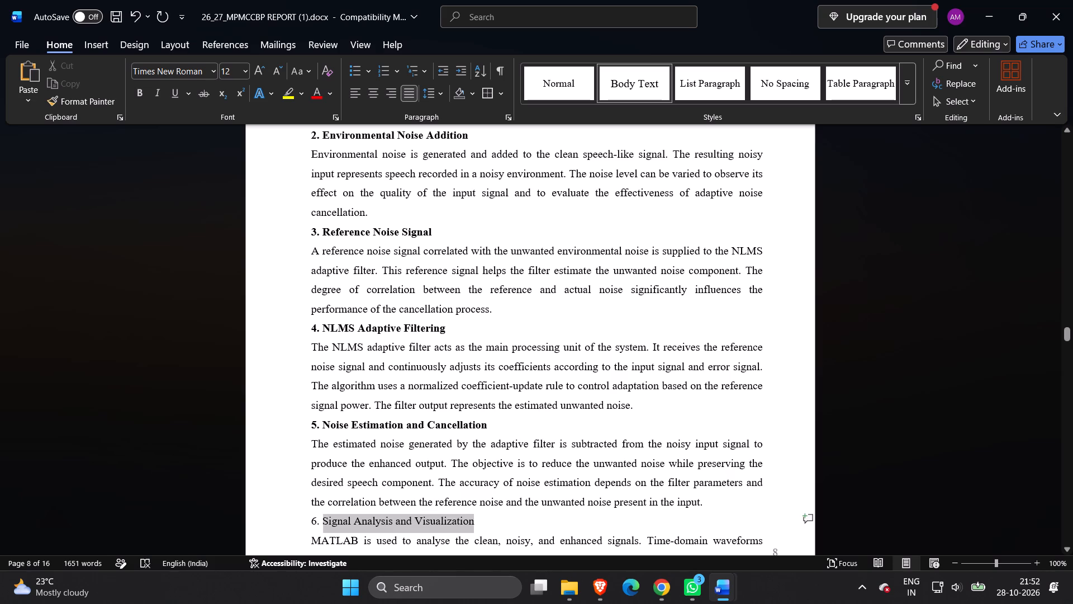
{"action": "left_click_drag", "start_coordinate": [328, 523], "coordinate": [305, 523]}
{"action": "left_click", "coordinate": [319, 499]}
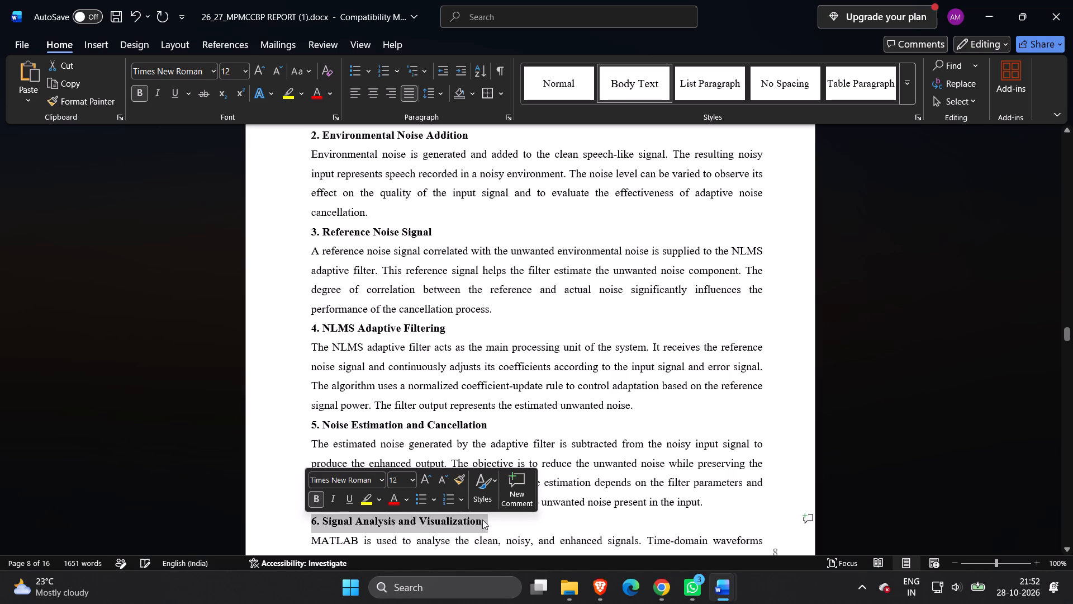
Insert two blank lines above subheading 6 and one blank line above each of subheadings 5 and 4 in the Working section.
{"action": "left_click", "coordinate": [493, 526]}
{"action": "scroll", "coordinate": [496, 518], "scroll_direction": "down", "scroll_amount": 5}
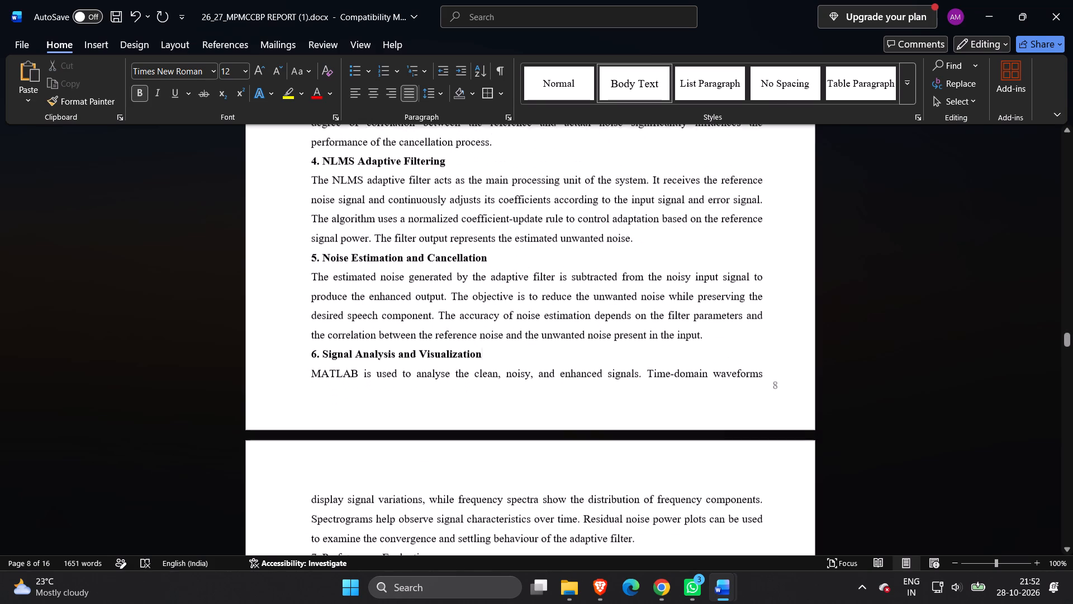
{"action": "left_click", "coordinate": [723, 341]}
{"action": "key", "text": "Return"}
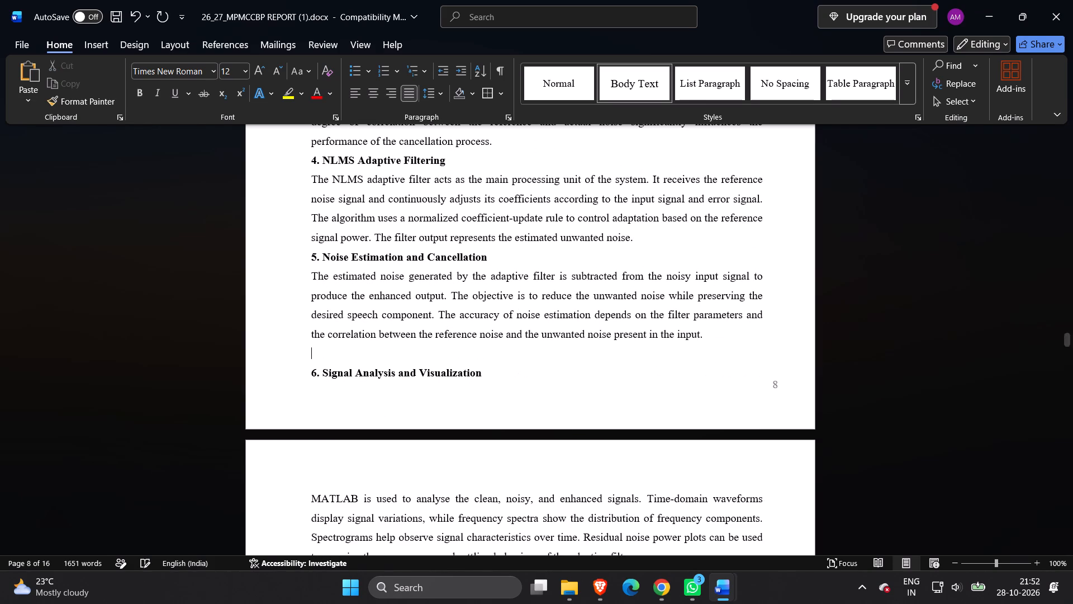
{"action": "key", "text": "Return"}
{"action": "scroll", "coordinate": [718, 366], "scroll_direction": "up", "scroll_amount": 3}
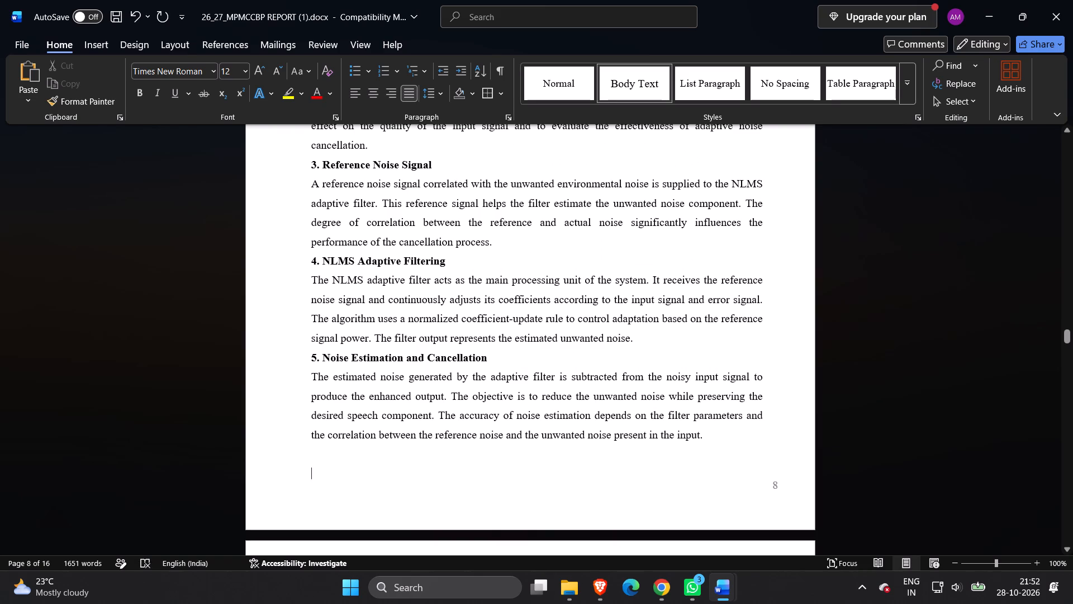
{"action": "left_click_drag", "start_coordinate": [645, 331], "coordinate": [644, 343]}
{"action": "key", "text": "Return"}
{"action": "left_click", "coordinate": [500, 235]}
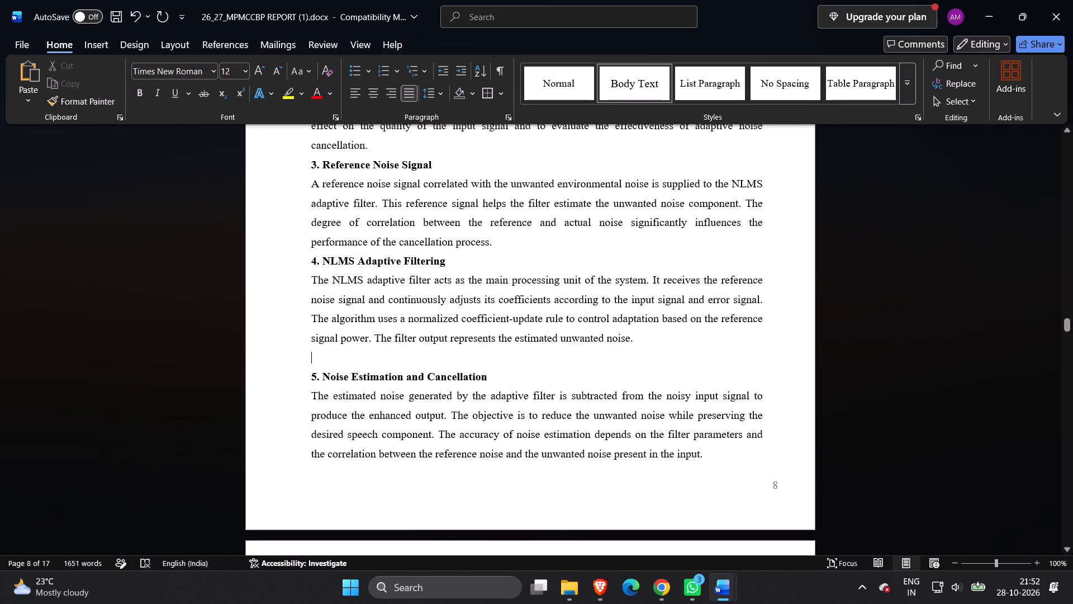
{"action": "key", "text": "Return"}
Insert a blank line above each of subheadings 3, 2 and 1 in the Working section.
{"action": "scroll", "coordinate": [462, 168], "scroll_direction": "up", "scroll_amount": 2}
{"action": "left_click", "coordinate": [378, 217]}
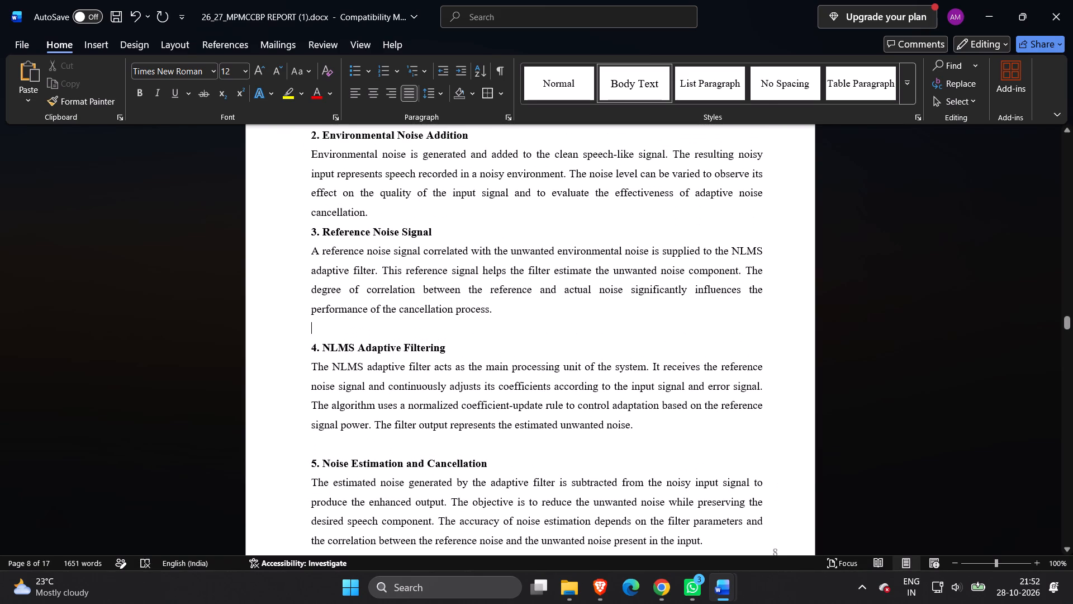
{"action": "key", "text": "Return"}
{"action": "scroll", "coordinate": [387, 218], "scroll_direction": "up", "scroll_amount": 3}
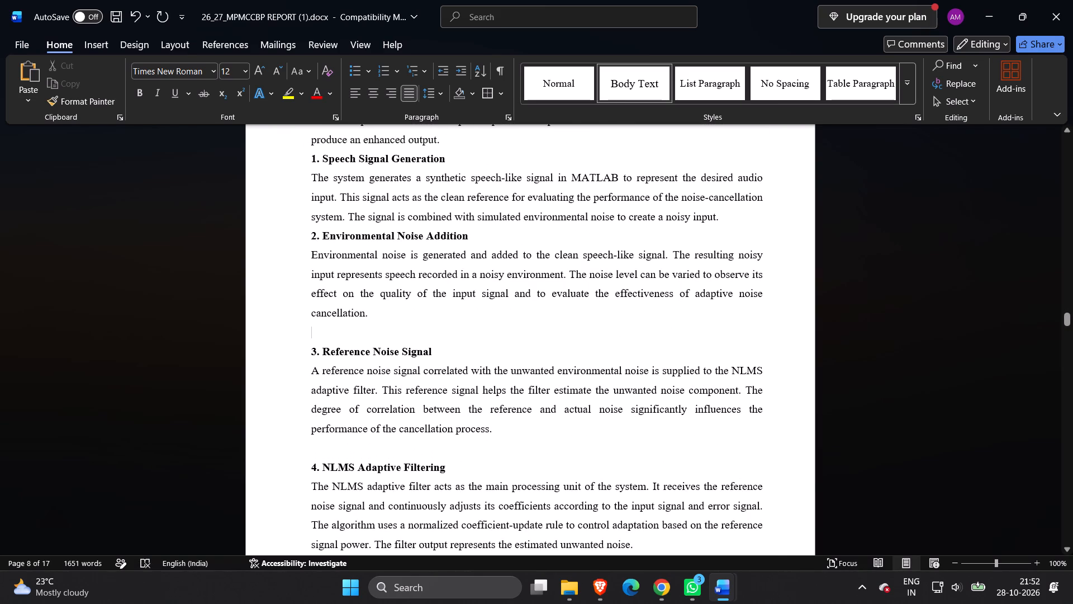
{"action": "left_click", "coordinate": [725, 215]}
{"action": "key", "text": "Return"}
{"action": "scroll", "coordinate": [685, 279], "scroll_direction": "down", "scroll_amount": 1}
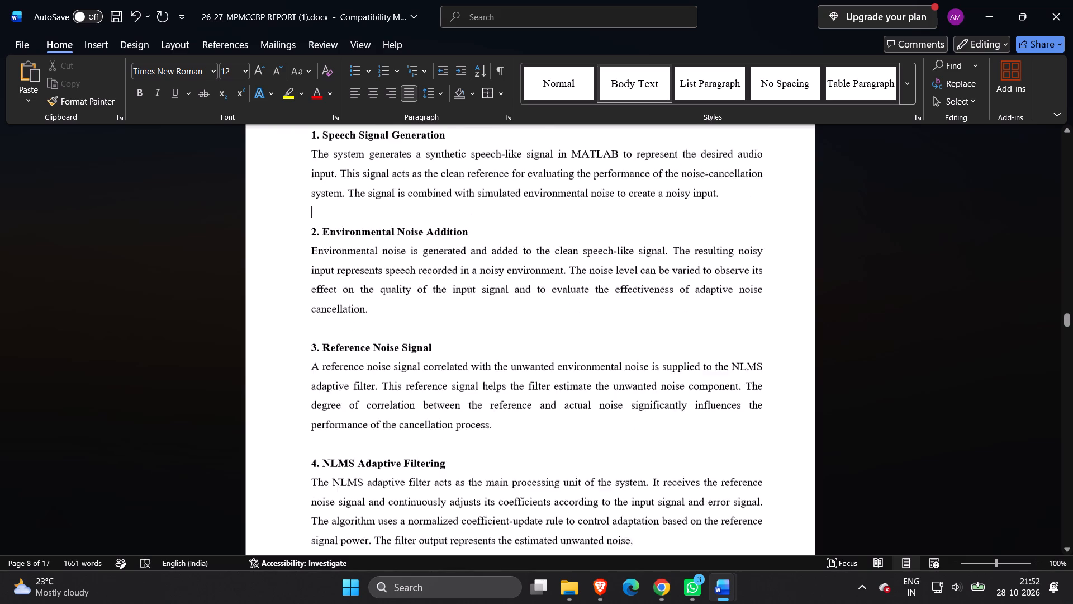
{"action": "scroll", "coordinate": [685, 279], "scroll_direction": "up", "scroll_amount": 3}
{"action": "scroll", "coordinate": [502, 294], "scroll_direction": "up", "scroll_amount": 3}
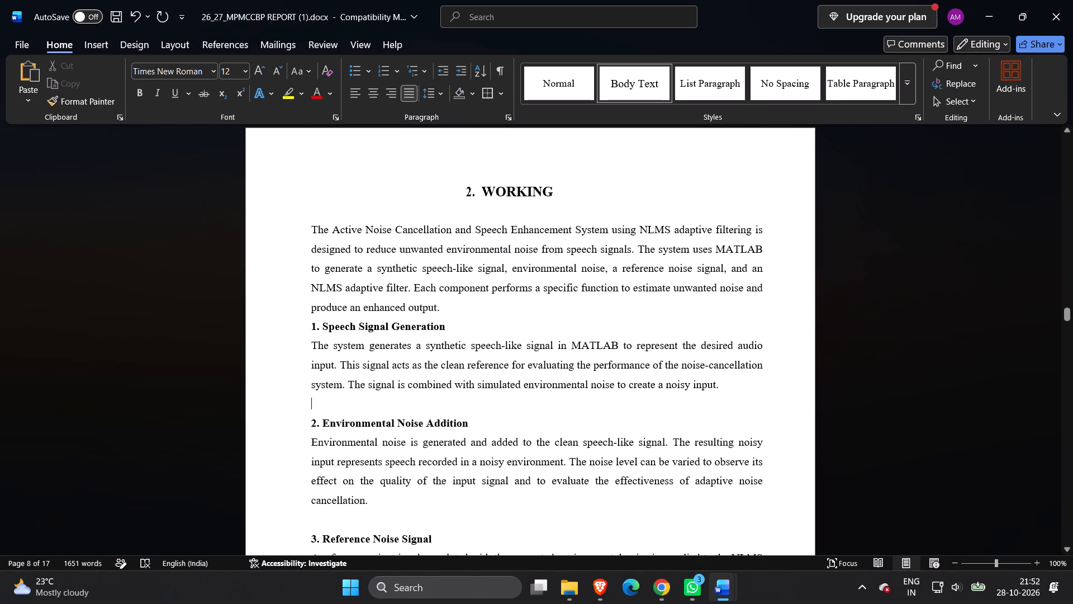
{"action": "left_click", "coordinate": [474, 307]}
{"action": "key", "text": "Return"}
Add two more blank lines above "5. Noise Estimation and Cancellation" so the subheading starts on the next page.
{"action": "scroll", "coordinate": [485, 308], "scroll_direction": "down", "scroll_amount": 13}
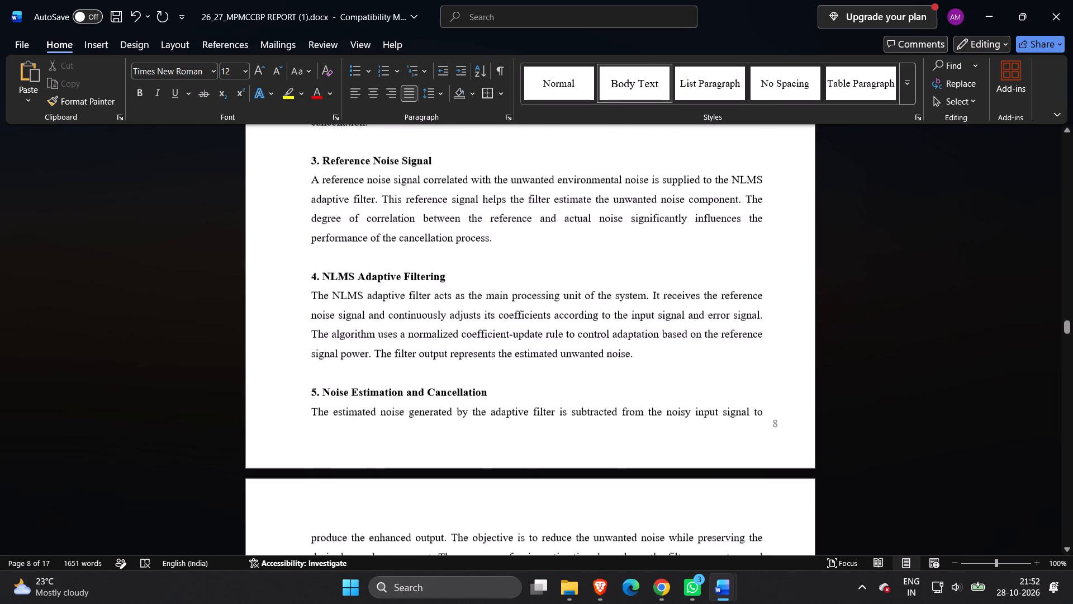
{"action": "scroll", "coordinate": [505, 376], "scroll_direction": "down", "scroll_amount": 5}
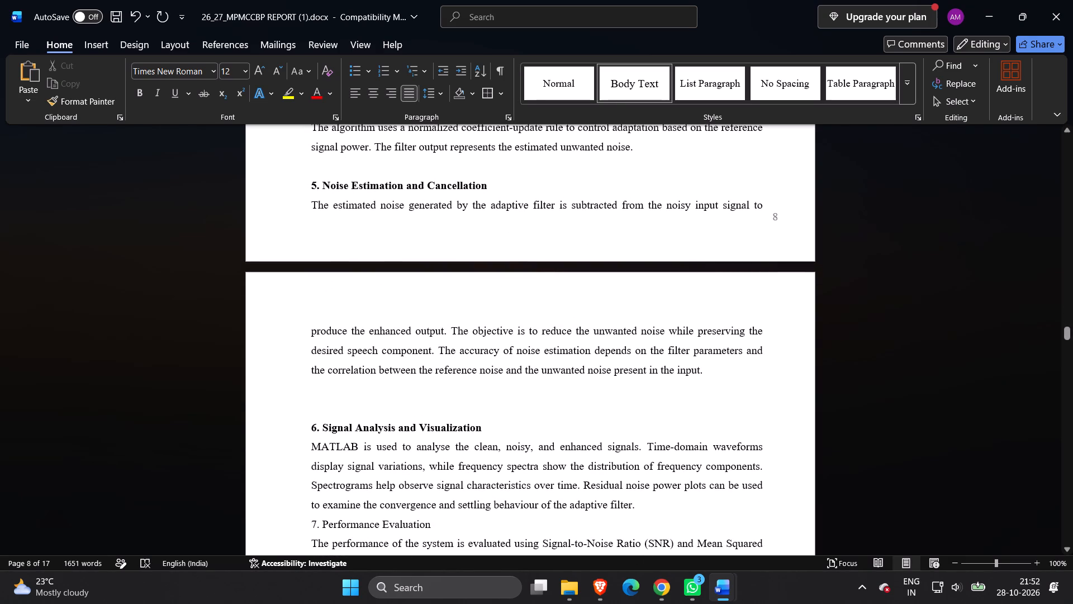
{"action": "left_click", "coordinate": [557, 168]}
{"action": "key", "text": "Return"}
{"action": "key", "text": "Return"}
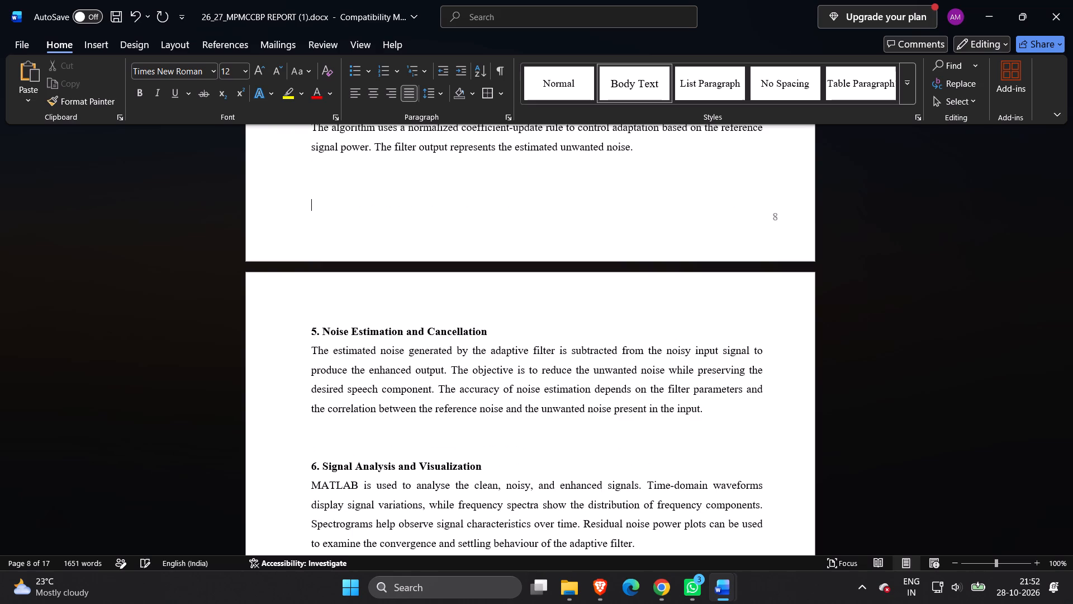
Make the subheading "7. Performance Evaluation" bold.
{"action": "scroll", "coordinate": [569, 308], "scroll_direction": "down", "scroll_amount": 11}
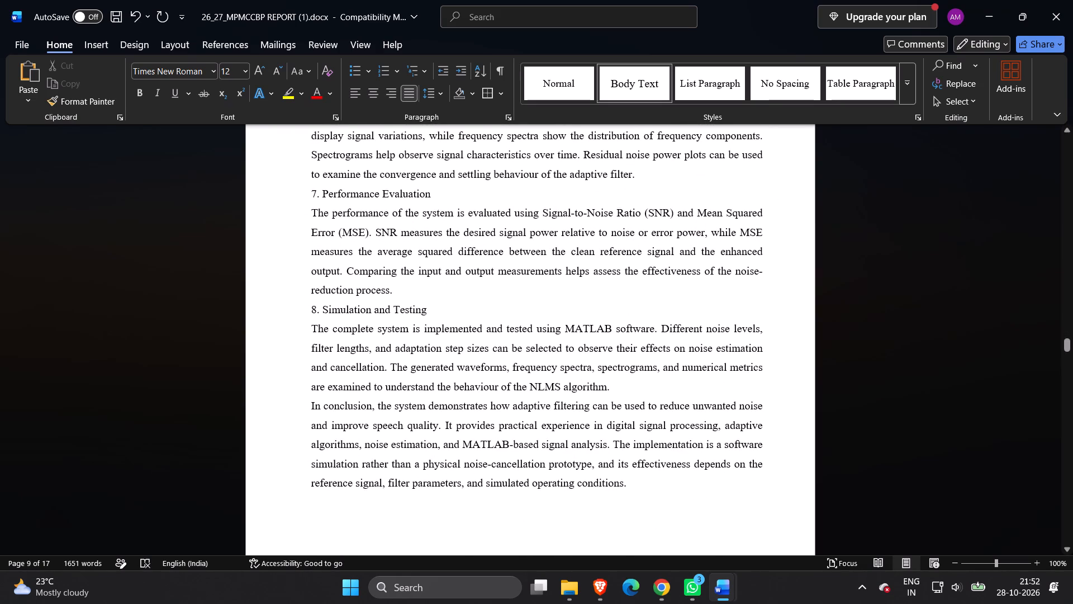
{"action": "left_click_drag", "start_coordinate": [433, 197], "coordinate": [312, 197]}
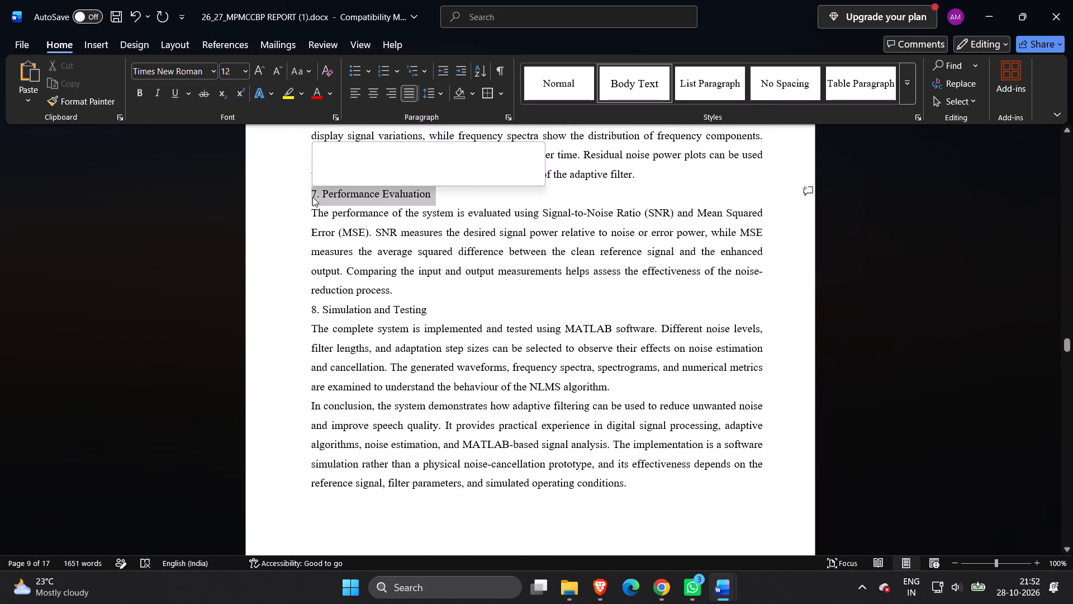
{"action": "left_click", "coordinate": [319, 176]}
Leave a single blank line above "6. Signal Analysis and Visualization" and above "7. Performance Evaluation".
{"action": "scroll", "coordinate": [471, 329], "scroll_direction": "up", "scroll_amount": 3}
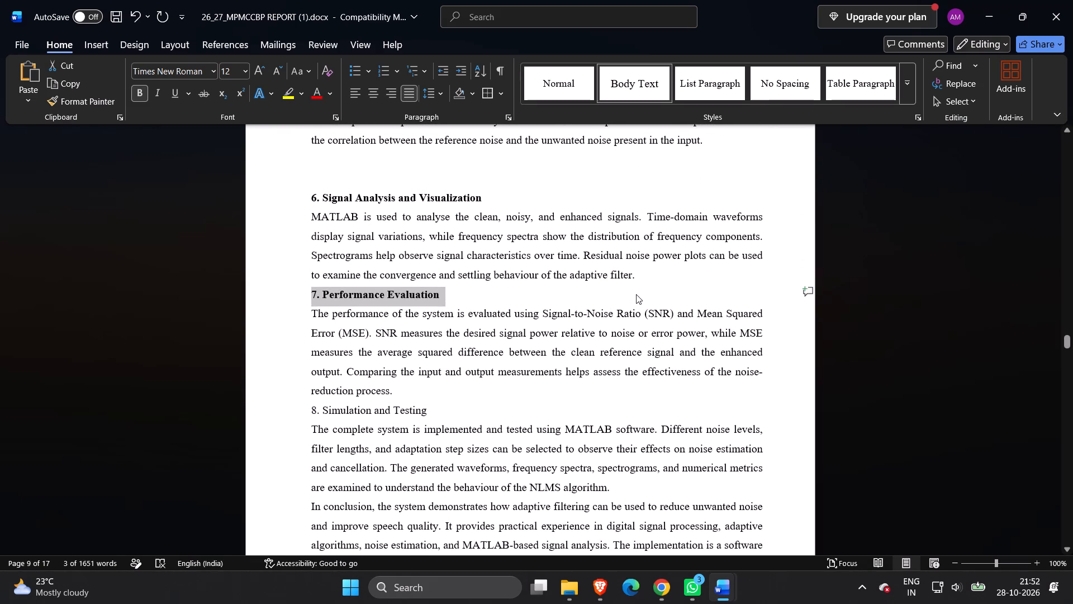
{"action": "left_click", "coordinate": [642, 280]}
{"action": "left_click", "coordinate": [391, 165]}
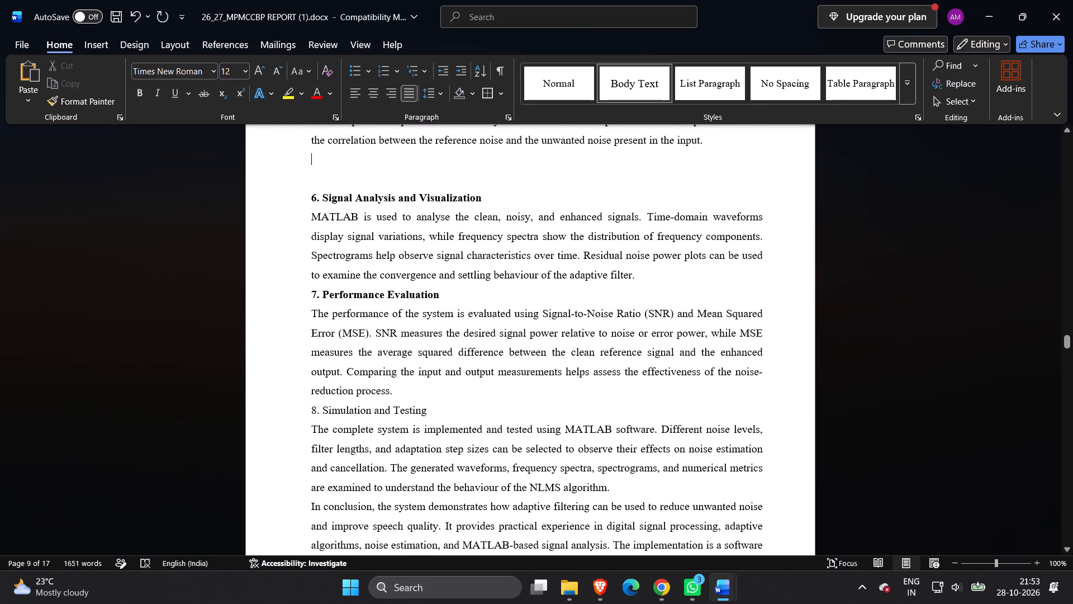
{"action": "key", "text": "BackSpace"}
{"action": "key", "text": "BackSpace"}
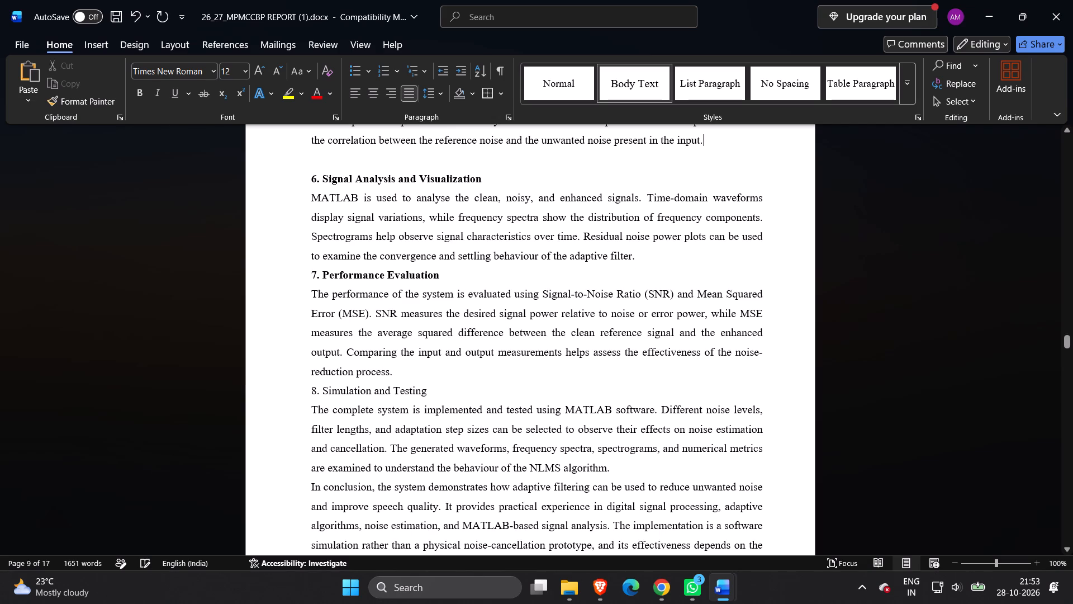
{"action": "left_click", "coordinate": [306, 165]}
{"action": "key", "text": "BackSpace"}
{"action": "key", "text": "BackSpace"}
{"action": "key", "text": "Return"}
{"action": "left_click", "coordinate": [644, 261]}
{"action": "key", "text": "Return"}
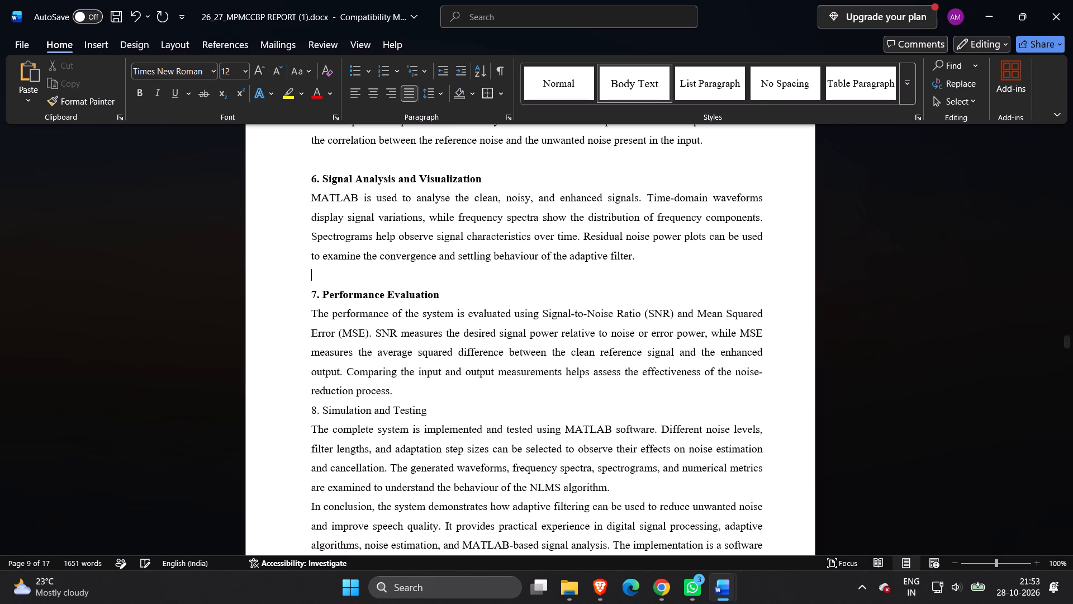
Make the subheading "8. Simulation and Testing" bold.
{"action": "left_click_drag", "start_coordinate": [436, 407], "coordinate": [305, 409]}
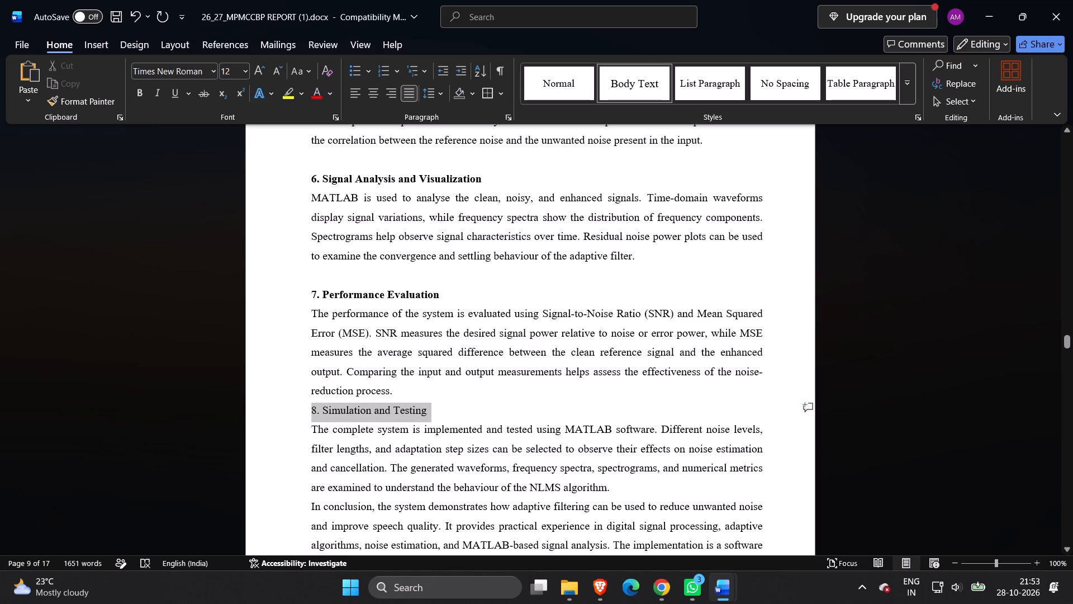
{"action": "left_click_drag", "start_coordinate": [305, 409], "coordinate": [304, 409]}
{"action": "left_click", "coordinate": [317, 379]}
{"action": "left_click_drag", "start_coordinate": [495, 422], "coordinate": [488, 422]}
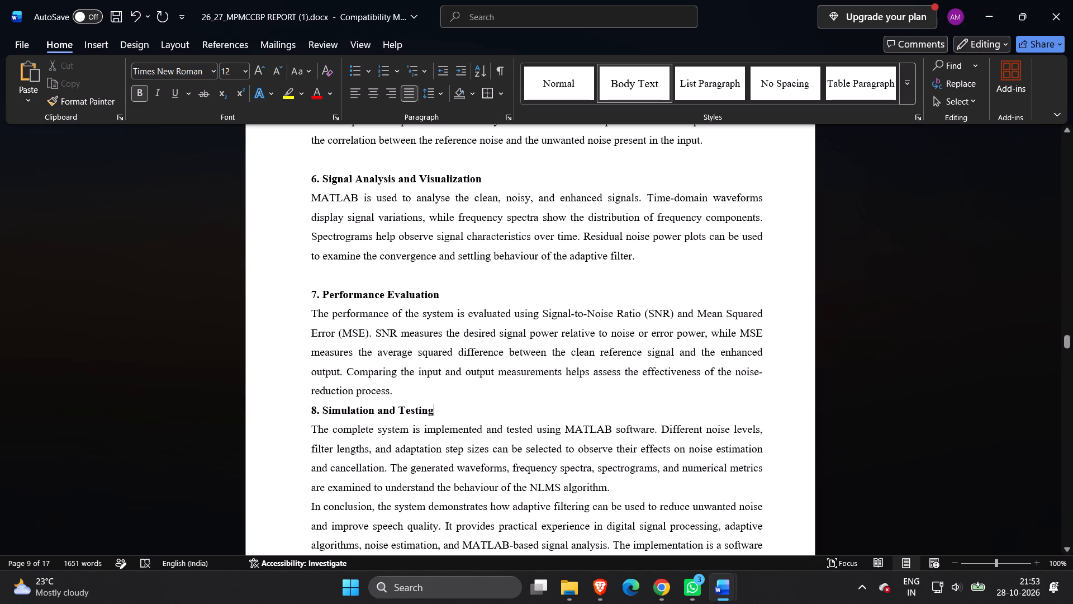
Insert a blank line above "8. Simulation and Testing" and above the paragraph starting "In conclusion".
{"action": "left_click", "coordinate": [425, 386]}
{"action": "key", "text": "Return"}
{"action": "scroll", "coordinate": [466, 389], "scroll_direction": "down", "scroll_amount": 5}
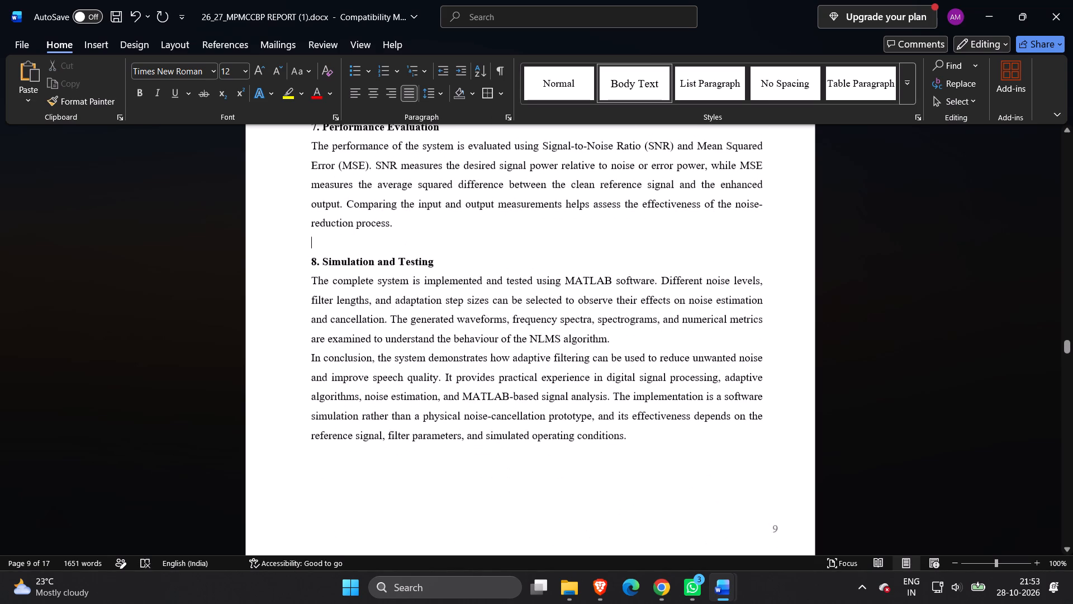
{"action": "scroll", "coordinate": [471, 408], "scroll_direction": "down", "scroll_amount": 4}
{"action": "left_click", "coordinate": [612, 203]}
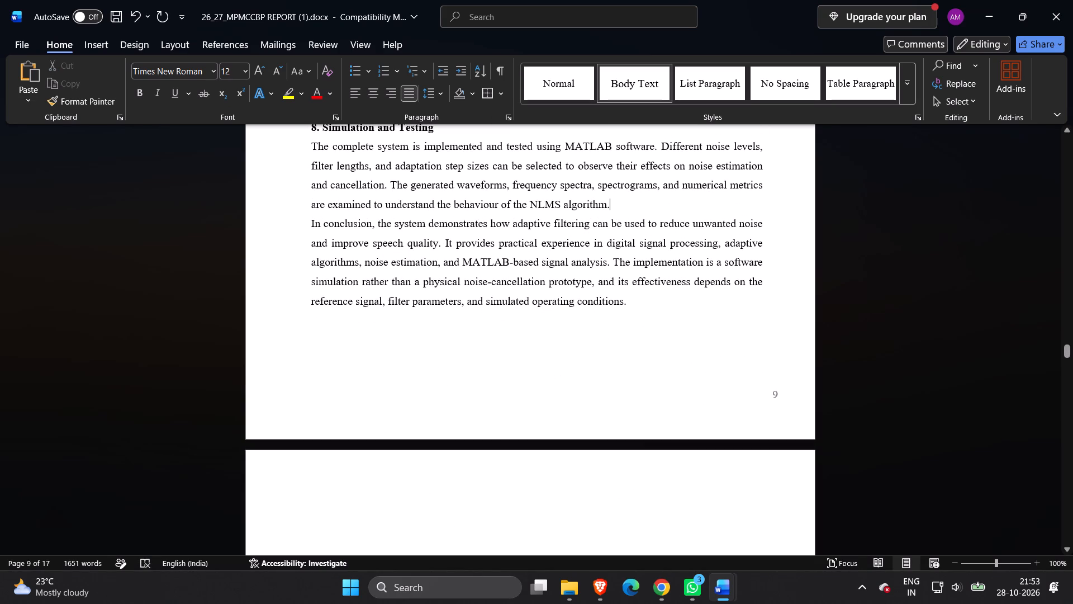
{"action": "key", "text": "Return"}
Remove the surplus blank lines before "2.1 Code:", keeping the heading near the top of the page after the Working section.
{"action": "scroll", "coordinate": [606, 243], "scroll_direction": "down", "scroll_amount": 2}
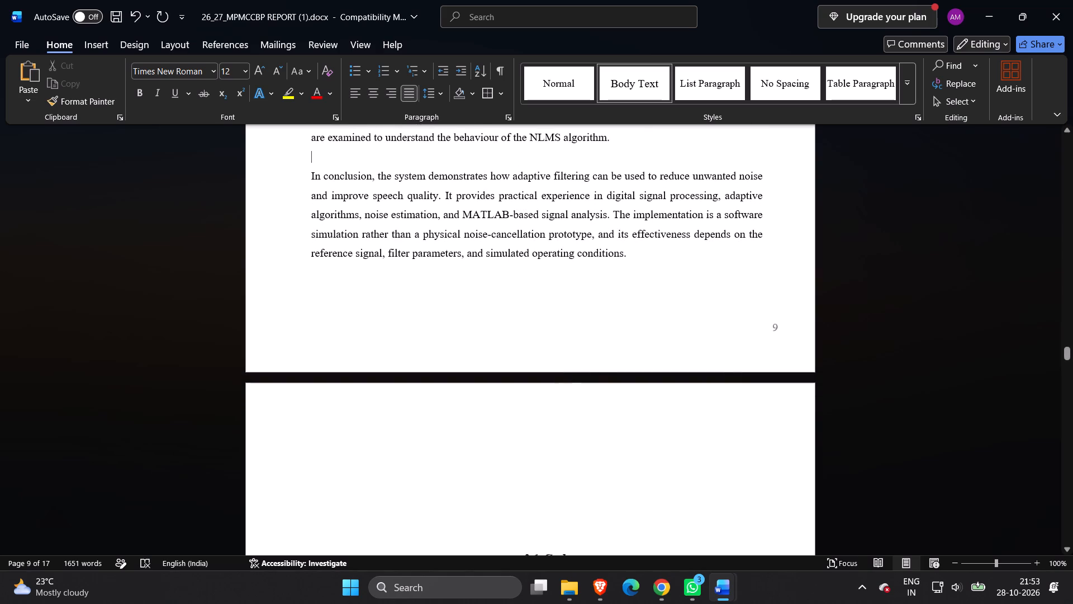
{"action": "scroll", "coordinate": [606, 243], "scroll_direction": "down", "scroll_amount": 8}
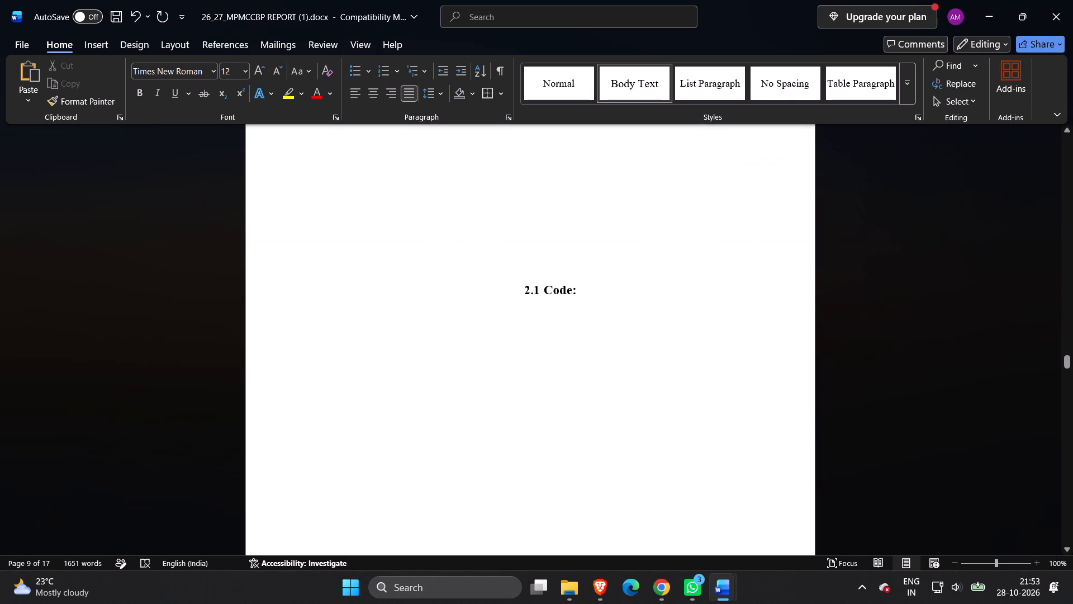
{"action": "left_click", "coordinate": [447, 221]}
{"action": "key", "text": "BackSpace"}
{"action": "key", "text": "BackSpace"}
{"action": "key", "text": "BackSpace"}
{"action": "key", "text": "BackSpace"}
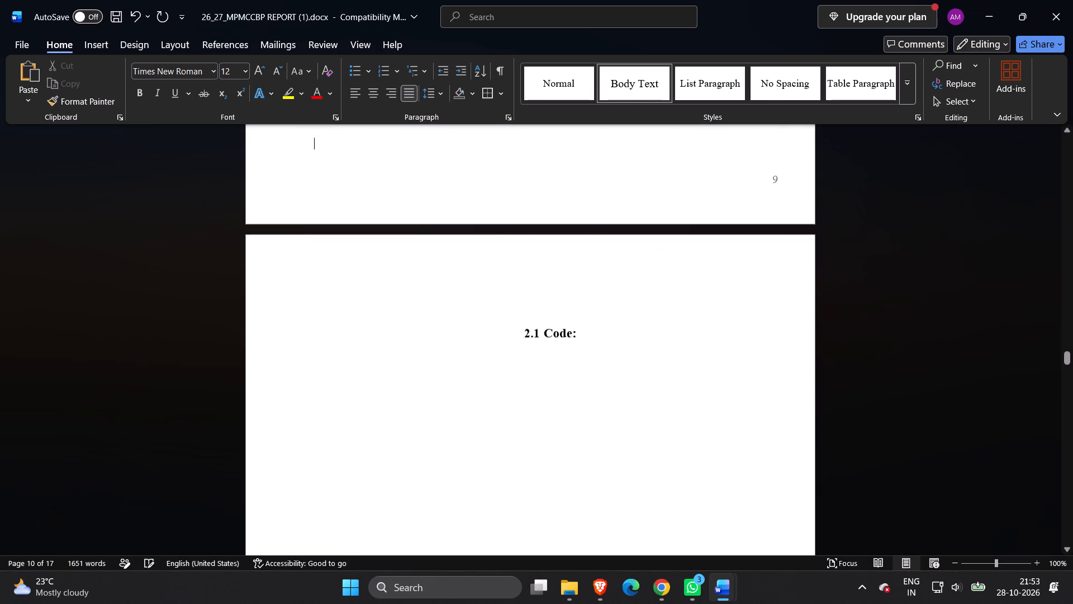
{"action": "scroll", "coordinate": [458, 261], "scroll_direction": "down", "scroll_amount": 5}
{"action": "scroll", "coordinate": [458, 262], "scroll_direction": "up", "scroll_amount": 11}
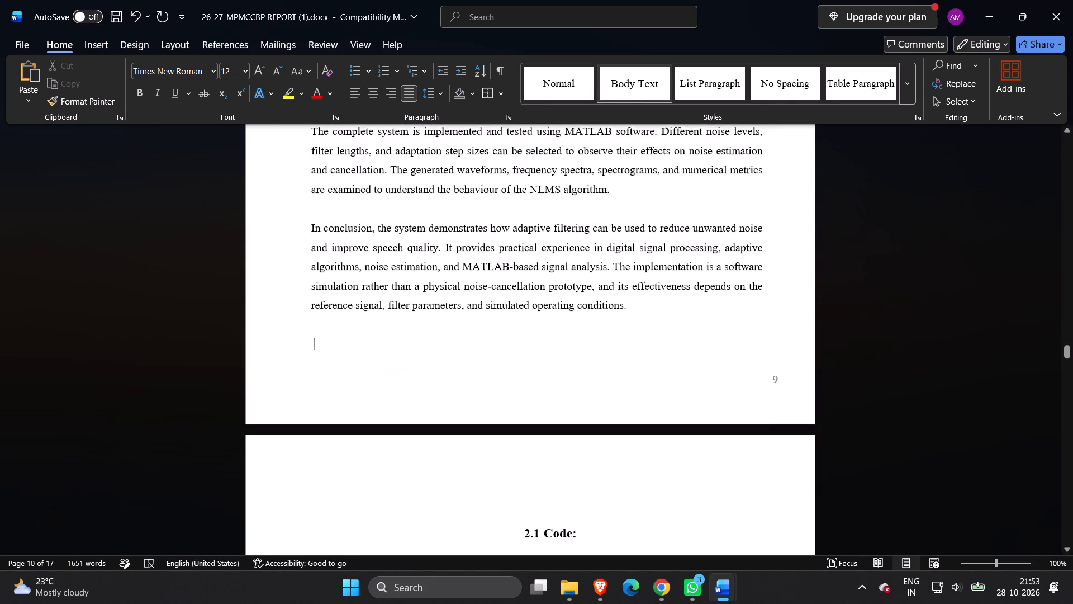
{"action": "left_click", "coordinate": [428, 516]}
{"action": "key", "text": "BackSpace"}
{"action": "key", "text": "BackSpace"}
{"action": "key", "text": "BackSpace"}
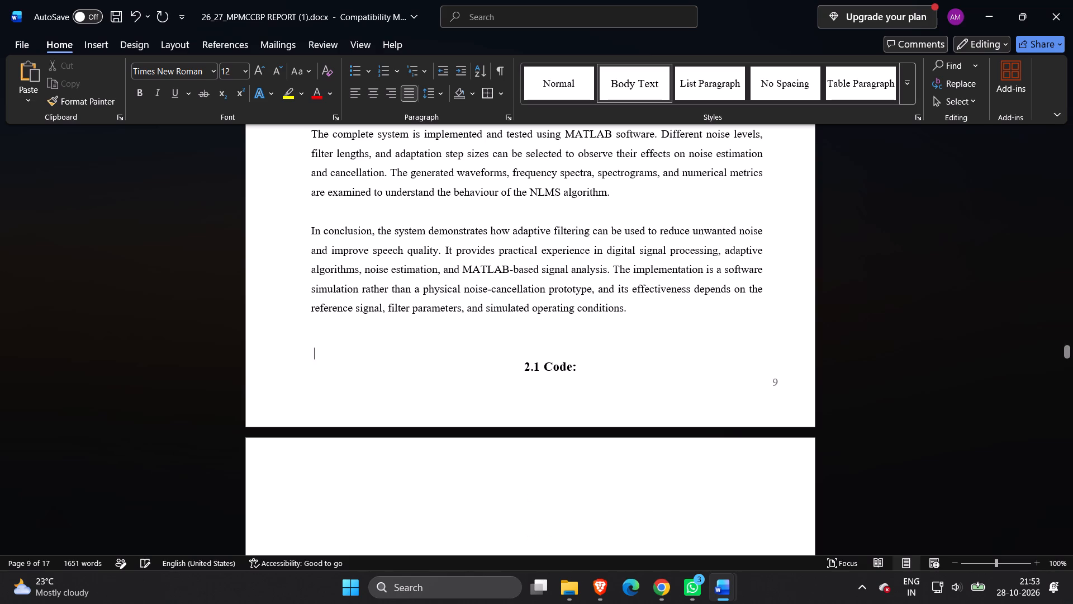
{"action": "key", "text": "Return"}
Review the spacing and page breaks of the Working section's numbered subheadings through to the Code page.
{"action": "scroll", "coordinate": [485, 507], "scroll_direction": "down", "scroll_amount": 3}
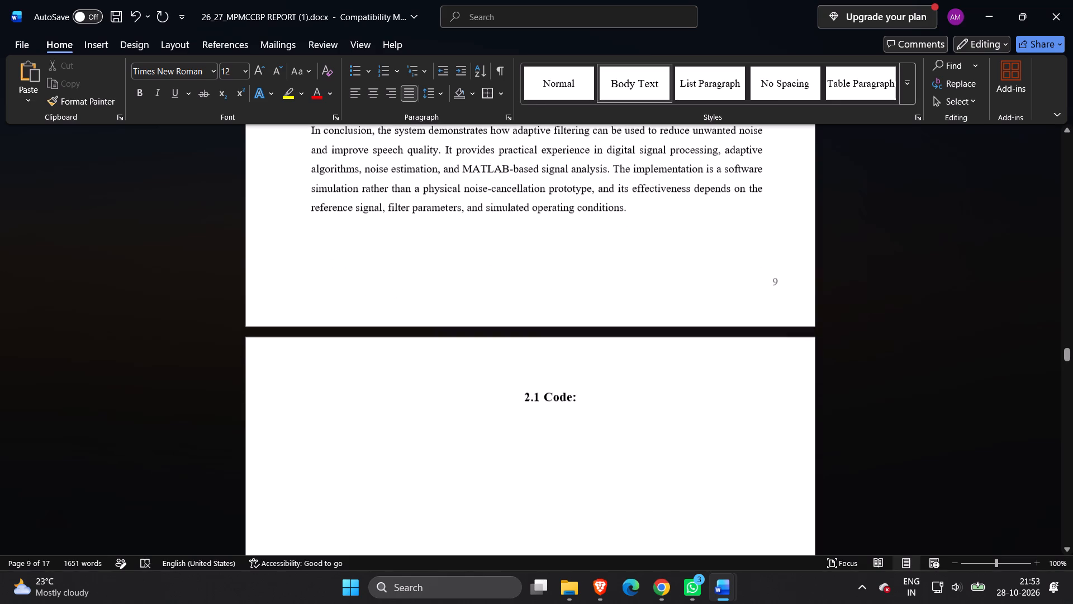
{"action": "scroll", "coordinate": [540, 393], "scroll_direction": "up", "scroll_amount": 8}
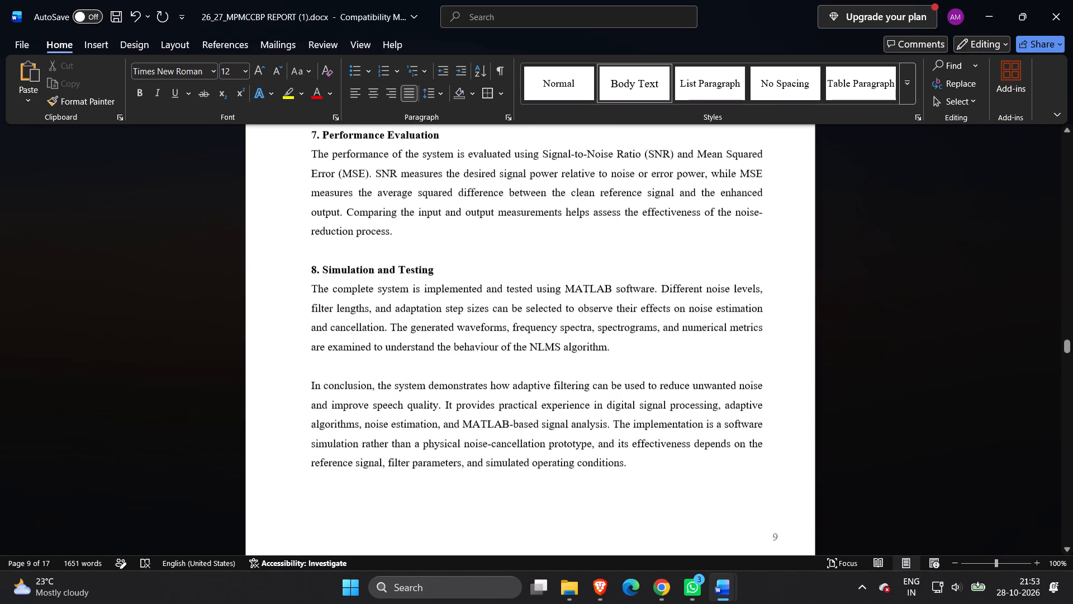
{"action": "scroll", "coordinate": [540, 393], "scroll_direction": "up", "scroll_amount": 20}
{"action": "scroll", "coordinate": [540, 393], "scroll_direction": "up", "scroll_amount": 7}
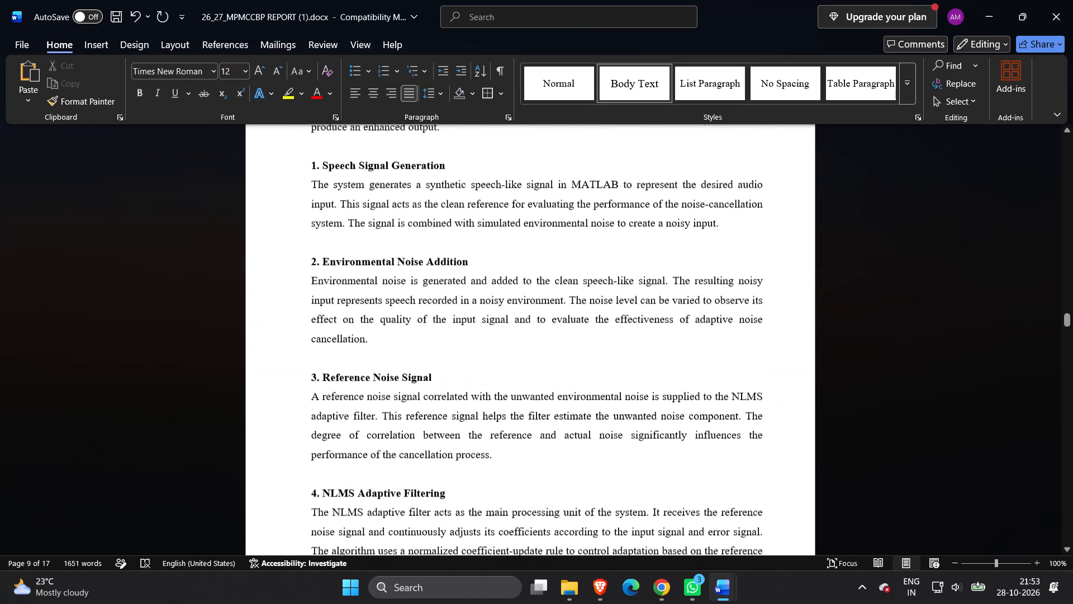
{"action": "scroll", "coordinate": [542, 393], "scroll_direction": "up", "scroll_amount": 6}
{"action": "scroll", "coordinate": [543, 394], "scroll_direction": "down", "scroll_amount": 19}
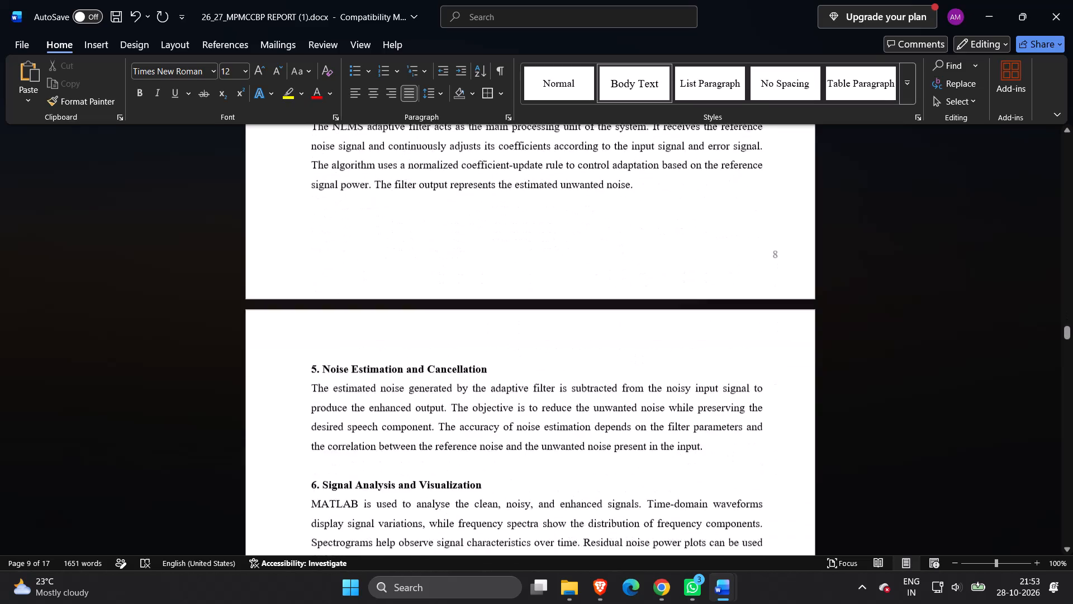
{"action": "scroll", "coordinate": [549, 407], "scroll_direction": "down", "scroll_amount": 20}
{"action": "scroll", "coordinate": [549, 407], "scroll_direction": "down", "scroll_amount": 20}
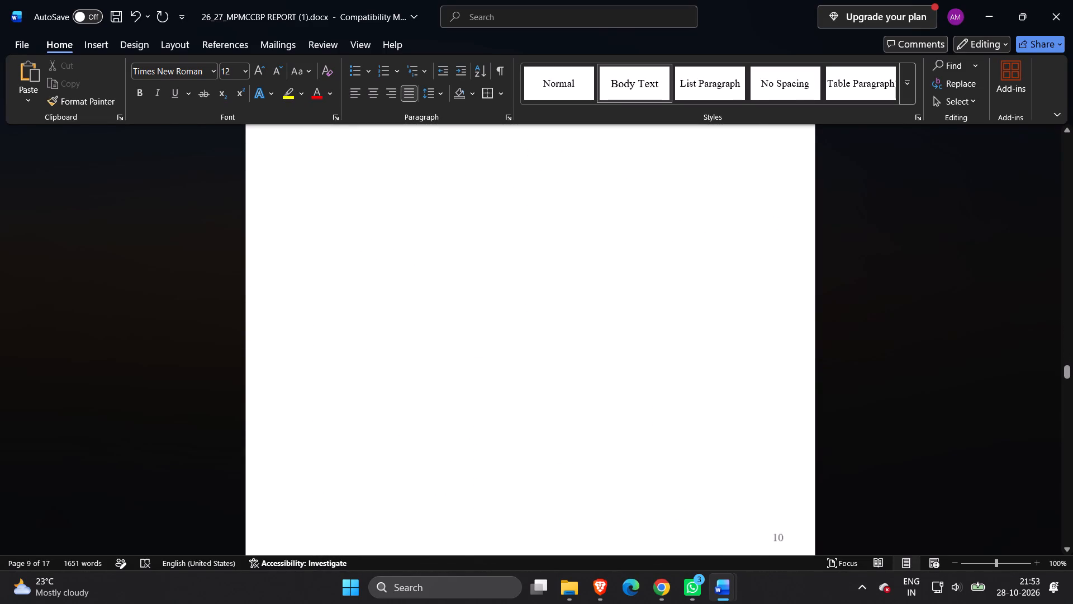
Replace the automatic number of the OUTPUT heading with a typed "3." preceded by spaces that shift it toward the page centre.
{"action": "scroll", "coordinate": [549, 419], "scroll_direction": "down", "scroll_amount": 9}
{"action": "left_click", "coordinate": [462, 244]}
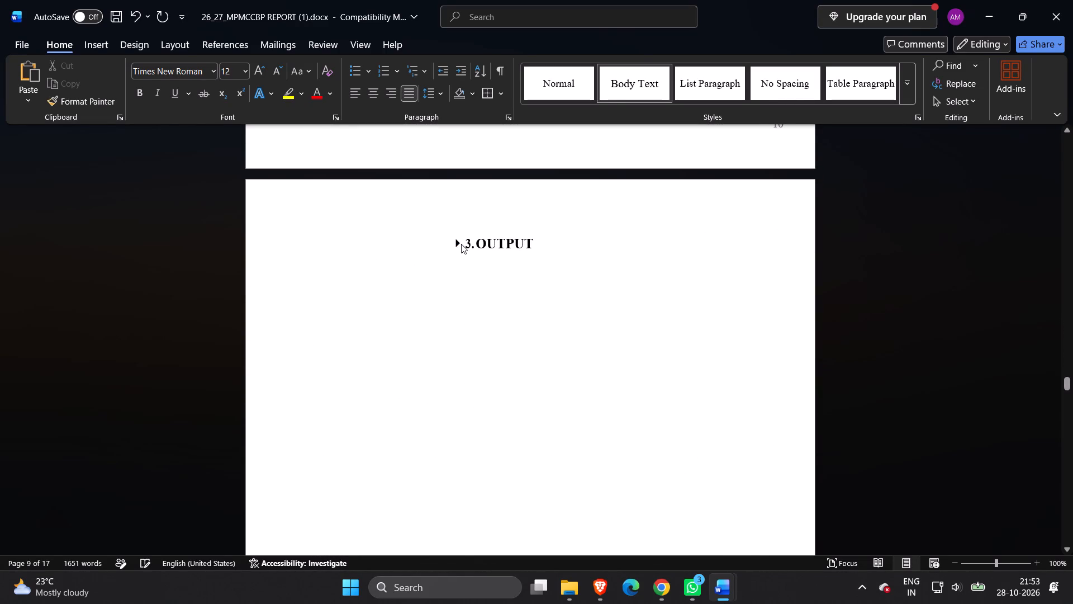
{"action": "left_click", "coordinate": [458, 246]}
{"action": "left_click", "coordinate": [457, 244]}
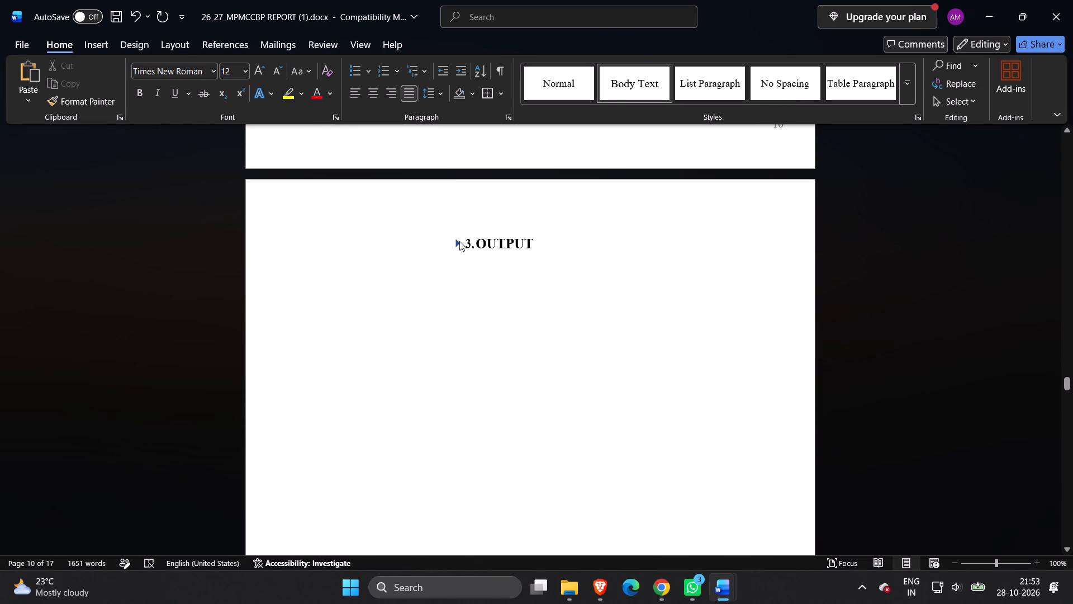
{"action": "left_click", "coordinate": [459, 240]}
{"action": "left_click", "coordinate": [444, 243]}
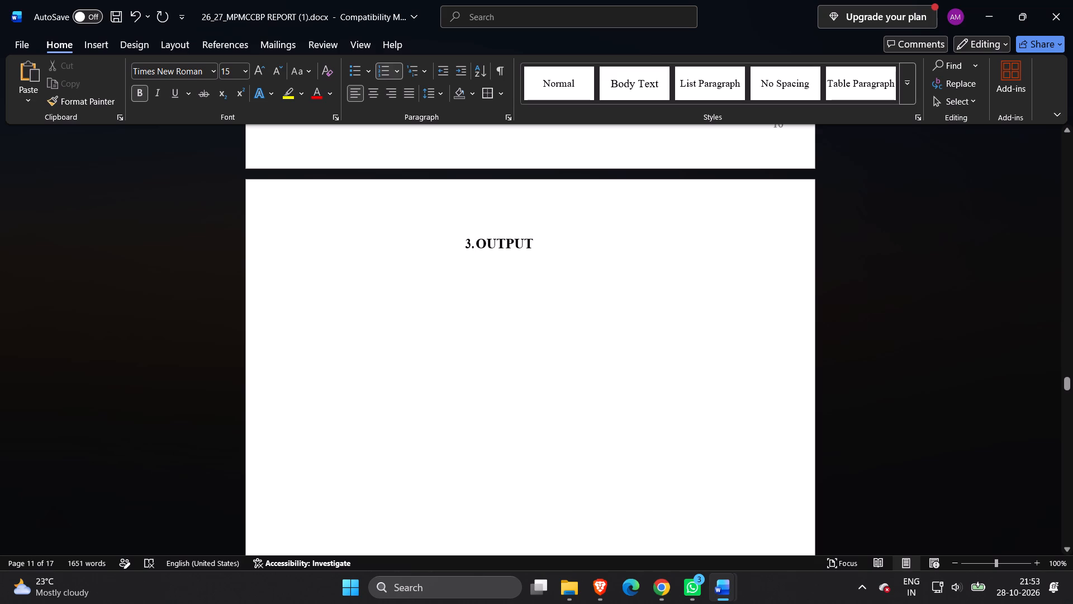
{"action": "key", "text": "Left"}
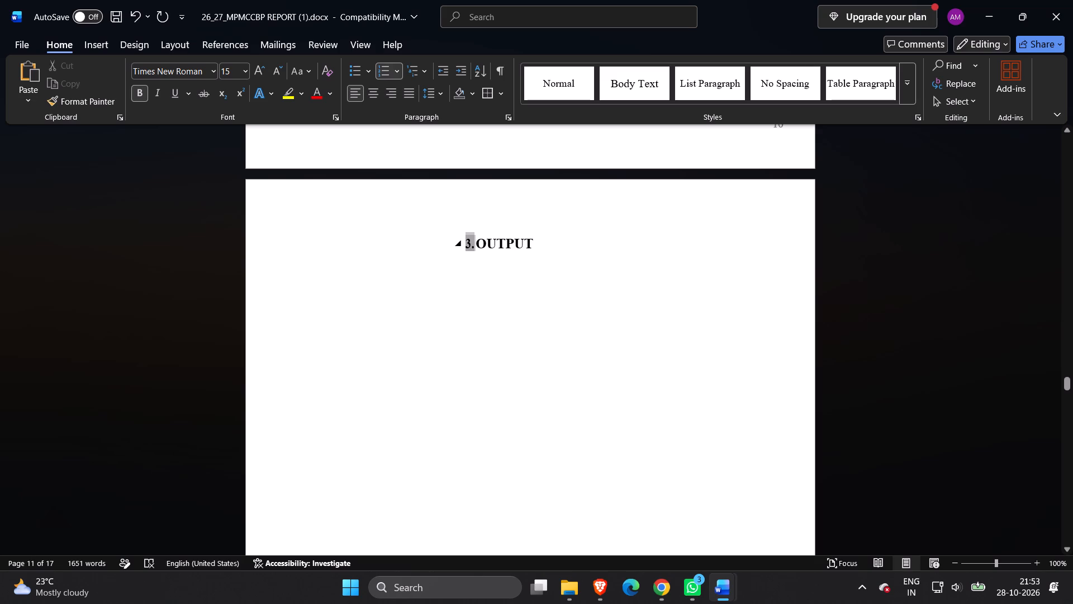
{"action": "left_click", "coordinate": [465, 245]}
{"action": "key", "text": "Left"}
{"action": "key", "text": "space"}
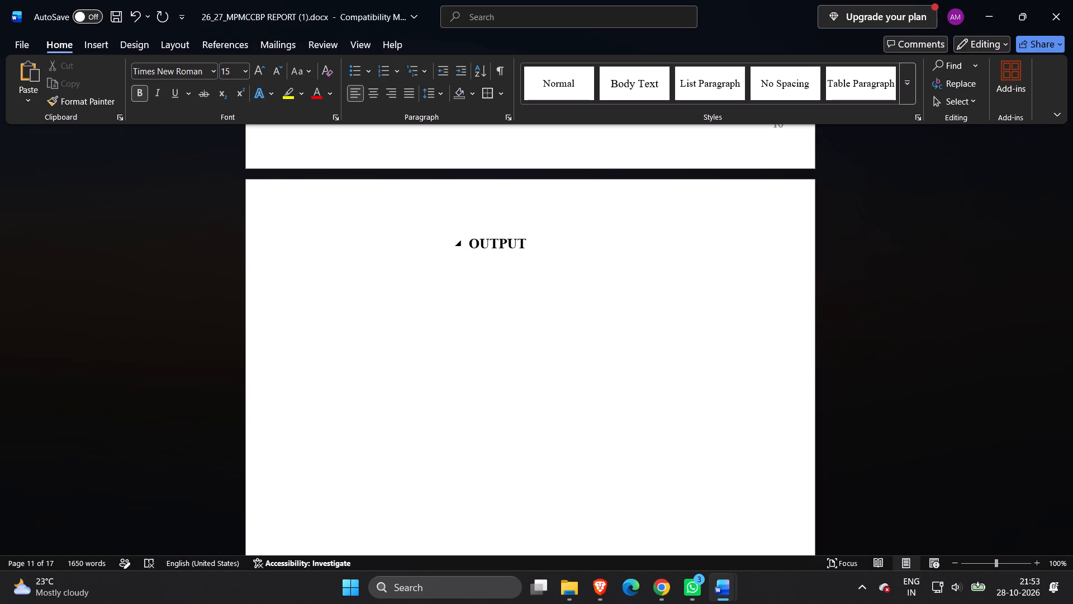
{"action": "key", "text": "space"}
{"action": "key", "text": "space"}
{"action": "key", "text": "space"}
{"action": "key", "text": "space"}
{"action": "key", "text": "space"}
{"action": "key", "text": "space"}
{"action": "key", "text": "space"}
{"action": "key", "text": "space"}
{"action": "key", "text": "space"}
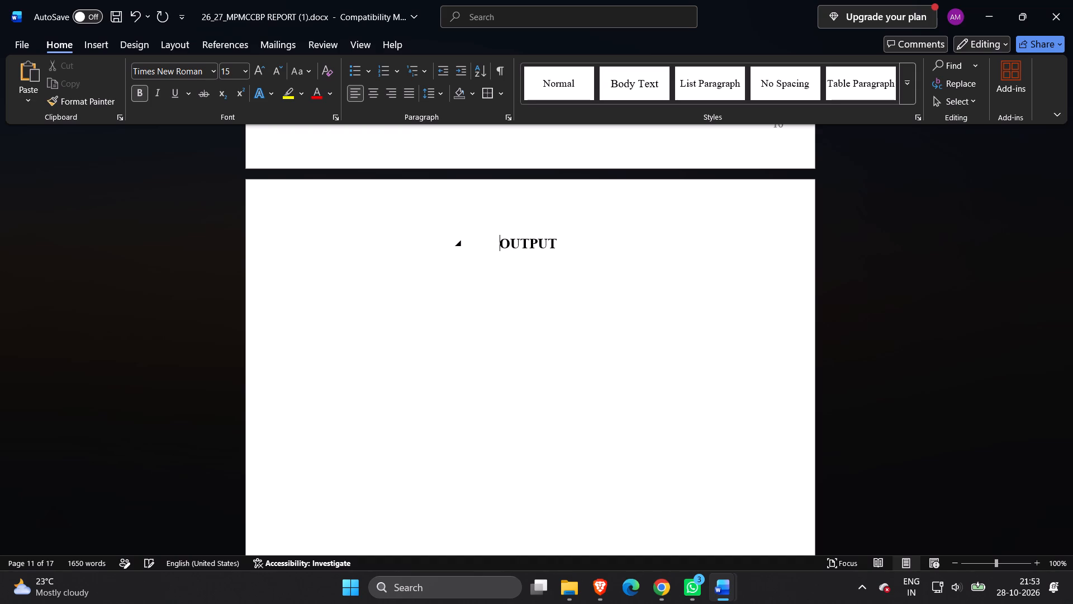
{"action": "key", "text": "3"}
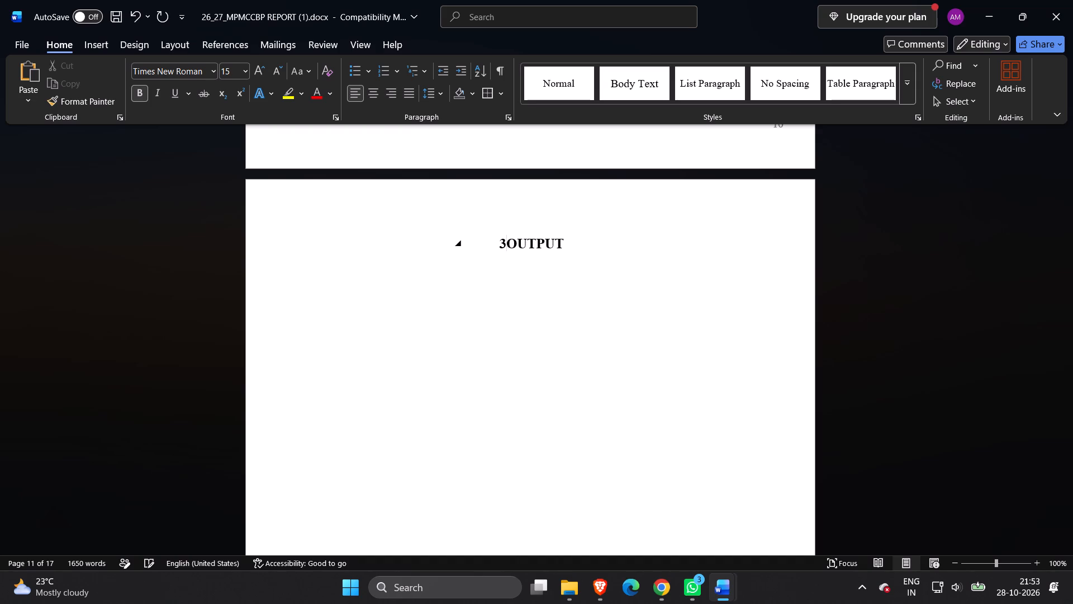
{"action": "key", "text": "period"}
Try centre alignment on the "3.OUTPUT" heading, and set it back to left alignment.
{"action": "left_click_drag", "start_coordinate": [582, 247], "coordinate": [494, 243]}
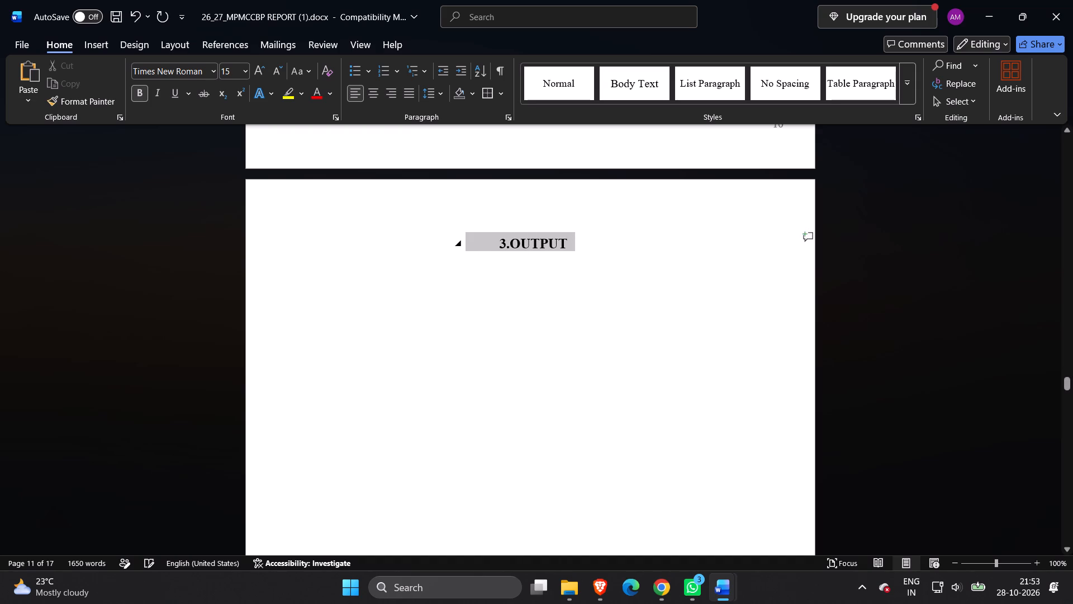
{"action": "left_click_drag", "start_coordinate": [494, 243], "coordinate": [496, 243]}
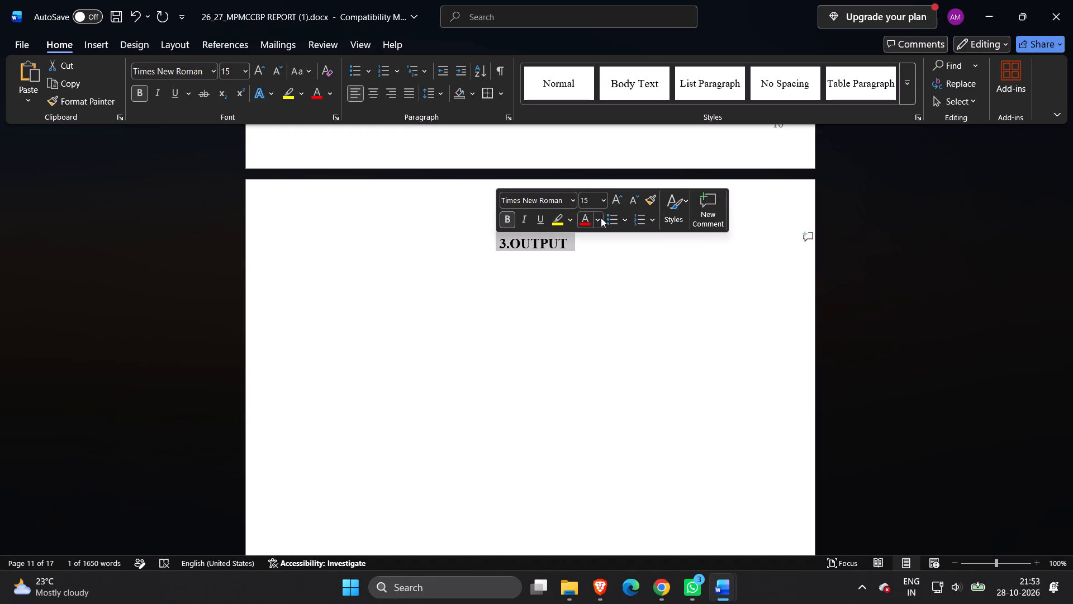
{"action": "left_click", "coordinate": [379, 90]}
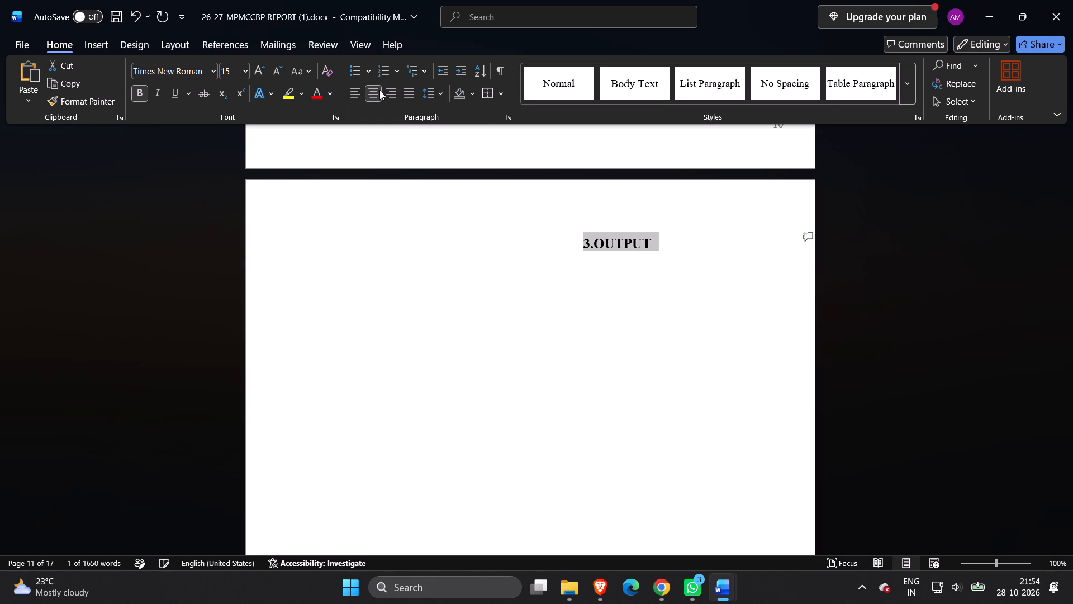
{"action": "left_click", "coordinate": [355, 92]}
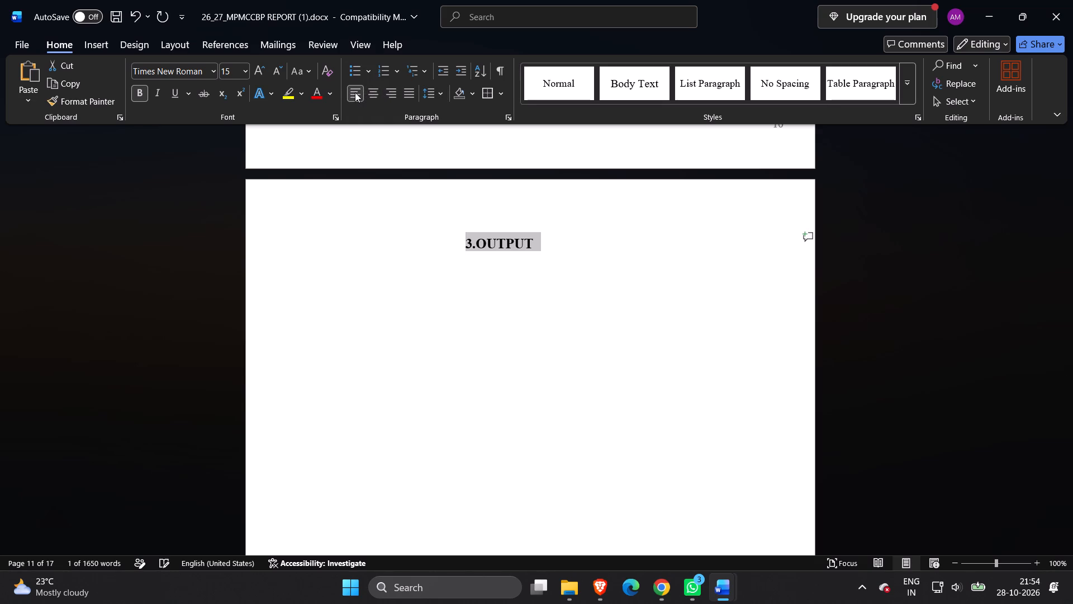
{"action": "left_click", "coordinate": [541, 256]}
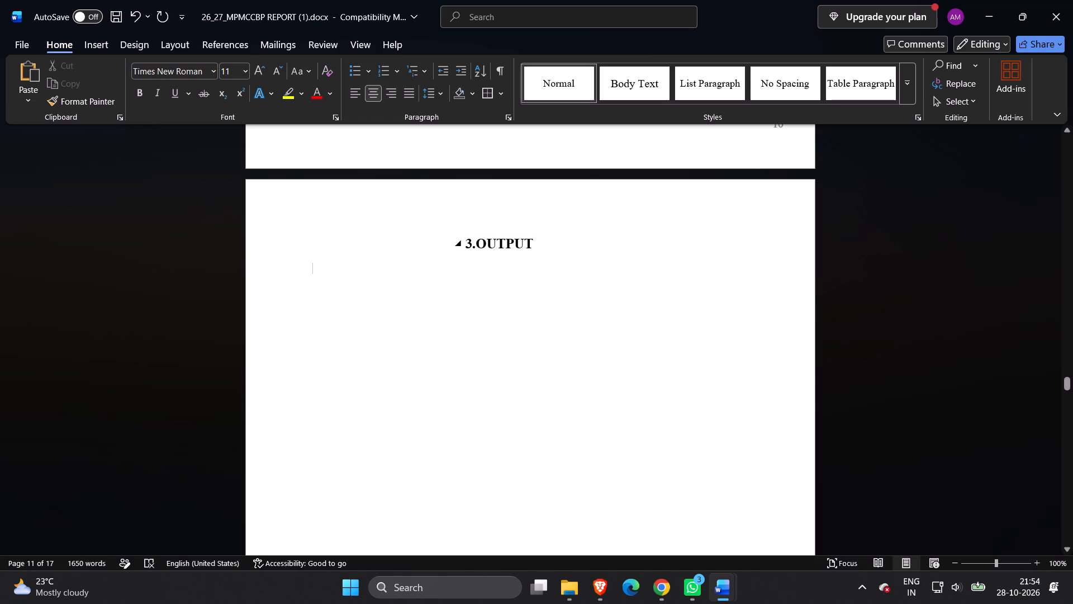
Insert nine leading spaces before "3.OUTPUT" so the heading sits at the middle of the page.
{"action": "left_click", "coordinate": [458, 243]}
{"action": "left_click", "coordinate": [458, 243]}
{"action": "left_click", "coordinate": [458, 243]}
{"action": "key", "text": "space"}
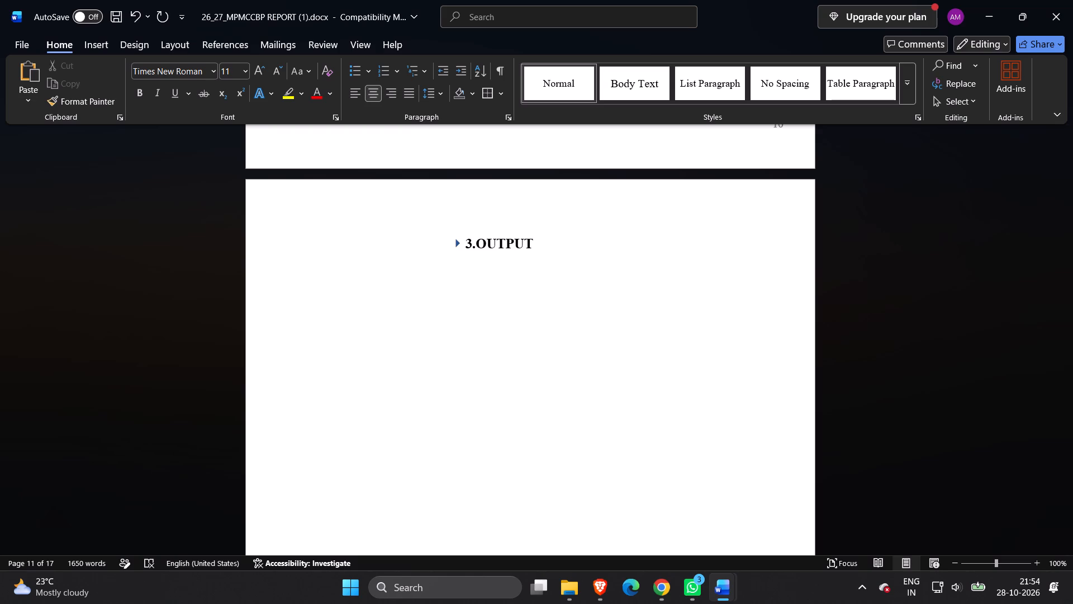
{"action": "left_click", "coordinate": [452, 244]}
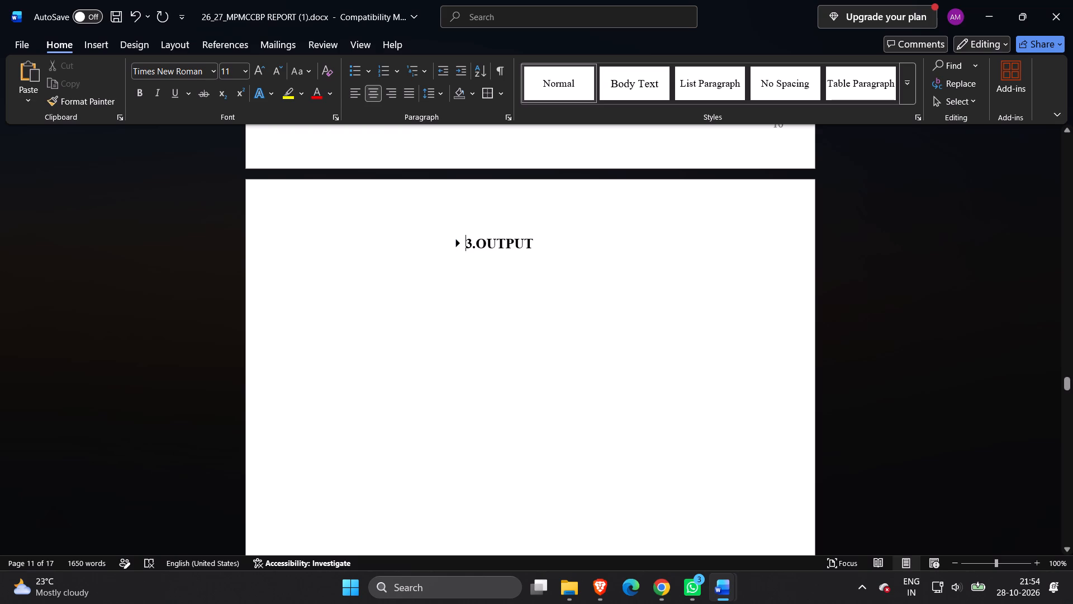
{"action": "left_click", "coordinate": [457, 243]}
{"action": "key", "text": "space"}
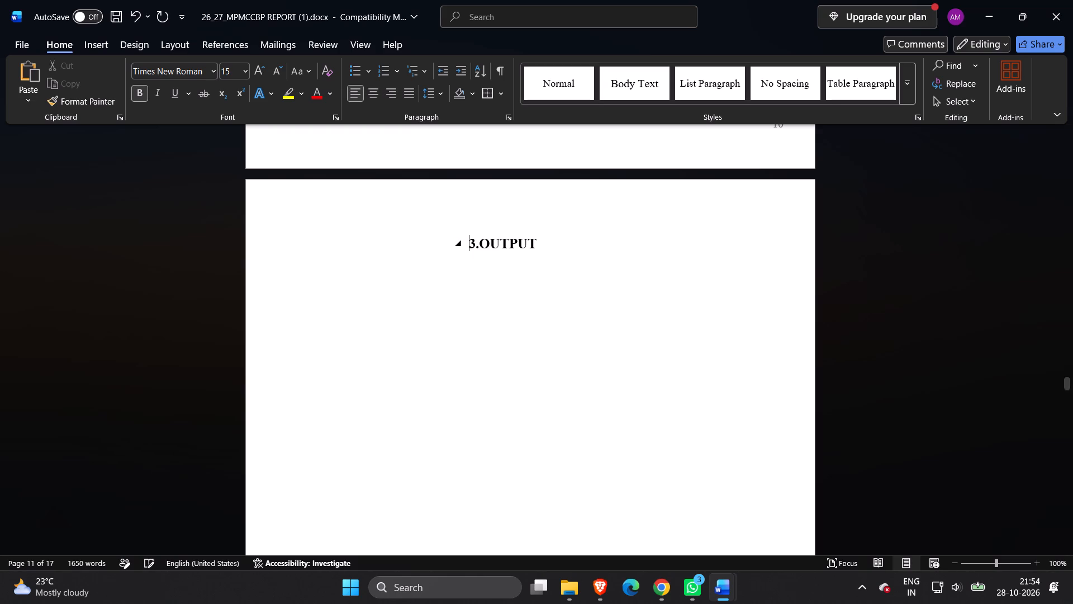
{"action": "key", "text": "space"}
{"action": "key", "text": "space"}
{"action": "key", "text": "space"}
{"action": "key", "text": "space"}
{"action": "key", "text": "space"}
{"action": "key", "text": "space"}
{"action": "key", "text": "space"}
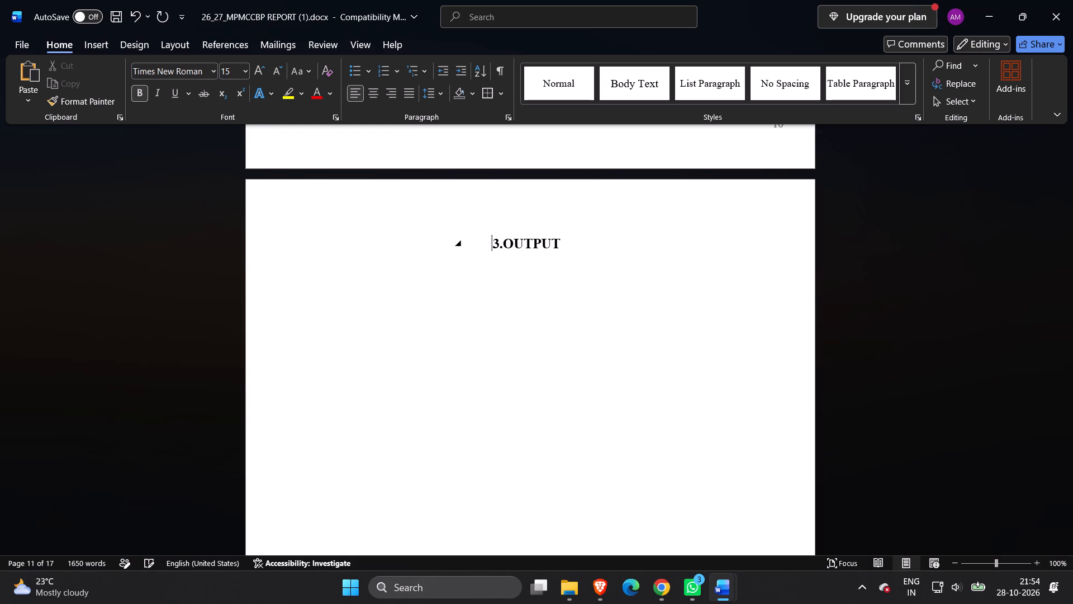
{"action": "key", "text": "space"}
{"action": "key", "text": "space"}
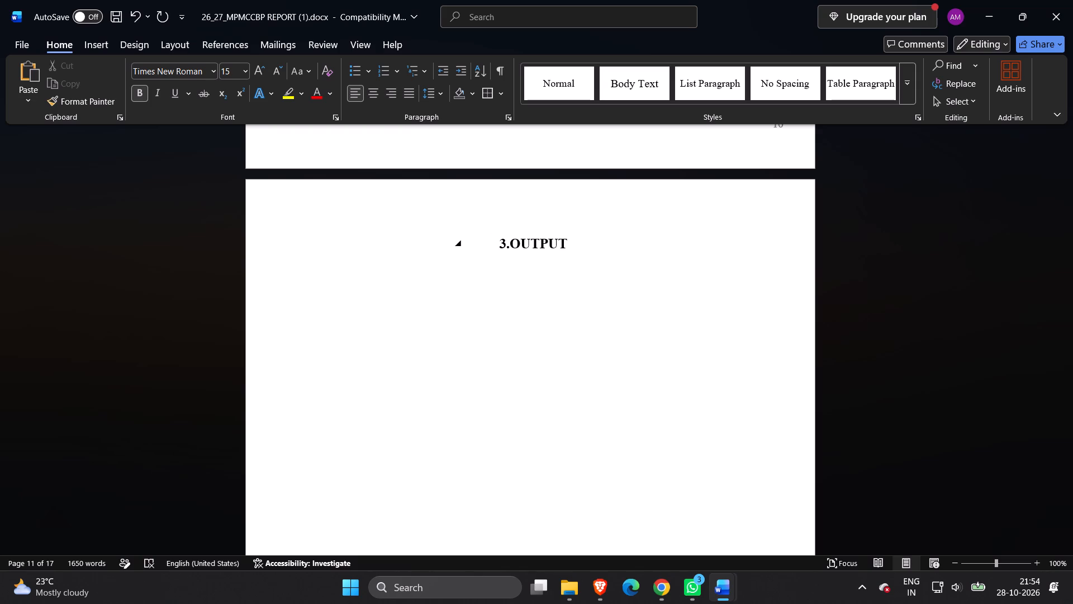
{"action": "key", "text": "BackSpace"}
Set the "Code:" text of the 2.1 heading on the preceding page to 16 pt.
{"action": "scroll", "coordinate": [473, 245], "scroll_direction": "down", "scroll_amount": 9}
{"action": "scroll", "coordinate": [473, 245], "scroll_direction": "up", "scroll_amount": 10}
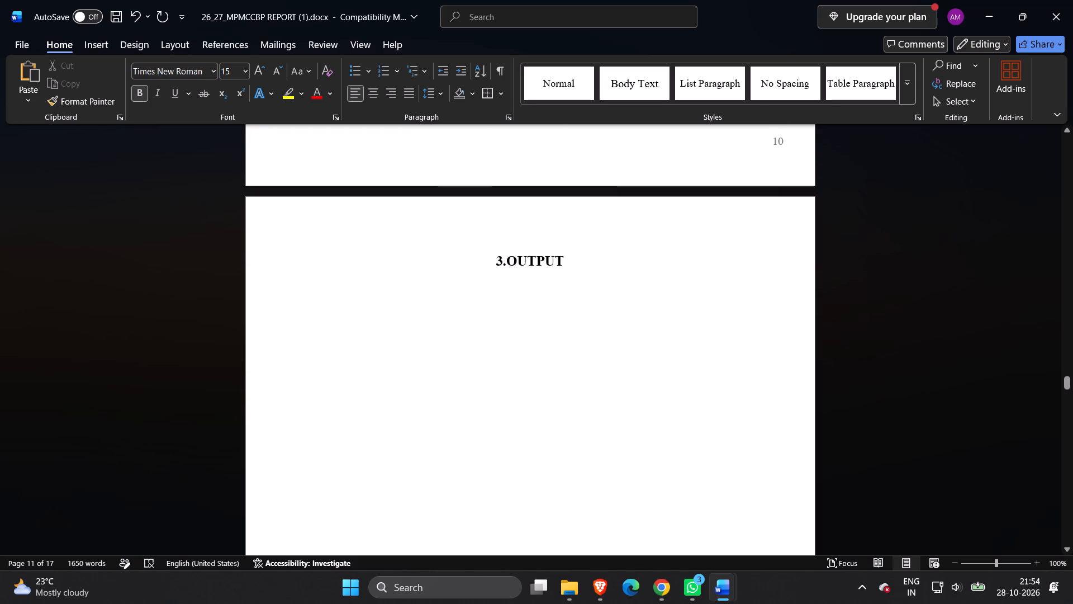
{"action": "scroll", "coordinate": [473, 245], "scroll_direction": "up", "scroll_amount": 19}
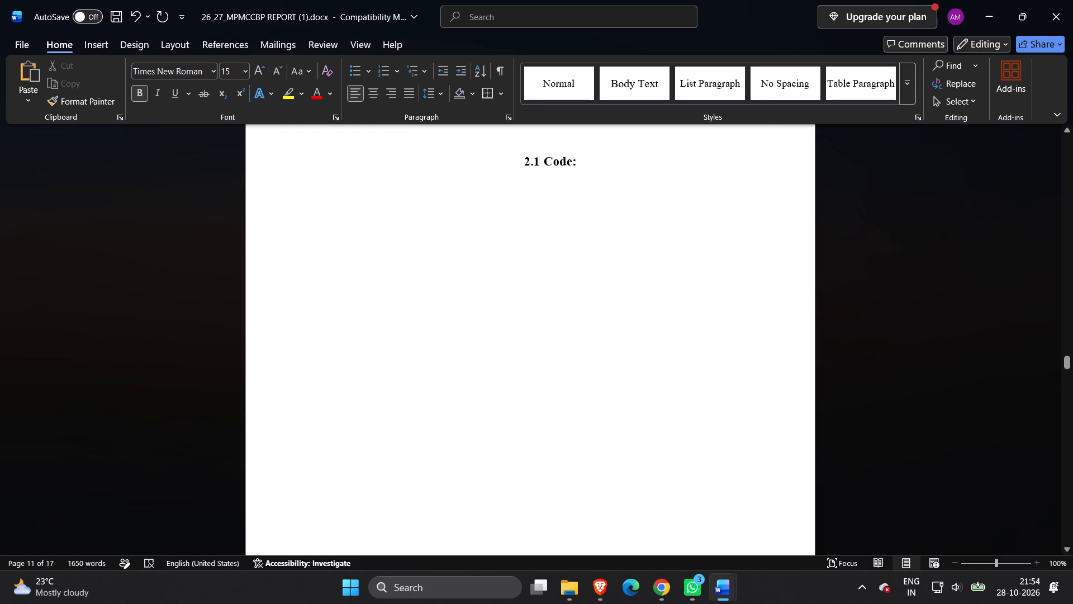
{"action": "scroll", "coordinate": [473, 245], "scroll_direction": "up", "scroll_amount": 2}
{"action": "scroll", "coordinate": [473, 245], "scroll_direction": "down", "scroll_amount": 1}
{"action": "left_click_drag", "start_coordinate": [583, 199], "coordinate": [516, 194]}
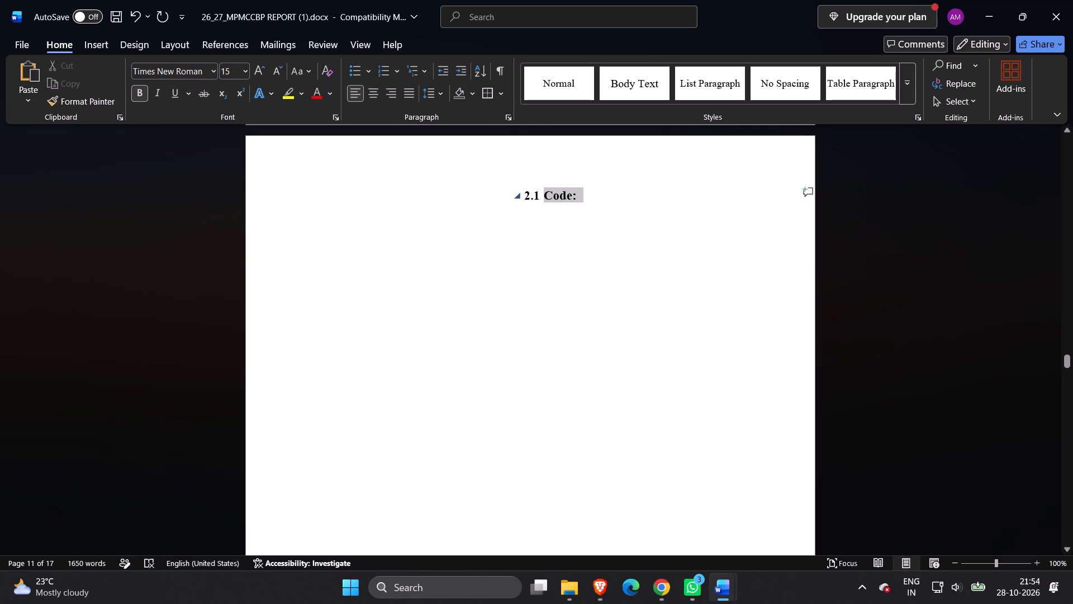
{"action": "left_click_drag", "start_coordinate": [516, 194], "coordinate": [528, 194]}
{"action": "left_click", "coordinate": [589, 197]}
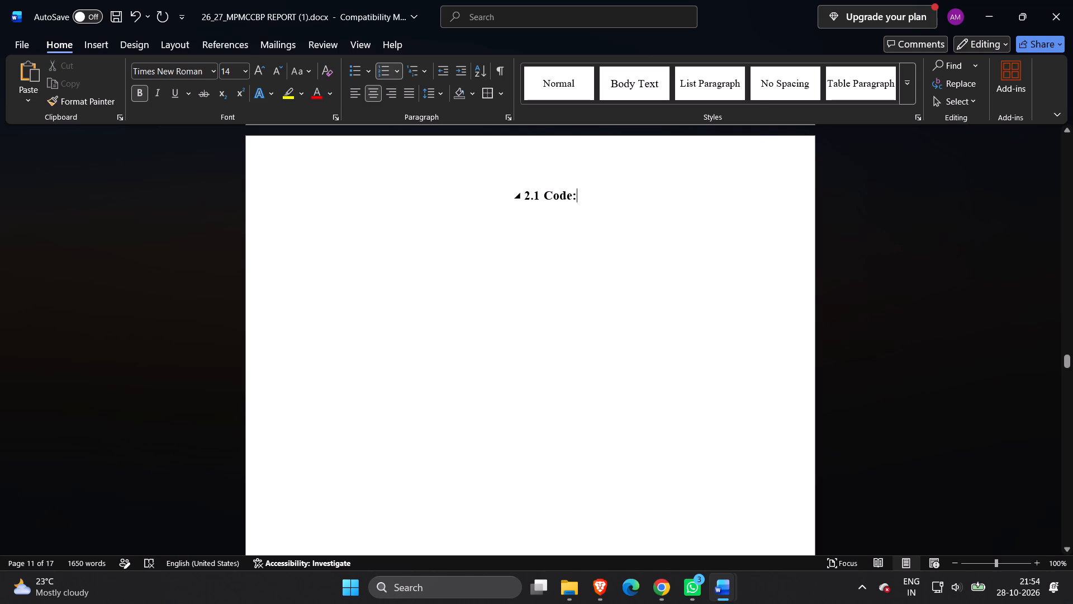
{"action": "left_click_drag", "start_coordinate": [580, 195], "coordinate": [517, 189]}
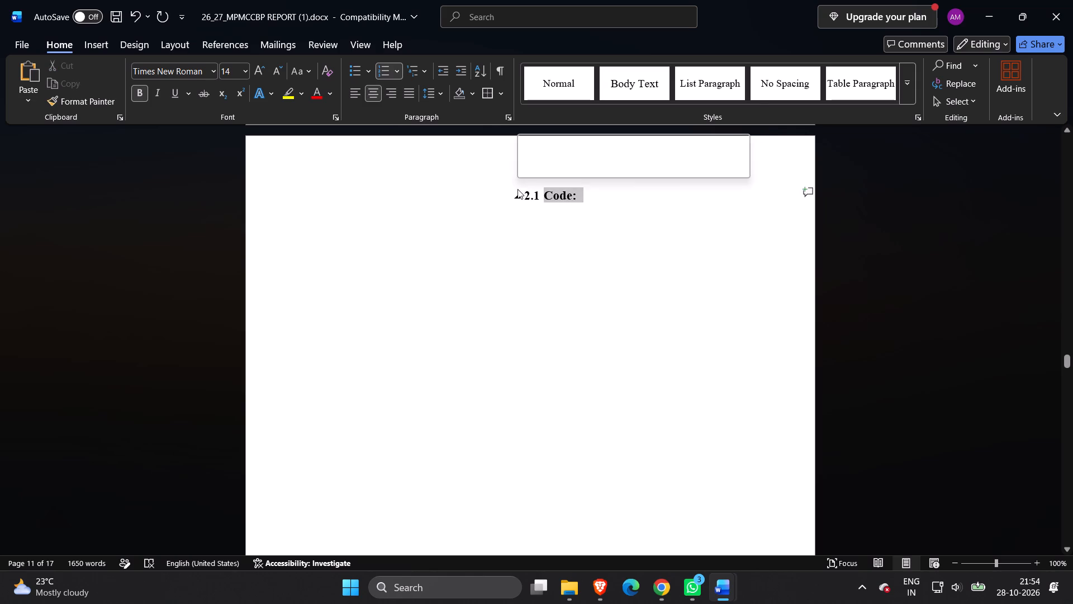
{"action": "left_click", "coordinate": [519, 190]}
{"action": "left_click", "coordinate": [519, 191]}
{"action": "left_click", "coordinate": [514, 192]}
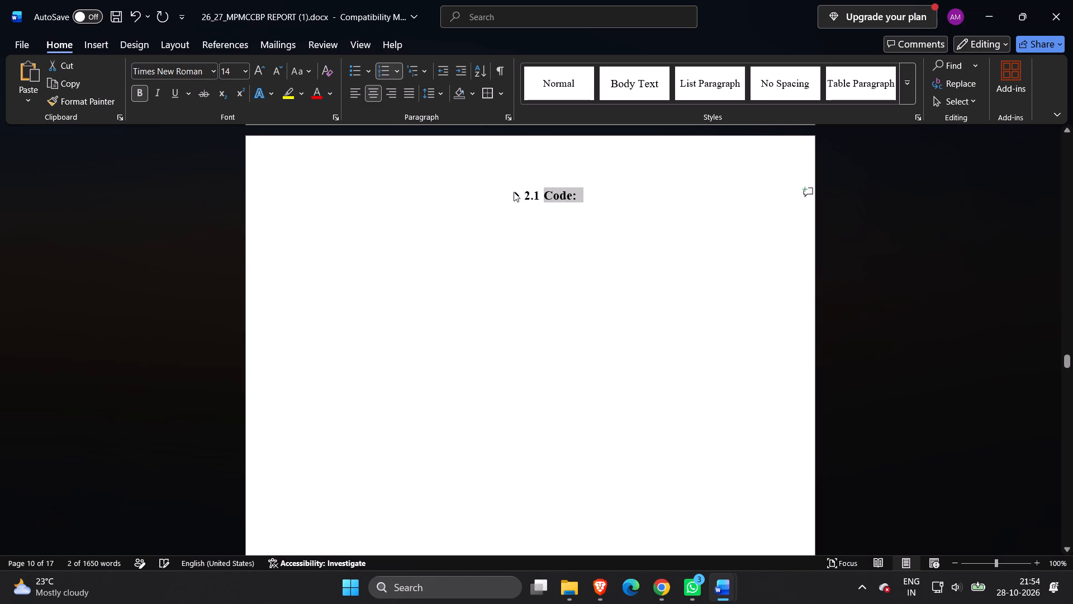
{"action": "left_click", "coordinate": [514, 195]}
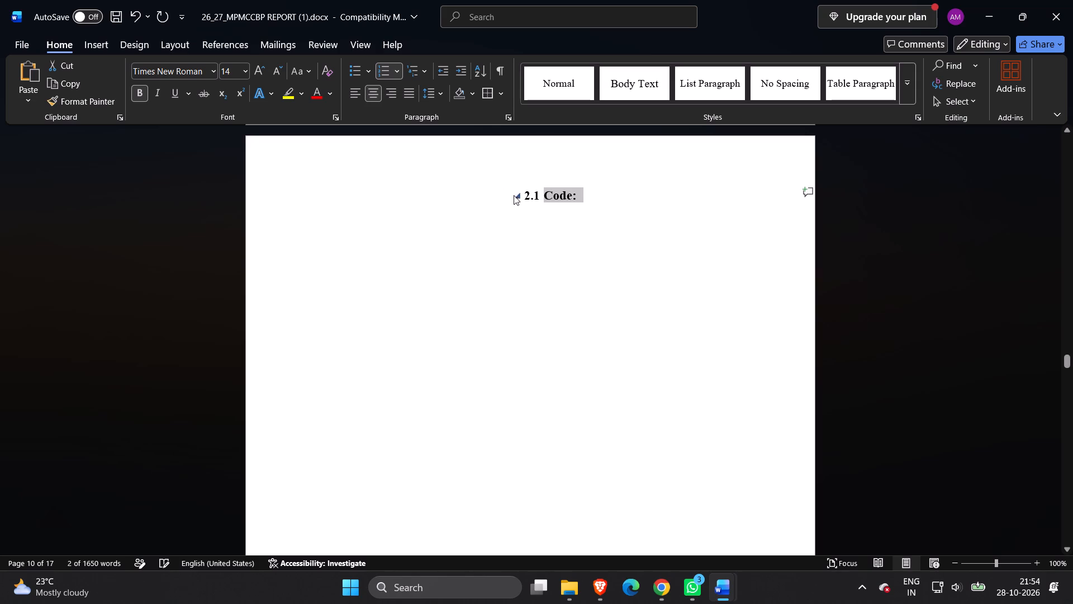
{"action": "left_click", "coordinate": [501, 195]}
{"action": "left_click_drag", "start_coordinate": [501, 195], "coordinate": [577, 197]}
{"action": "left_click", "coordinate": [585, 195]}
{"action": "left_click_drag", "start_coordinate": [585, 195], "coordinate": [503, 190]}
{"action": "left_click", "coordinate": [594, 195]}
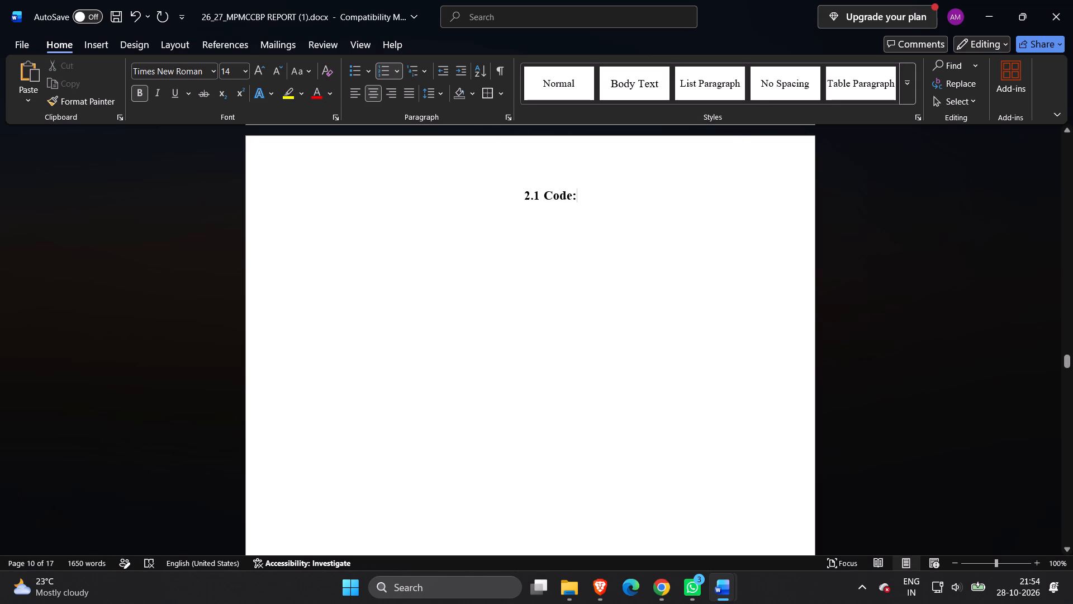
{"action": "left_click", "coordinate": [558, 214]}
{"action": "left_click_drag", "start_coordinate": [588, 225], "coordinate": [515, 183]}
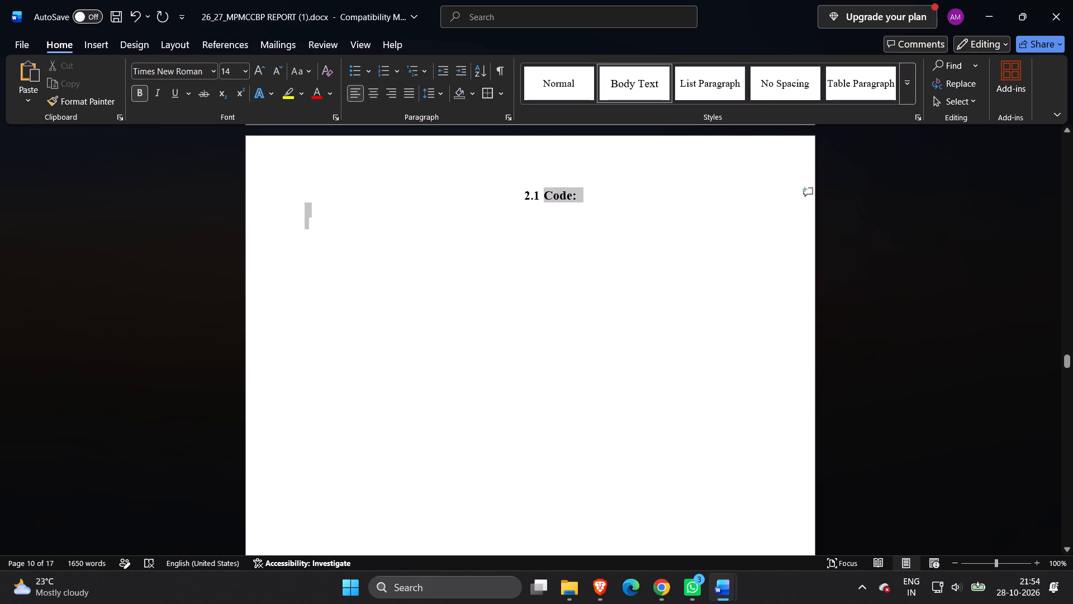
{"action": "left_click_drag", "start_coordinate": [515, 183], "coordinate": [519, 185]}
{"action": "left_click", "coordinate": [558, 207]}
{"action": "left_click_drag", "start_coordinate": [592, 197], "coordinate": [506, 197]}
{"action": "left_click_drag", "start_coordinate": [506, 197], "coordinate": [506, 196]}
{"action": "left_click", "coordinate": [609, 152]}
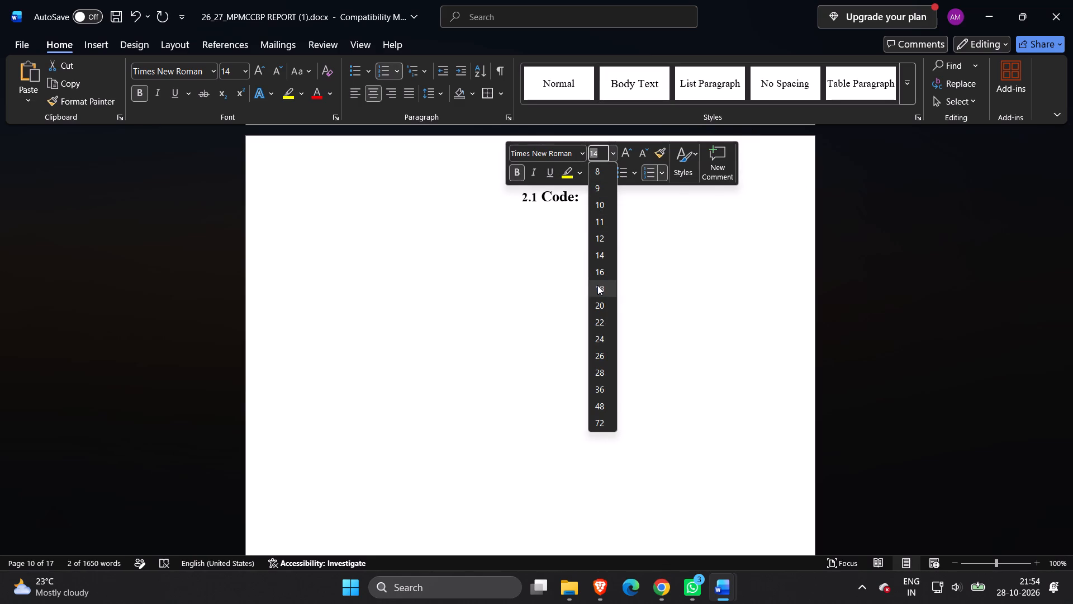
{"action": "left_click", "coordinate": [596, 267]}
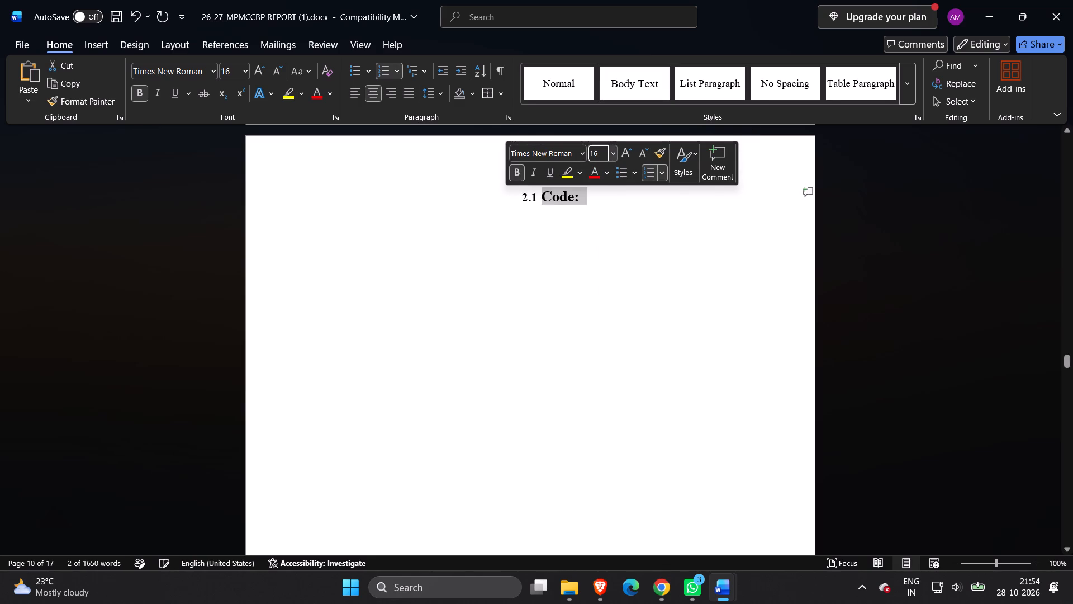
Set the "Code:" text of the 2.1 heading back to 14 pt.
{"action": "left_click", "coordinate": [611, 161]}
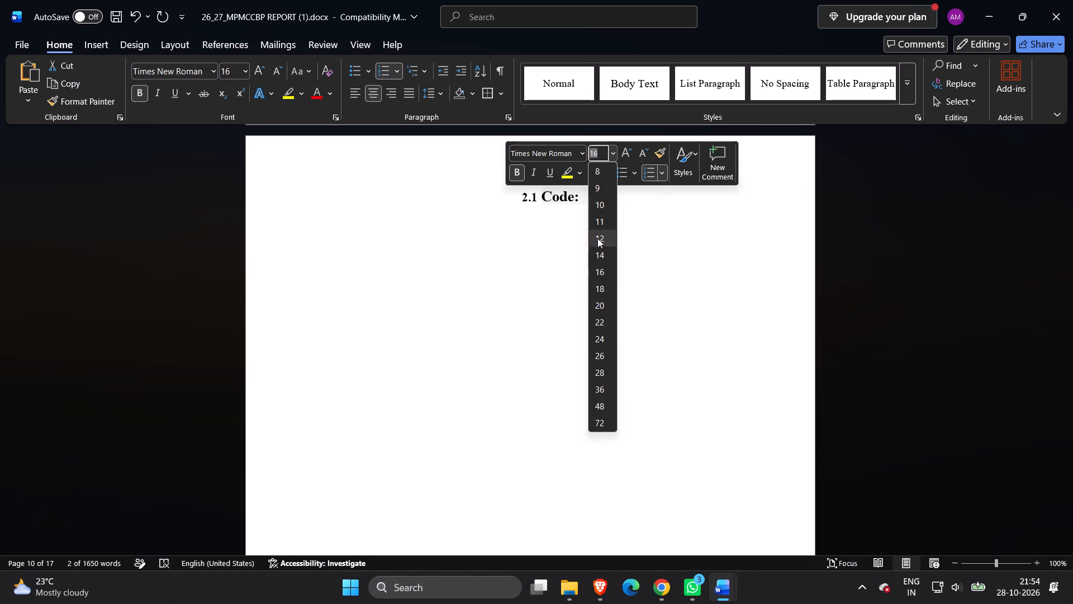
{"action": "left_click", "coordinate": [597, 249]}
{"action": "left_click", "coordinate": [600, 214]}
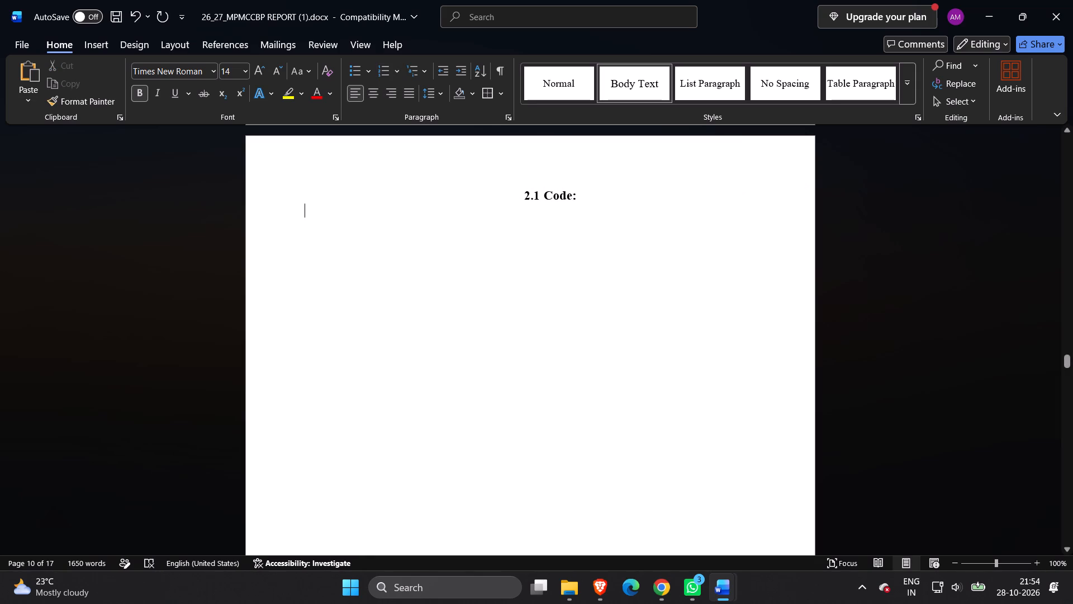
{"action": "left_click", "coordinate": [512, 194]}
Review the report pages from the 2.1 Code heading through 3.OUTPUT to the CONCLUSION page.
{"action": "key", "text": "Left"}
{"action": "key", "text": "Left"}
{"action": "scroll", "coordinate": [575, 253], "scroll_direction": "up", "scroll_amount": 2}
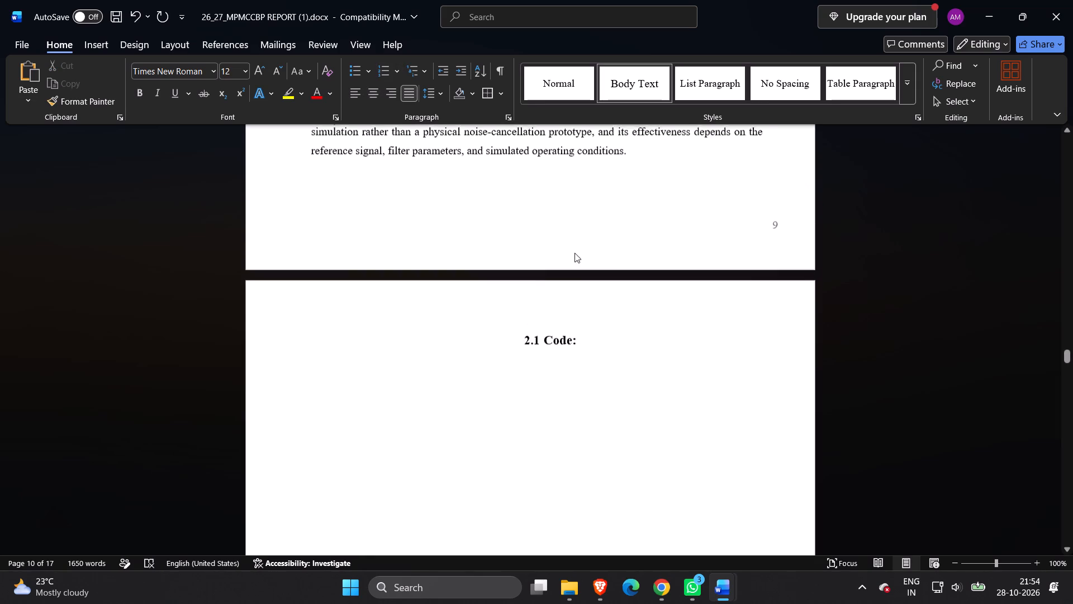
{"action": "scroll", "coordinate": [575, 253], "scroll_direction": "up", "scroll_amount": 10}
{"action": "scroll", "coordinate": [575, 253], "scroll_direction": "down", "scroll_amount": 16}
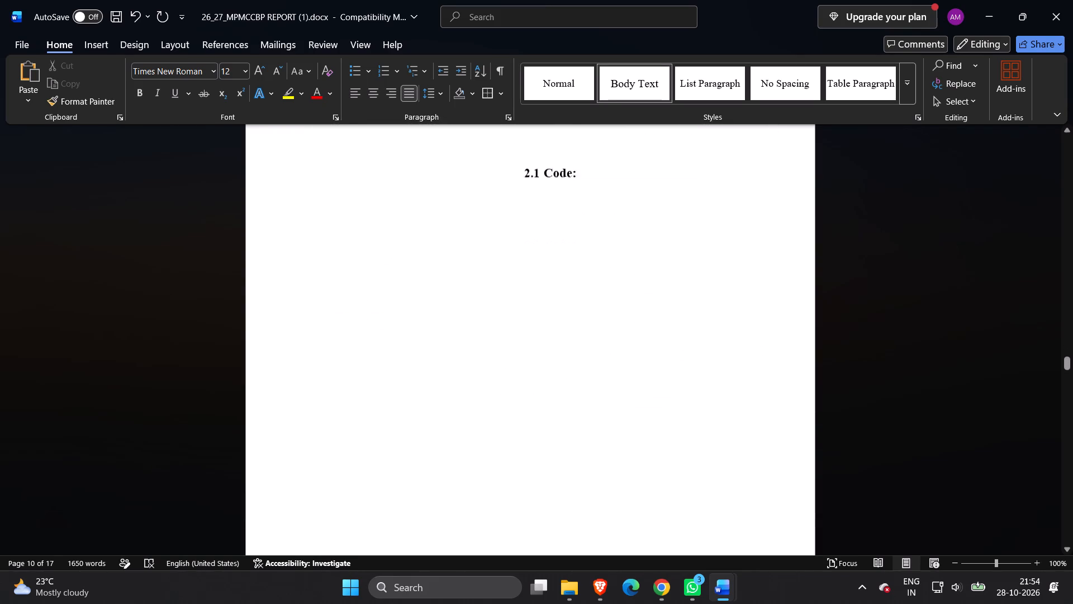
{"action": "scroll", "coordinate": [571, 271], "scroll_direction": "down", "scroll_amount": 20}
{"action": "scroll", "coordinate": [571, 271], "scroll_direction": "down", "scroll_amount": 2}
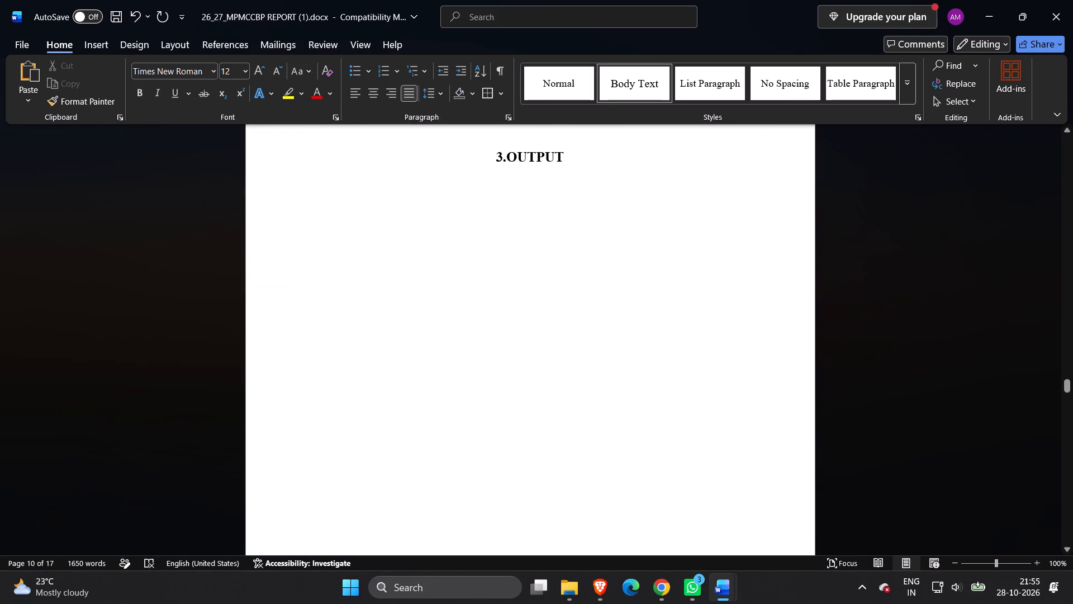
{"action": "scroll", "coordinate": [571, 271], "scroll_direction": "down", "scroll_amount": 6}
{"action": "scroll", "coordinate": [571, 271], "scroll_direction": "down", "scroll_amount": 18}
{"action": "scroll", "coordinate": [571, 271], "scroll_direction": "down", "scroll_amount": 6}
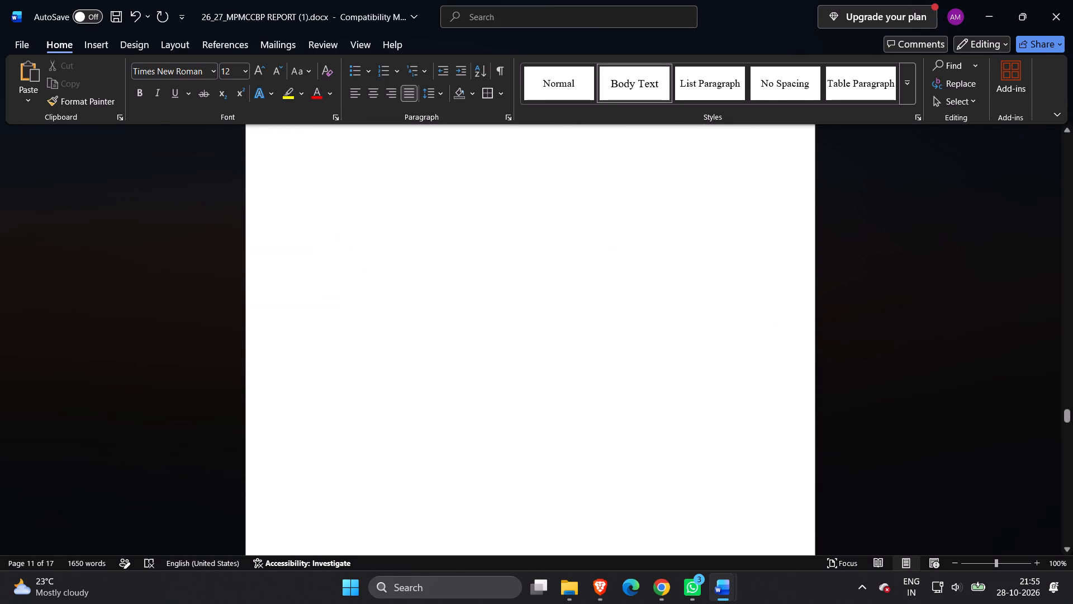
{"action": "scroll", "coordinate": [571, 271], "scroll_direction": "down", "scroll_amount": 12}
{"action": "scroll", "coordinate": [571, 271], "scroll_direction": "down", "scroll_amount": 11}
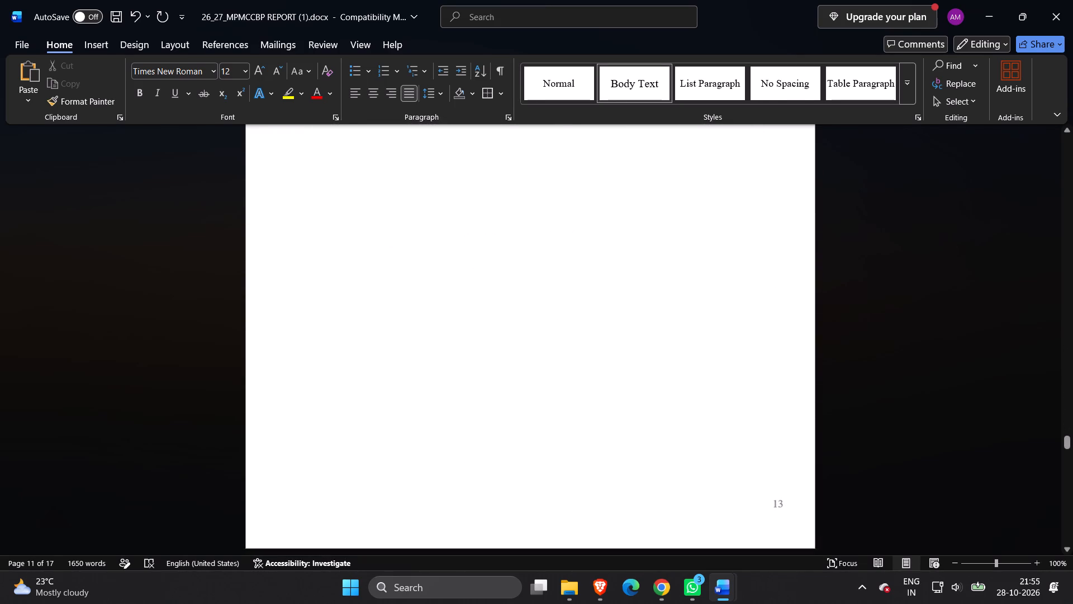
{"action": "scroll", "coordinate": [571, 271], "scroll_direction": "down", "scroll_amount": 8}
{"action": "scroll", "coordinate": [571, 271], "scroll_direction": "up", "scroll_amount": 8}
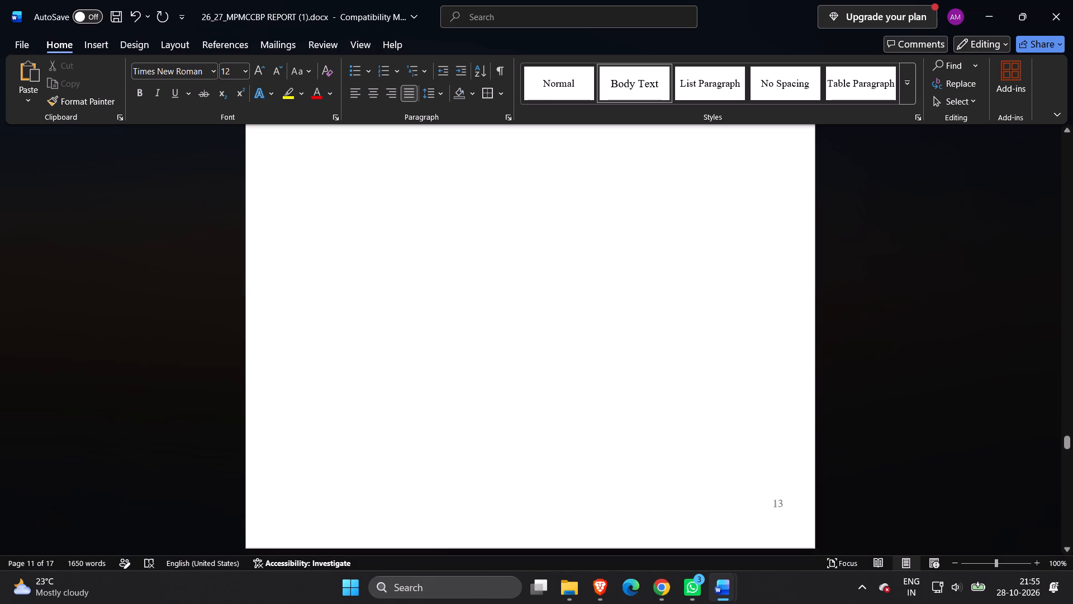
{"action": "scroll", "coordinate": [571, 271], "scroll_direction": "up", "scroll_amount": 11}
{"action": "scroll", "coordinate": [571, 271], "scroll_direction": "down", "scroll_amount": 2}
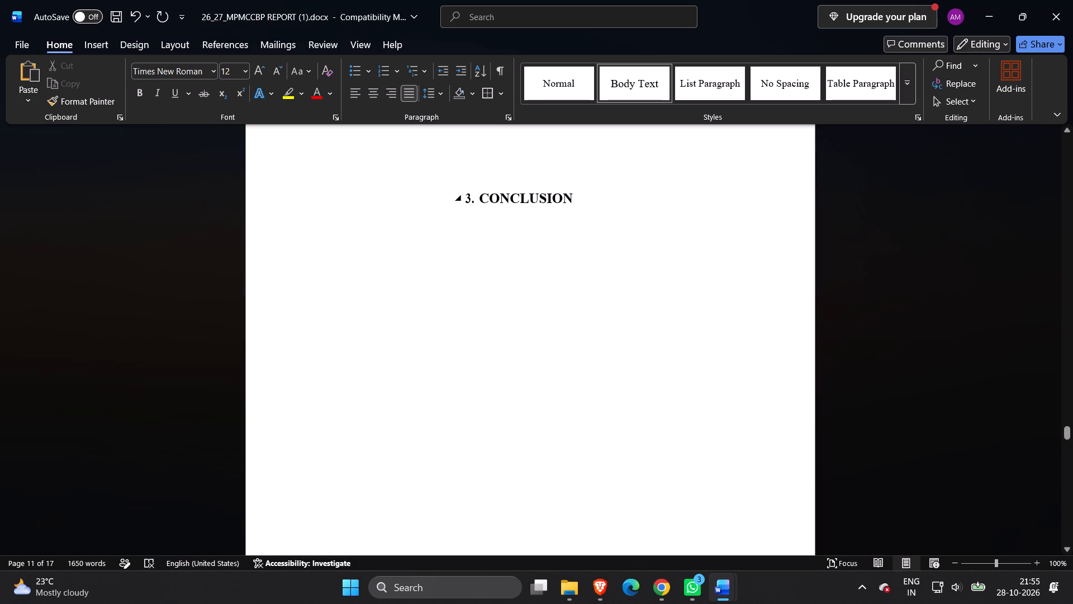
Replace the number before the CONCLUSION heading with "4.", preceded by five leading spaces.
{"action": "left_click", "coordinate": [471, 199]}
{"action": "left_click", "coordinate": [475, 199]}
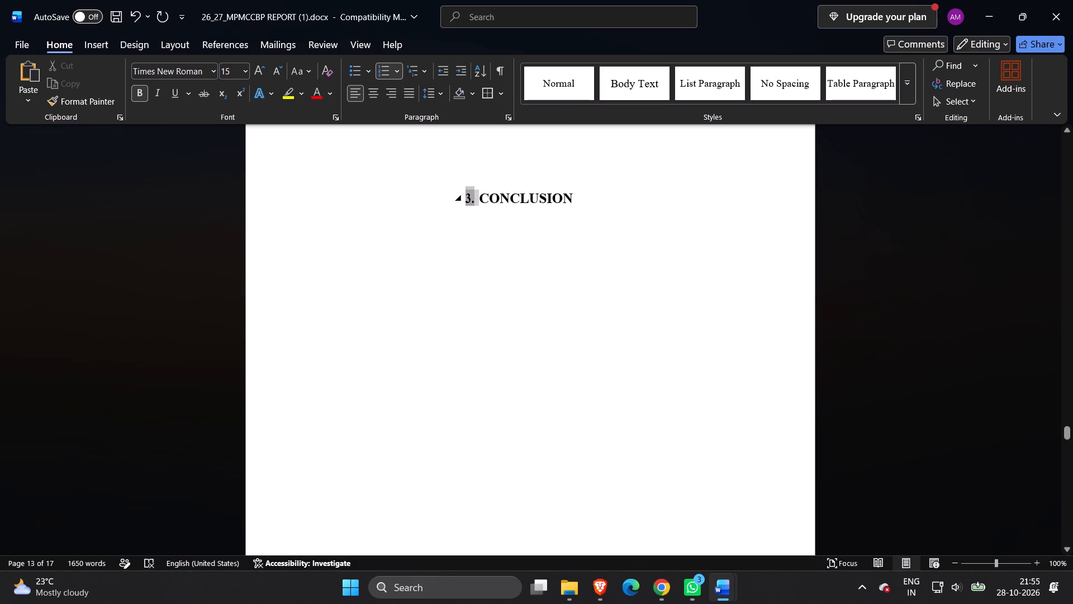
{"action": "key", "text": "BackSpace"}
{"action": "key", "text": "BackSpace"}
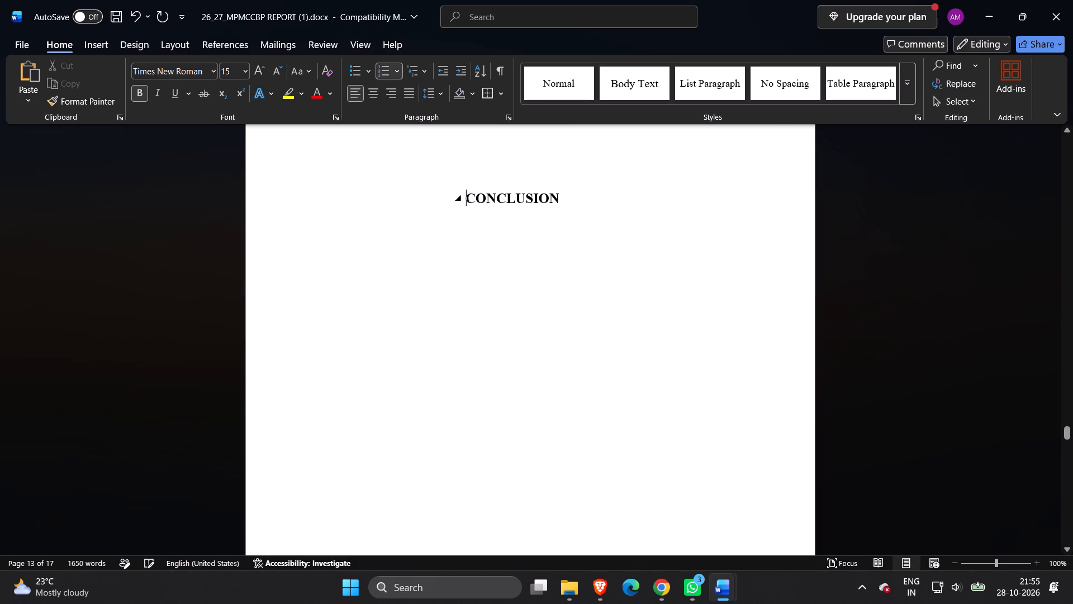
{"action": "key", "text": "space"}
{"action": "key", "text": "space"}
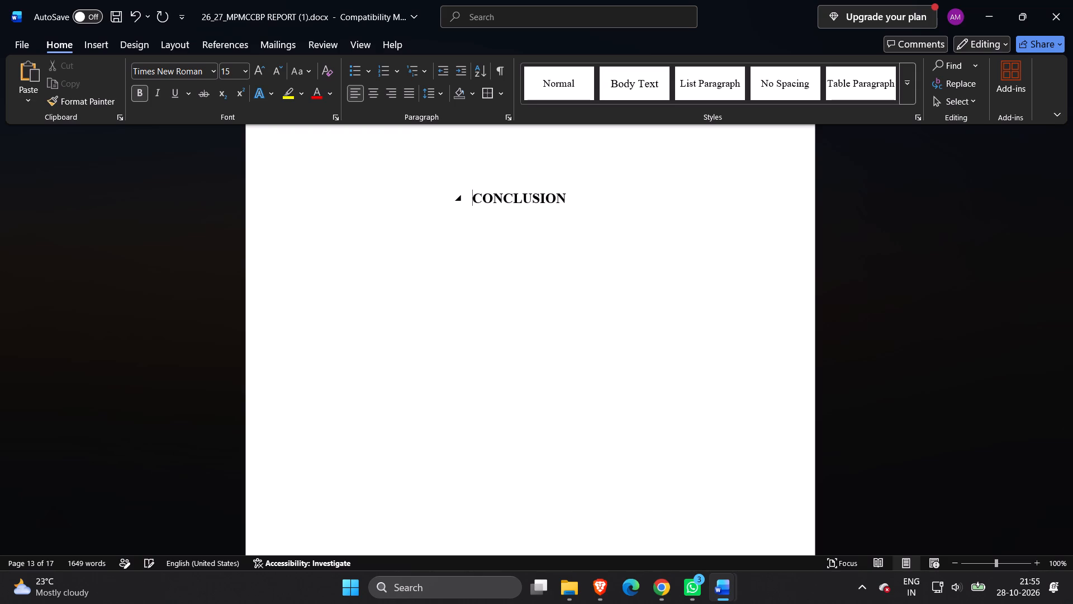
{"action": "scroll", "coordinate": [474, 199], "scroll_direction": "up", "scroll_amount": 20}
{"action": "scroll", "coordinate": [474, 199], "scroll_direction": "up", "scroll_amount": 14}
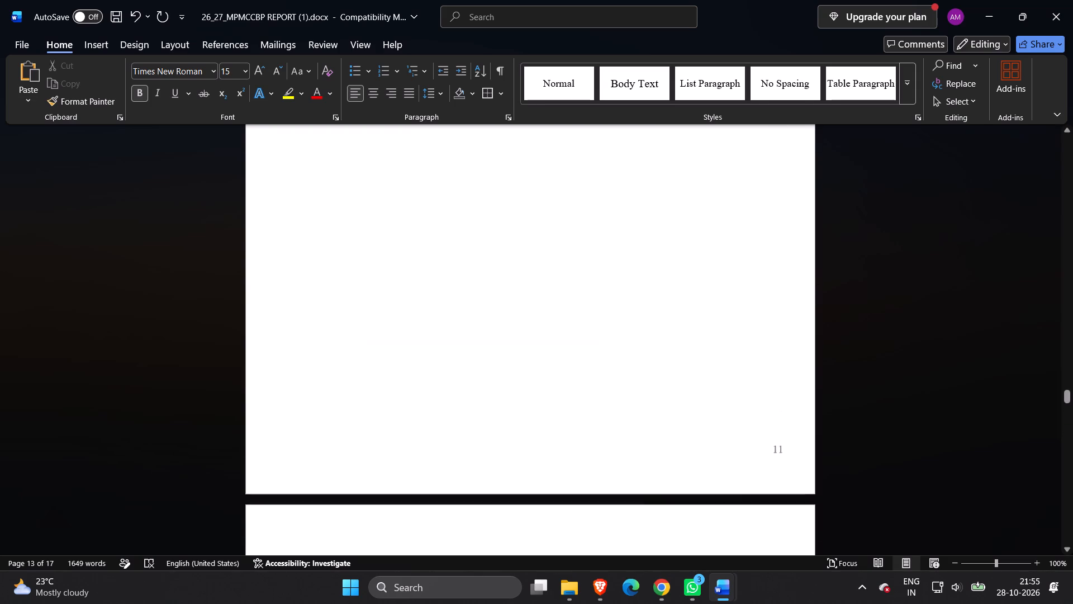
{"action": "scroll", "coordinate": [474, 199], "scroll_direction": "up", "scroll_amount": 19}
{"action": "scroll", "coordinate": [474, 199], "scroll_direction": "down", "scroll_amount": 9}
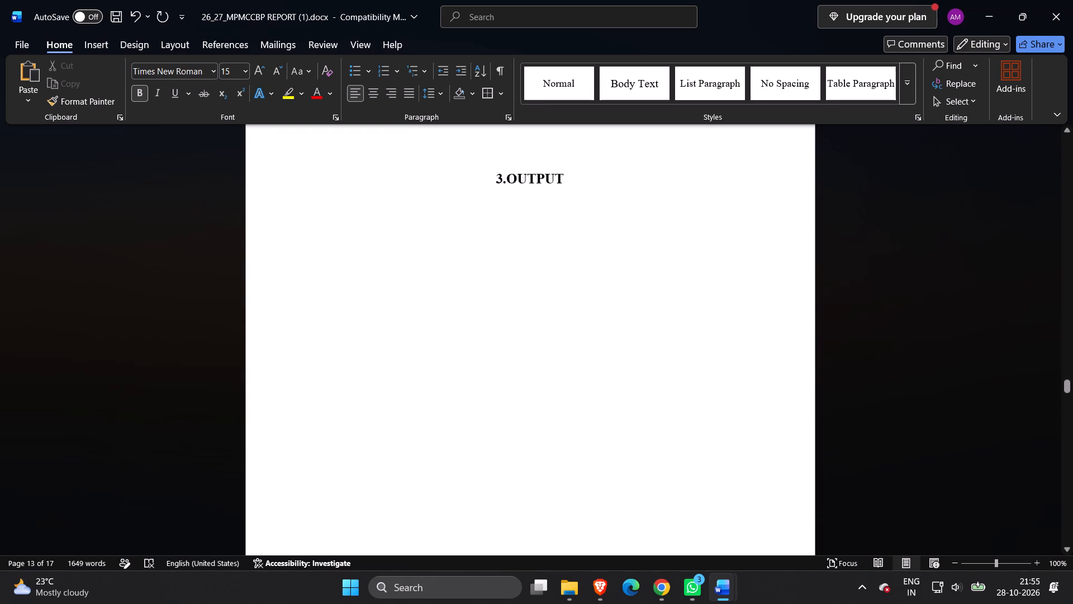
{"action": "scroll", "coordinate": [474, 199], "scroll_direction": "down", "scroll_amount": 18}
{"action": "scroll", "coordinate": [473, 199], "scroll_direction": "down", "scroll_amount": 20}
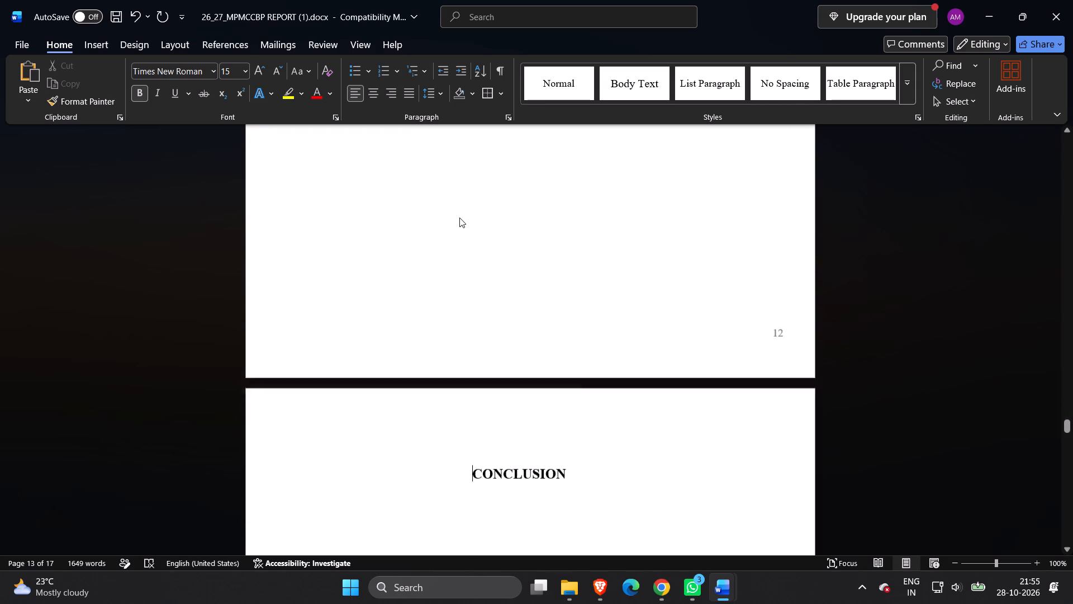
{"action": "scroll", "coordinate": [459, 218], "scroll_direction": "down", "scroll_amount": 6}
{"action": "key", "text": "space"}
{"action": "key", "text": "space"}
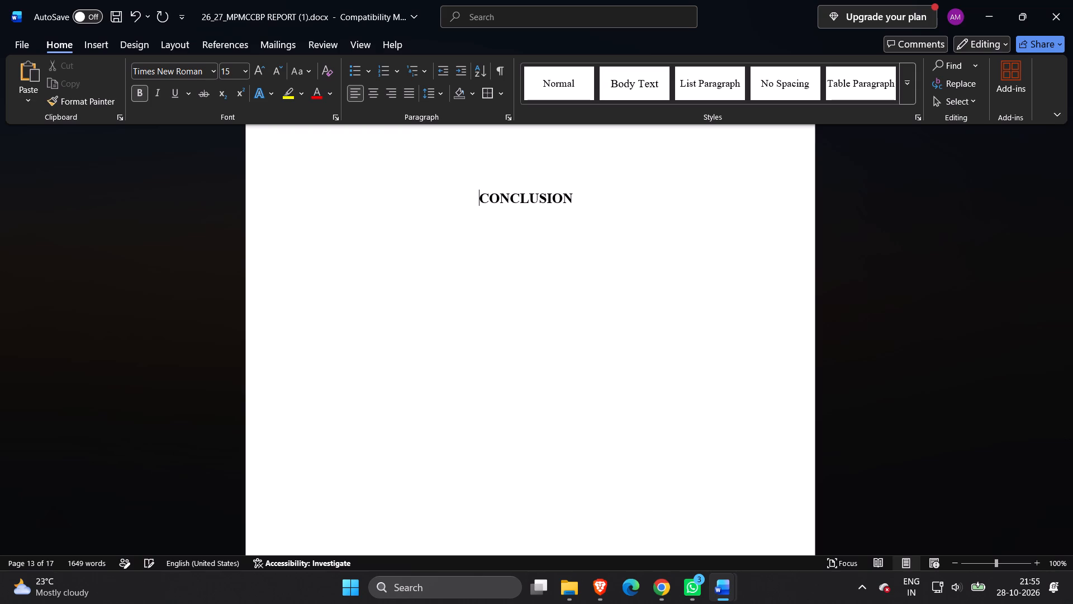
{"action": "key", "text": "space"}
{"action": "type", "text": "4."}
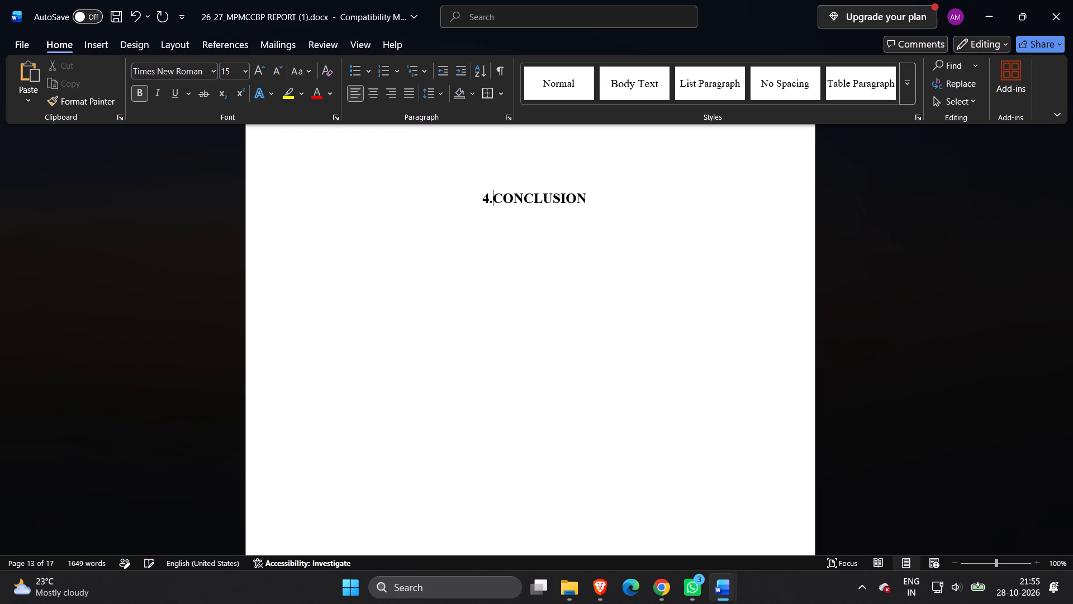
Review the report backwards from the CONCLUSION page, through the working and introduction sections, to the CONTENTS page.
{"action": "scroll", "coordinate": [459, 218], "scroll_direction": "up", "scroll_amount": 11}
{"action": "scroll", "coordinate": [459, 218], "scroll_direction": "up", "scroll_amount": 12}
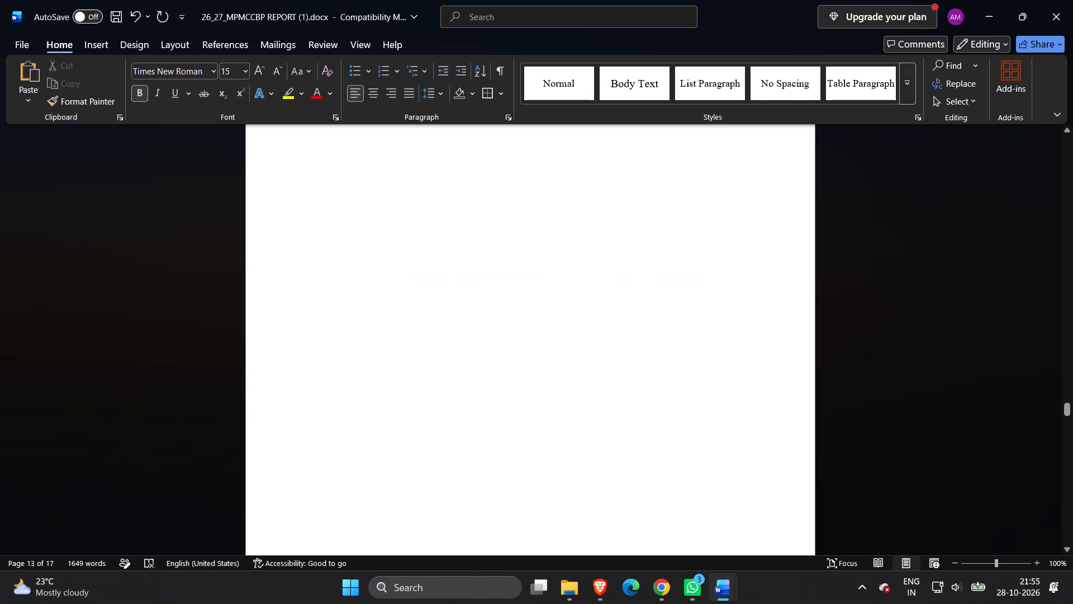
{"action": "scroll", "coordinate": [459, 218], "scroll_direction": "up", "scroll_amount": 20}
{"action": "scroll", "coordinate": [459, 218], "scroll_direction": "up", "scroll_amount": 19}
{"action": "scroll", "coordinate": [459, 218], "scroll_direction": "up", "scroll_amount": 15}
{"action": "scroll", "coordinate": [459, 218], "scroll_direction": "up", "scroll_amount": 19}
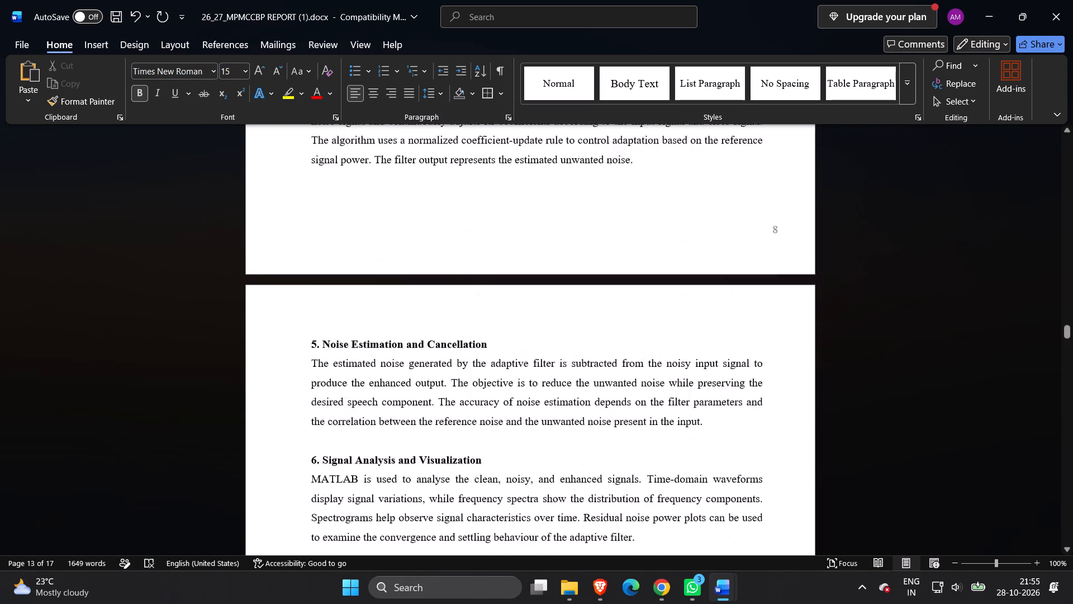
{"action": "scroll", "coordinate": [459, 218], "scroll_direction": "up", "scroll_amount": 14}
{"action": "scroll", "coordinate": [459, 218], "scroll_direction": "up", "scroll_amount": 11}
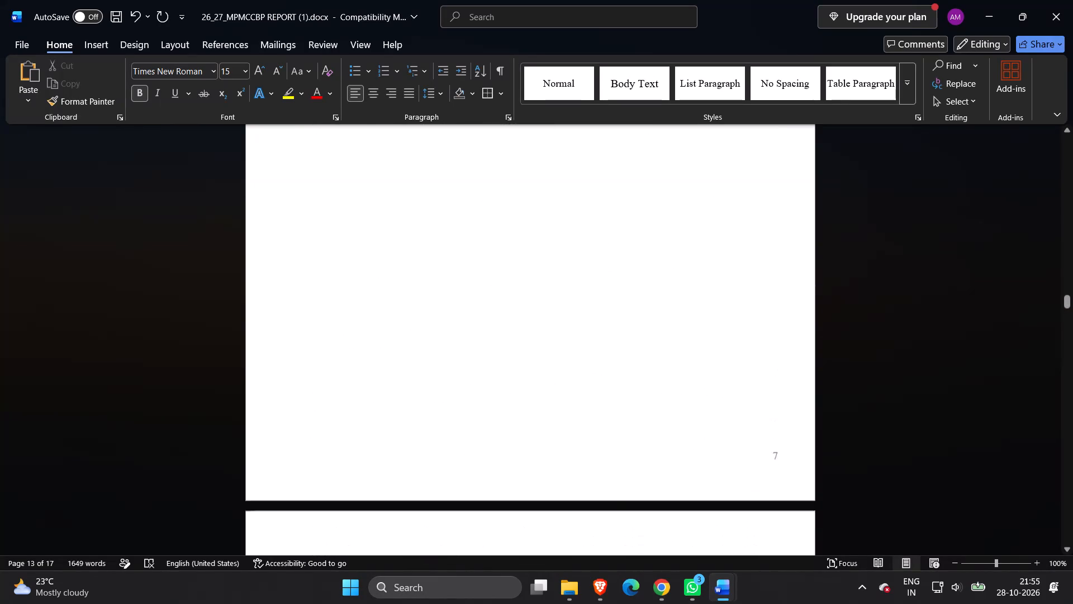
{"action": "scroll", "coordinate": [459, 218], "scroll_direction": "up", "scroll_amount": 20}
{"action": "scroll", "coordinate": [459, 218], "scroll_direction": "up", "scroll_amount": 15}
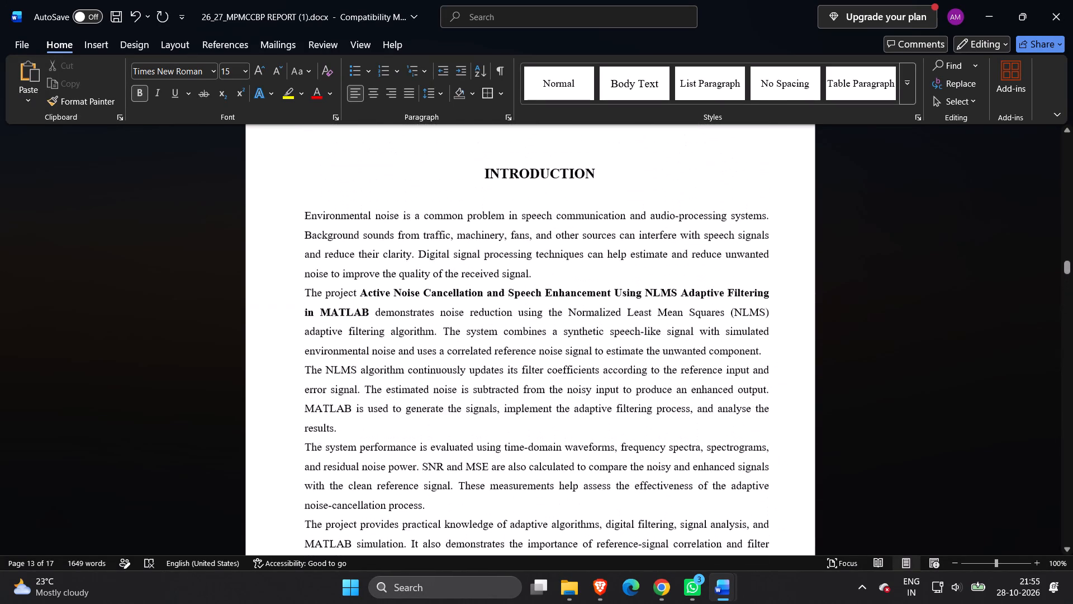
{"action": "scroll", "coordinate": [459, 218], "scroll_direction": "up", "scroll_amount": 20}
{"action": "scroll", "coordinate": [459, 218], "scroll_direction": "up", "scroll_amount": 14}
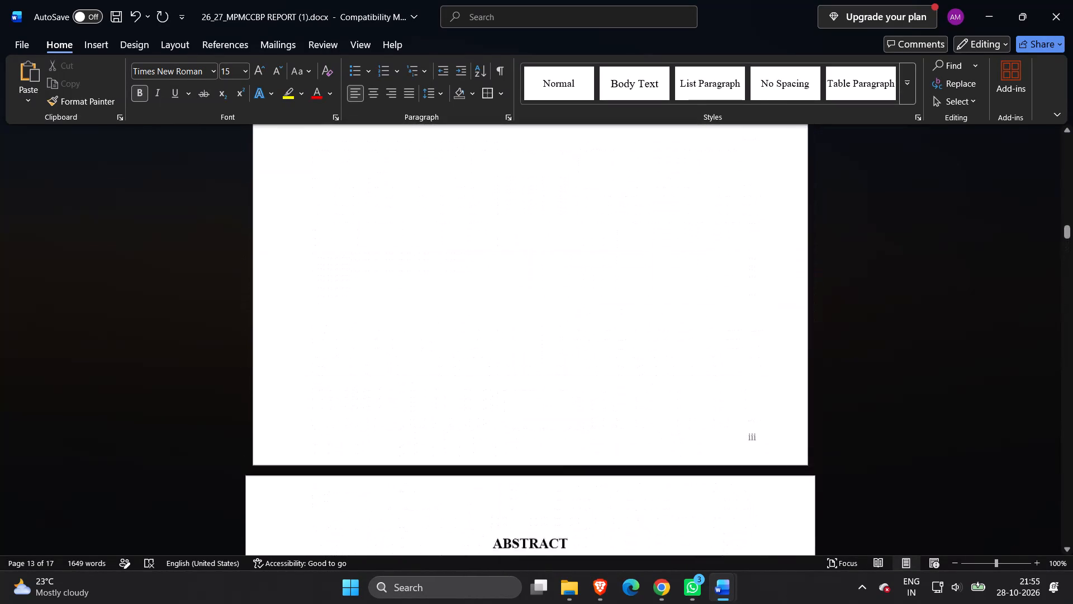
{"action": "scroll", "coordinate": [459, 218], "scroll_direction": "up", "scroll_amount": 12}
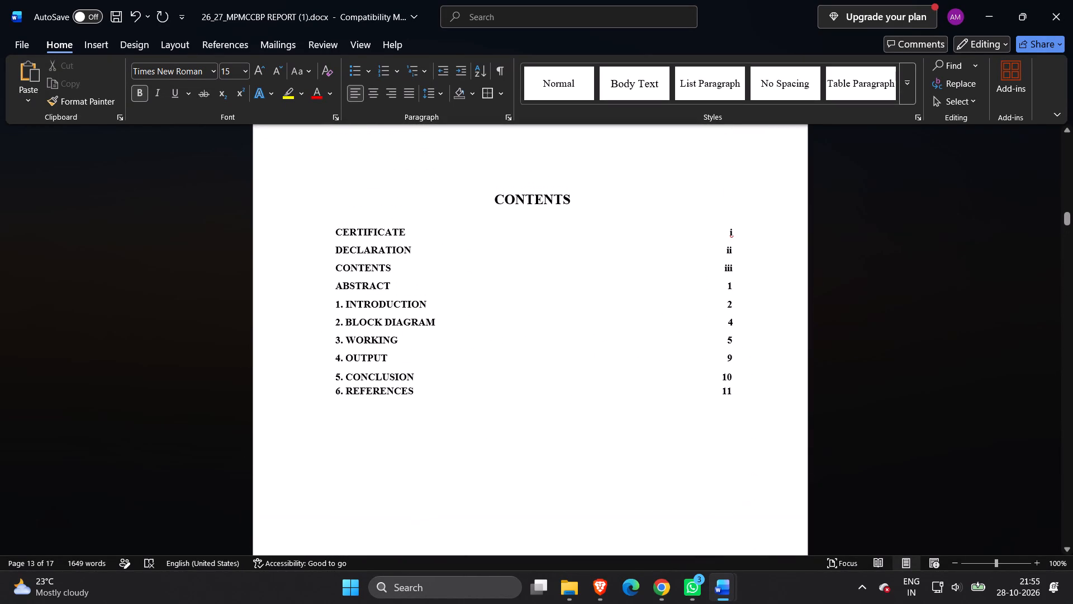
View several pages at once at 60% zoom and check the contents list against the page numbers of the front pages, abstract and introduction.
{"action": "scroll", "coordinate": [459, 218], "scroll_direction": "down", "scroll_amount": 3}
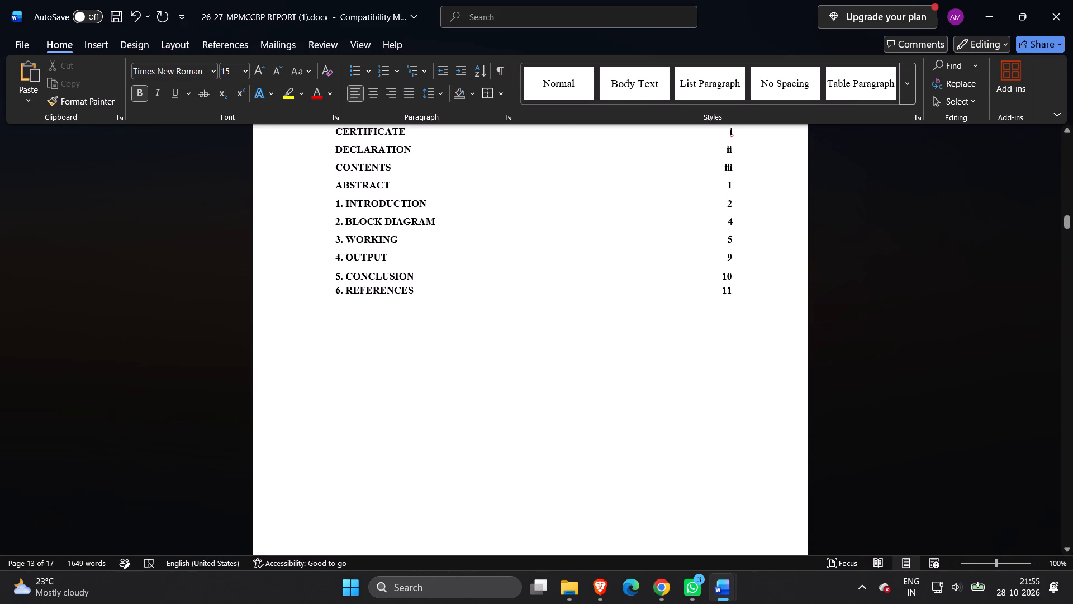
{"action": "scroll", "coordinate": [459, 218], "scroll_direction": "down", "scroll_amount": 1, "text": "ctrl"}
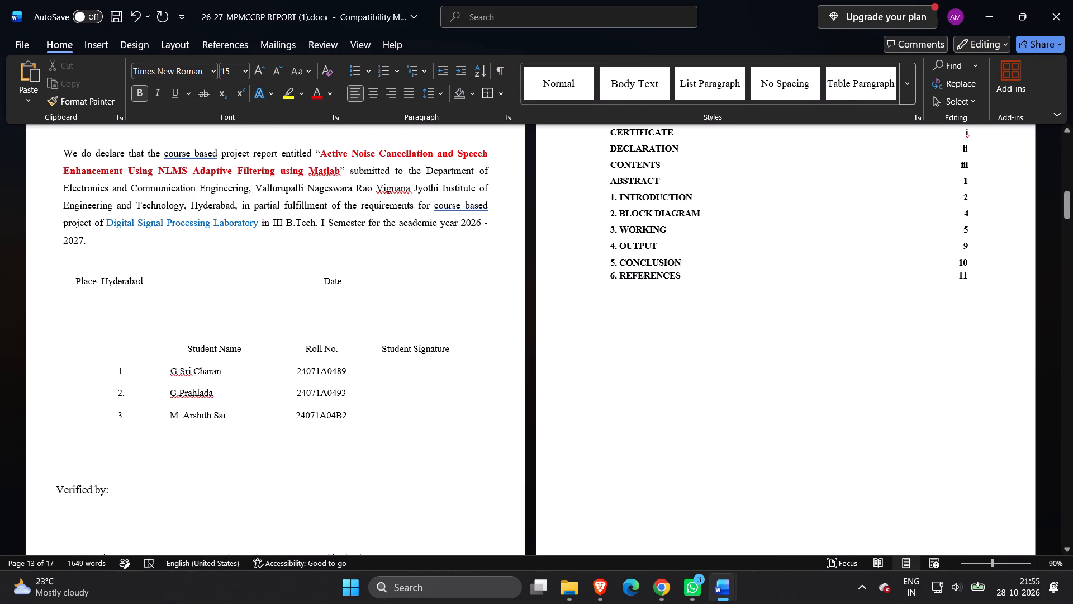
{"action": "scroll", "coordinate": [459, 218], "scroll_direction": "down", "scroll_amount": 2, "text": "ctrl"}
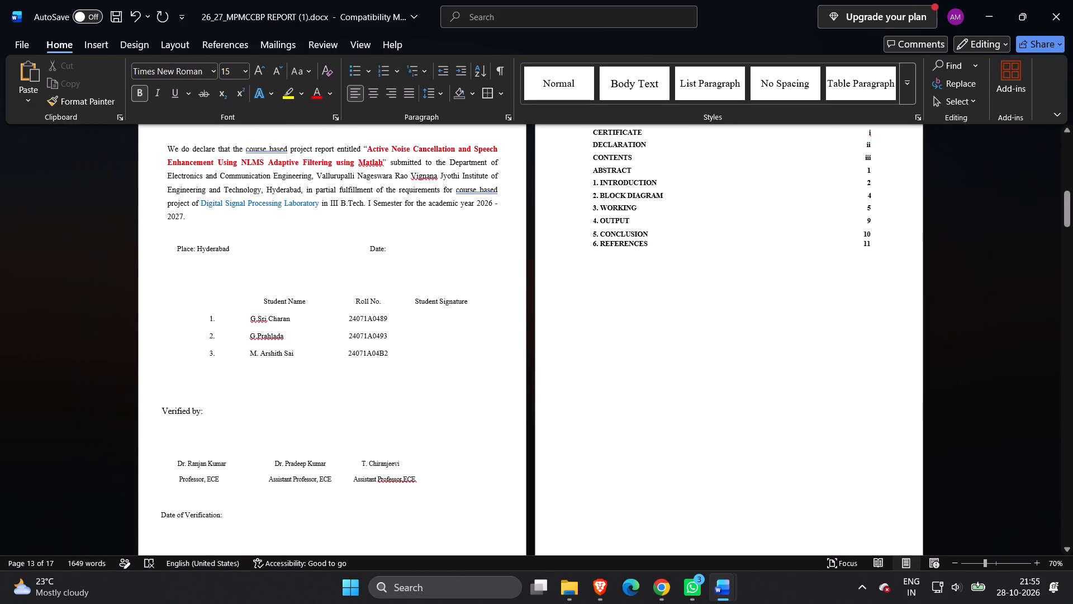
{"action": "scroll", "coordinate": [459, 218], "scroll_direction": "down", "scroll_amount": 1, "text": "ctrl"}
{"action": "scroll", "coordinate": [459, 218], "scroll_direction": "down", "scroll_amount": 2}
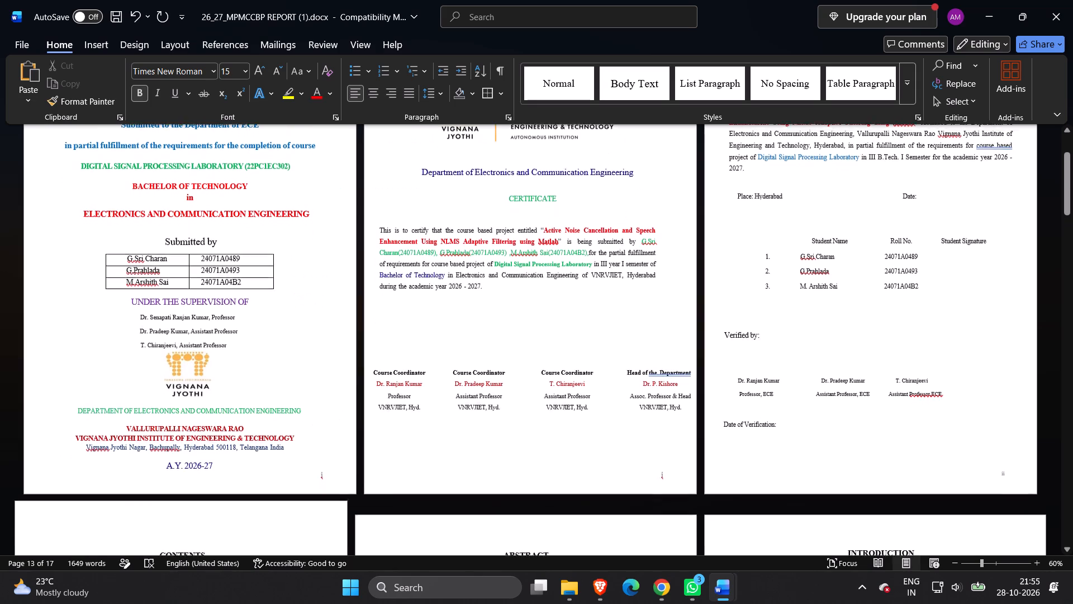
{"action": "scroll", "coordinate": [459, 218], "scroll_direction": "down", "scroll_amount": 11}
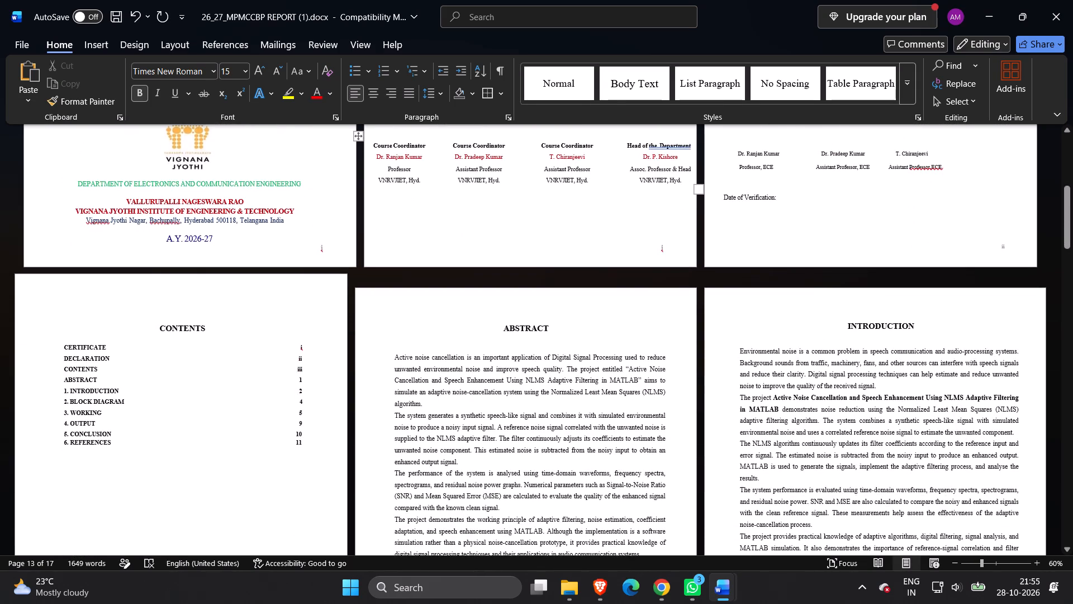
{"action": "scroll", "coordinate": [459, 218], "scroll_direction": "down", "scroll_amount": 11}
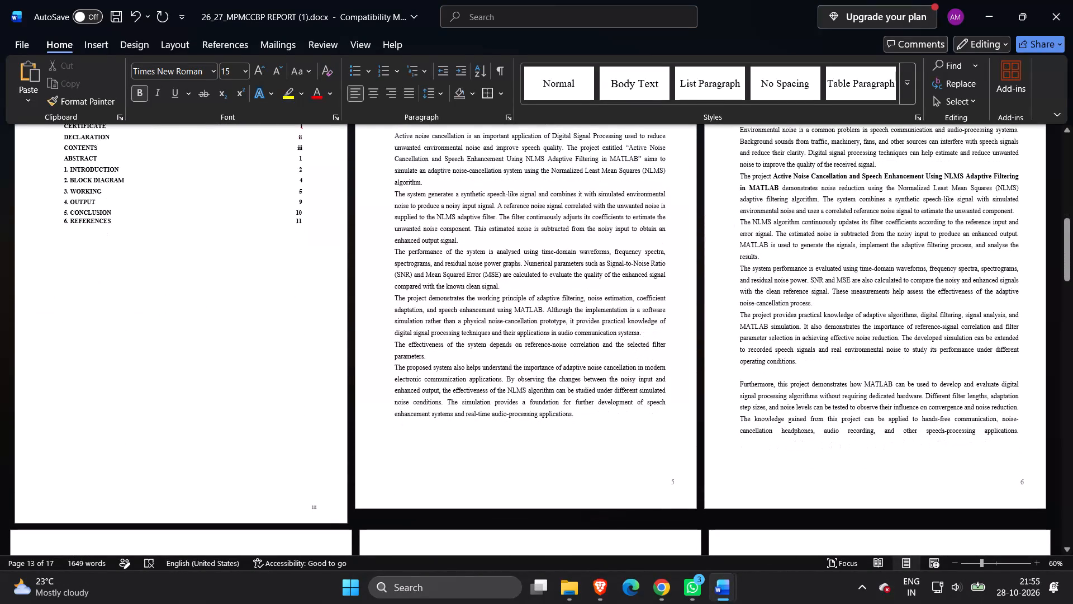
{"action": "scroll", "coordinate": [459, 218], "scroll_direction": "up", "scroll_amount": 2}
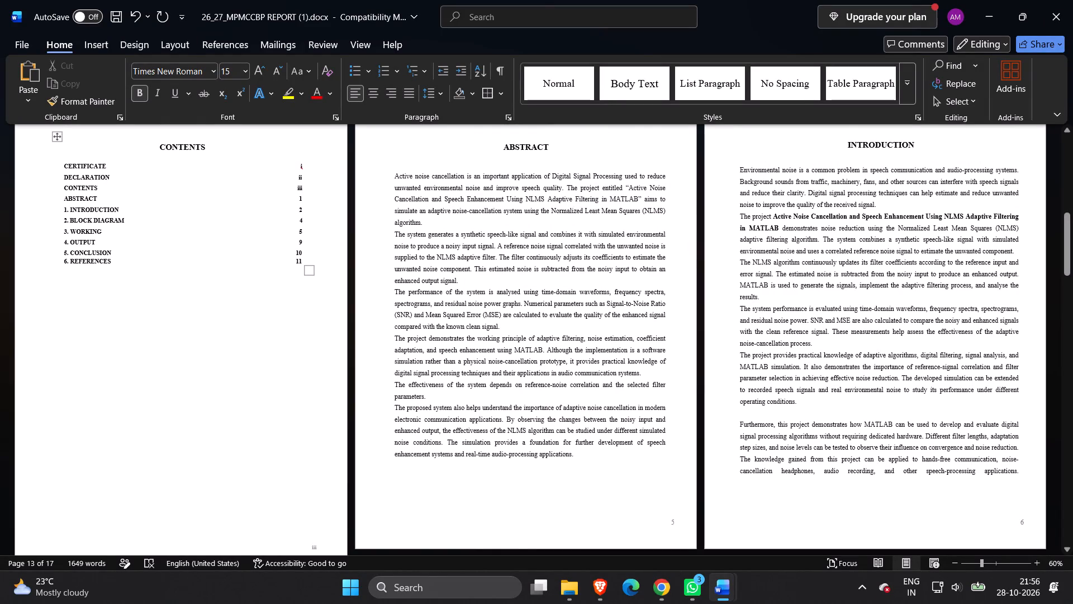
{"action": "scroll", "coordinate": [500, 323], "scroll_direction": "down", "scroll_amount": 1}
{"action": "scroll", "coordinate": [500, 323], "scroll_direction": "up", "scroll_amount": 2}
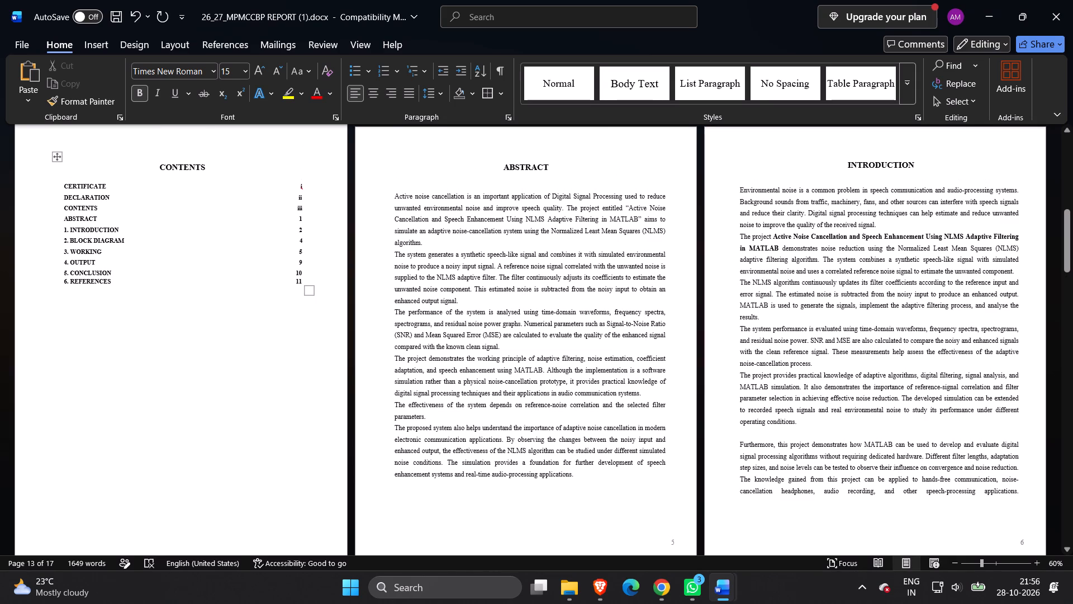
{"action": "scroll", "coordinate": [639, 306], "scroll_direction": "down", "scroll_amount": 2}
{"action": "scroll", "coordinate": [639, 306], "scroll_direction": "up", "scroll_amount": 6}
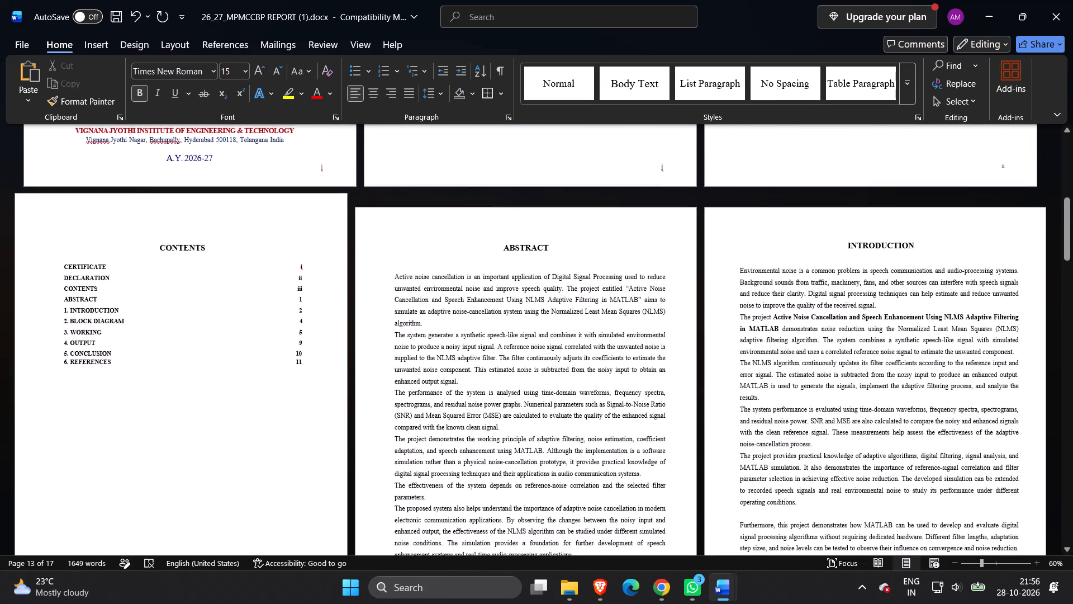
{"action": "scroll", "coordinate": [639, 306], "scroll_direction": "up", "scroll_amount": 4}
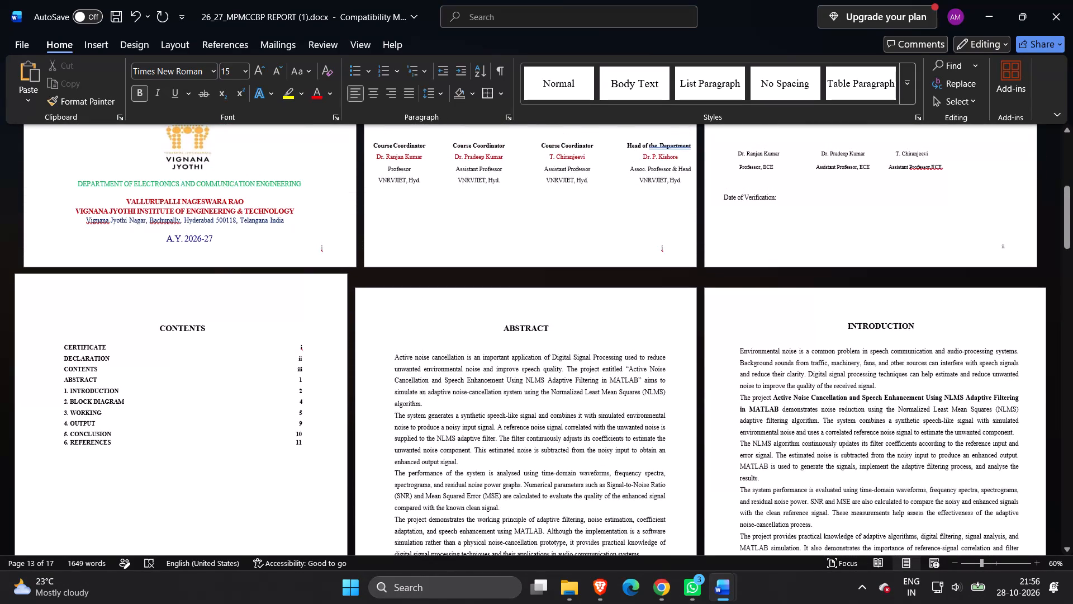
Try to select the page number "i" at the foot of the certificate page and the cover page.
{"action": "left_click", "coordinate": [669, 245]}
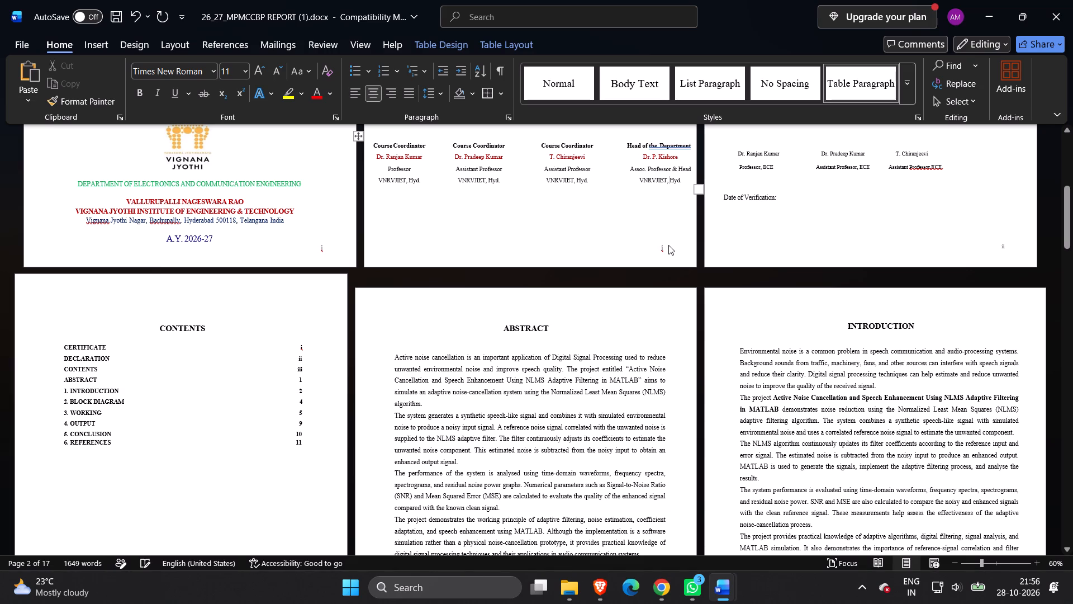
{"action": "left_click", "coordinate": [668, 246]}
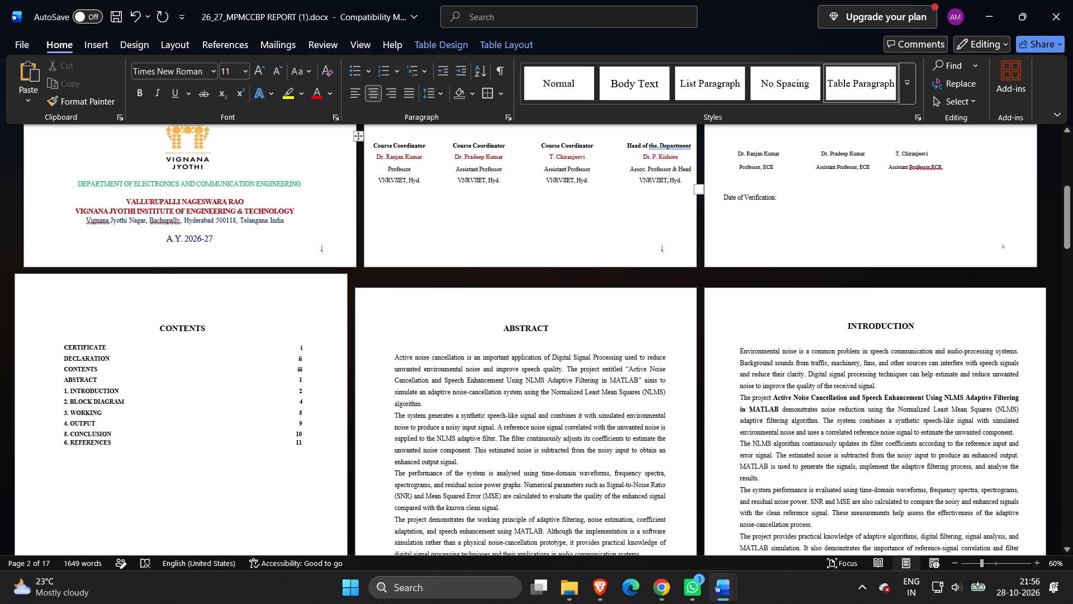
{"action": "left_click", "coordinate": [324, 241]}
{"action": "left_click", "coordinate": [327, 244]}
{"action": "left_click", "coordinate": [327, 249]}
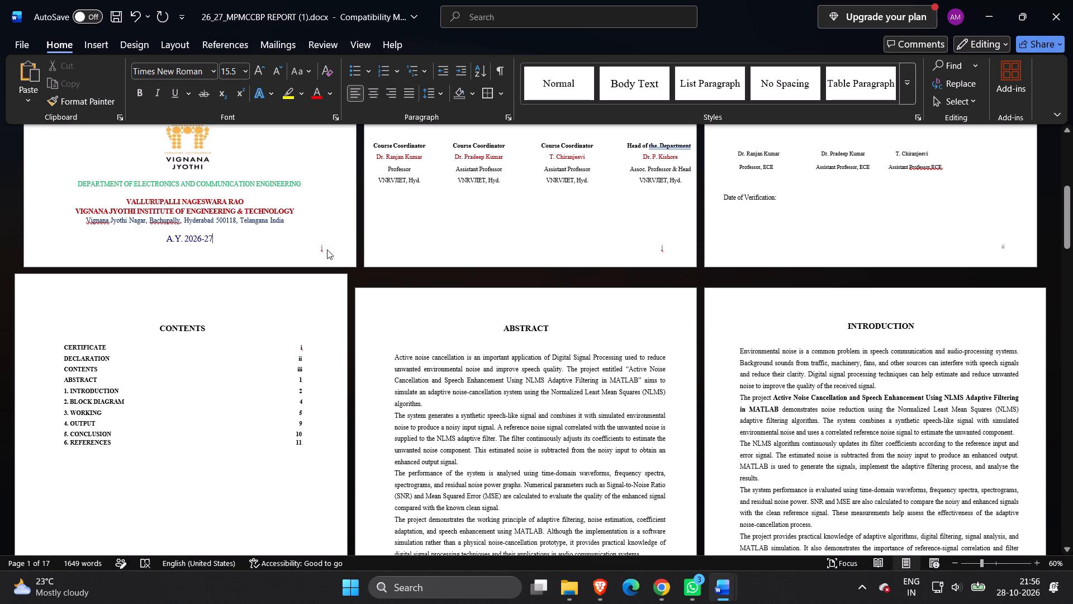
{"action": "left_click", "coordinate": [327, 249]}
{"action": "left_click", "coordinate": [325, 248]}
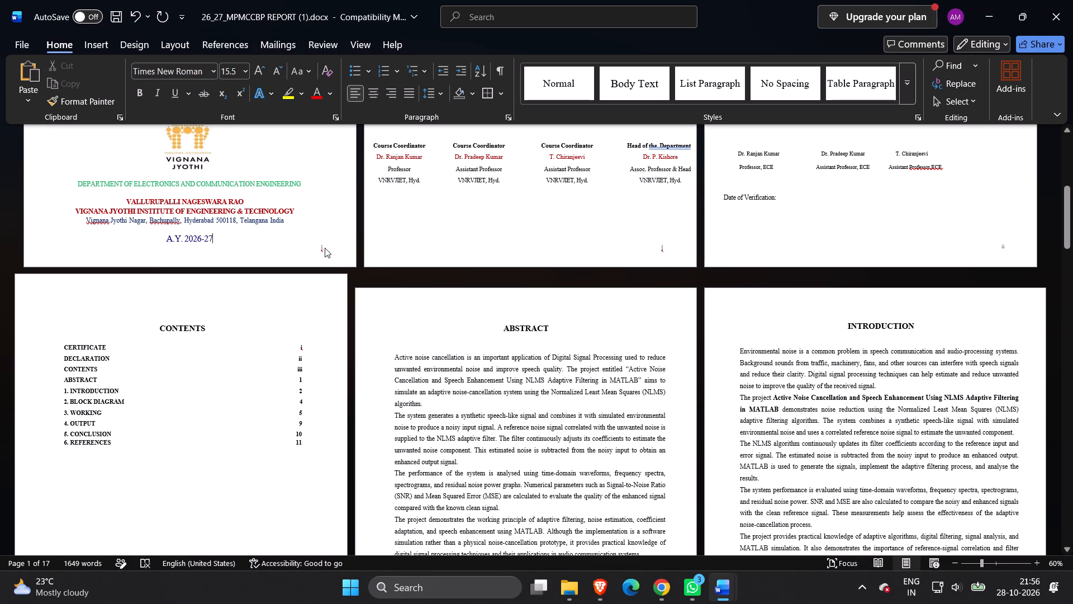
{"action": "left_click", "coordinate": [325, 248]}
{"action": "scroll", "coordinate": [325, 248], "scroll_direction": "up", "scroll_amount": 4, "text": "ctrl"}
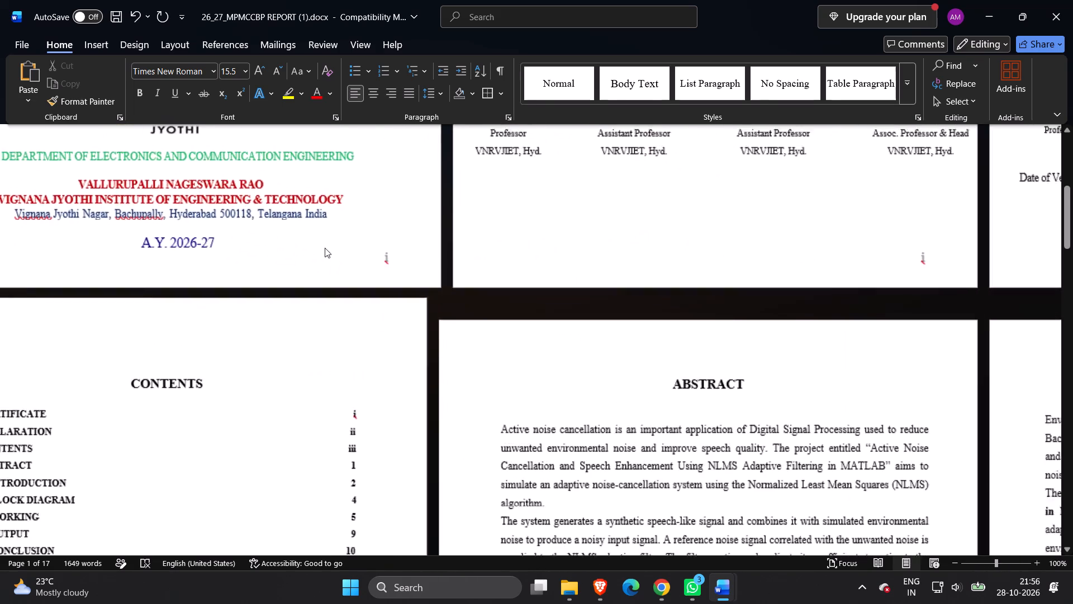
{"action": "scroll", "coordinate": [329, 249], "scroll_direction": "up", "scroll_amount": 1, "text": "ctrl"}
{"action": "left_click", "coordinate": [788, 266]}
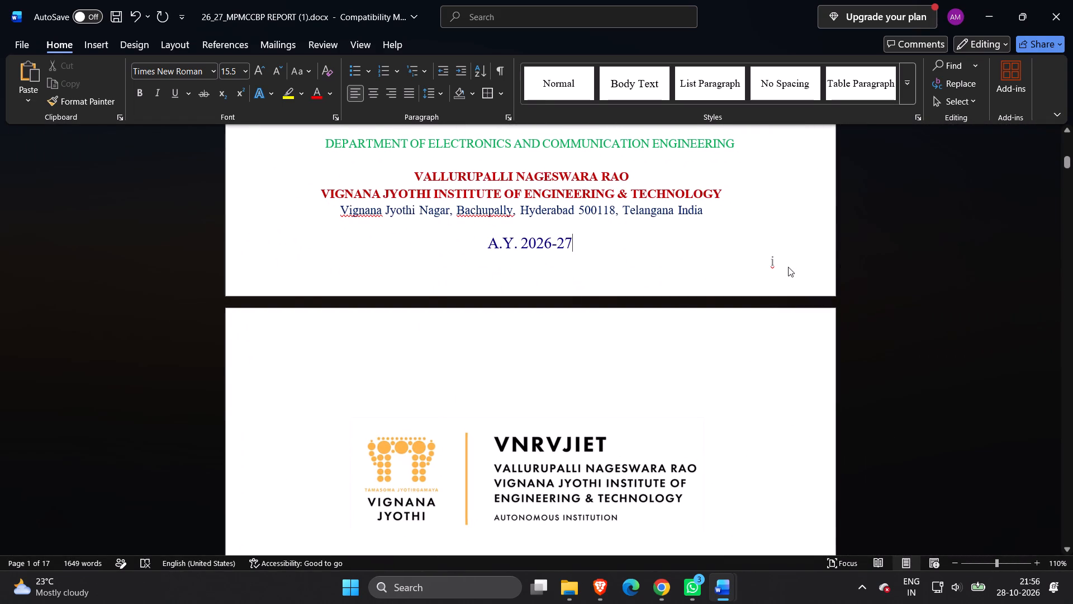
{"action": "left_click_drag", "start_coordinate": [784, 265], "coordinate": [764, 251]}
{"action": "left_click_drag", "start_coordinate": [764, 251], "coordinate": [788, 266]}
Review the page numbers on the cover, certificate and declaration pages against the contents list.
{"action": "scroll", "coordinate": [782, 279], "scroll_direction": "down", "scroll_amount": 10}
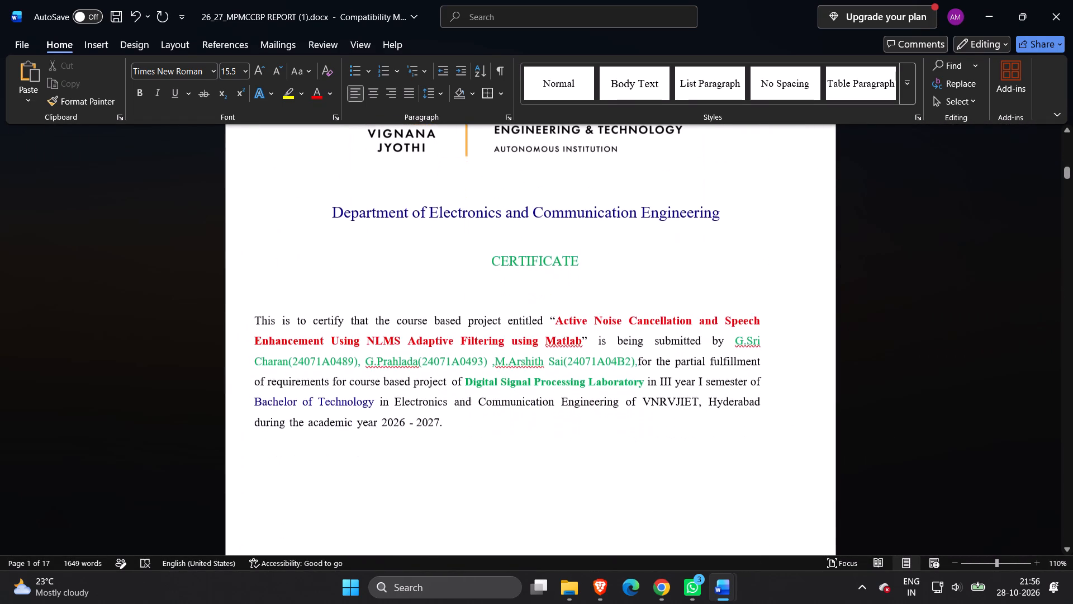
{"action": "scroll", "coordinate": [780, 285], "scroll_direction": "down", "scroll_amount": 4, "text": "ctrl"}
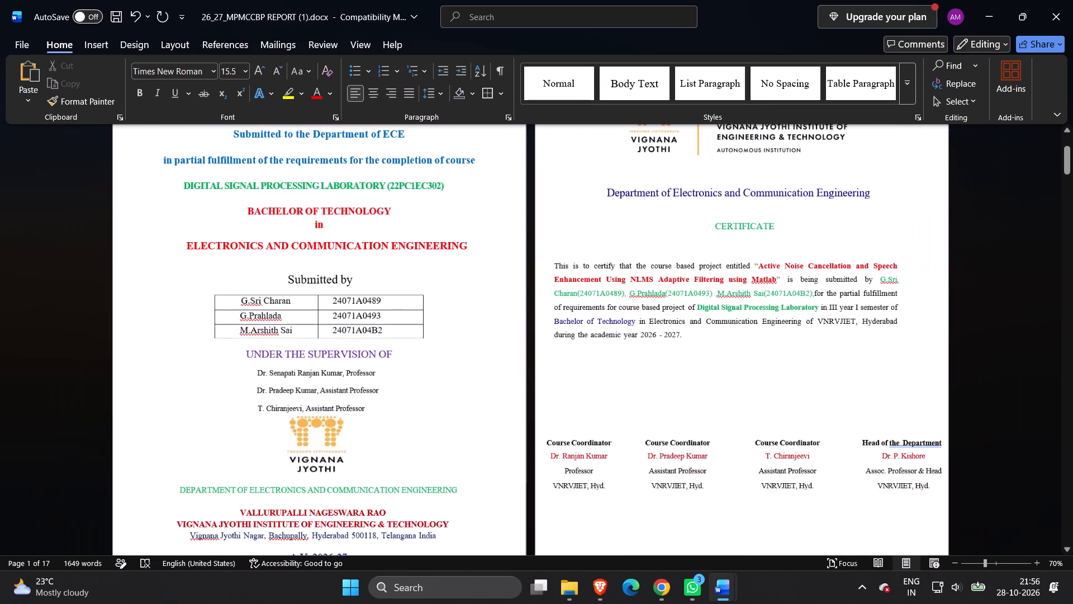
{"action": "scroll", "coordinate": [780, 285], "scroll_direction": "down", "scroll_amount": 1, "text": "ctrl"}
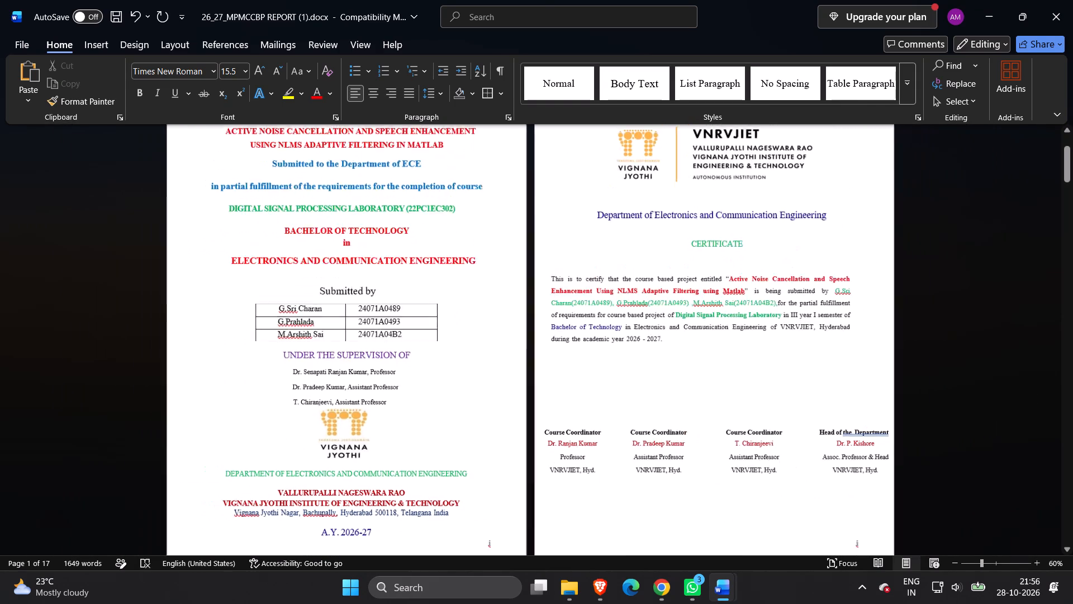
{"action": "scroll", "coordinate": [780, 285], "scroll_direction": "down", "scroll_amount": 7}
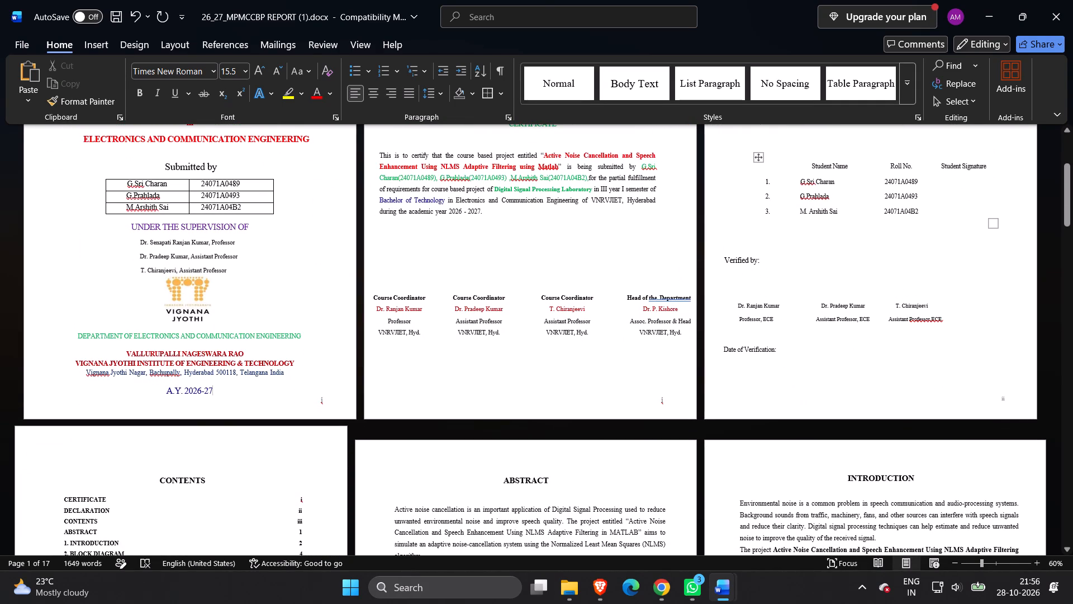
{"action": "scroll", "coordinate": [764, 329], "scroll_direction": "down", "scroll_amount": 7}
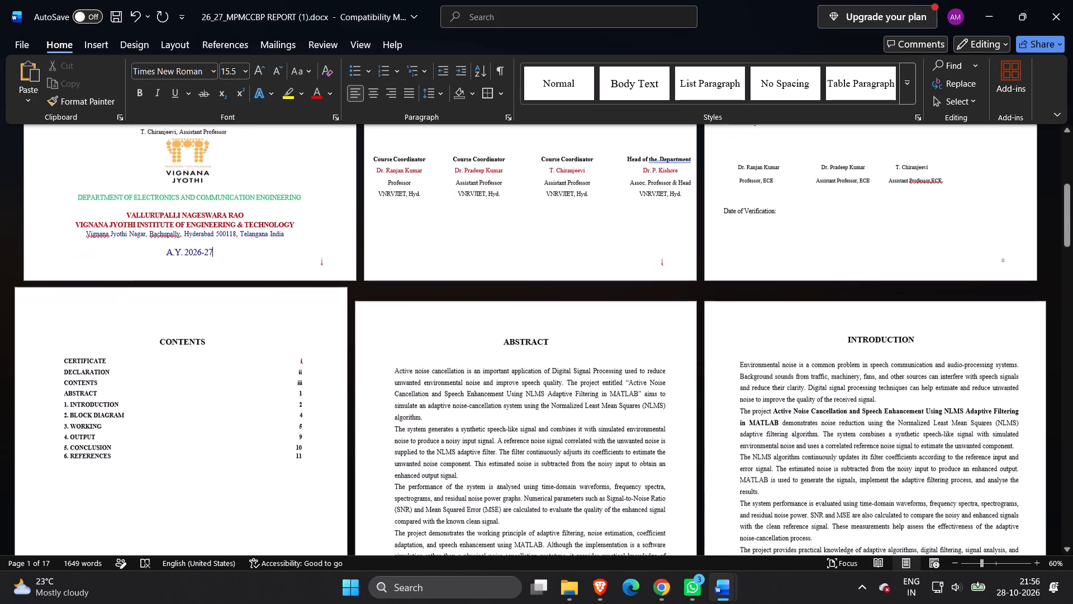
{"action": "scroll", "coordinate": [334, 390], "scroll_direction": "up", "scroll_amount": 4}
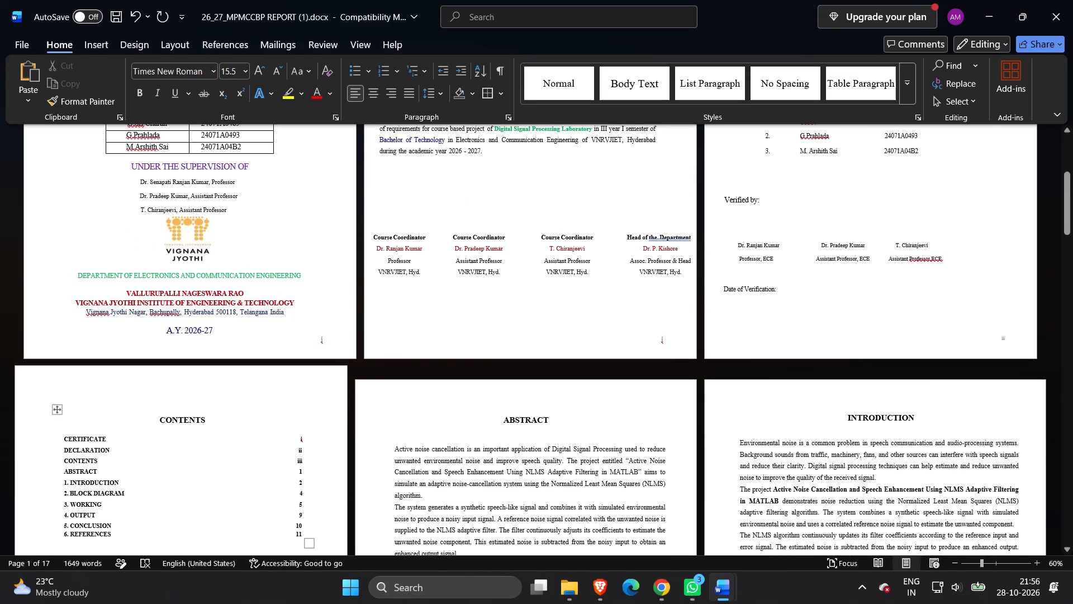
{"action": "scroll", "coordinate": [337, 402], "scroll_direction": "up", "scroll_amount": 4, "text": "ctrl"}
{"action": "scroll", "coordinate": [706, 504], "scroll_direction": "down", "scroll_amount": 13}
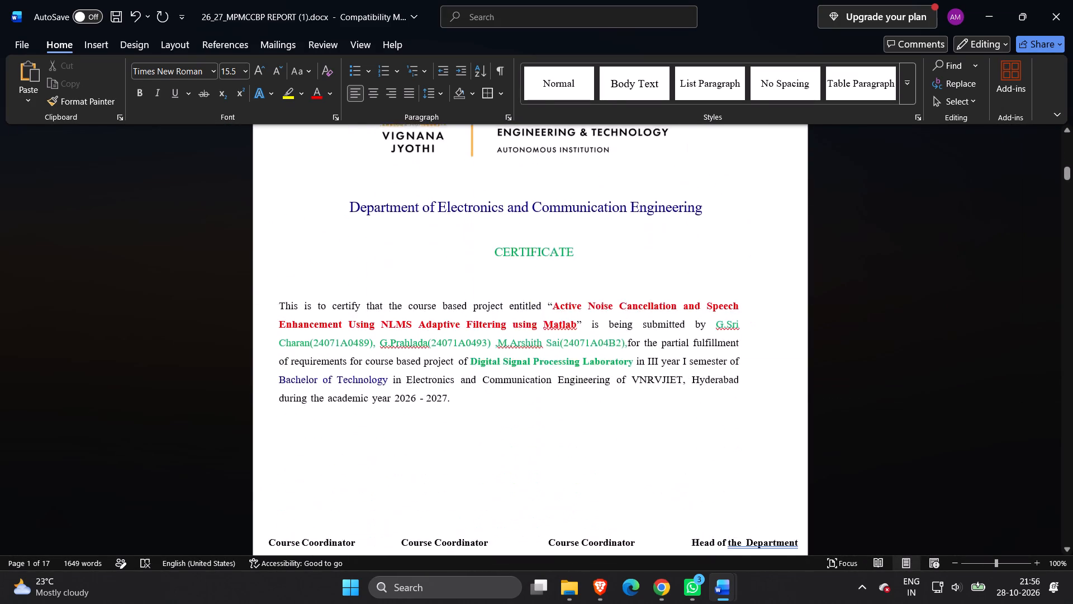
{"action": "scroll", "coordinate": [713, 480], "scroll_direction": "down", "scroll_amount": 20}
{"action": "scroll", "coordinate": [713, 480], "scroll_direction": "down", "scroll_amount": 17}
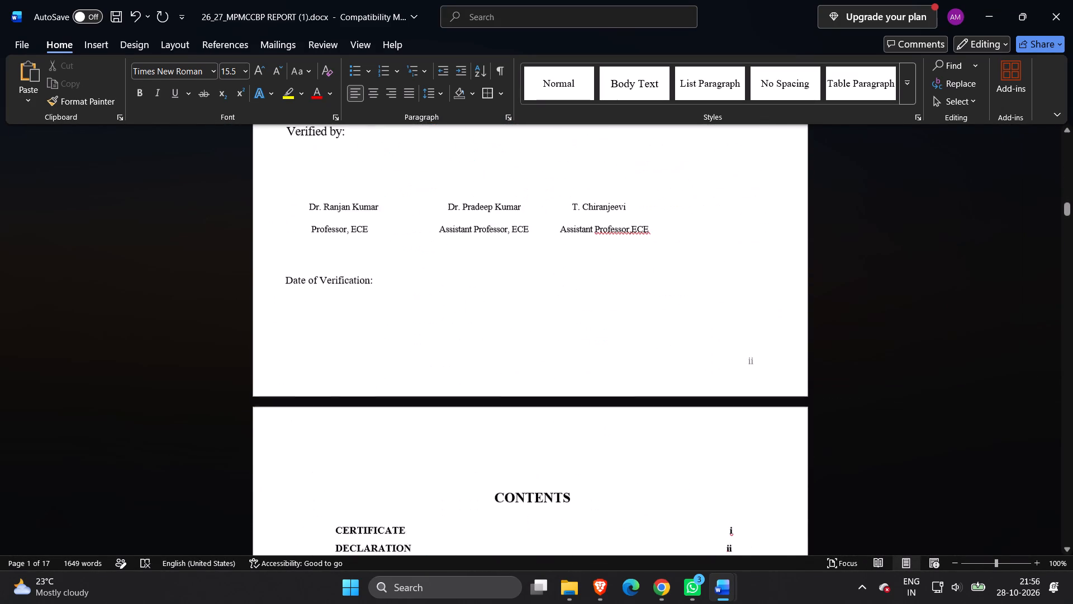
{"action": "scroll", "coordinate": [711, 480], "scroll_direction": "down", "scroll_amount": 5}
In the contents list, set the page number of ABSTRACT to 5 and of 1. INTRODUCTION to 6.
{"action": "left_click", "coordinate": [735, 312]}
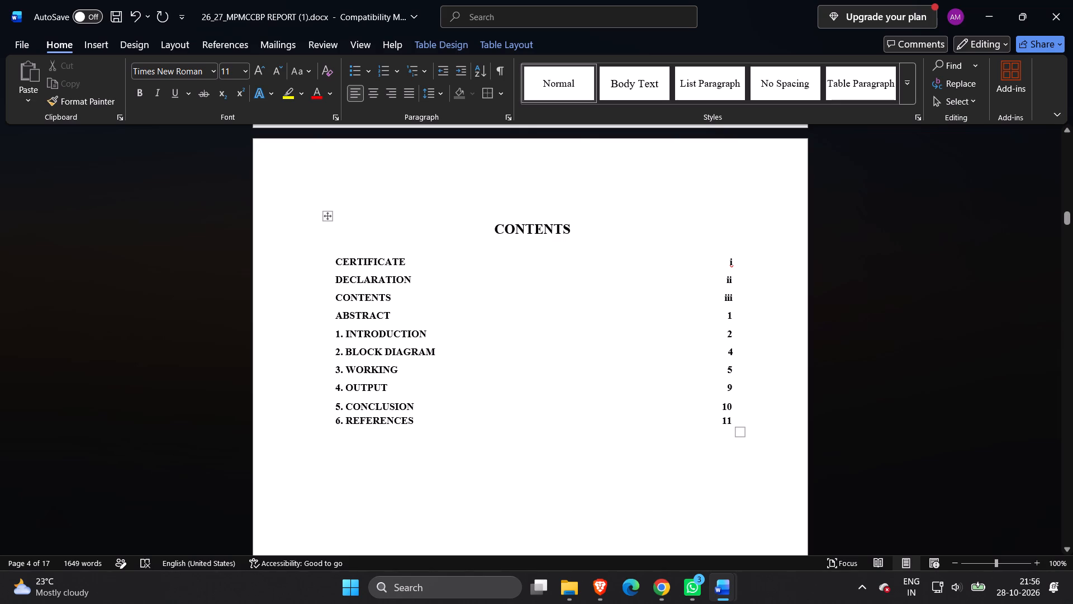
{"action": "double_click", "coordinate": [740, 312]}
{"action": "left_click", "coordinate": [721, 316]}
{"action": "left_click", "coordinate": [746, 434]}
{"action": "left_click", "coordinate": [326, 215]}
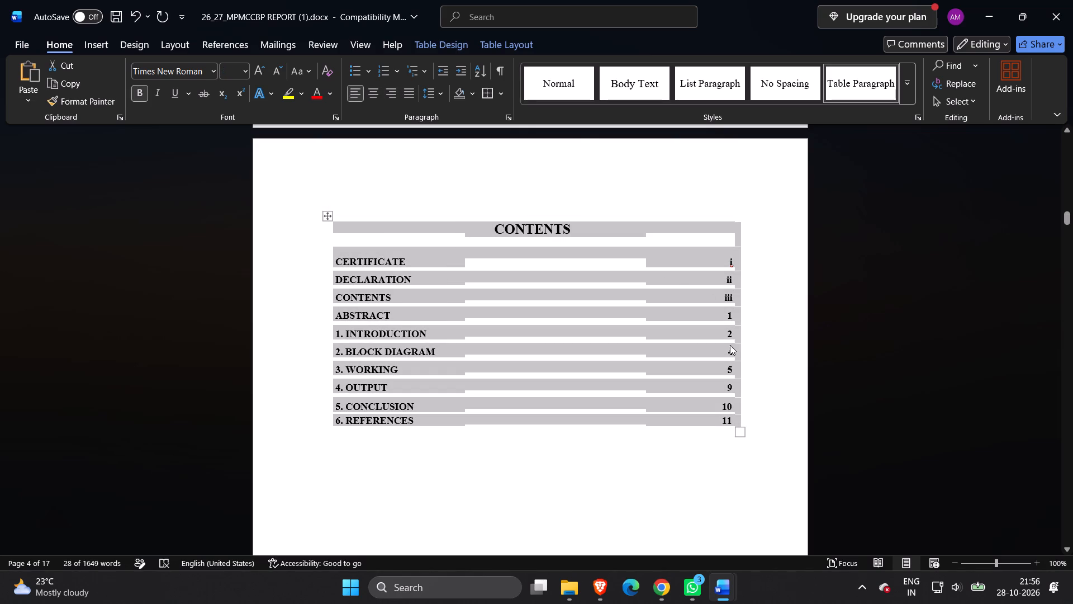
{"action": "left_click", "coordinate": [733, 319]}
{"action": "left_click", "coordinate": [730, 314]}
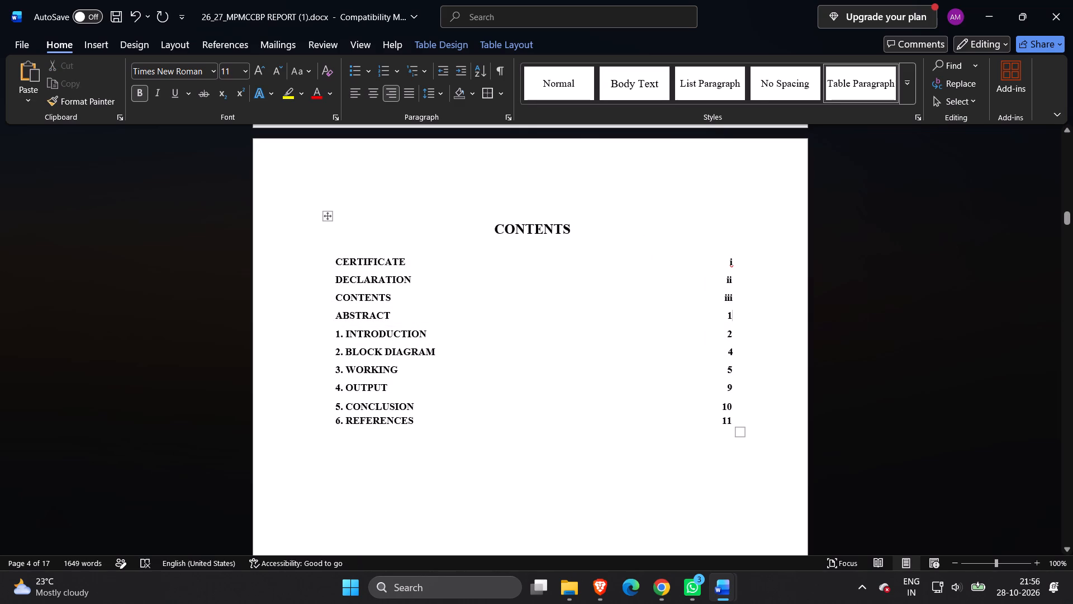
{"action": "key", "text": "BackSpace"}
{"action": "key", "text": "5"}
{"action": "left_click", "coordinate": [729, 333]}
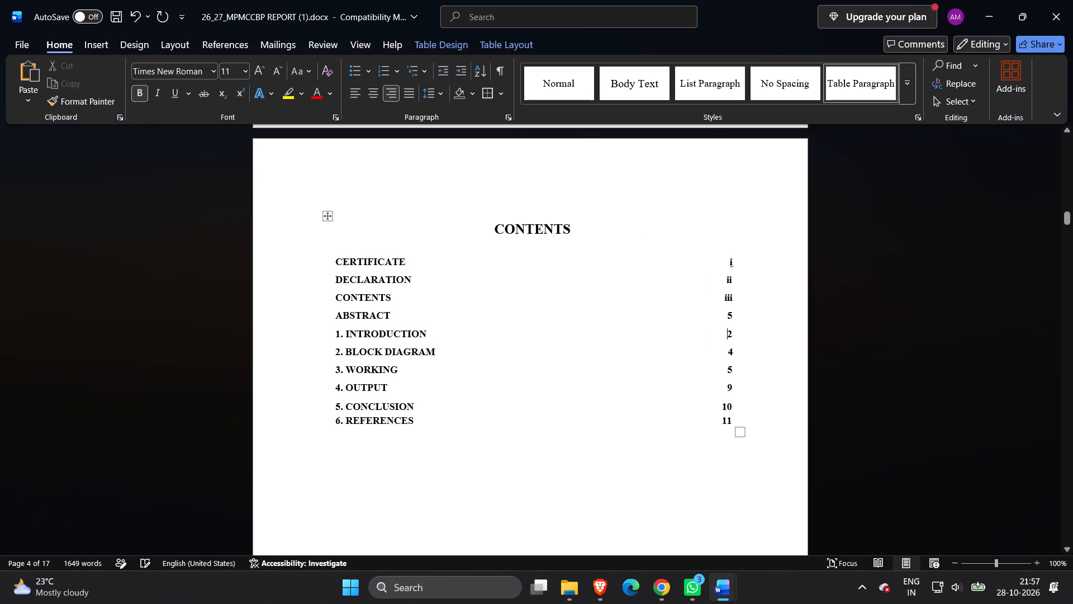
{"action": "key", "text": "Right"}
{"action": "key", "text": "BackSpace"}
{"action": "key", "text": "6"}
Check the page numbers printed at the foot of the abstract, introduction and following pages.
{"action": "scroll", "coordinate": [879, 229], "scroll_direction": "down", "scroll_amount": 10}
{"action": "scroll", "coordinate": [882, 240], "scroll_direction": "up", "scroll_amount": 13}
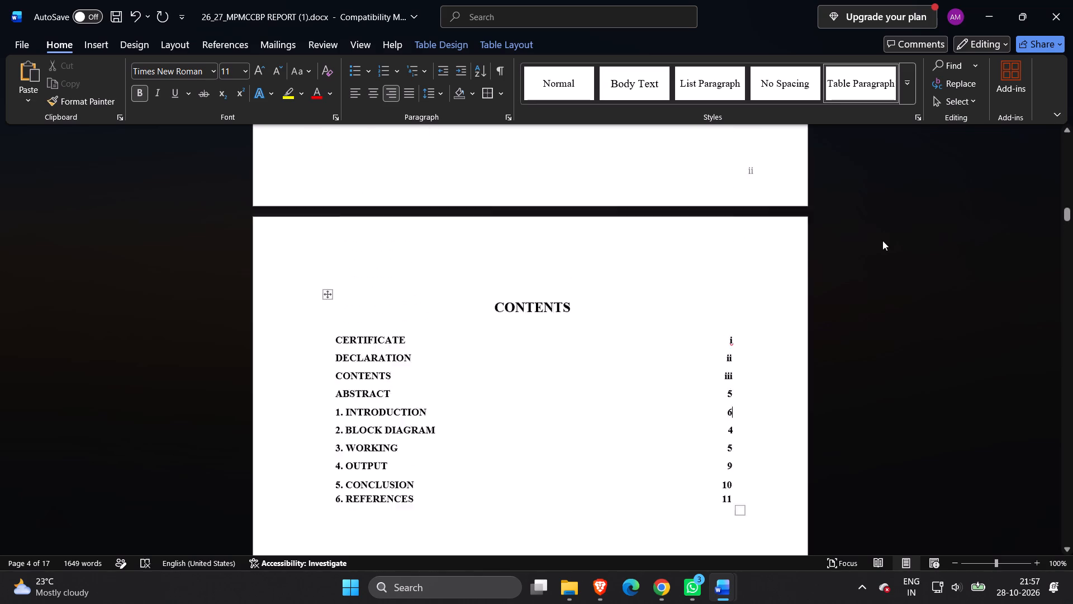
{"action": "scroll", "coordinate": [882, 240], "scroll_direction": "up", "scroll_amount": 6}
{"action": "scroll", "coordinate": [882, 240], "scroll_direction": "down", "scroll_amount": 11}
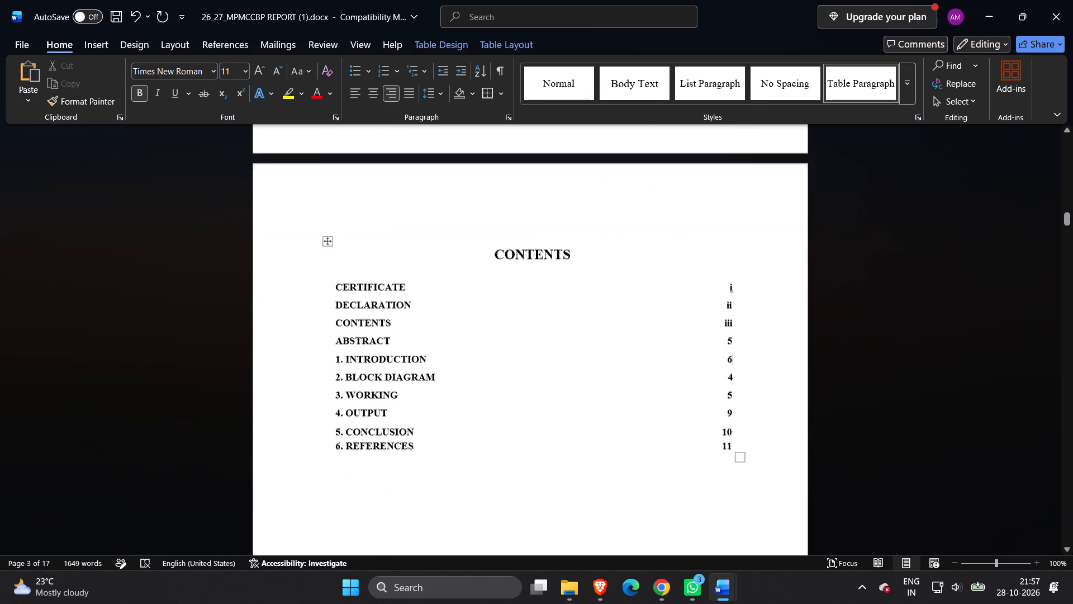
{"action": "scroll", "coordinate": [882, 240], "scroll_direction": "down", "scroll_amount": 1}
{"action": "scroll", "coordinate": [882, 240], "scroll_direction": "down", "scroll_amount": 20}
{"action": "scroll", "coordinate": [882, 240], "scroll_direction": "down", "scroll_amount": 8}
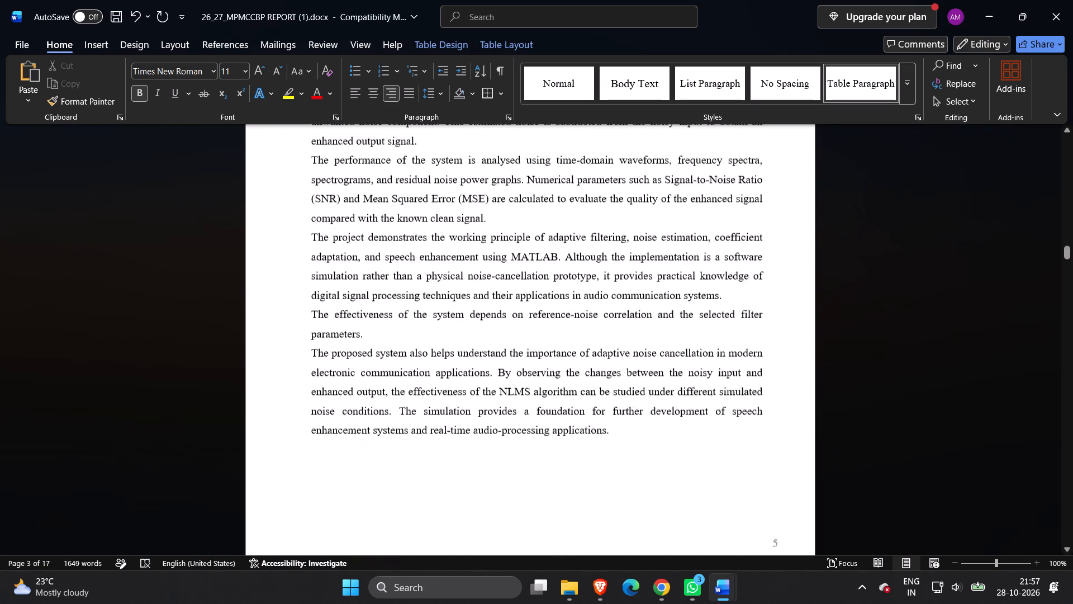
{"action": "scroll", "coordinate": [882, 242], "scroll_direction": "down", "scroll_amount": 9}
{"action": "scroll", "coordinate": [882, 242], "scroll_direction": "down", "scroll_amount": 19}
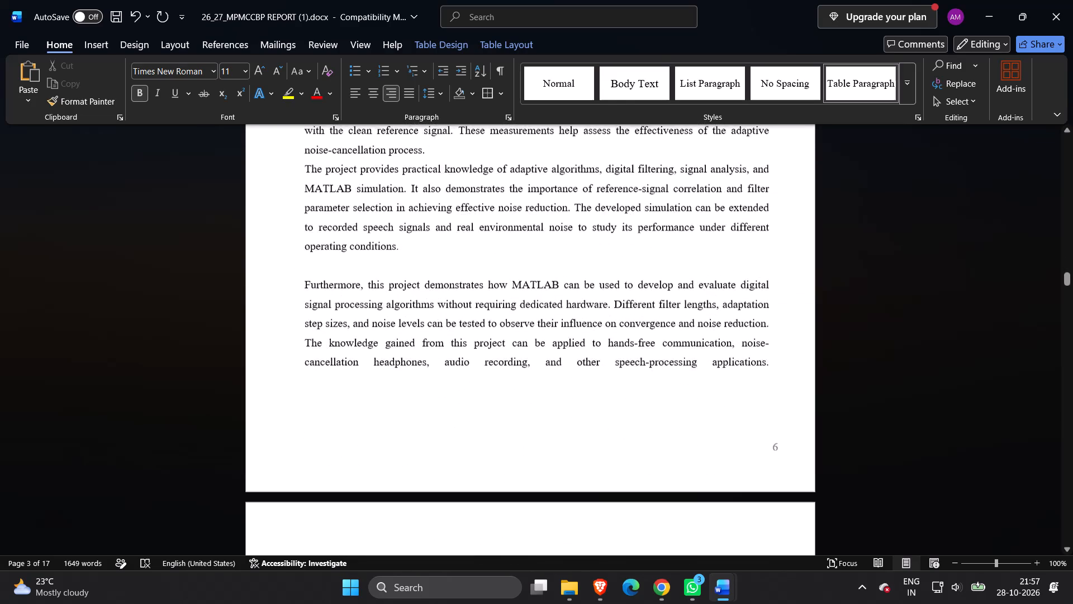
{"action": "scroll", "coordinate": [882, 242], "scroll_direction": "down", "scroll_amount": 19}
{"action": "scroll", "coordinate": [882, 242], "scroll_direction": "up", "scroll_amount": 20}
{"action": "scroll", "coordinate": [882, 242], "scroll_direction": "up", "scroll_amount": 12}
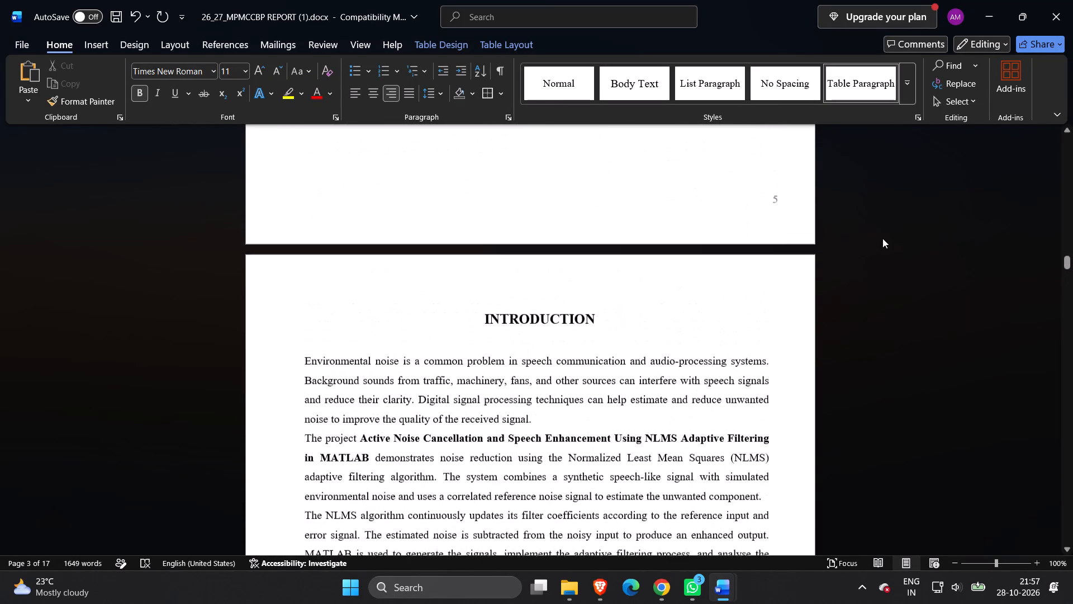
{"action": "scroll", "coordinate": [882, 238], "scroll_direction": "up", "scroll_amount": 20}
{"action": "scroll", "coordinate": [882, 238], "scroll_direction": "up", "scroll_amount": 11}
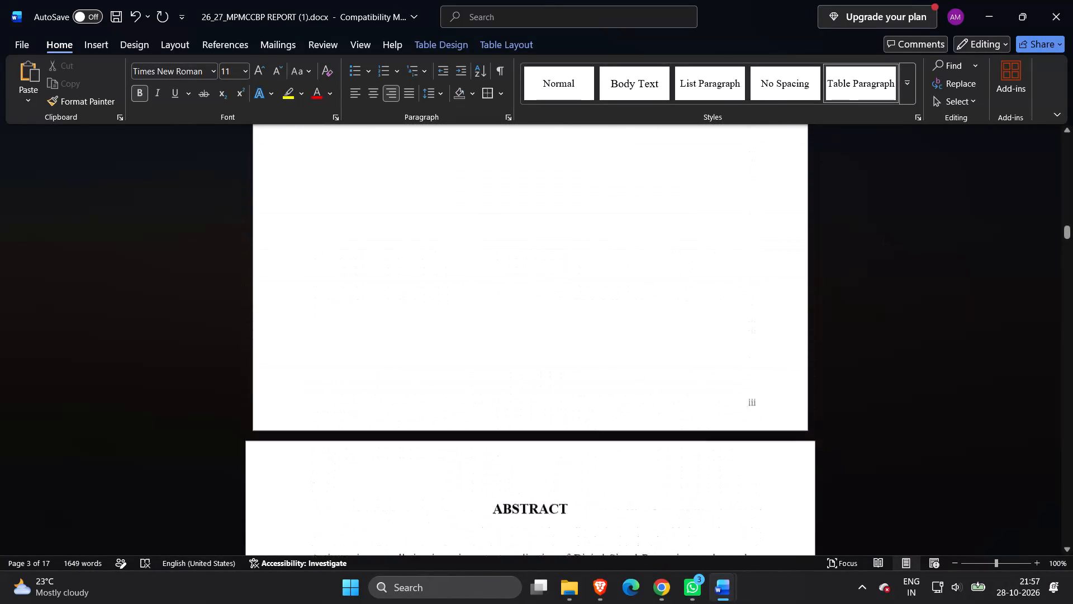
{"action": "scroll", "coordinate": [882, 238], "scroll_direction": "up", "scroll_amount": 12}
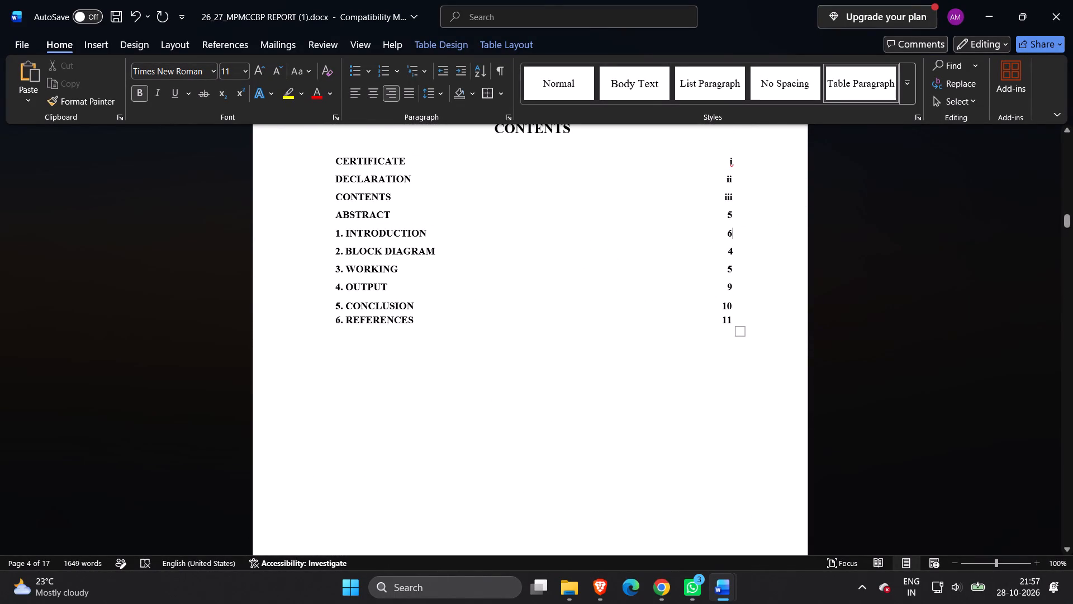
In the contents list, set the page number of 2. BLOCK DIAGRAM to 7 and of 3. WORKING to 8.
{"action": "left_click", "coordinate": [734, 249]}
{"action": "key", "text": "Down"}
{"action": "key", "text": "BackSpace"}
{"action": "key", "text": "7"}
{"action": "key", "text": "Down"}
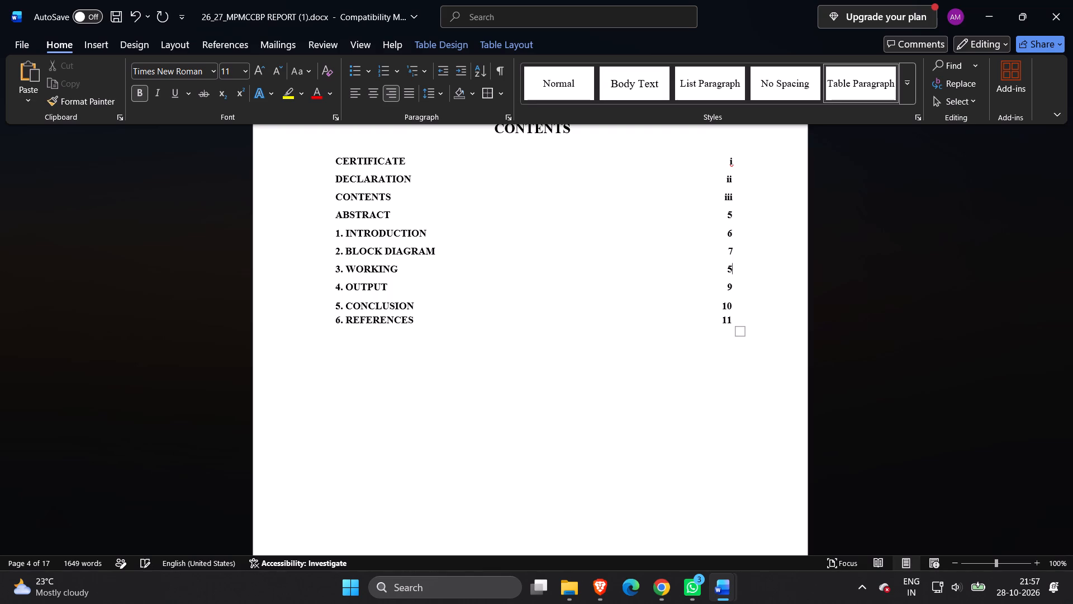
{"action": "key", "text": "BackSpace"}
{"action": "key", "text": "8"}
Check the footer page numbers and section headings from the abstract through the working and output pages to the conclusion.
{"action": "key", "text": "Down"}
{"action": "scroll", "coordinate": [749, 245], "scroll_direction": "down", "scroll_amount": 5}
{"action": "scroll", "coordinate": [749, 245], "scroll_direction": "down", "scroll_amount": 20}
{"action": "scroll", "coordinate": [749, 245], "scroll_direction": "down", "scroll_amount": 8}
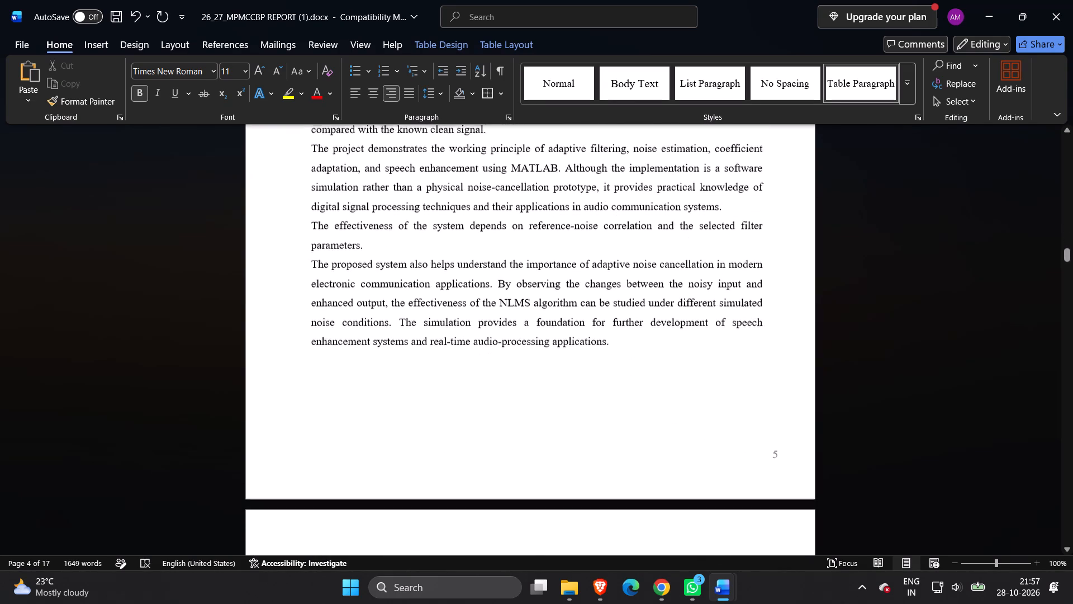
{"action": "scroll", "coordinate": [749, 244], "scroll_direction": "down", "scroll_amount": 20}
{"action": "scroll", "coordinate": [749, 244], "scroll_direction": "down", "scroll_amount": 17}
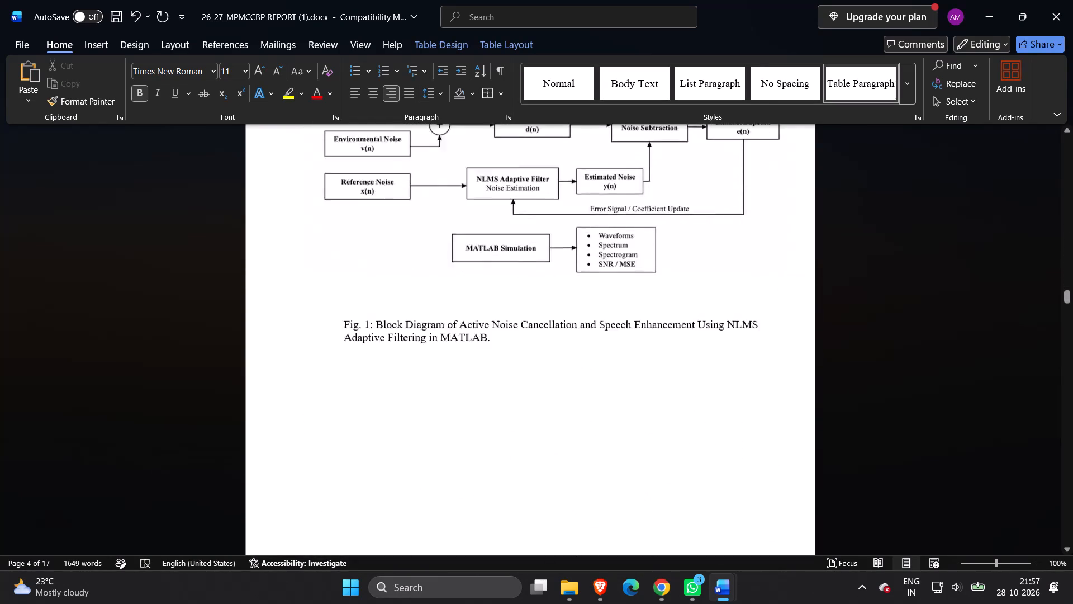
{"action": "scroll", "coordinate": [749, 244], "scroll_direction": "down", "scroll_amount": 20}
{"action": "scroll", "coordinate": [749, 244], "scroll_direction": "down", "scroll_amount": 17}
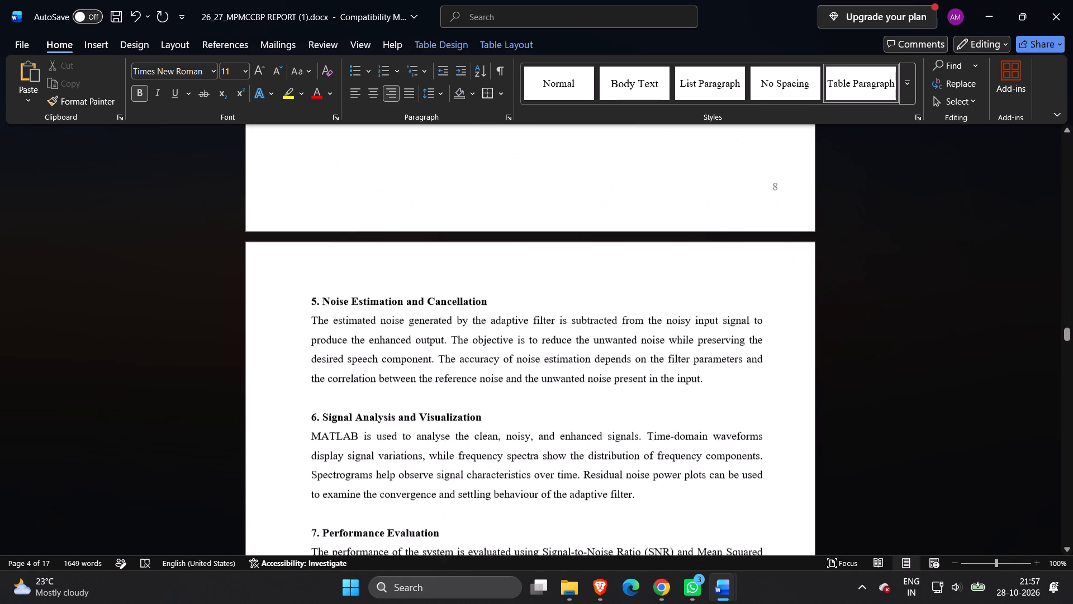
{"action": "scroll", "coordinate": [749, 244], "scroll_direction": "down", "scroll_amount": 20}
{"action": "scroll", "coordinate": [749, 244], "scroll_direction": "down", "scroll_amount": 14}
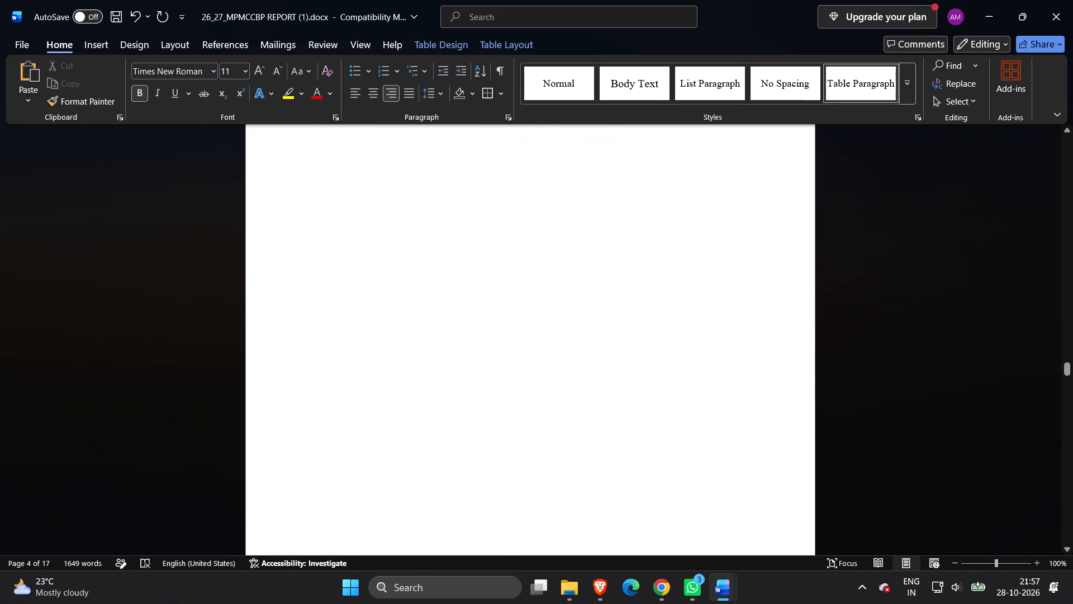
{"action": "scroll", "coordinate": [749, 244], "scroll_direction": "down", "scroll_amount": 16}
{"action": "scroll", "coordinate": [749, 244], "scroll_direction": "down", "scroll_amount": 16}
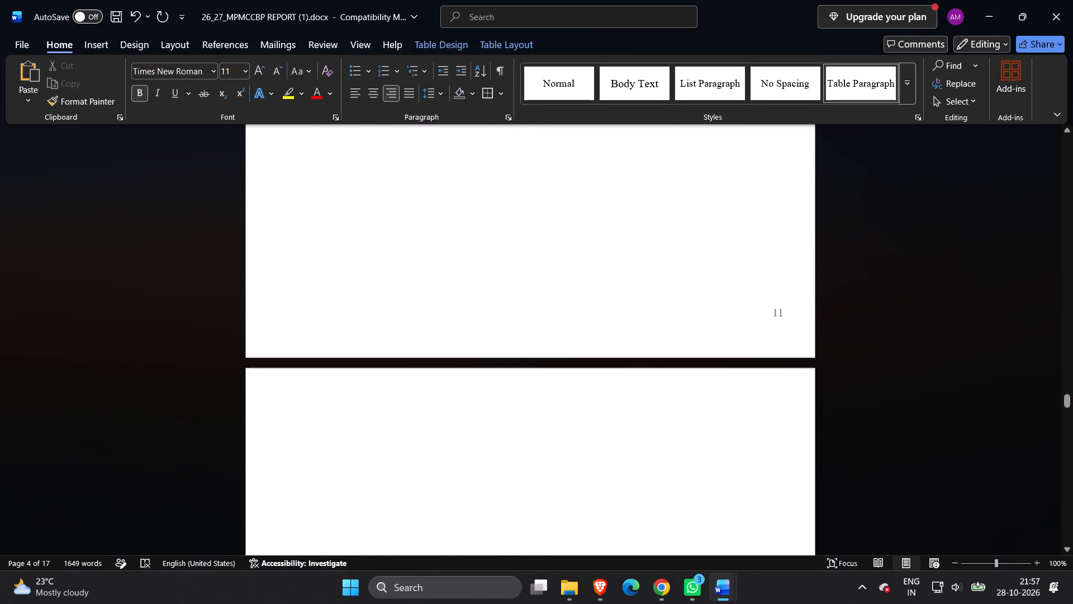
{"action": "scroll", "coordinate": [749, 244], "scroll_direction": "down", "scroll_amount": 17}
{"action": "scroll", "coordinate": [749, 244], "scroll_direction": "down", "scroll_amount": 11}
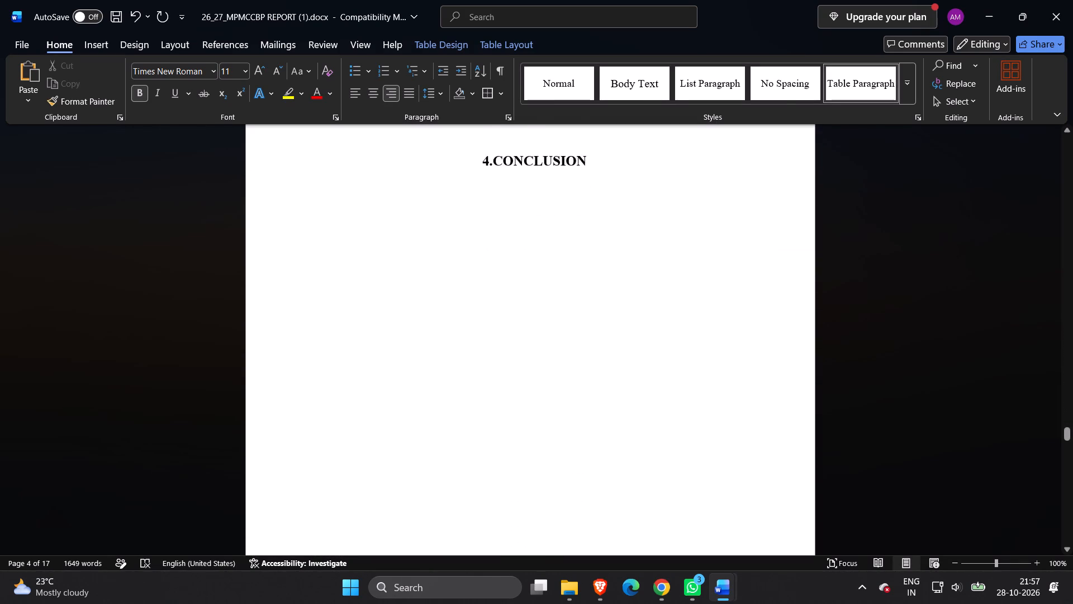
Examine the conclusion page and the references page after it, with the pages shown side by side at 70% zoom.
{"action": "scroll", "coordinate": [749, 244], "scroll_direction": "down", "scroll_amount": 2}
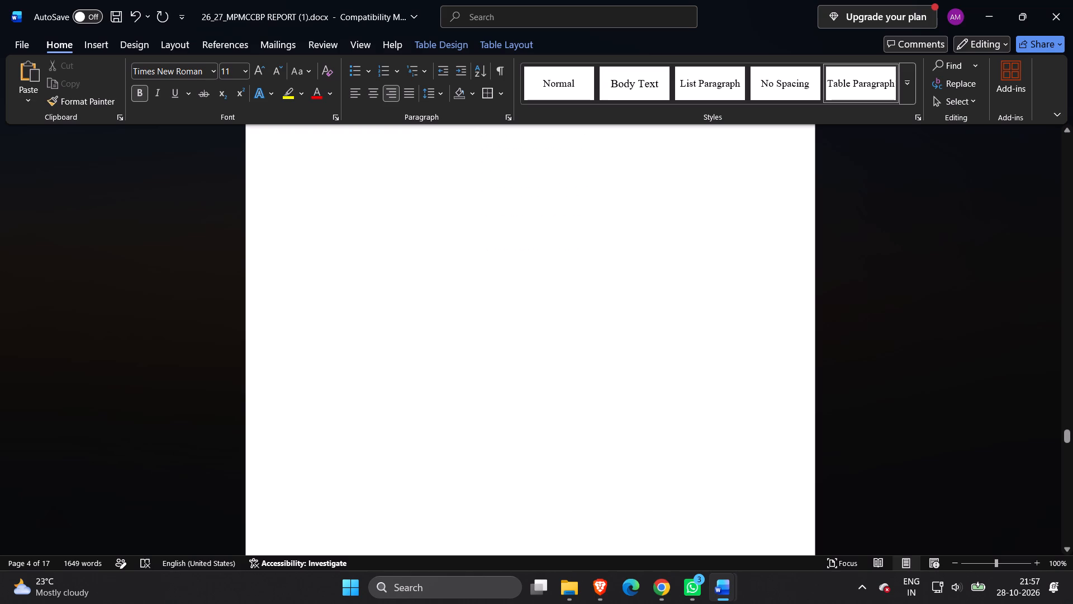
{"action": "scroll", "coordinate": [749, 244], "scroll_direction": "down", "scroll_amount": 5}
{"action": "scroll", "coordinate": [749, 243], "scroll_direction": "up", "scroll_amount": 9}
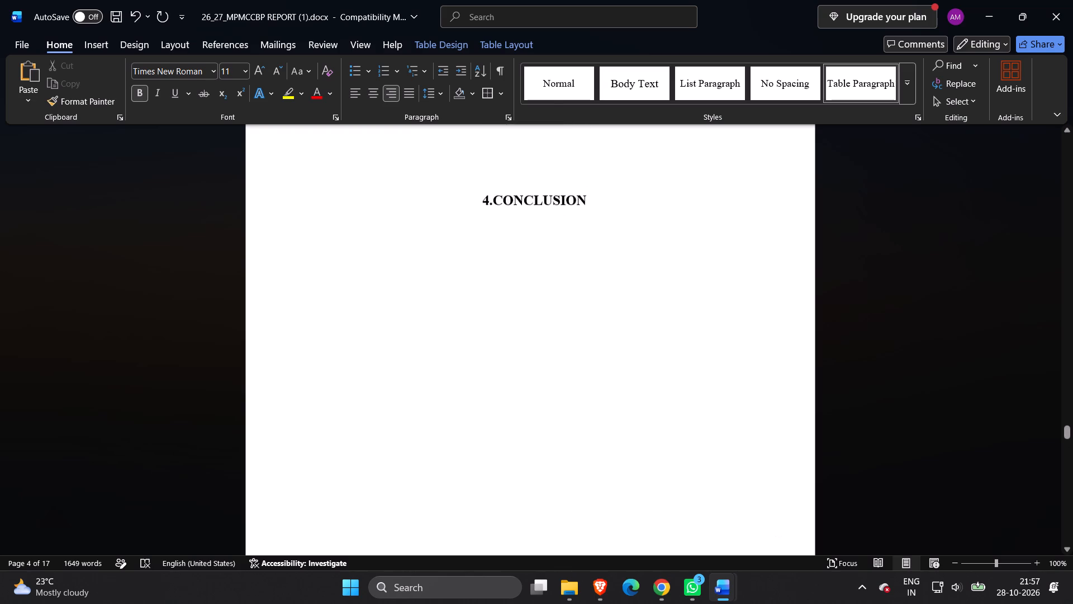
{"action": "scroll", "coordinate": [749, 242], "scroll_direction": "down", "scroll_amount": 4}
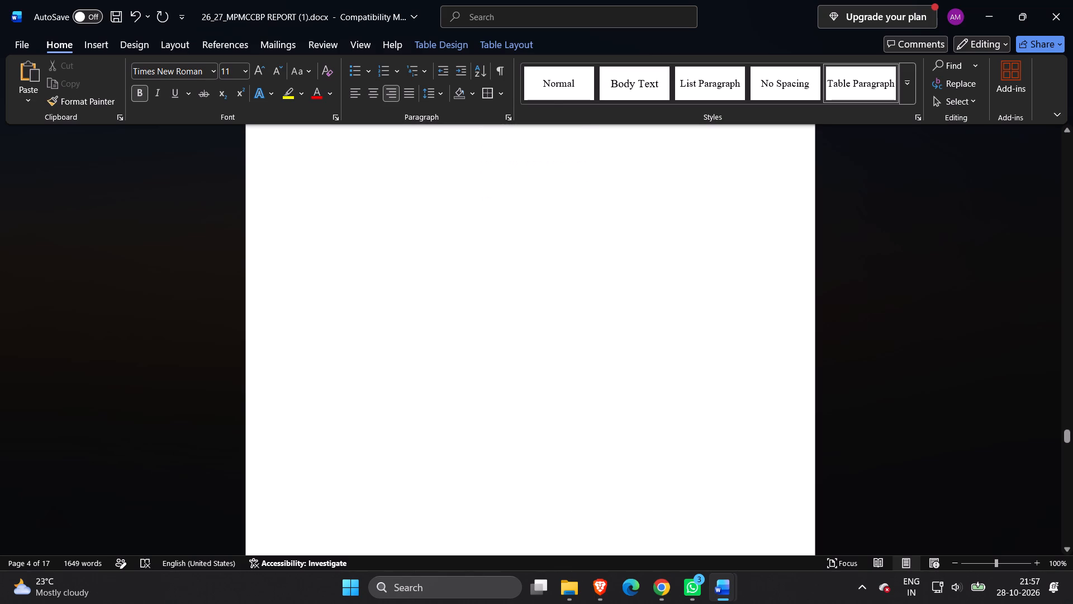
{"action": "scroll", "coordinate": [749, 242], "scroll_direction": "up", "scroll_amount": 3}
{"action": "scroll", "coordinate": [749, 242], "scroll_direction": "down", "scroll_amount": 3}
{"action": "scroll", "coordinate": [618, 502], "scroll_direction": "up", "scroll_amount": 3}
{"action": "scroll", "coordinate": [859, 426], "scroll_direction": "down", "scroll_amount": 3, "text": "ctrl"}
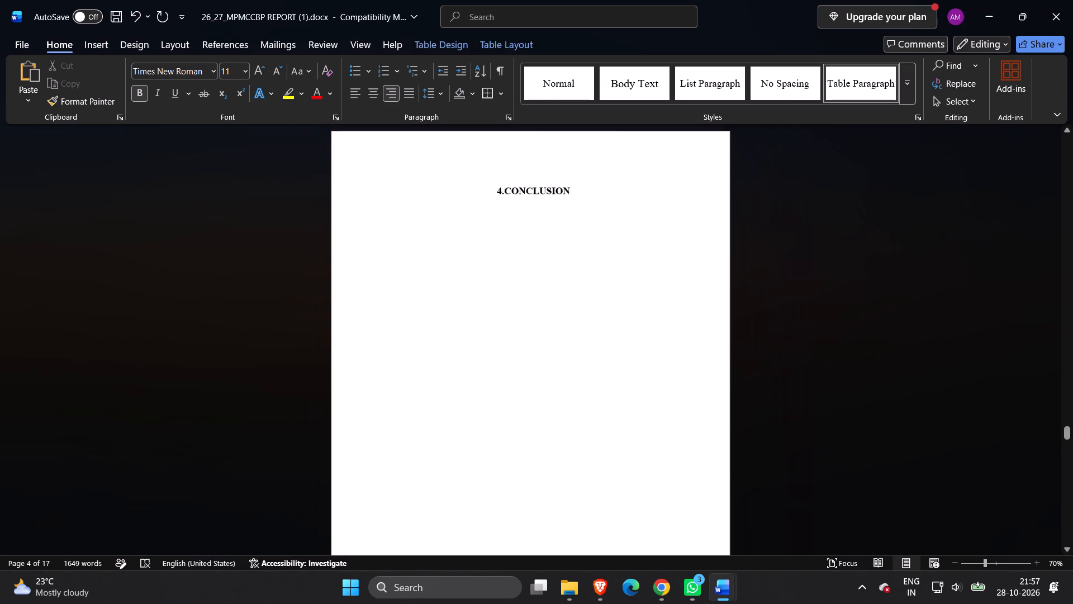
{"action": "scroll", "coordinate": [859, 426], "scroll_direction": "down", "scroll_amount": 1}
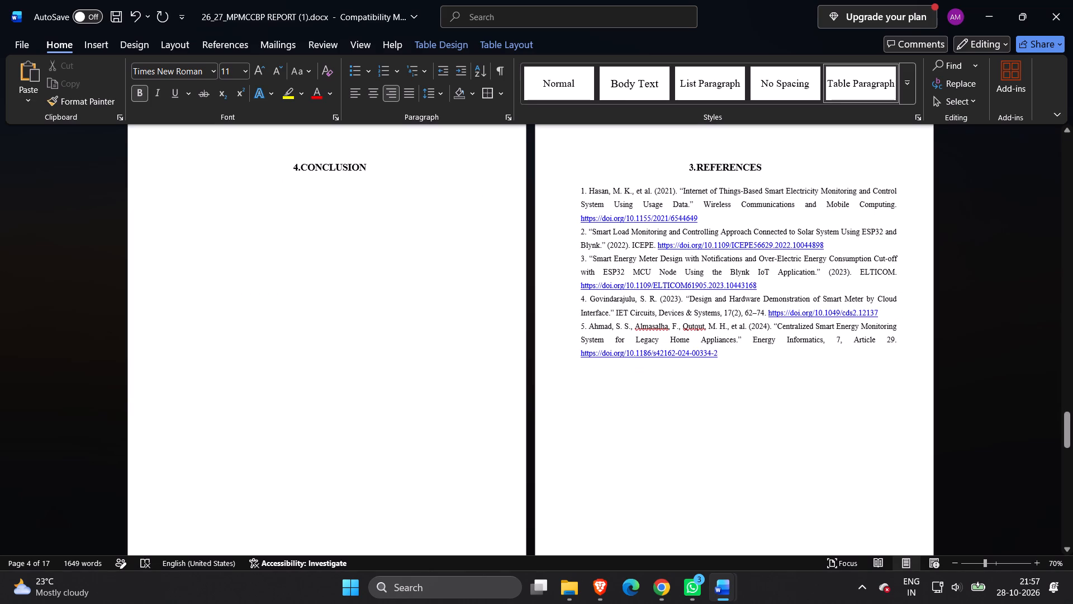
Renumber the REFERENCES heading as 5.
{"action": "scroll", "coordinate": [442, 267], "scroll_direction": "up", "scroll_amount": 1}
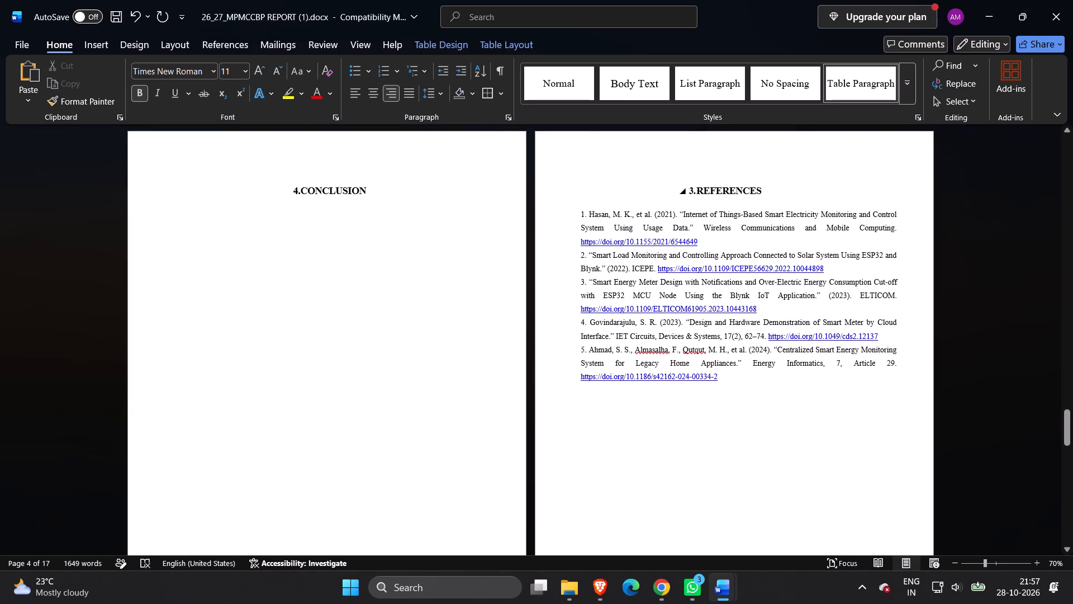
{"action": "left_click", "coordinate": [693, 186]}
{"action": "left_click", "coordinate": [695, 192]}
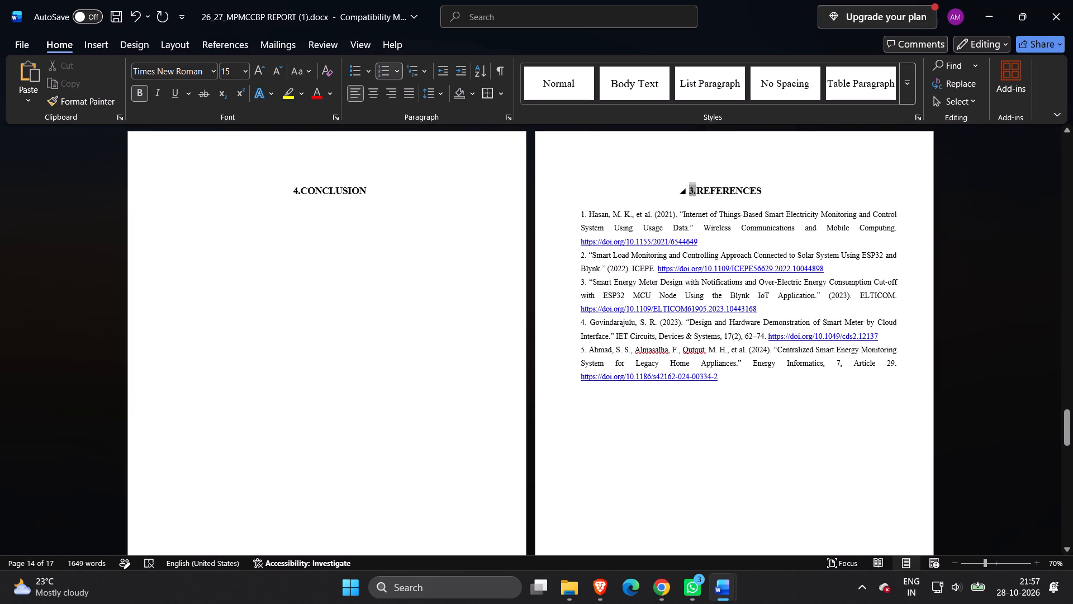
{"action": "left_click", "coordinate": [697, 187]}
{"action": "key", "text": "Left"}
{"action": "key", "text": "BackSpace"}
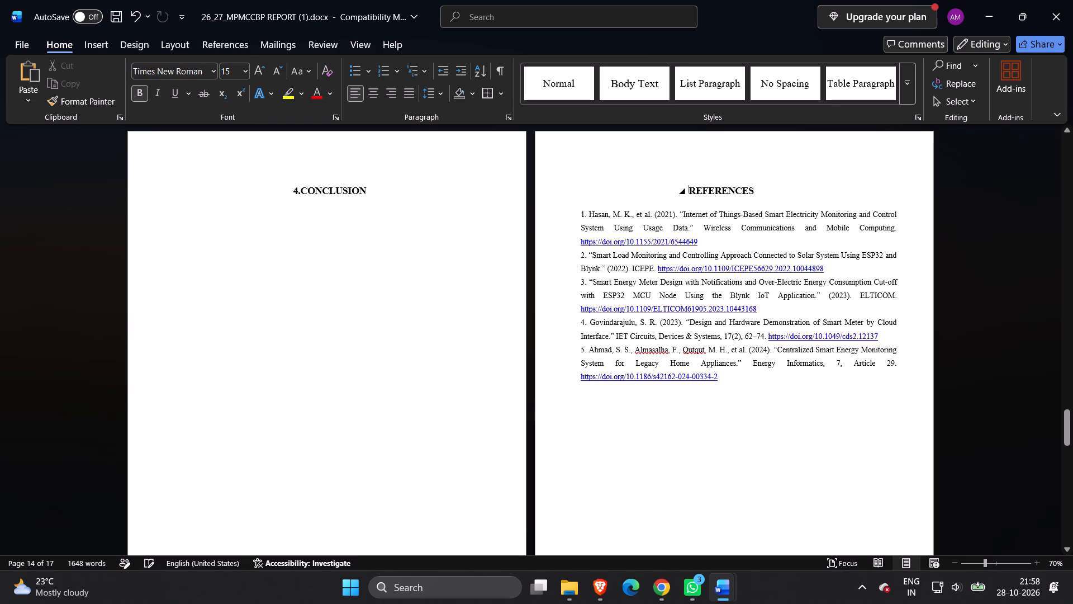
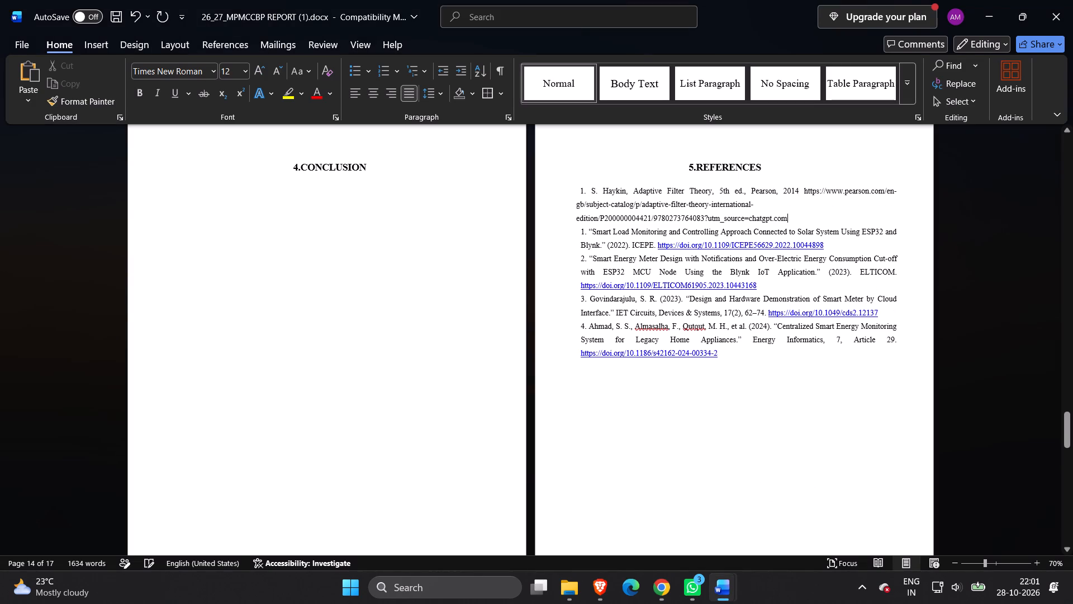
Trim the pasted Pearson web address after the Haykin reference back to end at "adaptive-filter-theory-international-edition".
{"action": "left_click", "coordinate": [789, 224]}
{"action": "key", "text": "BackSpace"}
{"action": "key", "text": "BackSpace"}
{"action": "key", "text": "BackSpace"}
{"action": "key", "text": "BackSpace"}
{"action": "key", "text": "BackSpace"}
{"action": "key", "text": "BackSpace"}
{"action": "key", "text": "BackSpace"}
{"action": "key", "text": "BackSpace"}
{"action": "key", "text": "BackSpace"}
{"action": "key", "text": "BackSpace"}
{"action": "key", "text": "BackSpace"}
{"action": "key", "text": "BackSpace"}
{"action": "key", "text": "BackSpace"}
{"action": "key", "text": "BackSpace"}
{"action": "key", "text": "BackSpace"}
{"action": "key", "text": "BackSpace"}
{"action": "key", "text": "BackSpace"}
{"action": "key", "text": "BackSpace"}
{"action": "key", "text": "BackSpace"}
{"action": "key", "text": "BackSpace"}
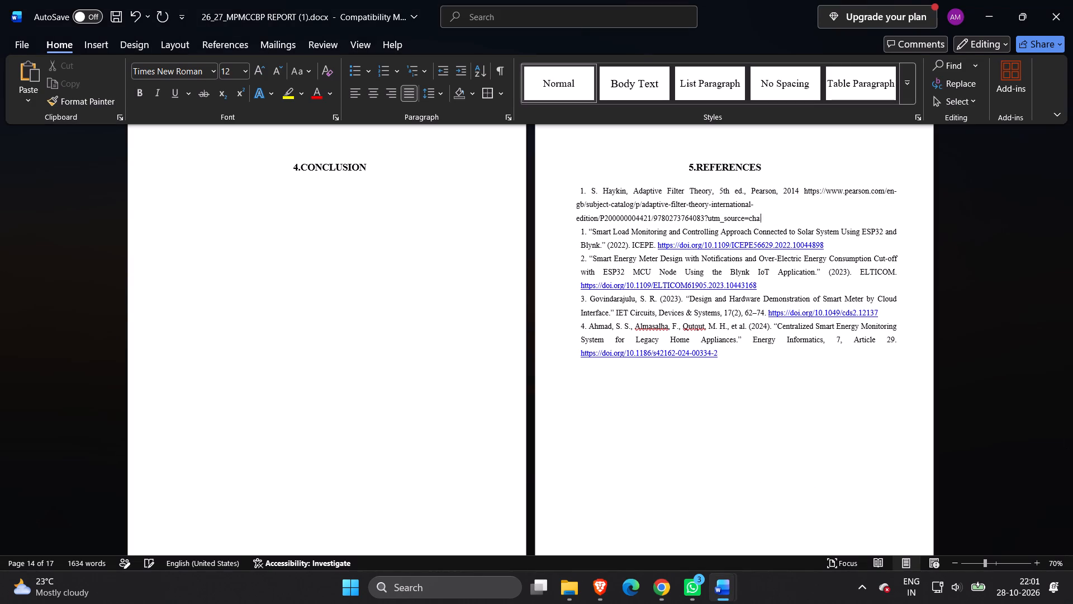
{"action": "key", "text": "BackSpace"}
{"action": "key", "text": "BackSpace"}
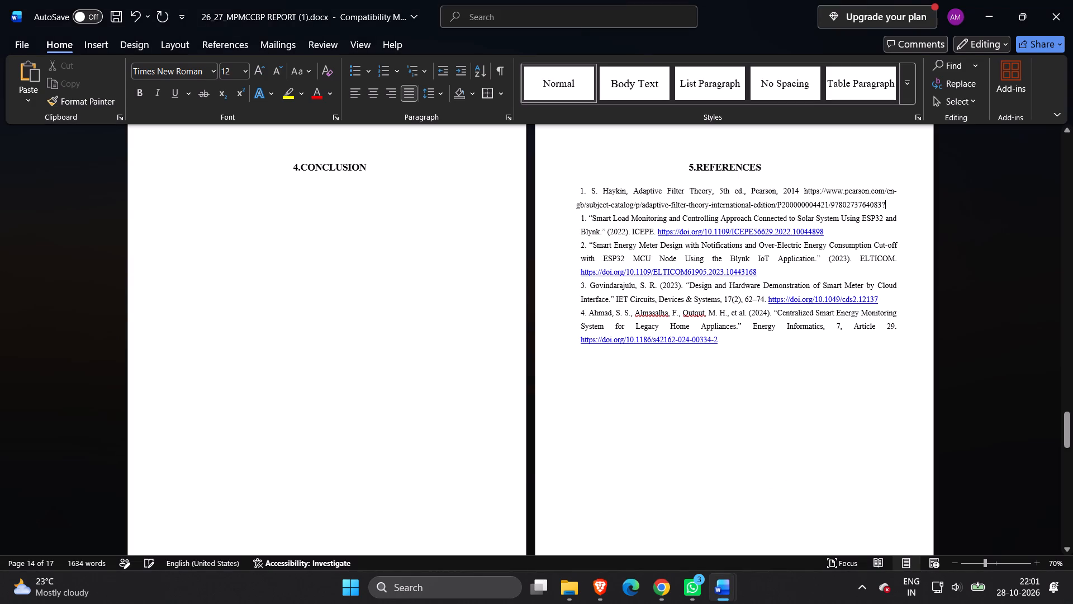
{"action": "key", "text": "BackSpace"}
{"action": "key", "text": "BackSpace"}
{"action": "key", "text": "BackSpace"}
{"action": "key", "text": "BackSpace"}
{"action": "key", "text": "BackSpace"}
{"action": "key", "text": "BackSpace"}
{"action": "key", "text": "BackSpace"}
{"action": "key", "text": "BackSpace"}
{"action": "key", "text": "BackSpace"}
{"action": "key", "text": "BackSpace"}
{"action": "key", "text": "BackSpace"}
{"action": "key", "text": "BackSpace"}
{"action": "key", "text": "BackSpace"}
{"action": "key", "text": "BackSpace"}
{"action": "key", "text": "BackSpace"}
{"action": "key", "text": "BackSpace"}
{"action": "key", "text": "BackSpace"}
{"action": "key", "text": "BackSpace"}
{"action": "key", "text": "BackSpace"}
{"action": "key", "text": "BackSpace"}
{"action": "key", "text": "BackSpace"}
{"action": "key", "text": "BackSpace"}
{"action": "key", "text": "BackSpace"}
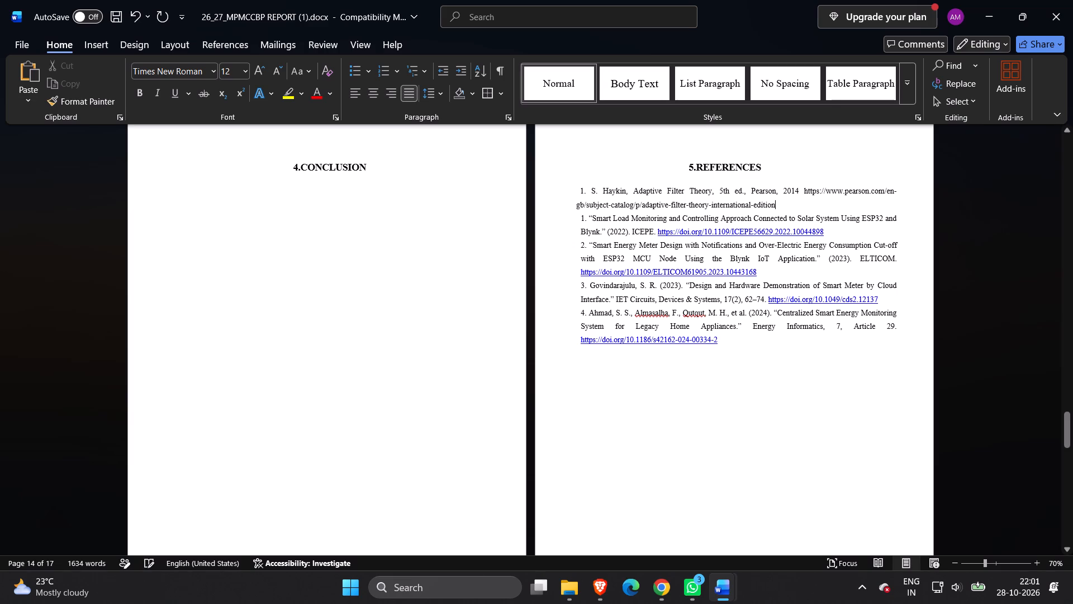
Delete the plain-text Pearson web address after "Pearson, 2014" in the Haykin reference.
{"action": "left_click", "coordinate": [801, 185]}
{"action": "left_click", "coordinate": [805, 191]}
{"action": "left_click_drag", "start_coordinate": [780, 206], "coordinate": [776, 193]}
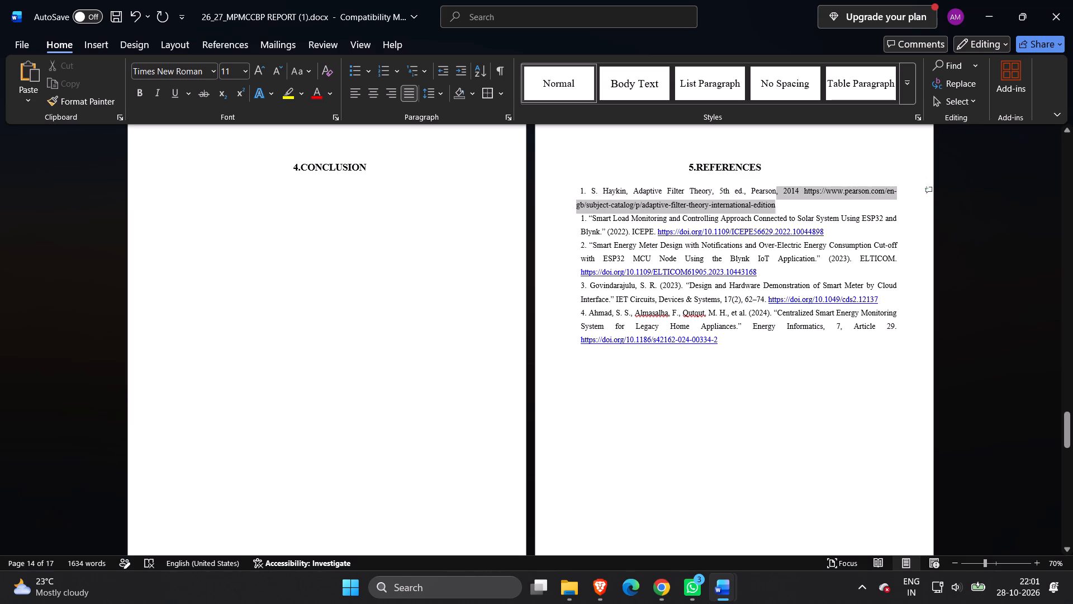
{"action": "left_click_drag", "start_coordinate": [776, 193], "coordinate": [804, 188]}
{"action": "key", "text": "BackSpace"}
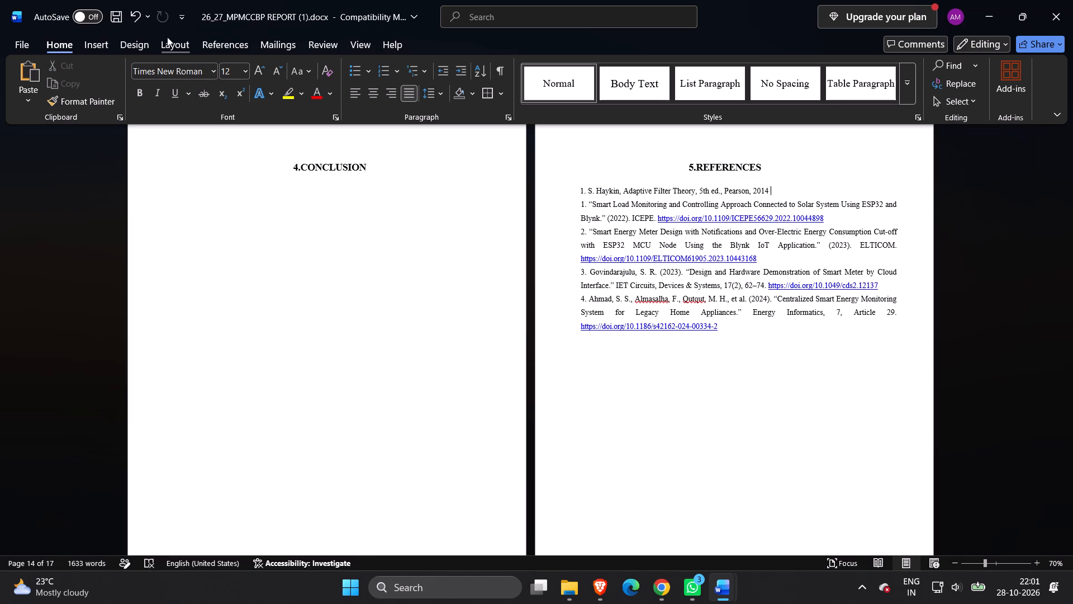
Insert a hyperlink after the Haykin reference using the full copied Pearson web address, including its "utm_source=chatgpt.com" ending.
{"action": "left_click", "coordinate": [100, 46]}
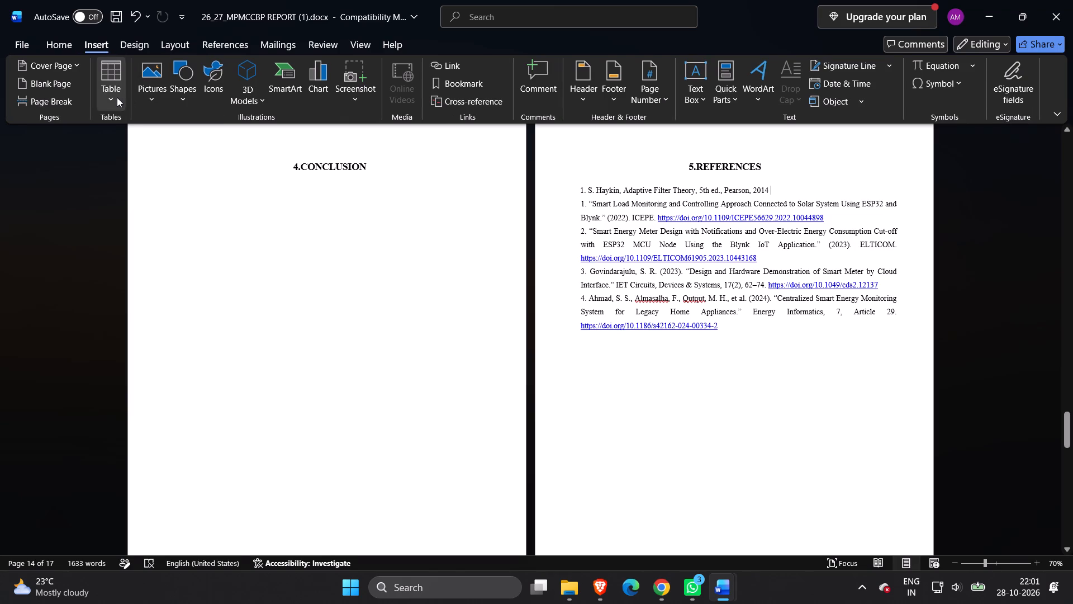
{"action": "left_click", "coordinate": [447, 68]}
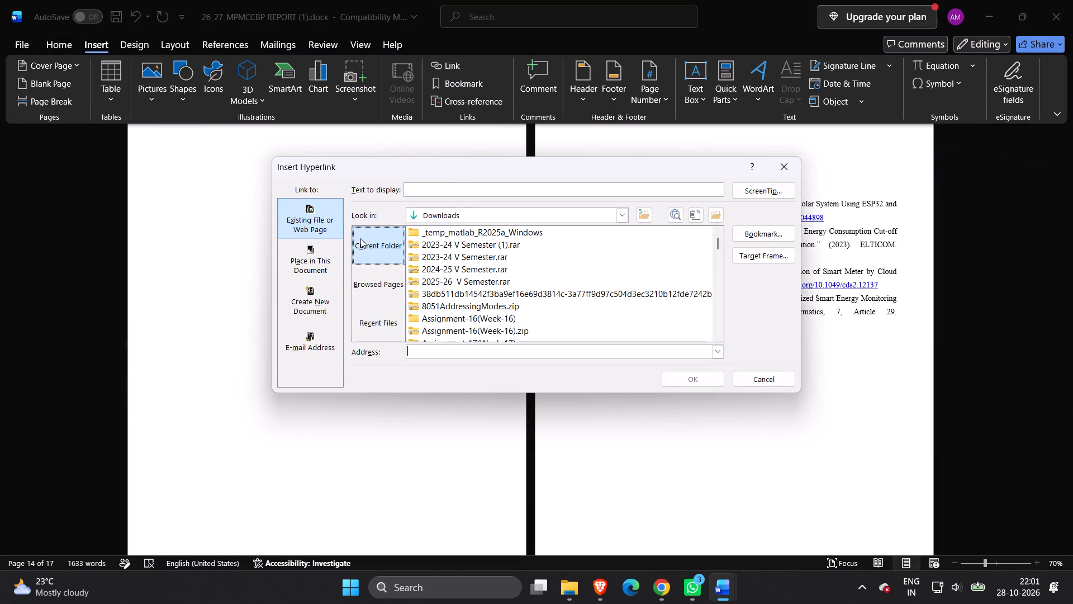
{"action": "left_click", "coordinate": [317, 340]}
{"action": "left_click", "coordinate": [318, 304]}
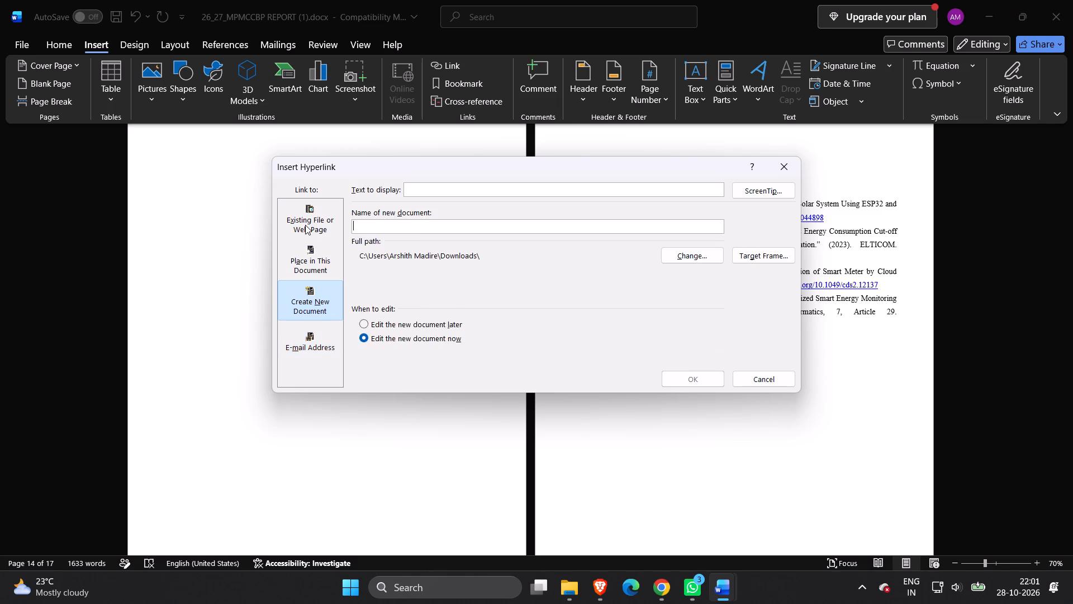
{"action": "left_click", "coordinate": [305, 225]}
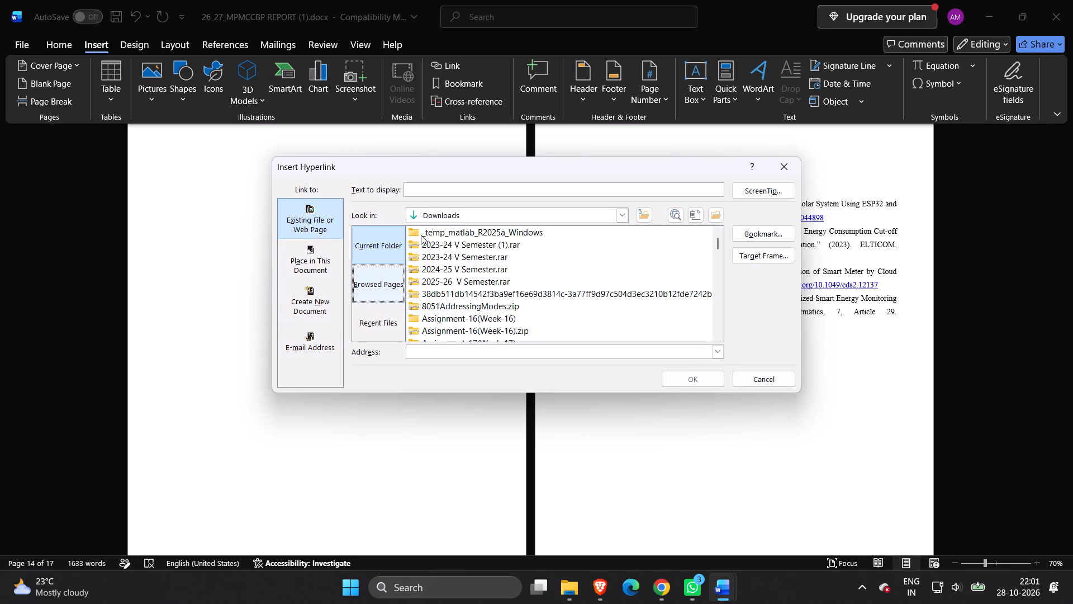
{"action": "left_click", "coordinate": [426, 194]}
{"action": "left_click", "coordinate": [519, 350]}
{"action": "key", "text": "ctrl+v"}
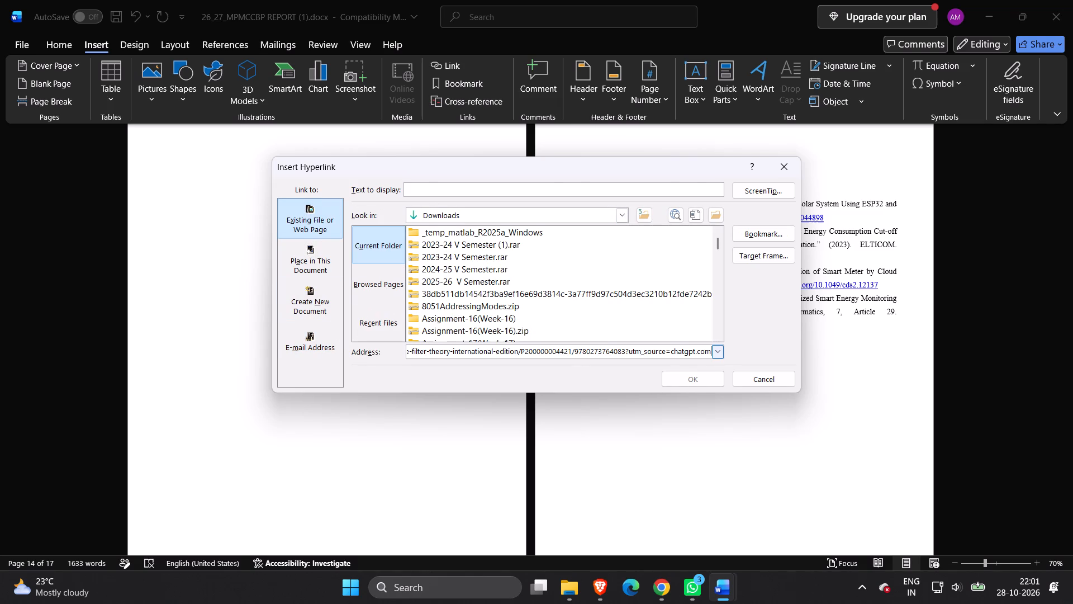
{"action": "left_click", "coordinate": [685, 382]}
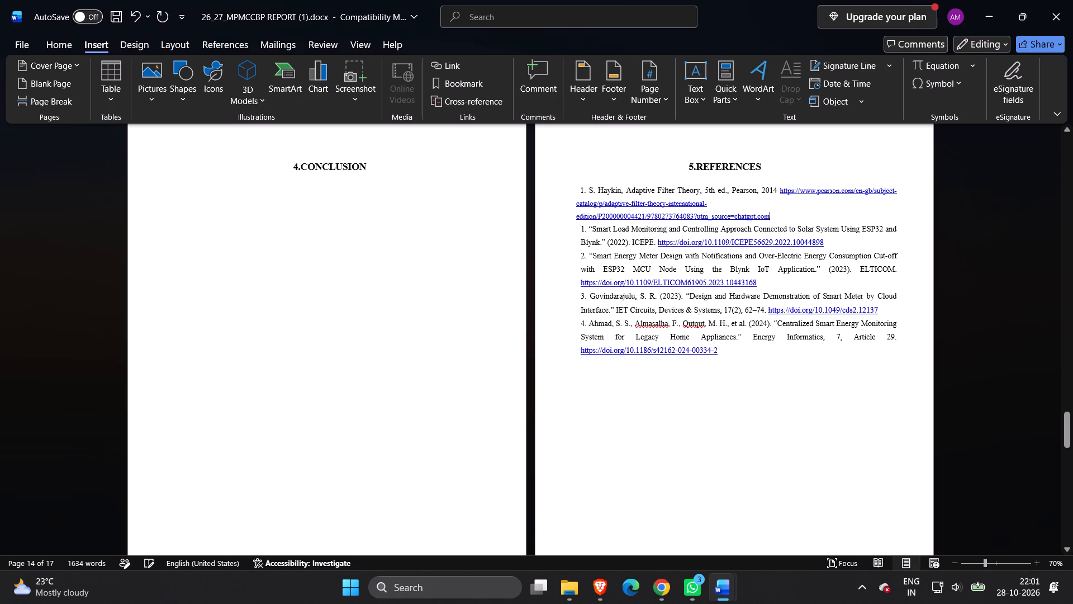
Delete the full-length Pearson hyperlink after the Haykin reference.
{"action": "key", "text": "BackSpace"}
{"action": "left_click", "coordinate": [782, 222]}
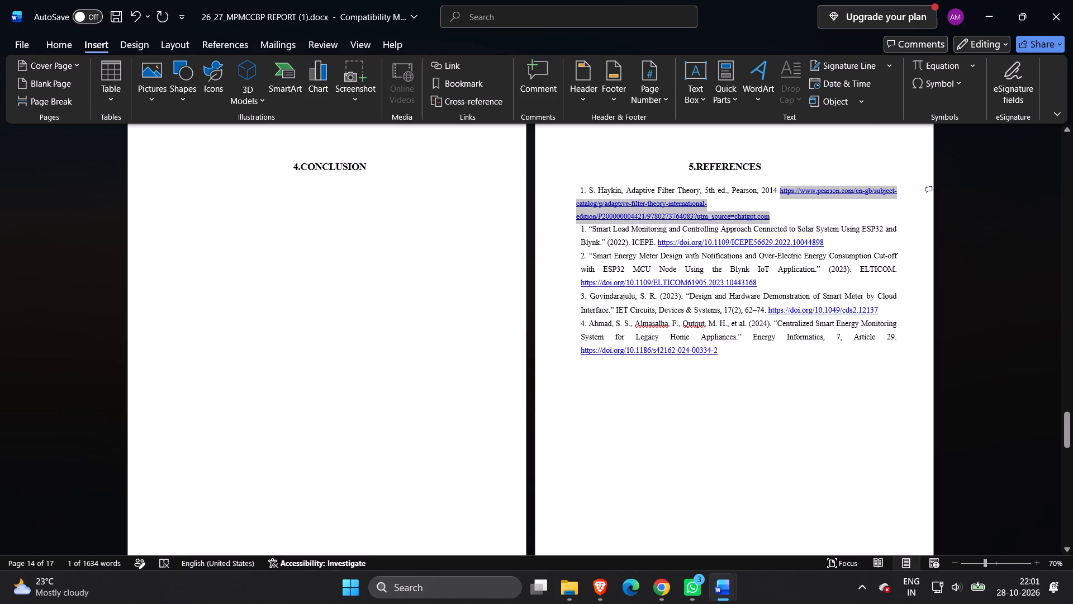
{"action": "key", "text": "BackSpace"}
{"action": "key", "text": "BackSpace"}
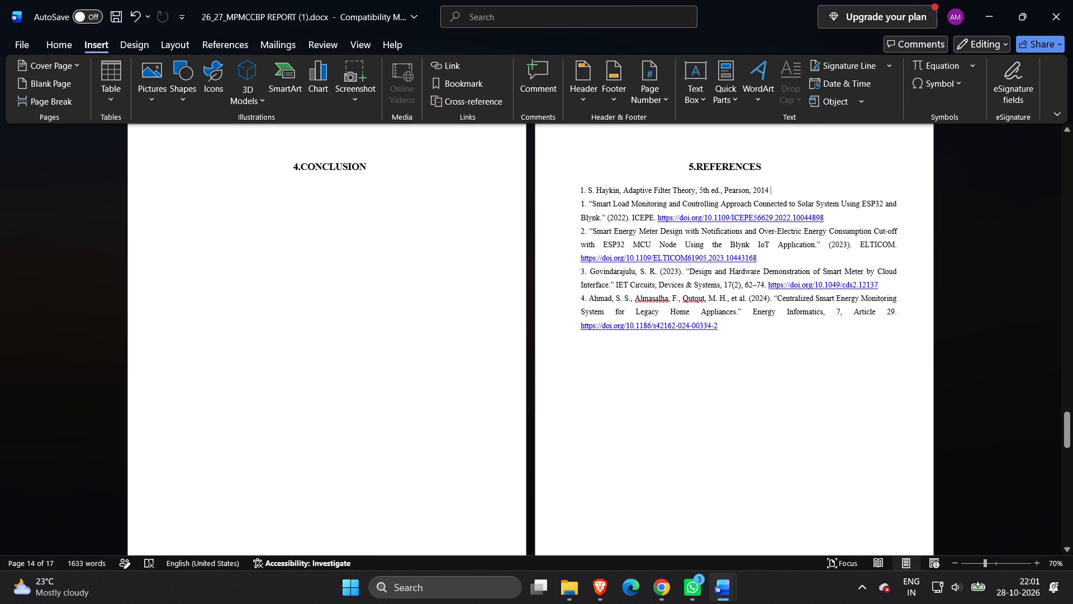
Insert a hyperlink after the Haykin reference with the copied Pearson address shortened to end at "adaptive-filter-theory-international-edition".
{"action": "left_click", "coordinate": [447, 69]}
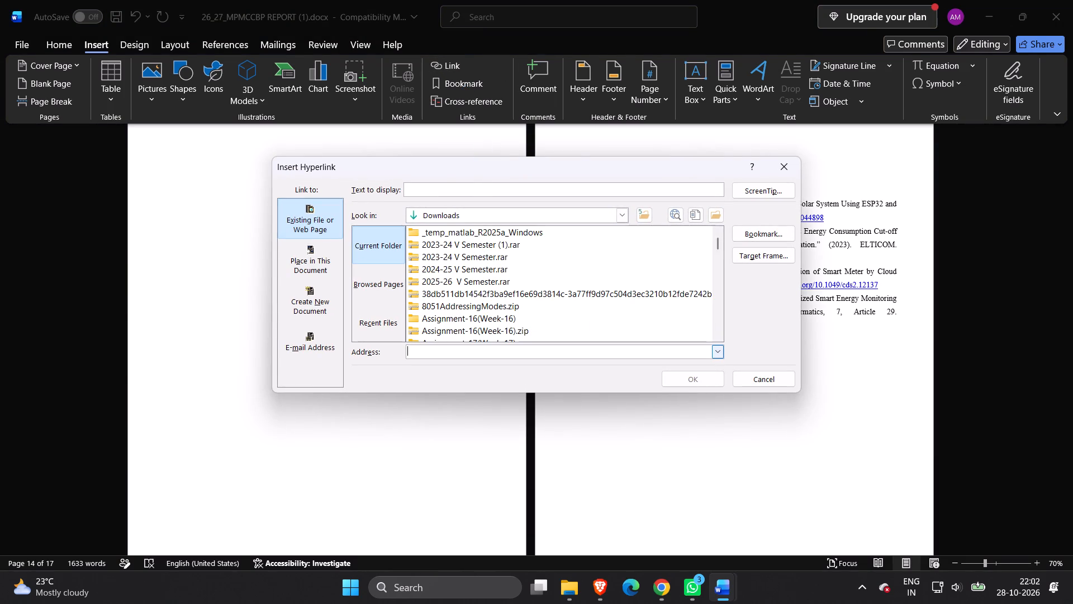
{"action": "key", "text": "ctrl+v"}
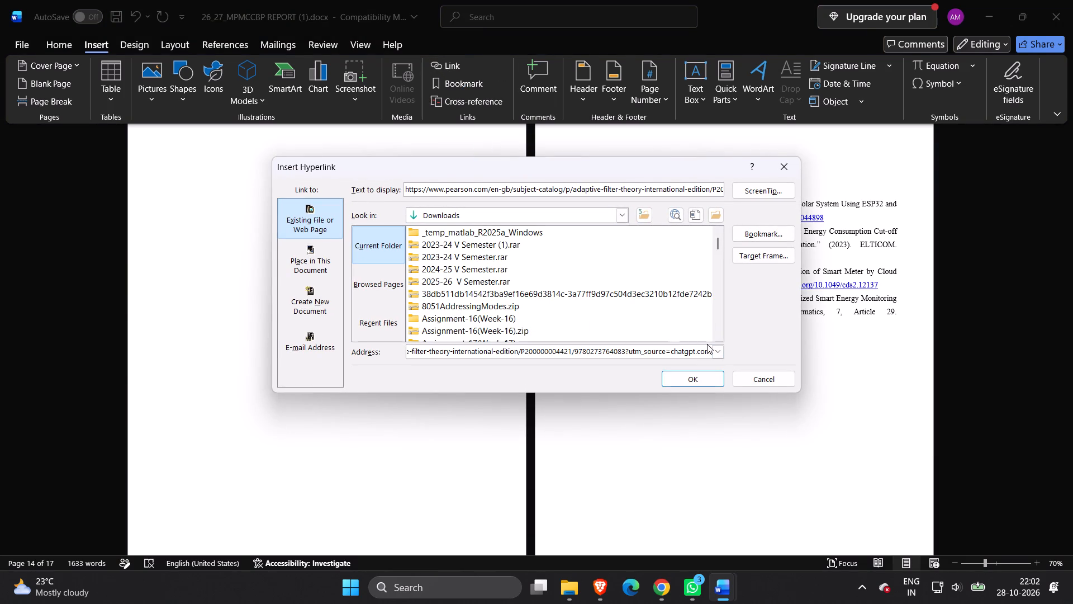
{"action": "left_click", "coordinate": [710, 349]}
{"action": "key", "text": "BackSpace"}
{"action": "key", "text": "BackSpace"}
{"action": "key", "text": "BackSpace"}
{"action": "key", "text": "BackSpace"}
{"action": "key", "text": "BackSpace"}
{"action": "key", "text": "BackSpace"}
{"action": "key", "text": "BackSpace"}
{"action": "key", "text": "BackSpace"}
{"action": "key", "text": "BackSpace"}
{"action": "key", "text": "BackSpace"}
{"action": "key", "text": "BackSpace"}
{"action": "key", "text": "BackSpace"}
{"action": "key", "text": "BackSpace"}
{"action": "key", "text": "BackSpace"}
{"action": "key", "text": "BackSpace"}
{"action": "key", "text": "BackSpace"}
{"action": "key", "text": "BackSpace"}
{"action": "key", "text": "BackSpace"}
{"action": "key", "text": "BackSpace"}
{"action": "key", "text": "BackSpace"}
{"action": "key", "text": "BackSpace"}
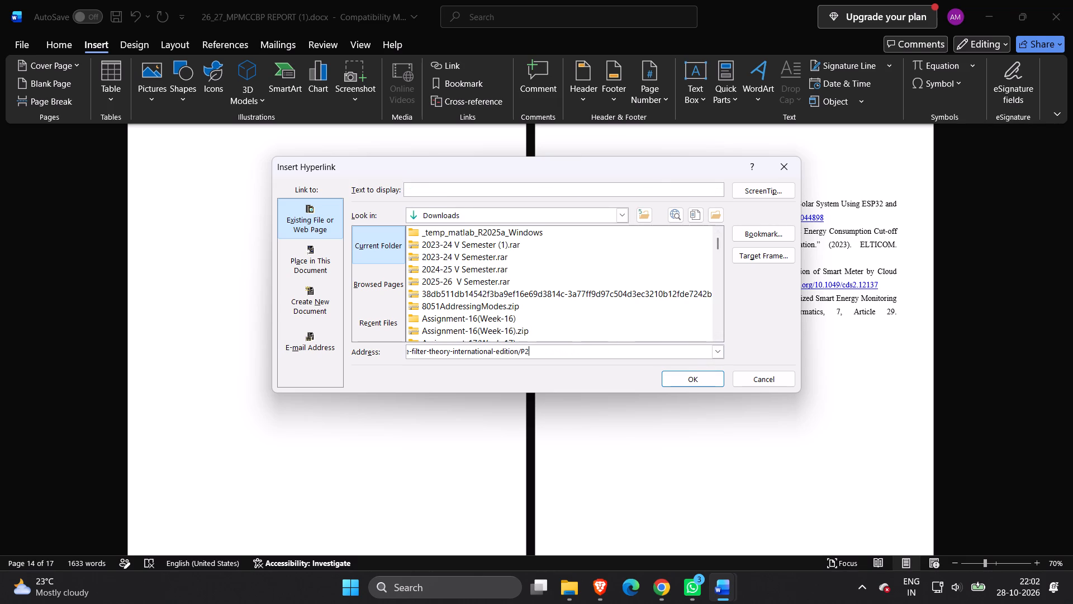
{"action": "key", "text": "BackSpace"}
{"action": "key", "text": "BackSpace"}
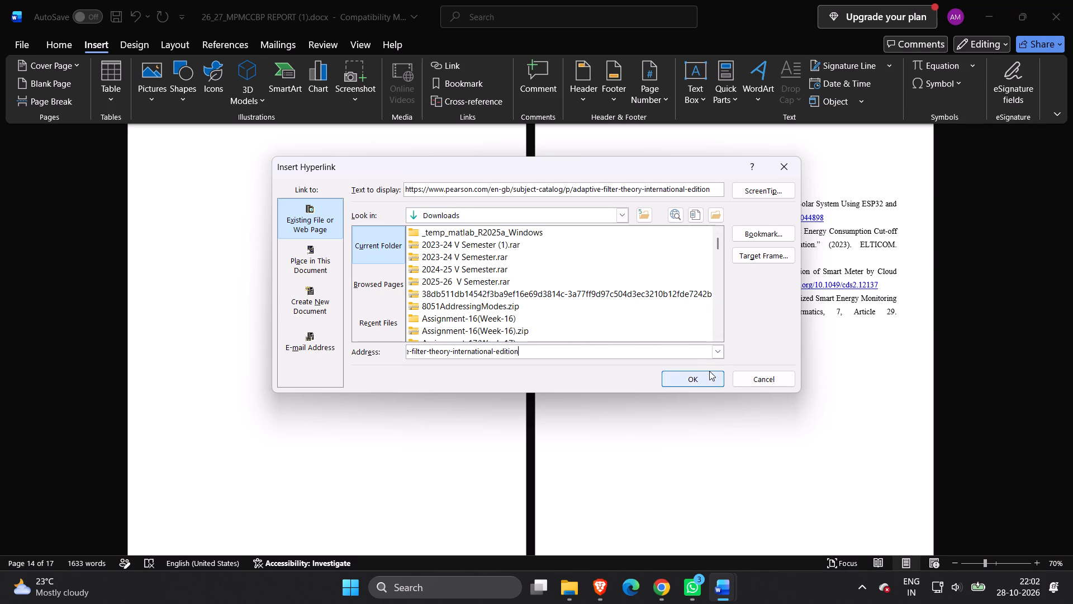
{"action": "left_click", "coordinate": [707, 377]}
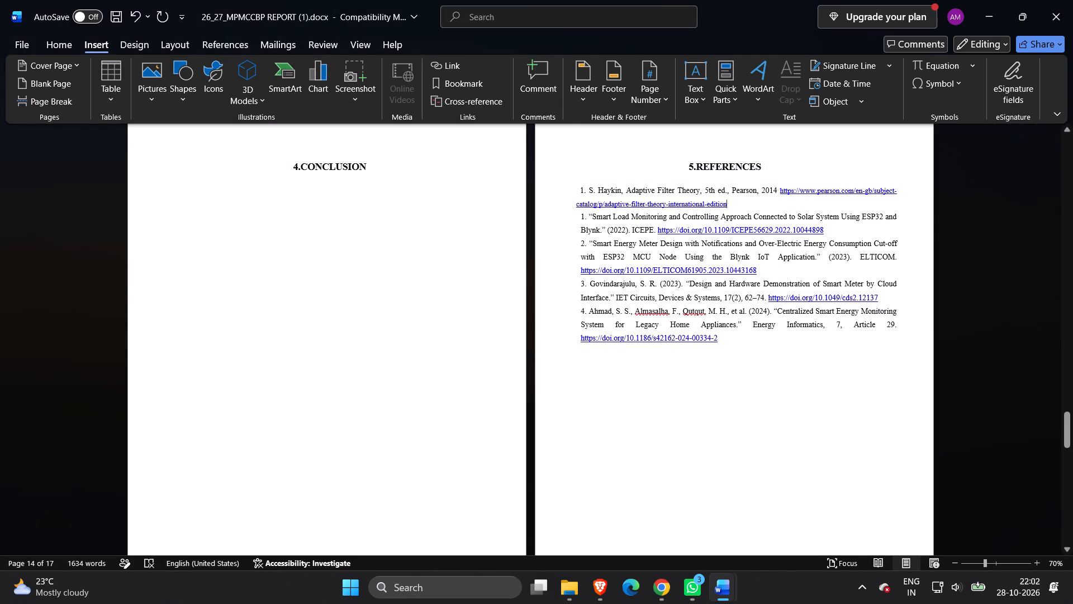
Add spaces between "Pearson, 2014" and the Pearson hyperlink until the link moves onto its own line.
{"action": "left_click", "coordinate": [780, 188]}
{"action": "key", "text": "space"}
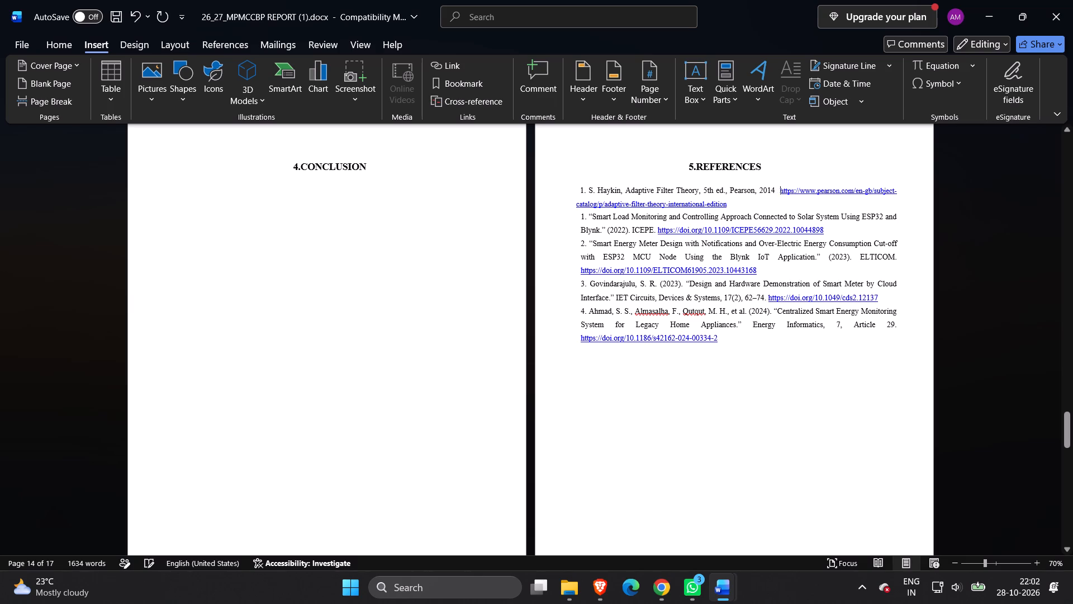
{"action": "key", "text": "space"}
{"action": "key", "text": "space"}
{"action": "key", "text": "space"}
{"action": "key", "text": "space"}
{"action": "key", "text": "space"}
{"action": "key", "text": "space"}
{"action": "key", "text": "space"}
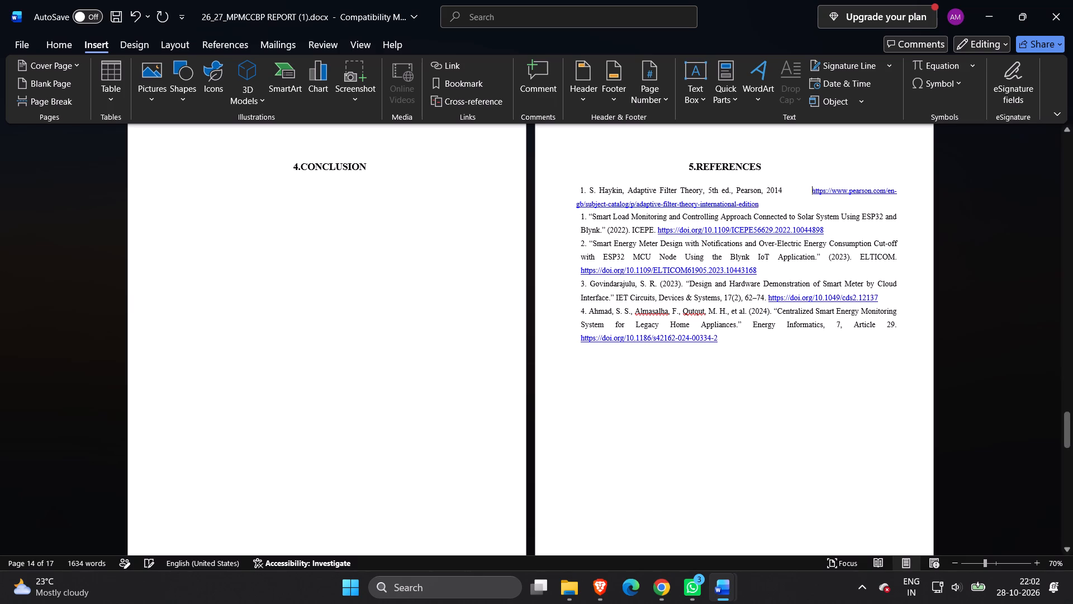
{"action": "key", "text": "space"}
{"action": "key", "text": "space"}
{"action": "key", "text": "space"}
{"action": "key", "text": "space"}
{"action": "key", "text": "space"}
{"action": "key", "text": "space"}
{"action": "key", "text": "space"}
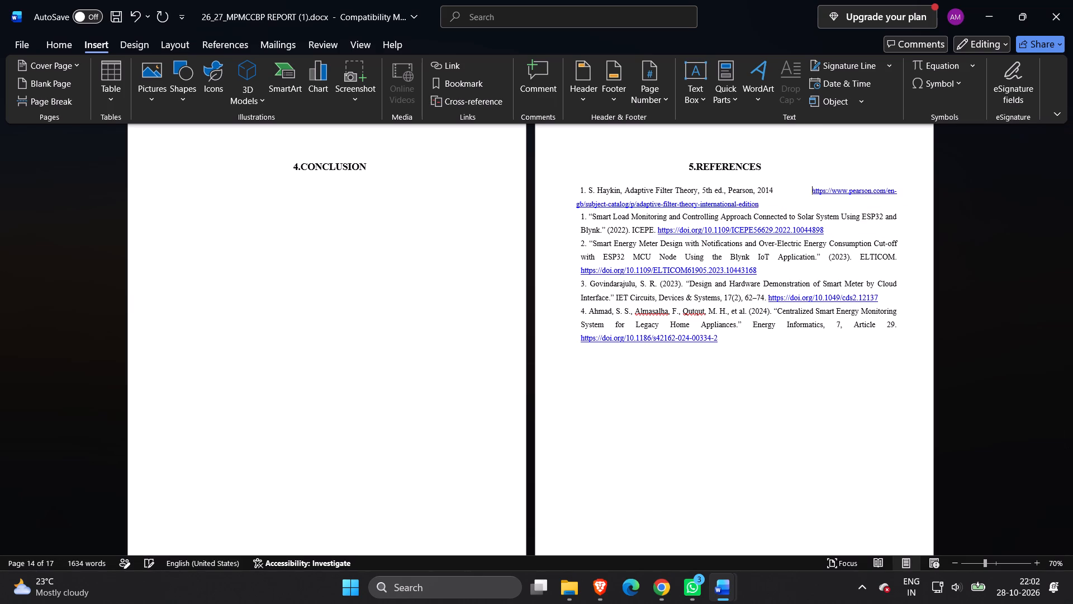
{"action": "key", "text": "space"}
{"action": "key", "text": "space"}
{"action": "key", "text": "space"}
{"action": "key", "text": "space"}
{"action": "key", "text": "space"}
{"action": "key", "text": "space"}
{"action": "key", "text": "space"}
{"action": "key", "text": "space"}
{"action": "key", "text": "space"}
{"action": "key", "text": "space"}
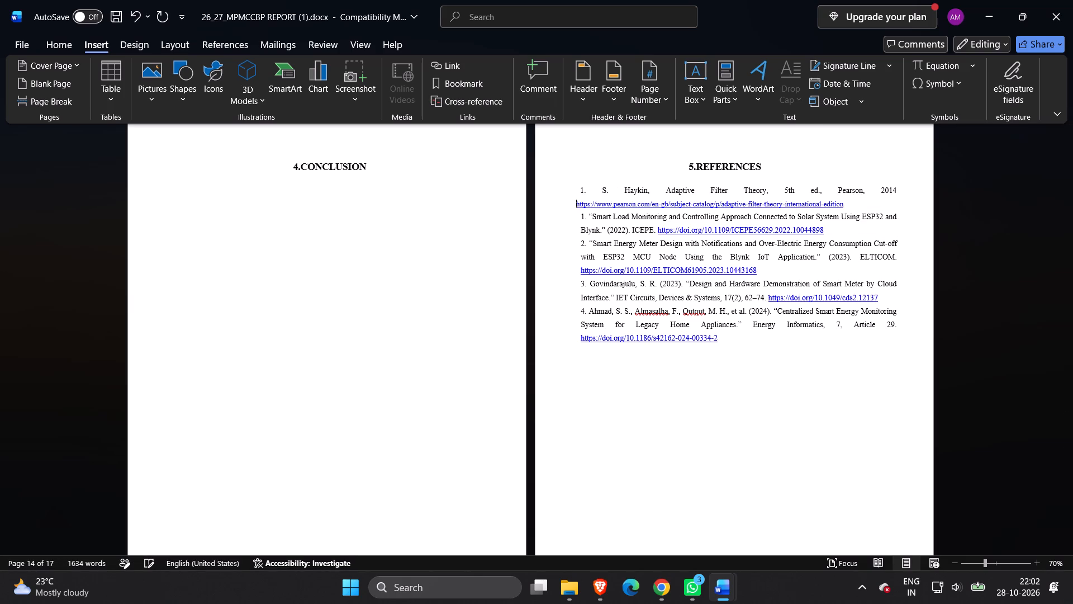
{"action": "key", "text": "space"}
Set the line spacing of the Haykin reference to 1.0.
{"action": "left_click_drag", "start_coordinate": [901, 191], "coordinate": [655, 190]}
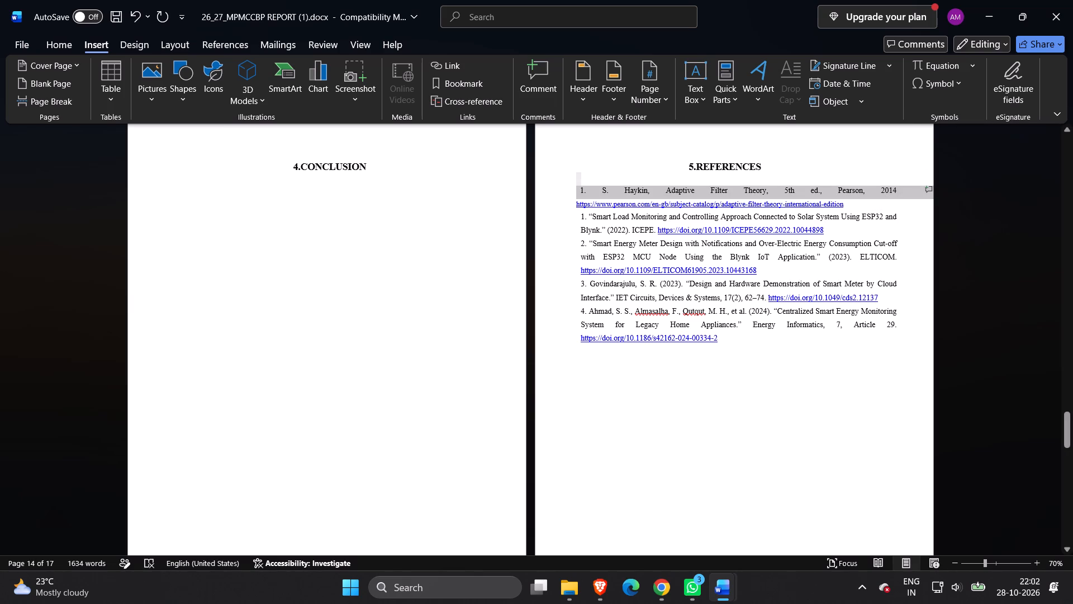
{"action": "left_click_drag", "start_coordinate": [655, 190], "coordinate": [606, 191]}
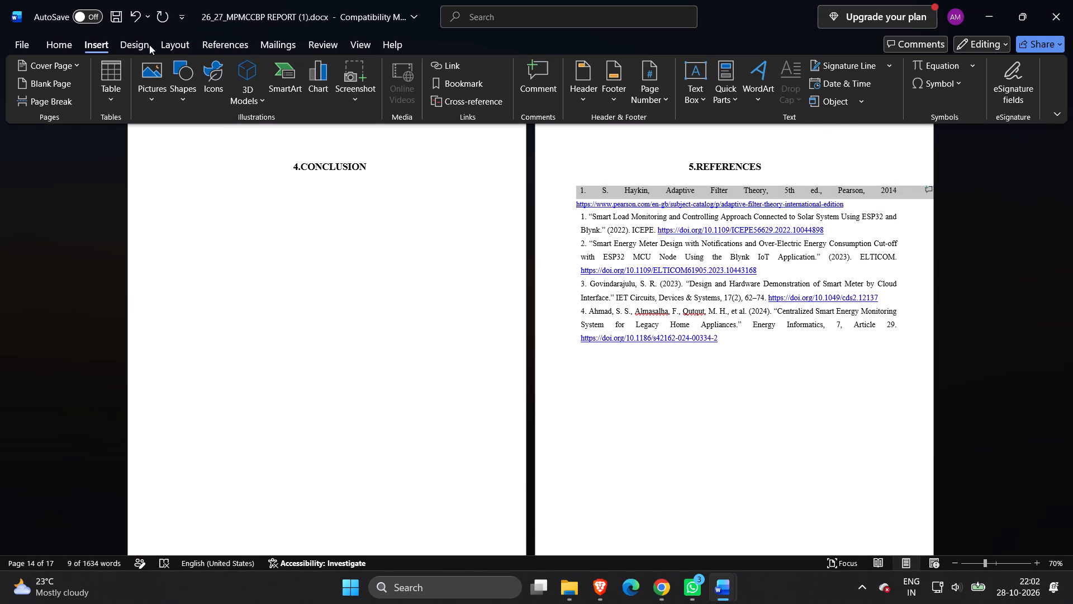
{"action": "left_click", "coordinate": [143, 48]}
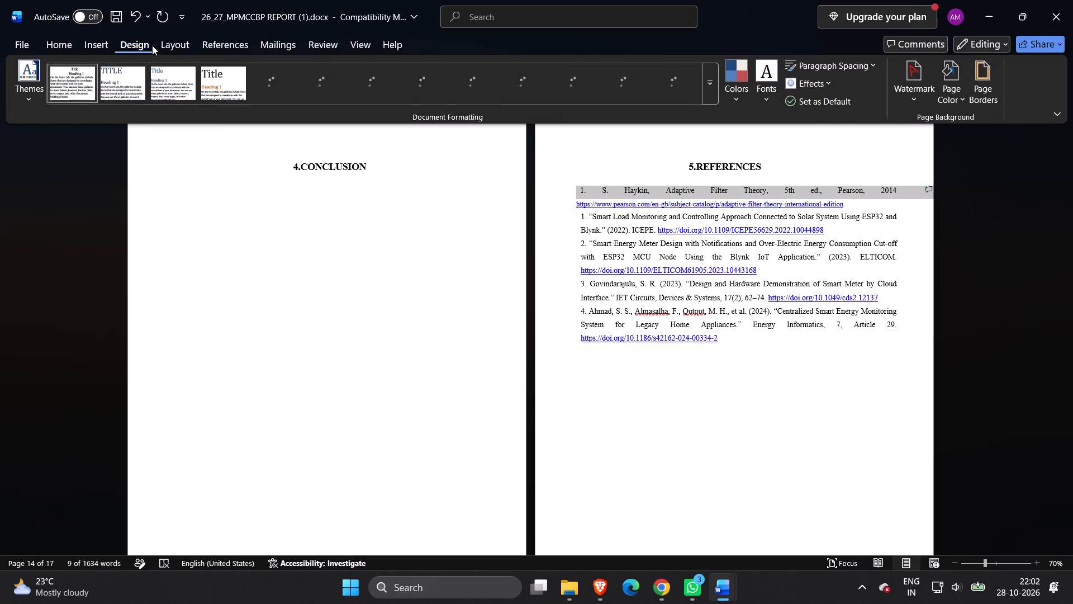
{"action": "left_click", "coordinate": [180, 37]}
{"action": "left_click", "coordinate": [62, 42]}
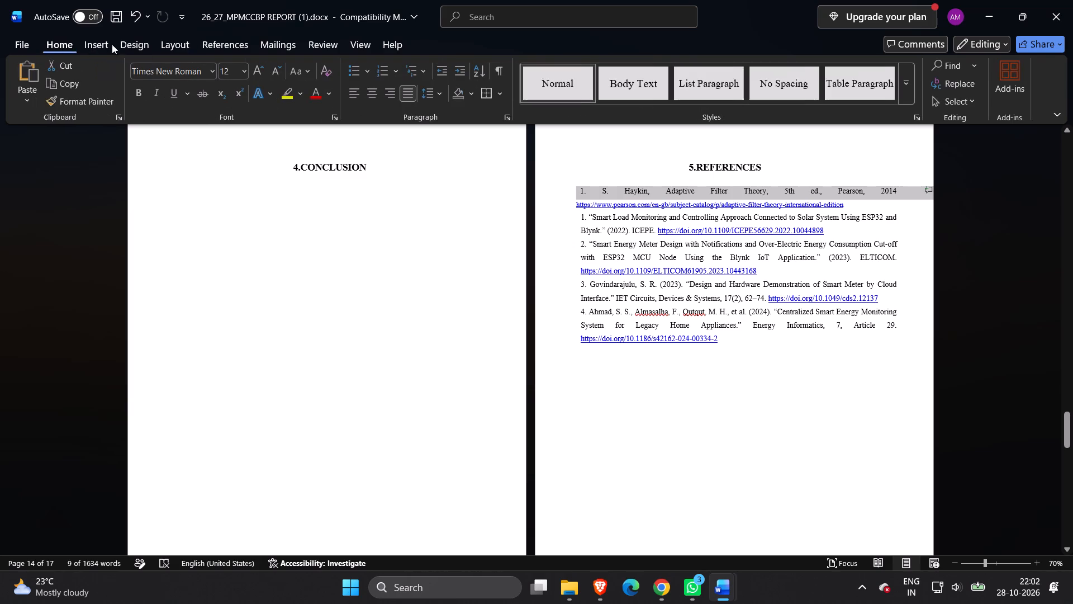
{"action": "left_click", "coordinate": [441, 97]}
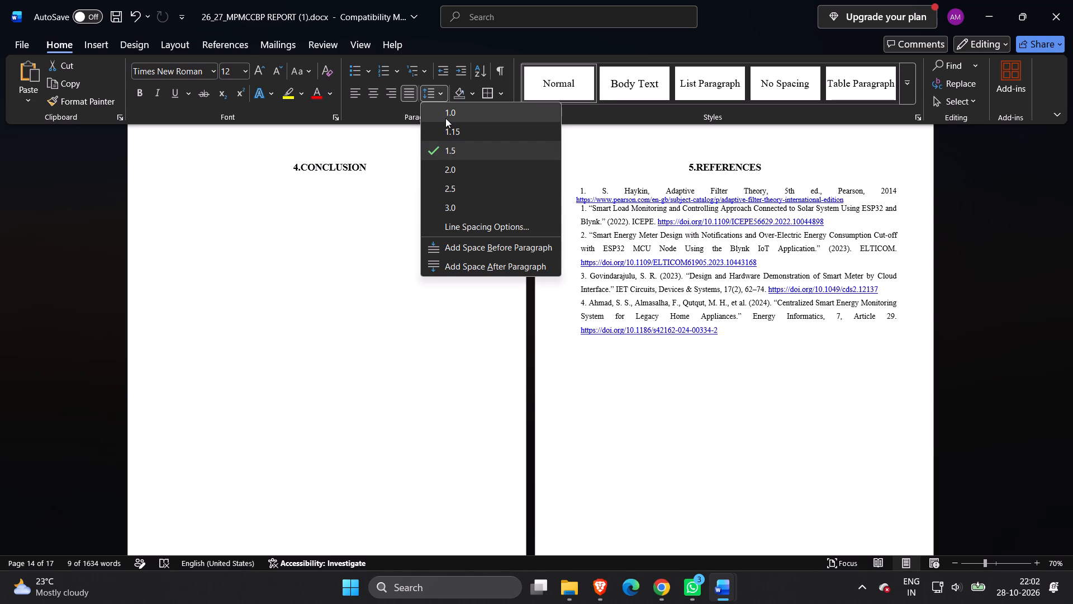
{"action": "left_click", "coordinate": [445, 118]}
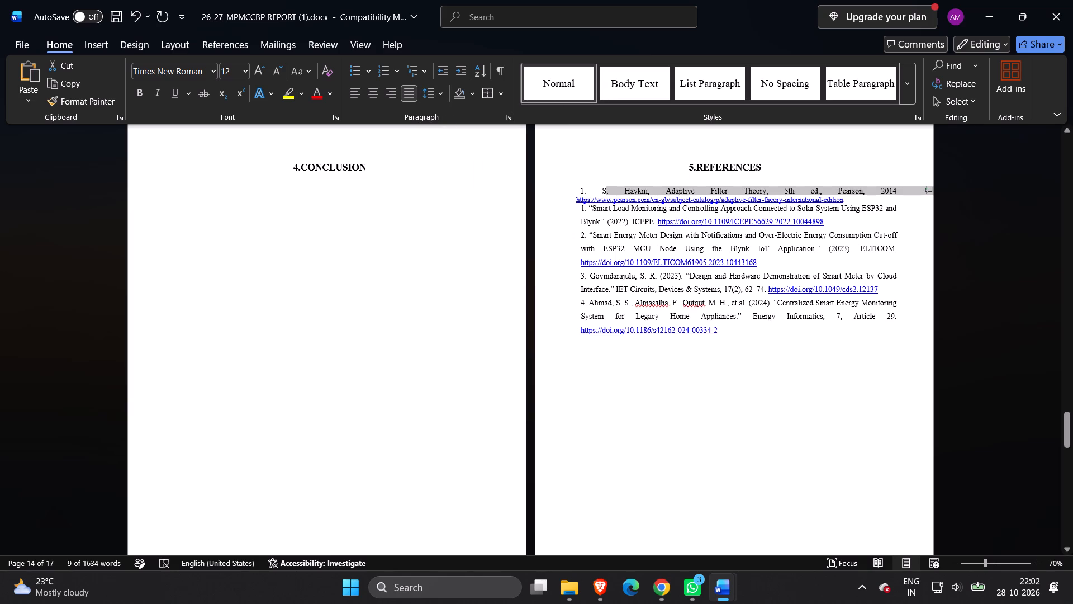
{"action": "left_click", "coordinate": [891, 197]}
{"action": "left_click", "coordinate": [881, 192]}
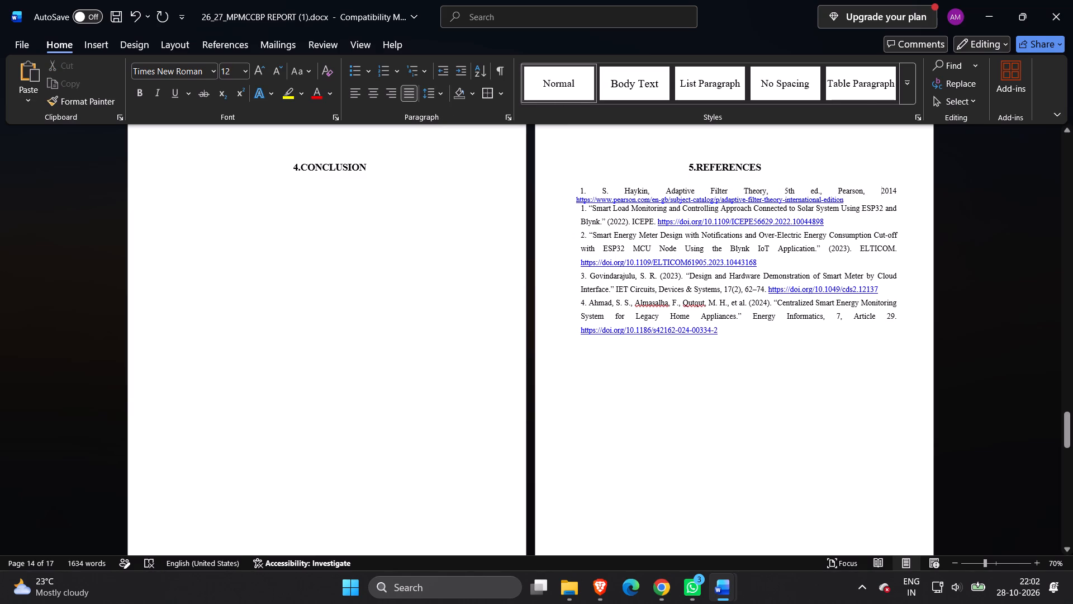
Remove the spaces before "2014", "Pearson" and "ed." in the Haykin reference so it reads "5thed.,Pearson,2014".
{"action": "key", "text": "BackSpace"}
{"action": "left_click", "coordinate": [853, 192]}
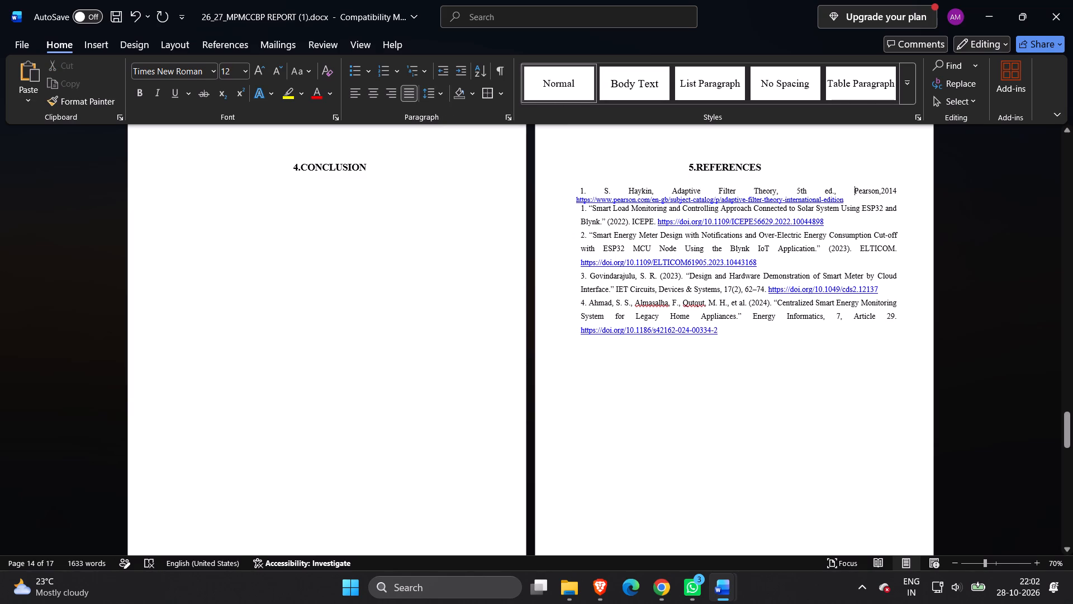
{"action": "key", "text": "BackSpace"}
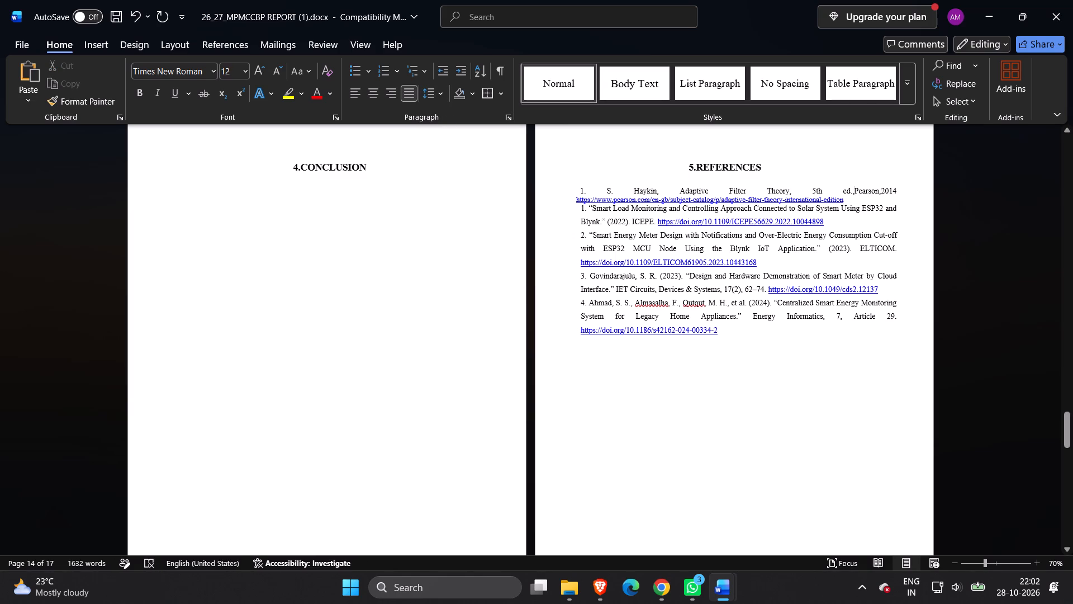
{"action": "left_click", "coordinate": [845, 190]}
{"action": "left_click", "coordinate": [842, 190]}
{"action": "key", "text": "BackSpace"}
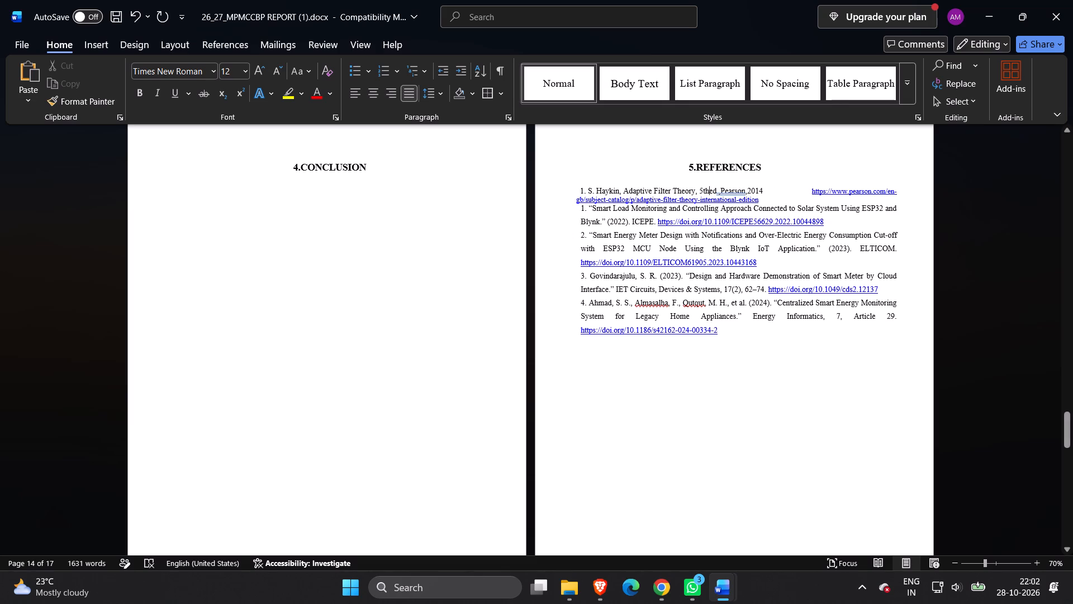
Left-align the Haykin reference and set its line spacing to 1.15.
{"action": "left_click", "coordinate": [801, 190]}
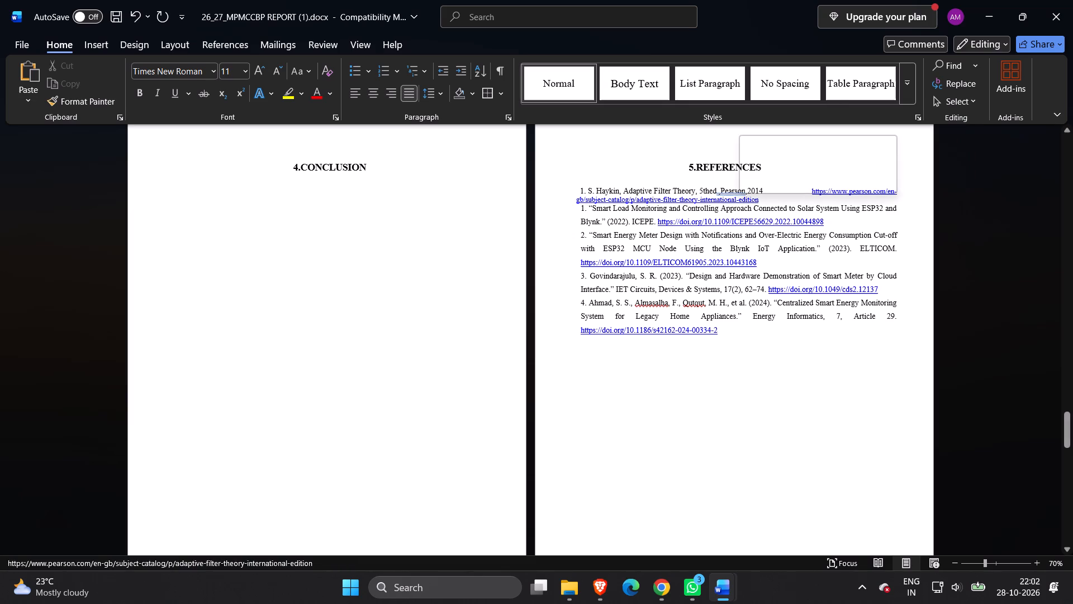
{"action": "left_click_drag", "start_coordinate": [770, 190], "coordinate": [542, 189]}
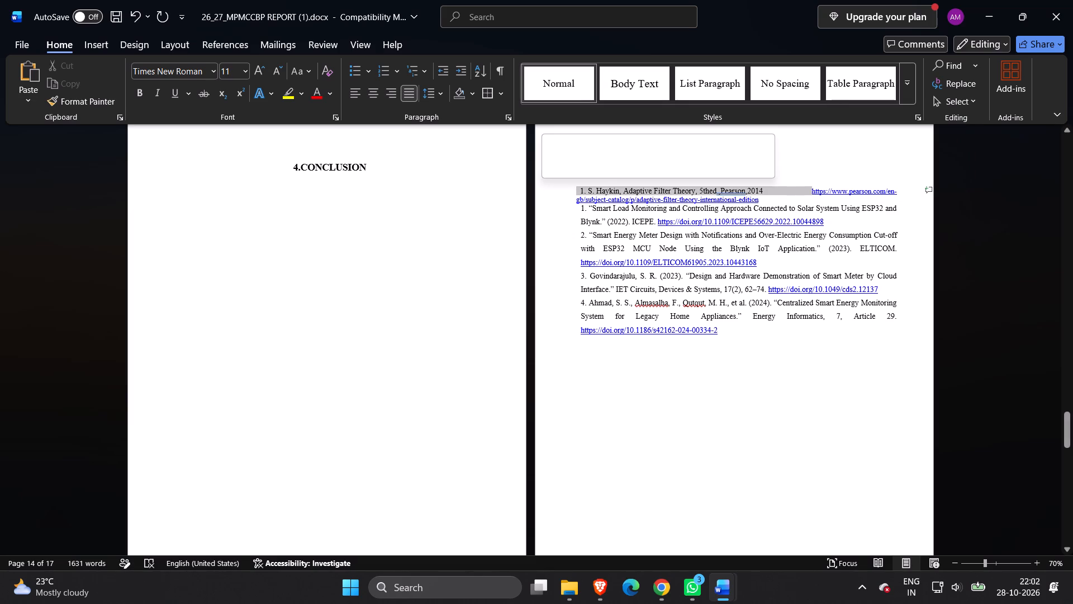
{"action": "left_click", "coordinate": [360, 97]}
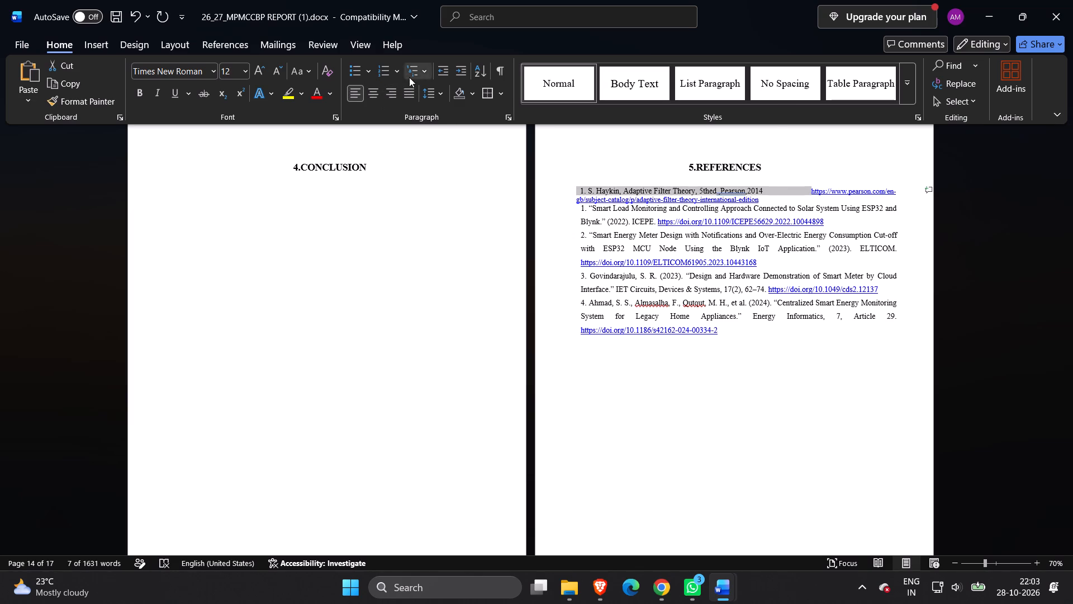
{"action": "left_click", "coordinate": [445, 97]}
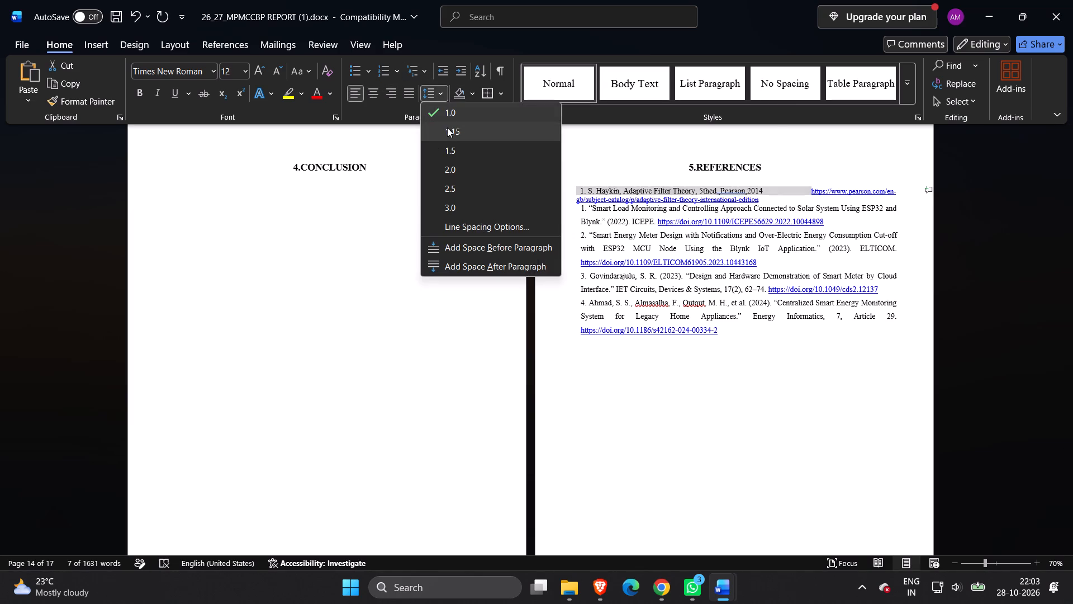
{"action": "left_click", "coordinate": [448, 131]}
Break the Pearson hyperlink onto its own line below the Haykin reference, removing its list number and leading spaces.
{"action": "left_click", "coordinate": [795, 195]}
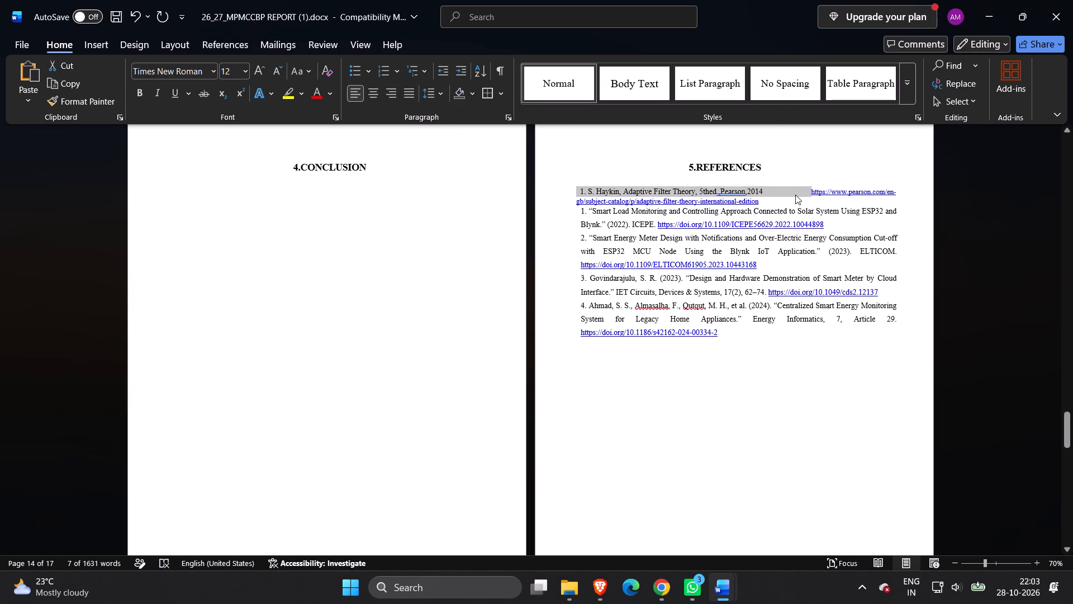
{"action": "key", "text": "Return"}
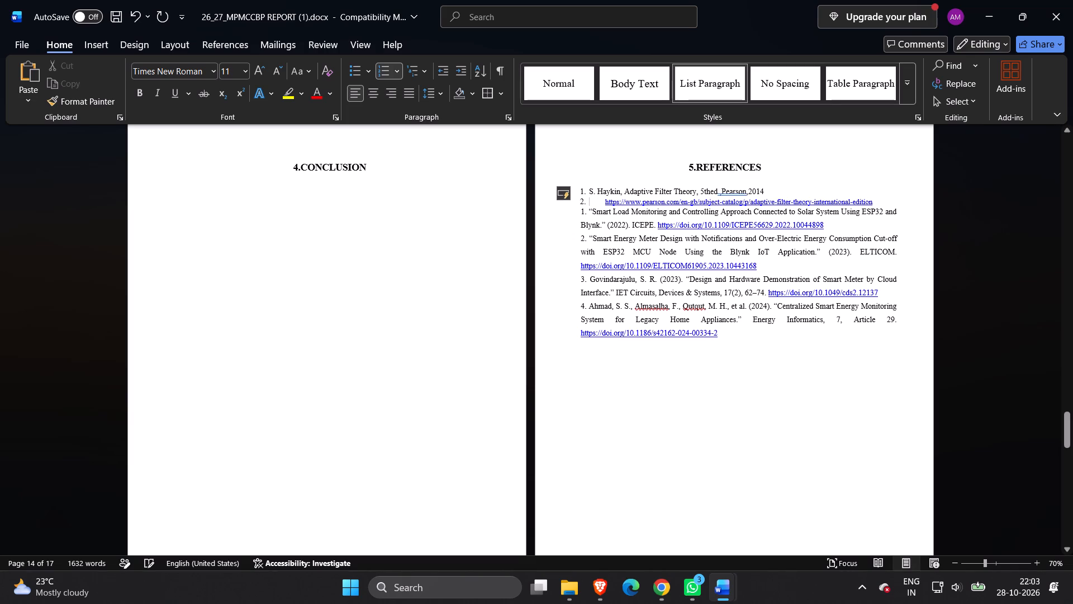
{"action": "key", "text": "BackSpace"}
{"action": "key", "text": "BackSpace"}
{"action": "key", "text": "BackSpace"}
{"action": "key", "text": "BackSpace"}
{"action": "key", "text": "BackSpace"}
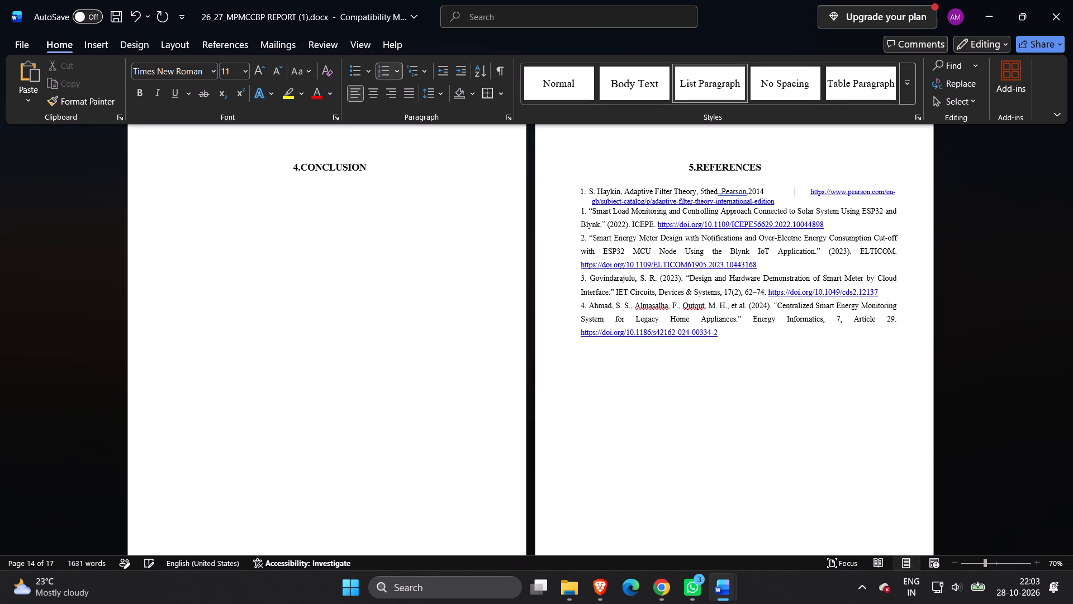
{"action": "key", "text": "Return"}
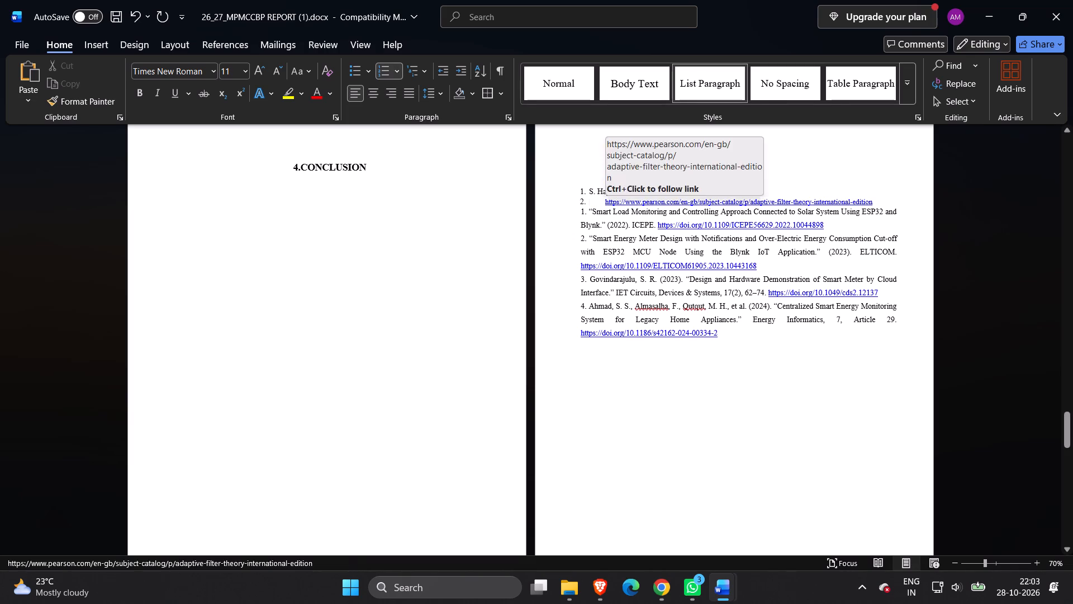
{"action": "left_click", "coordinate": [604, 201]}
{"action": "key", "text": "BackSpace"}
{"action": "key", "text": "BackSpace"}
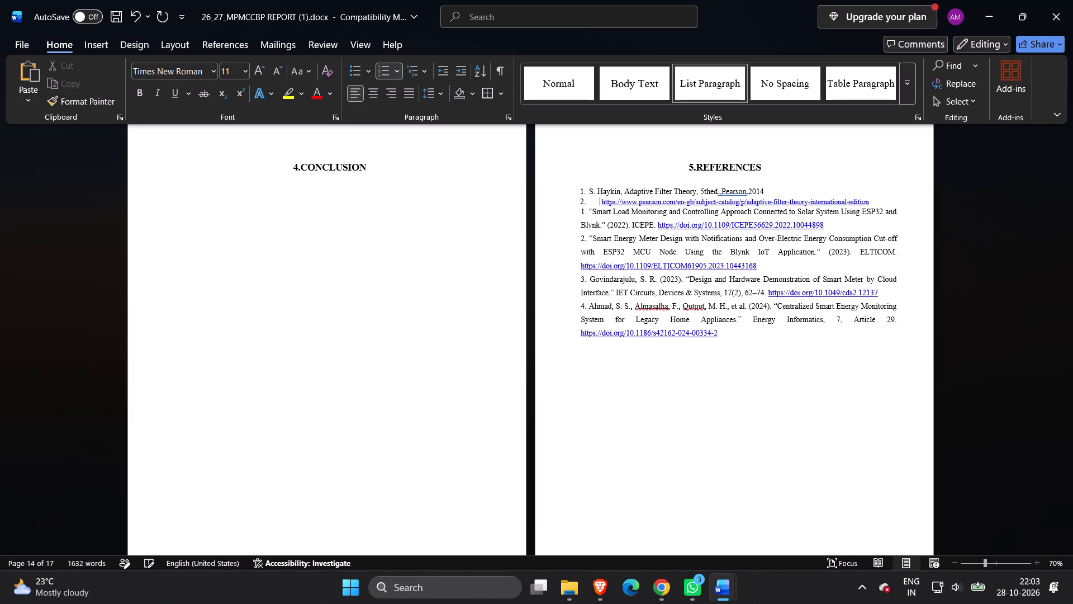
{"action": "key", "text": "BackSpace"}
{"action": "key", "text": "BackSpace"}
{"action": "key", "text": "BackSpace"}
{"action": "key", "text": "BackSpace"}
{"action": "key", "text": "BackSpace"}
{"action": "key", "text": "BackSpace"}
{"action": "key", "text": "BackSpace"}
{"action": "key", "text": "BackSpace"}
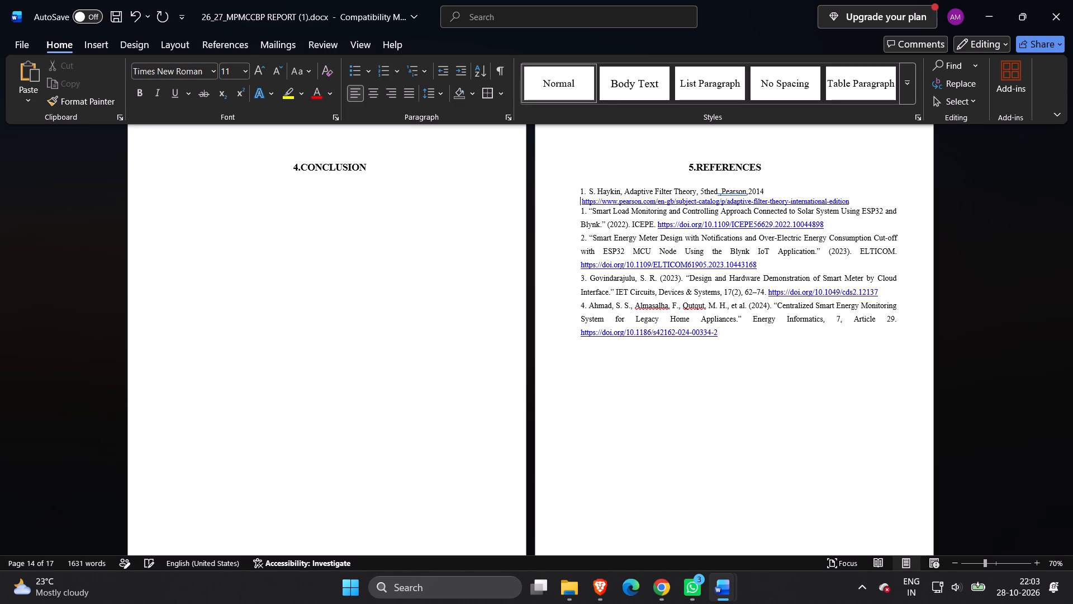
Replace the automatic number of the "Smart Load Monitoring" reference with "2.".
{"action": "left_click", "coordinate": [585, 206]}
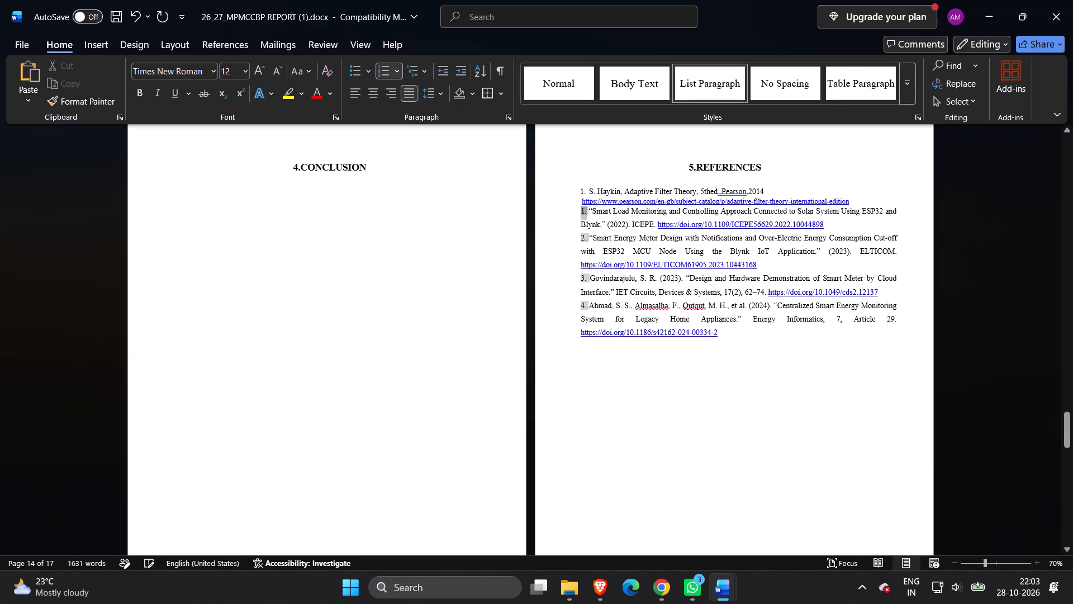
{"action": "left_click", "coordinate": [590, 213]}
{"action": "key", "text": "BackSpace"}
{"action": "type", "text": "2."}
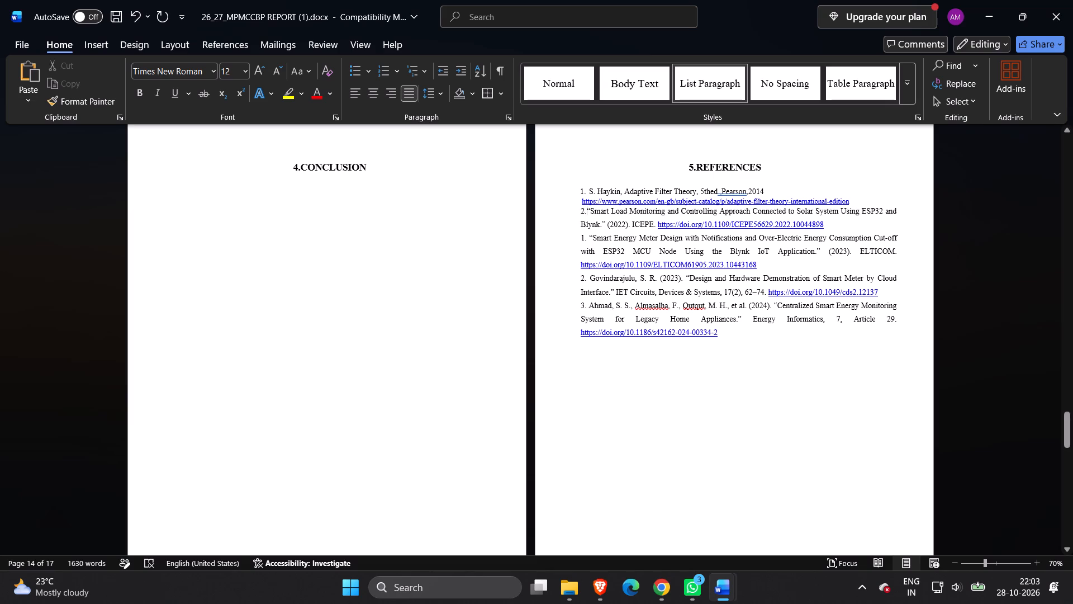
{"action": "left_click_drag", "start_coordinate": [657, 221], "coordinate": [633, 221]}
{"action": "left_click_drag", "start_coordinate": [633, 221], "coordinate": [593, 213]}
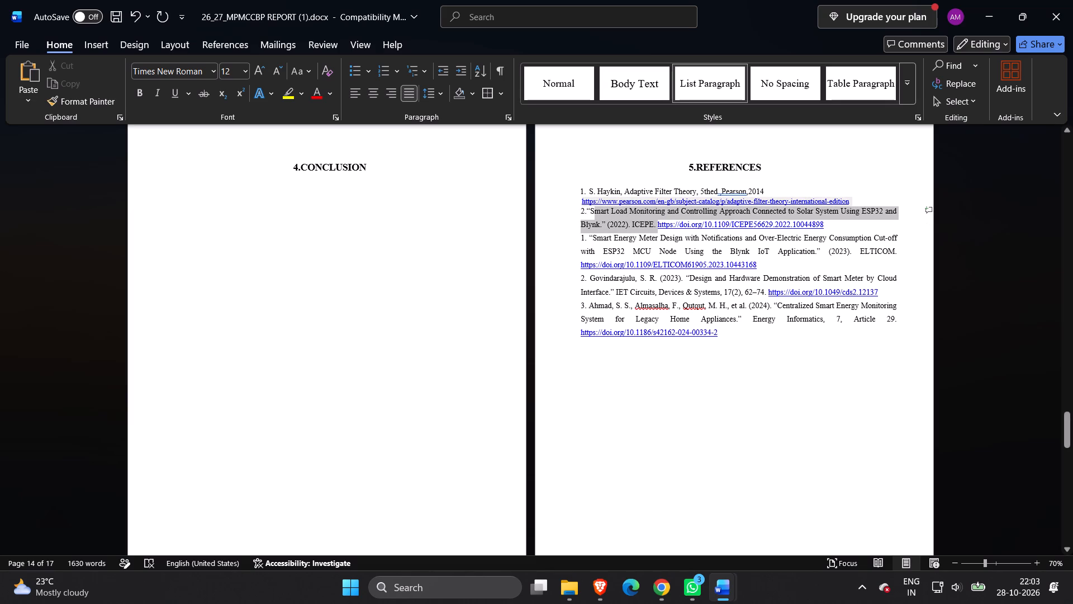
{"action": "left_click_drag", "start_coordinate": [593, 213], "coordinate": [587, 213]}
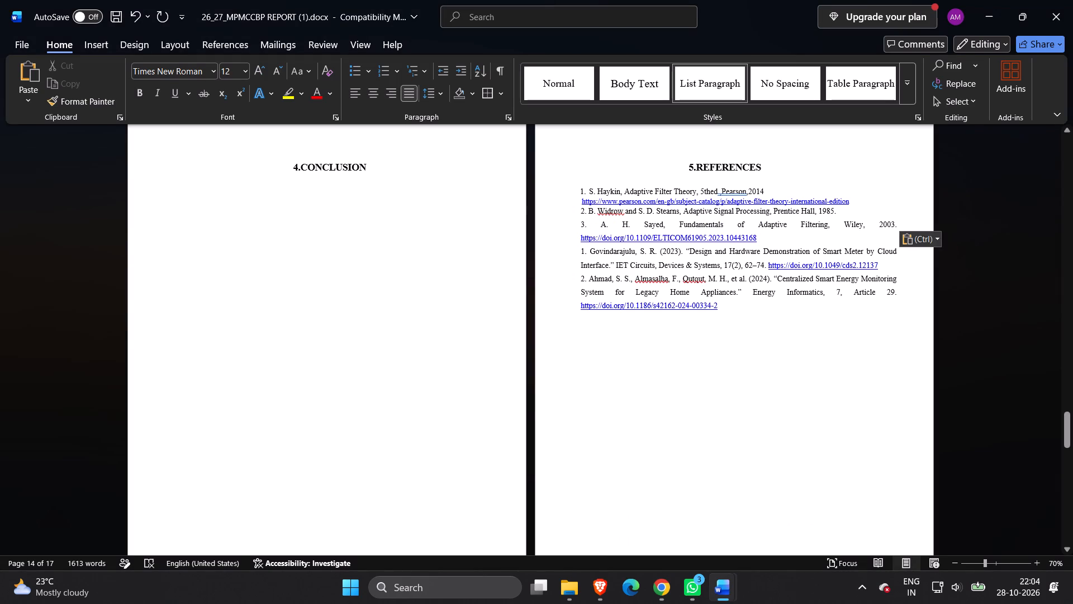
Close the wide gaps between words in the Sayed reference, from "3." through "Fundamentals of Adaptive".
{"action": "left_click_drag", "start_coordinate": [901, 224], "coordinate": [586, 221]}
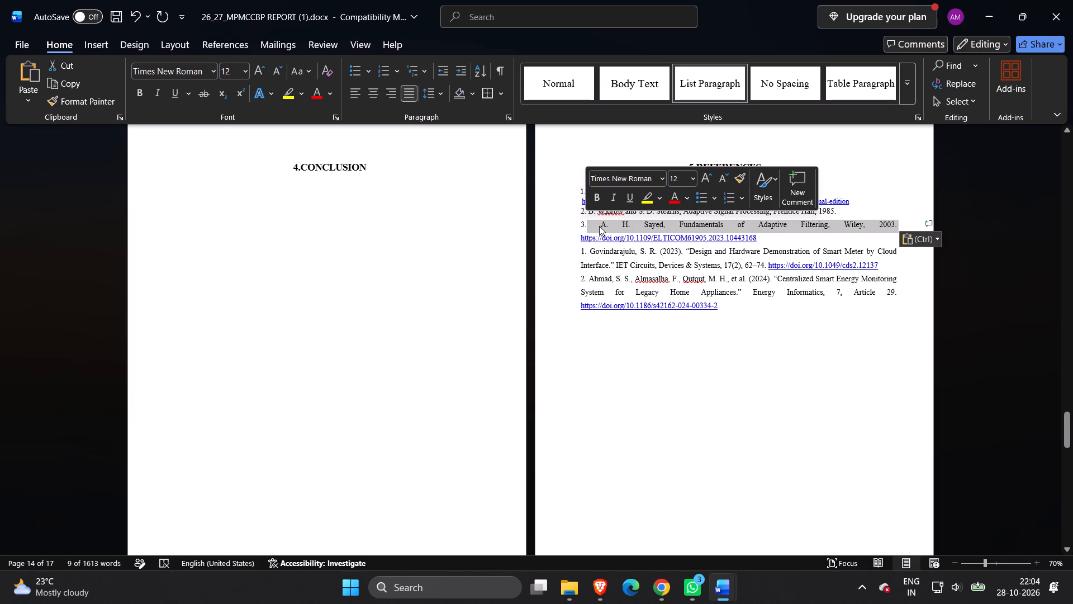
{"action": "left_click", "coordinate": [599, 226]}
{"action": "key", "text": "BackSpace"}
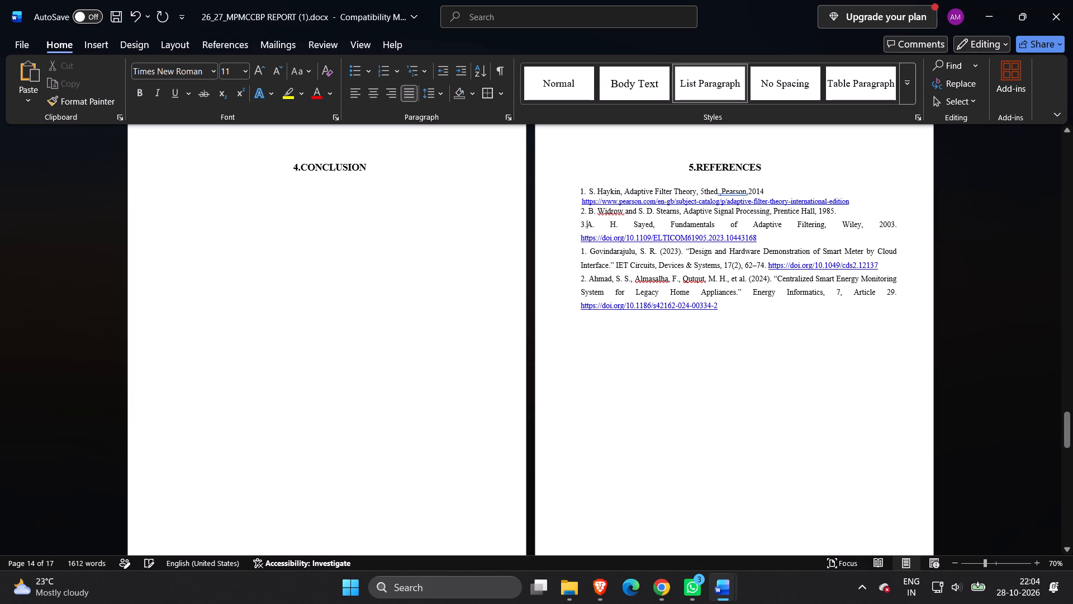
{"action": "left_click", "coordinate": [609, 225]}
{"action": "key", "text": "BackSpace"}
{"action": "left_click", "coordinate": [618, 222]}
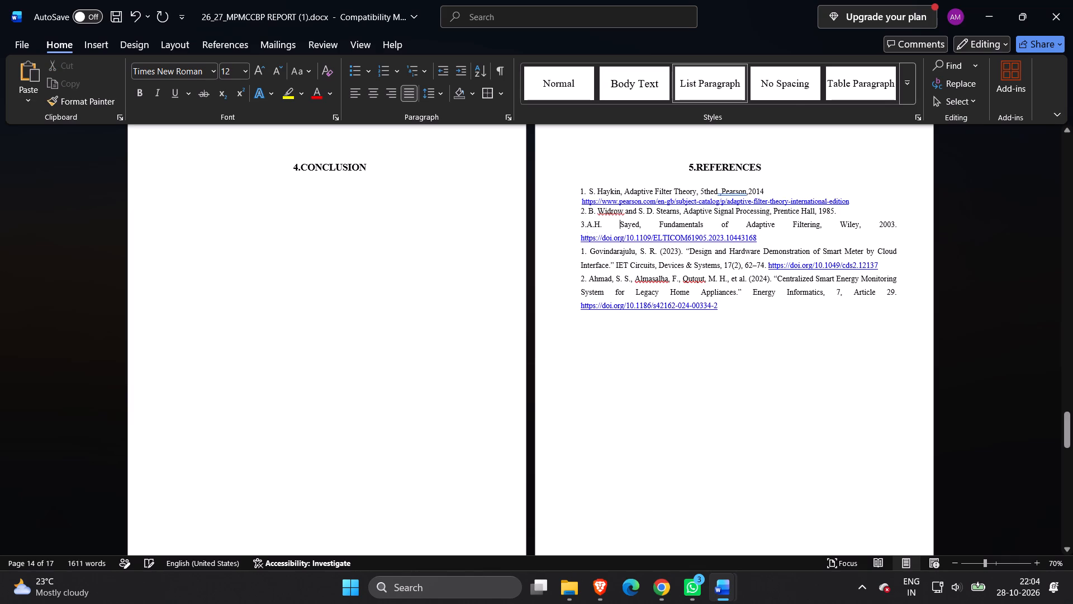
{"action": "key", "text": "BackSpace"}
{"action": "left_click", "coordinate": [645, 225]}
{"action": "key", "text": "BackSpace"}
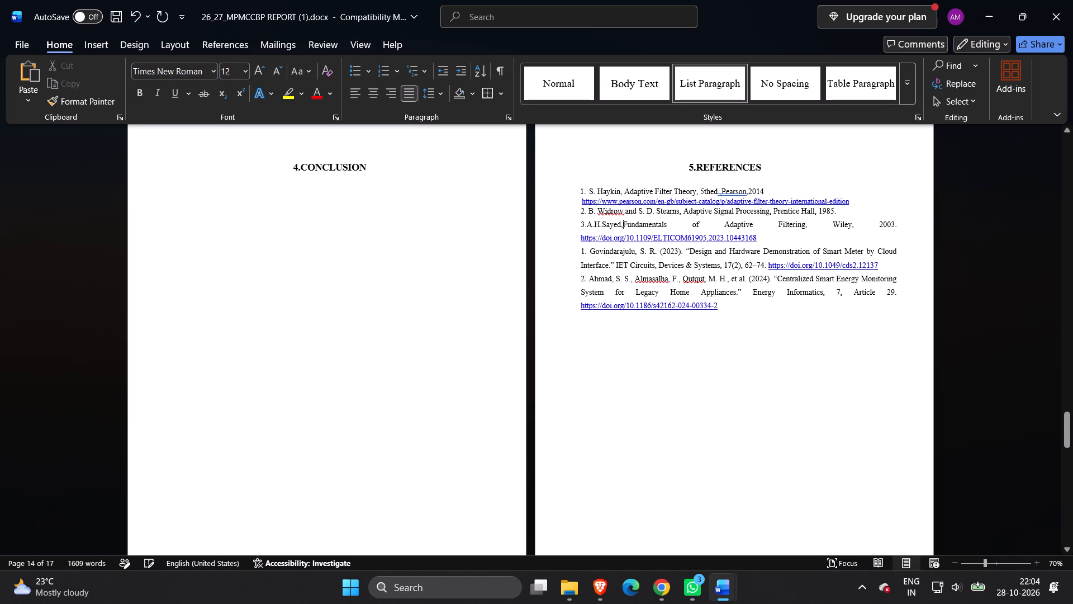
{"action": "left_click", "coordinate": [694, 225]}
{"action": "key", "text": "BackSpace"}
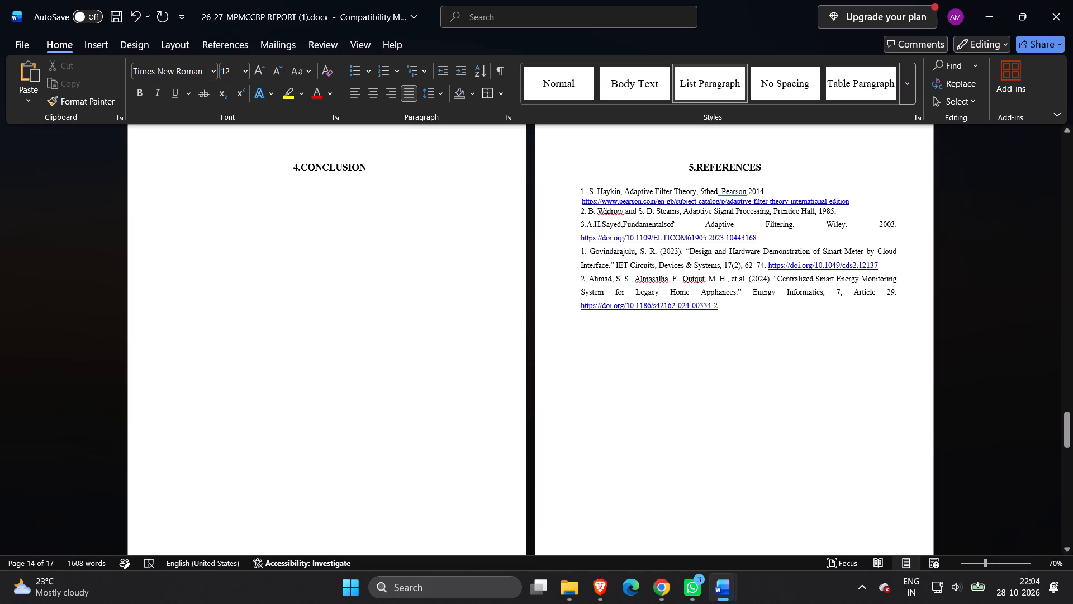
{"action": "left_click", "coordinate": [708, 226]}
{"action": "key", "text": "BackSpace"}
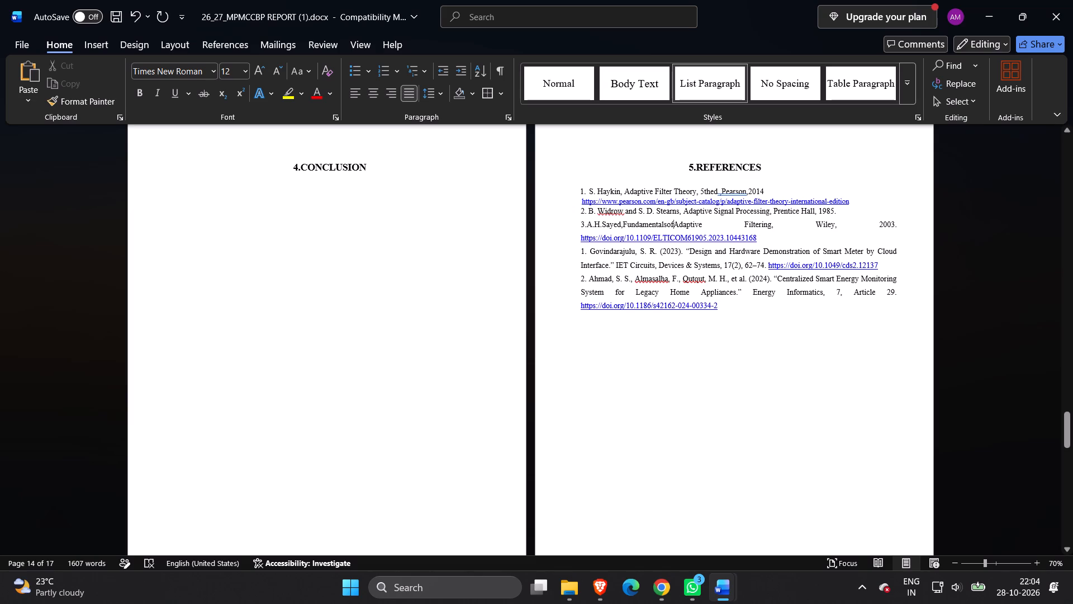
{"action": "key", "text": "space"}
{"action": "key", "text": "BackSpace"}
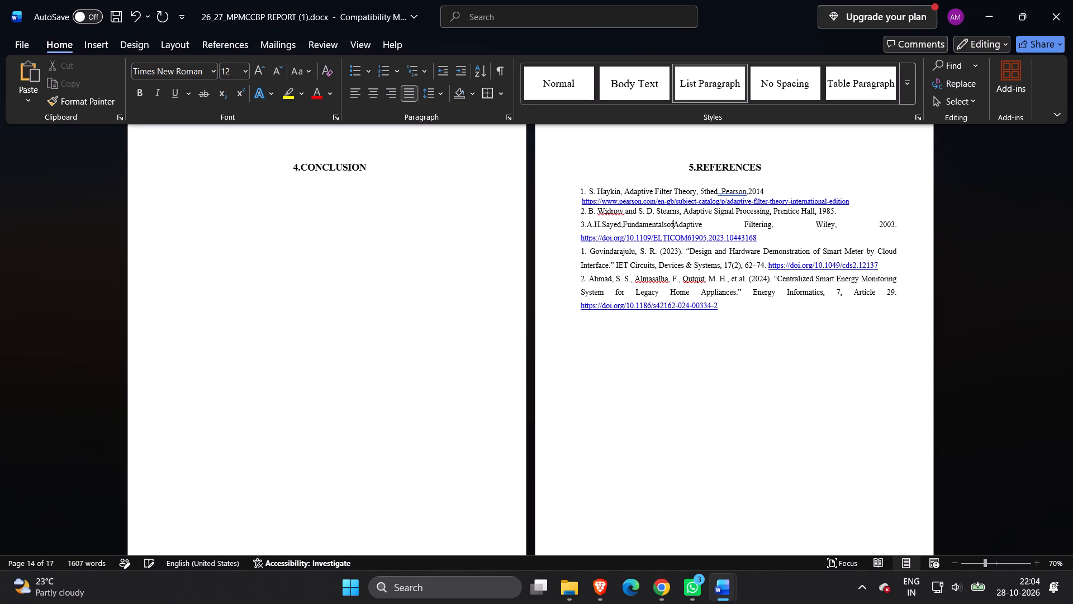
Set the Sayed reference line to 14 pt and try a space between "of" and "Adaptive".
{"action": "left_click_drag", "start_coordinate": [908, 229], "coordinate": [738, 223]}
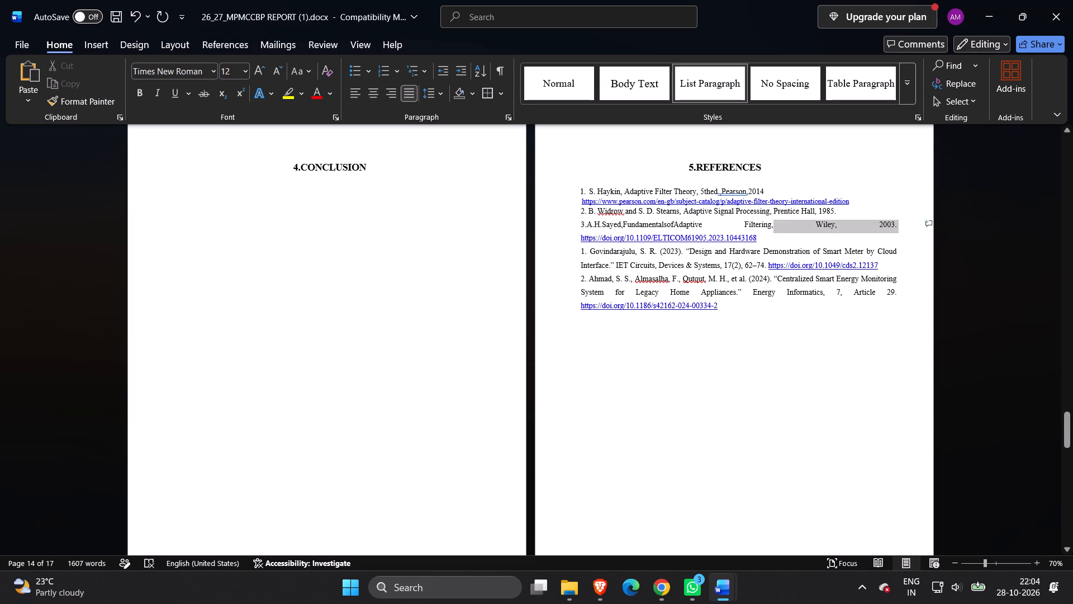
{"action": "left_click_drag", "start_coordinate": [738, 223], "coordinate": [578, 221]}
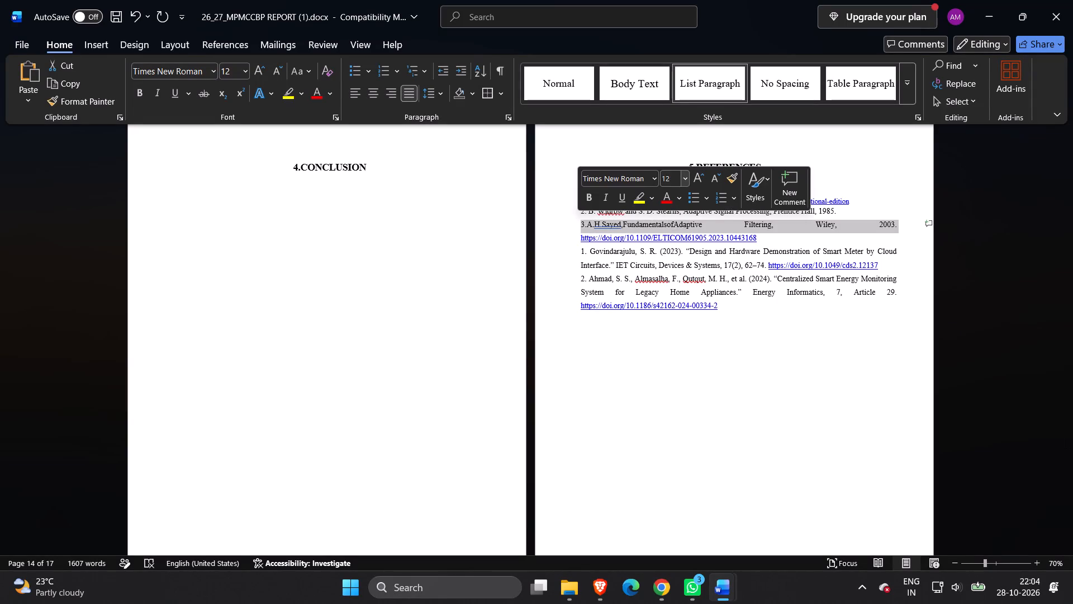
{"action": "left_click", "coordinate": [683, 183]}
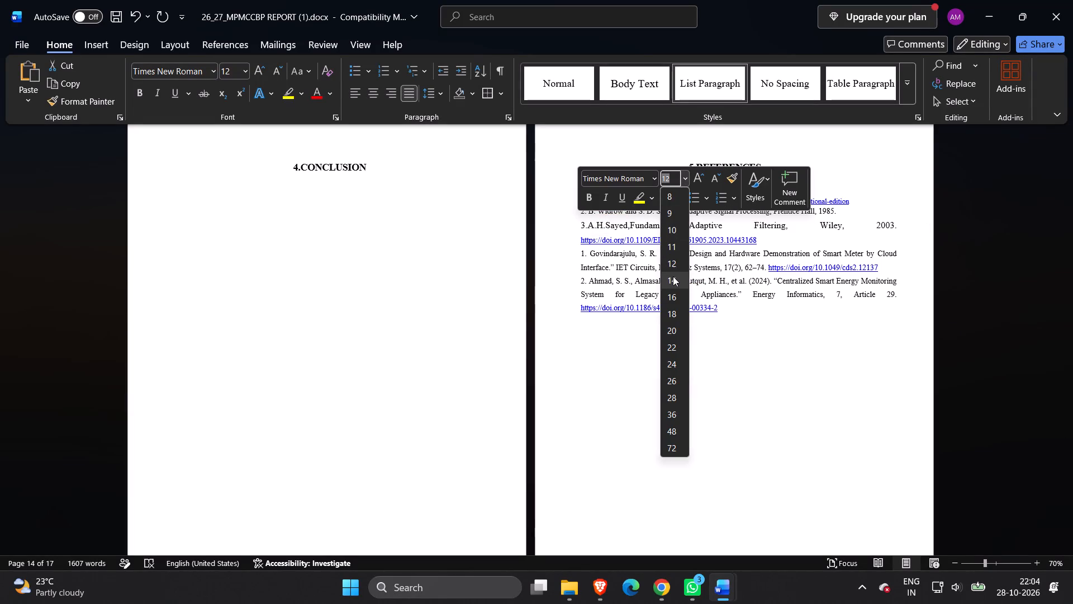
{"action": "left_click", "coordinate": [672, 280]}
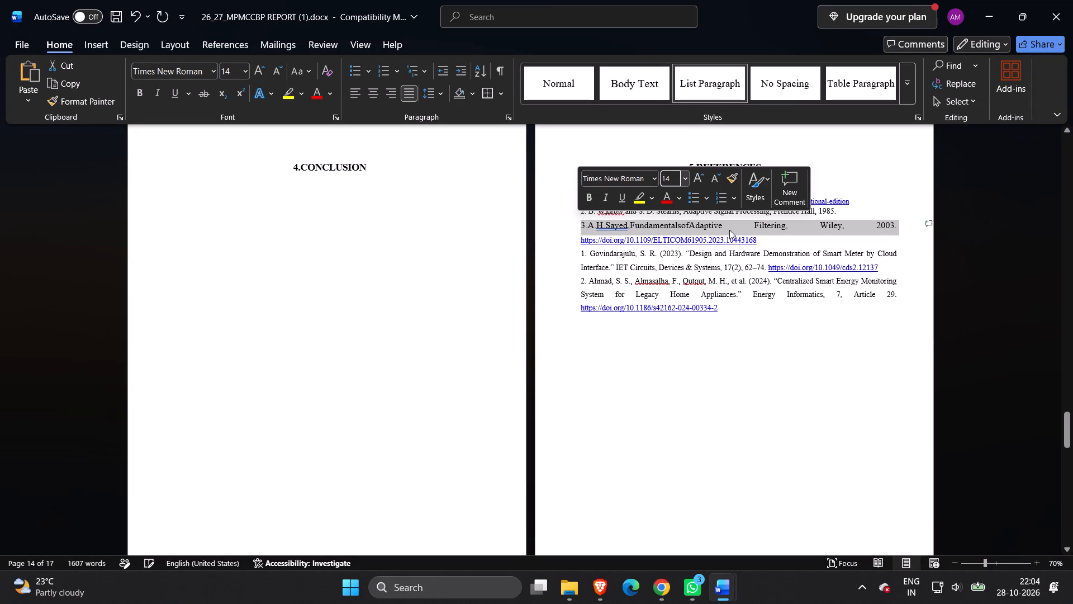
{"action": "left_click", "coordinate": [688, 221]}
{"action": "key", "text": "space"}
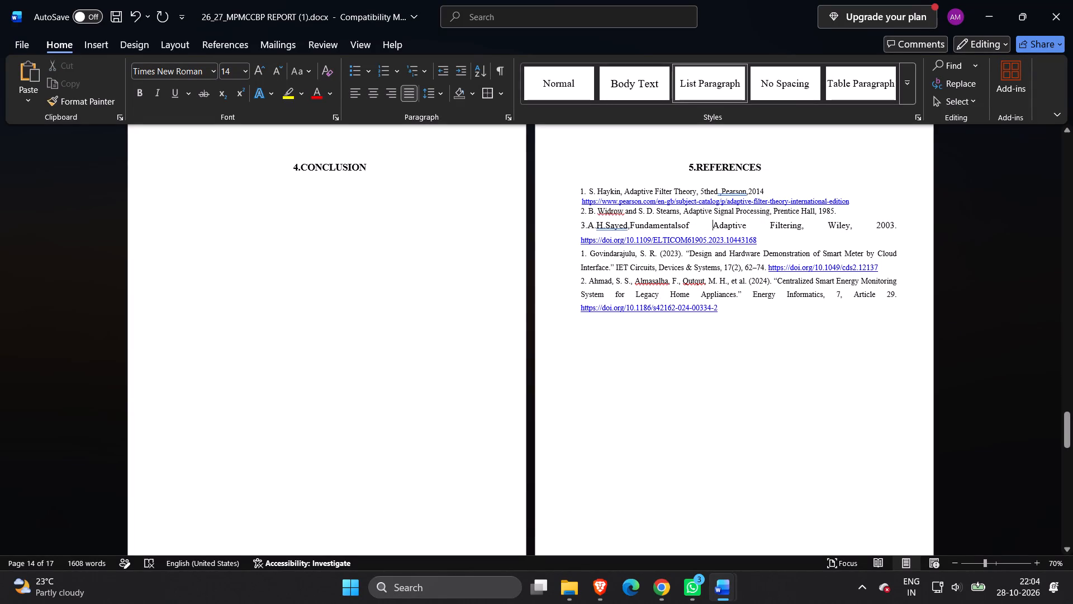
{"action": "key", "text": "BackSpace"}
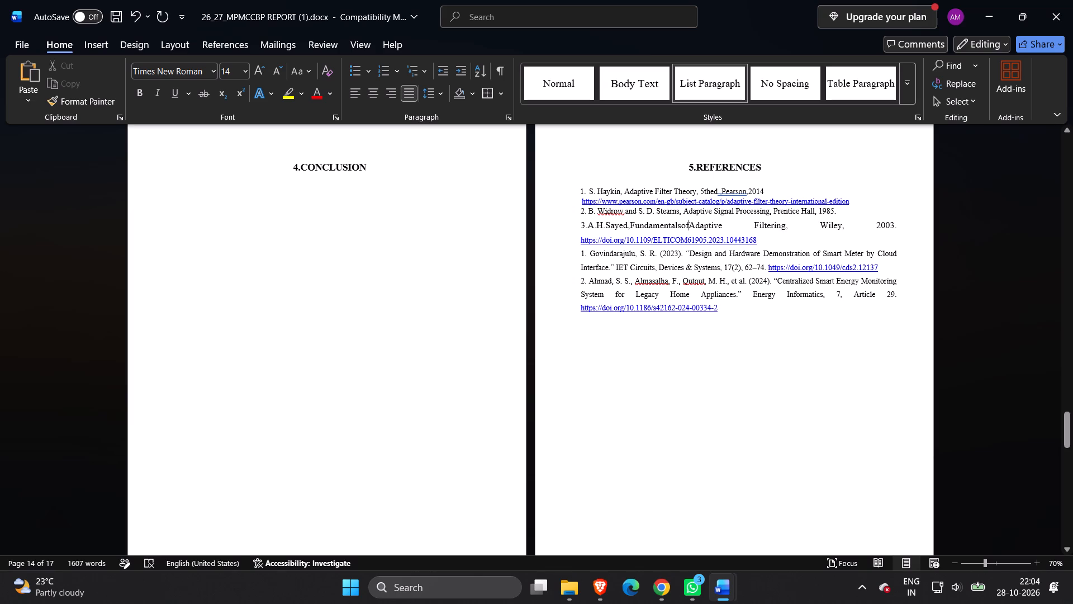
Delete the whole Sayed reference together with the old ELTICOM DOI link below it.
{"action": "left_click_drag", "start_coordinate": [766, 244], "coordinate": [567, 226]}
{"action": "key", "text": "BackSpace"}
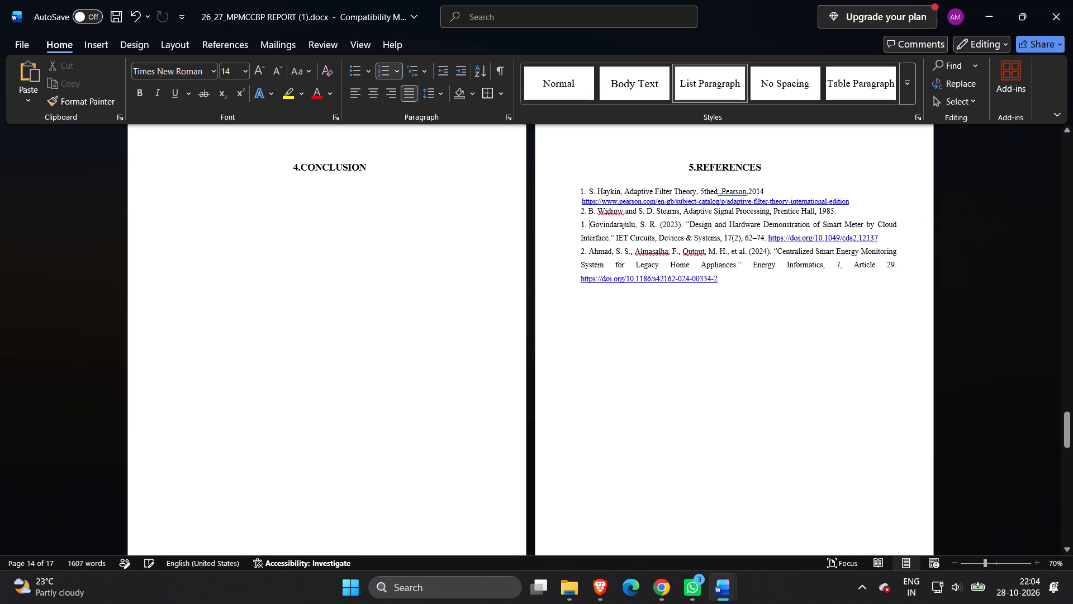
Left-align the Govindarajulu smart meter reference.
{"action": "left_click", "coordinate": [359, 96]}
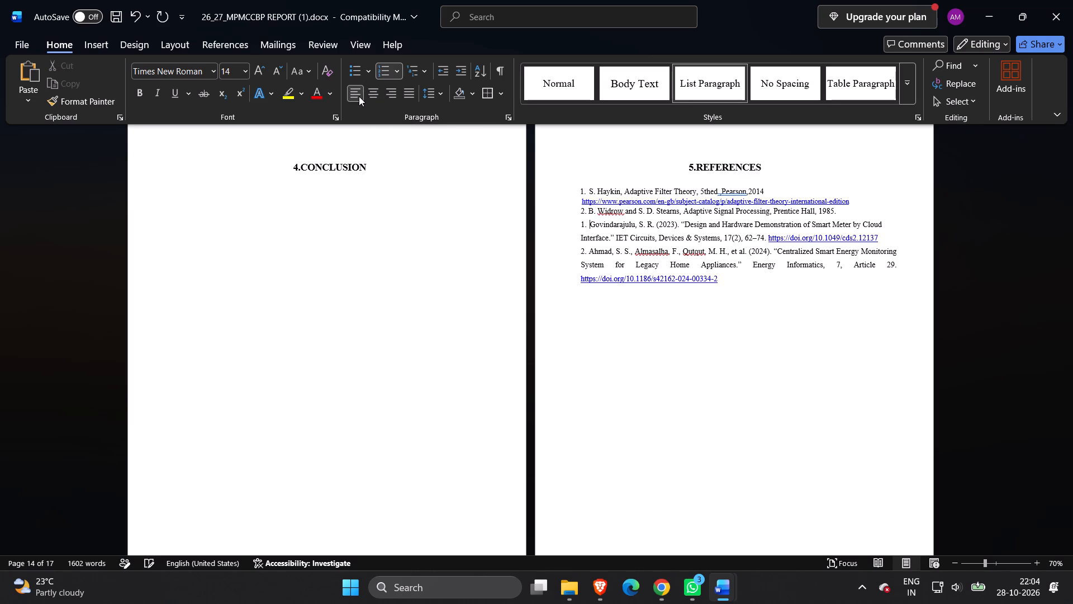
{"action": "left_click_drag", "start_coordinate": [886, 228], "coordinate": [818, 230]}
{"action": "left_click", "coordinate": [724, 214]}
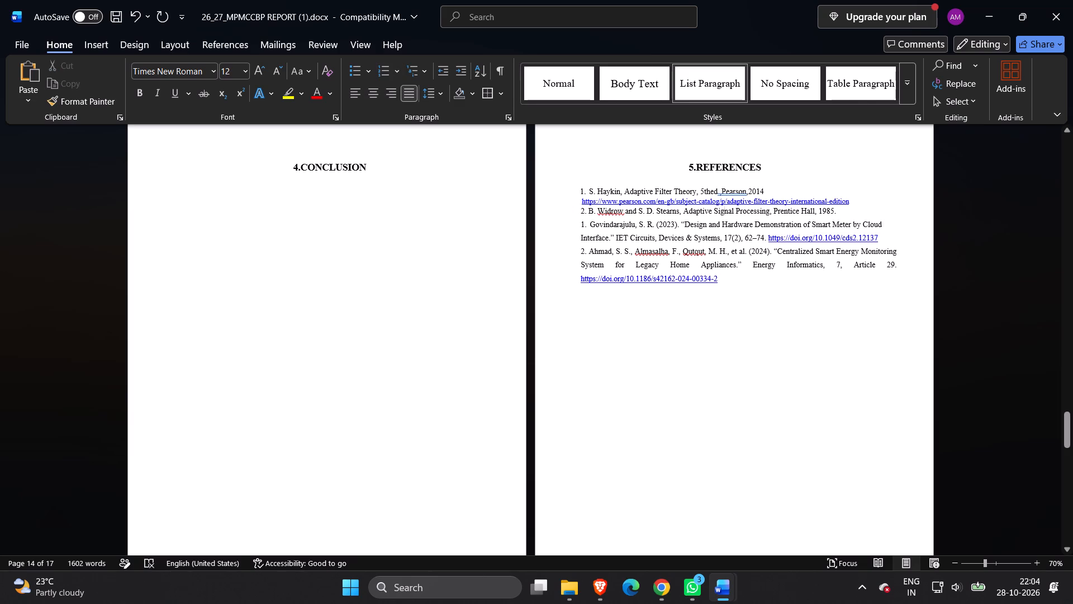
Set the line spacing of the entire reference list to 1.5.
{"action": "left_click_drag", "start_coordinate": [577, 187], "coordinate": [737, 296]}
{"action": "left_click", "coordinate": [438, 96]}
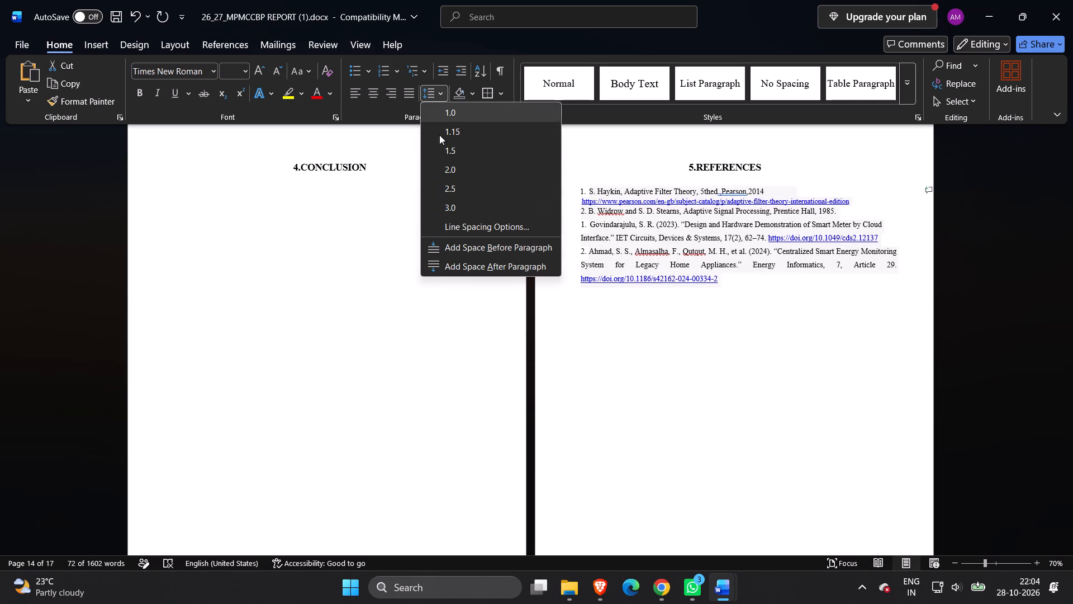
{"action": "left_click", "coordinate": [449, 154]}
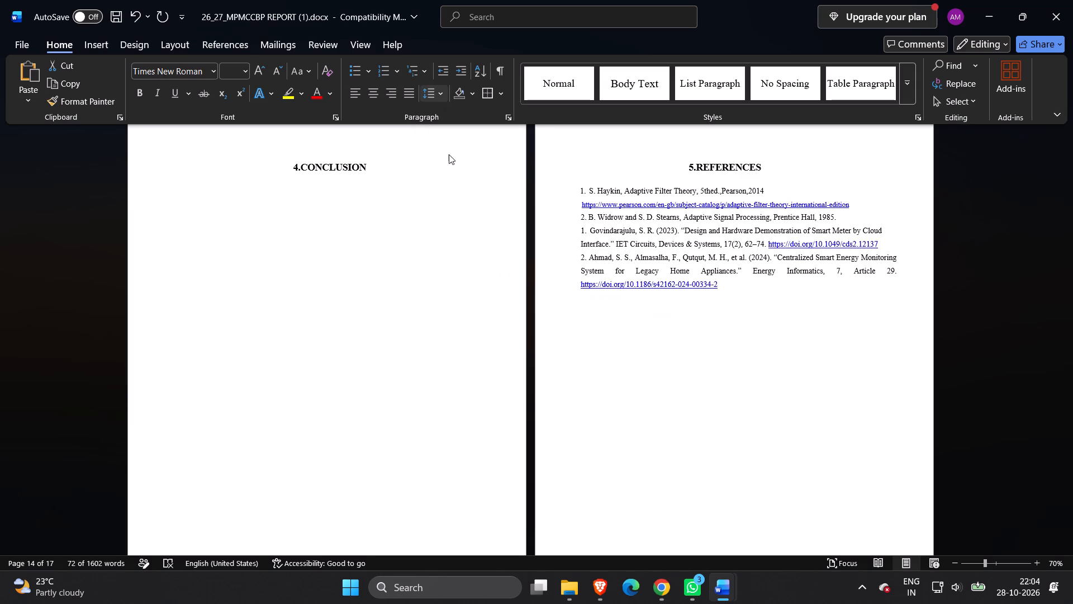
{"action": "left_click", "coordinate": [750, 311]}
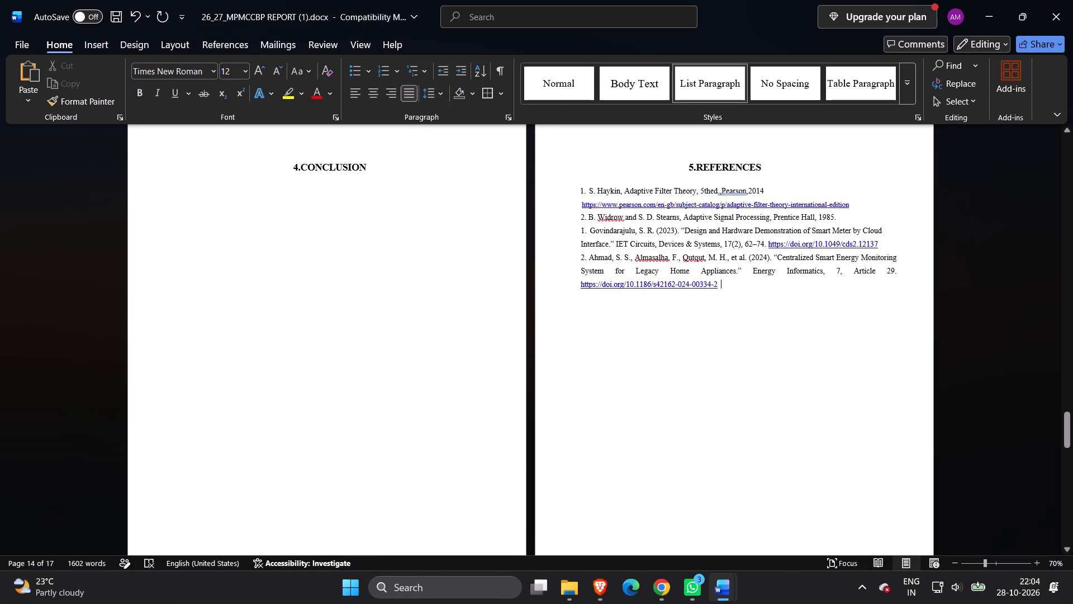
Insert a blank line after the Pearson link of the Haykin reference.
{"action": "left_click", "coordinate": [858, 208]}
{"action": "key", "text": "Return"}
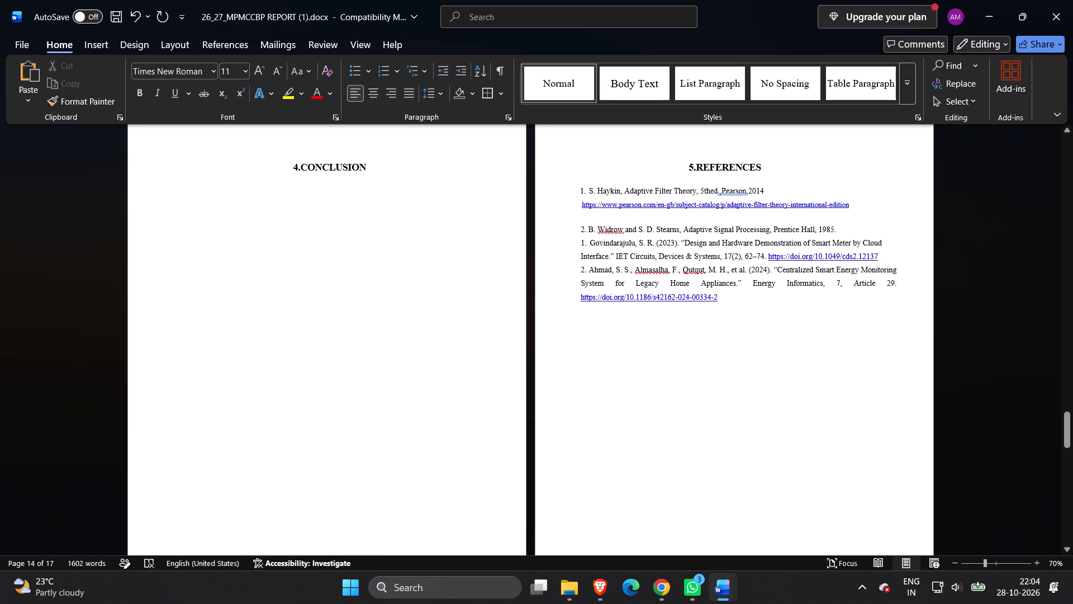
Set the font size of the entire reference list, including links, to 12.
{"action": "left_click_drag", "start_coordinate": [743, 300], "coordinate": [553, 186]}
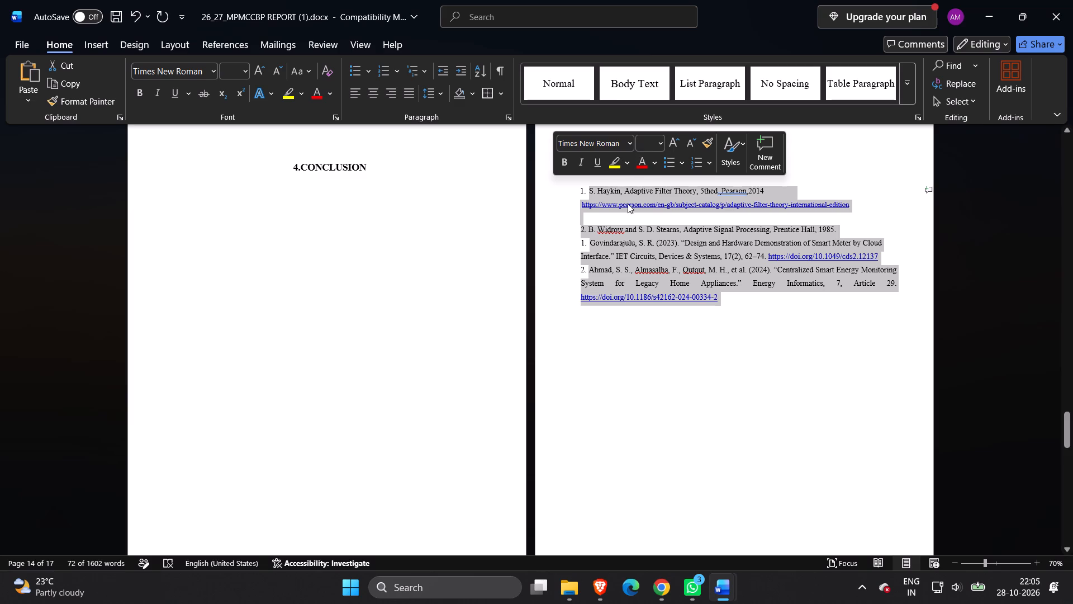
{"action": "left_click", "coordinate": [659, 141]}
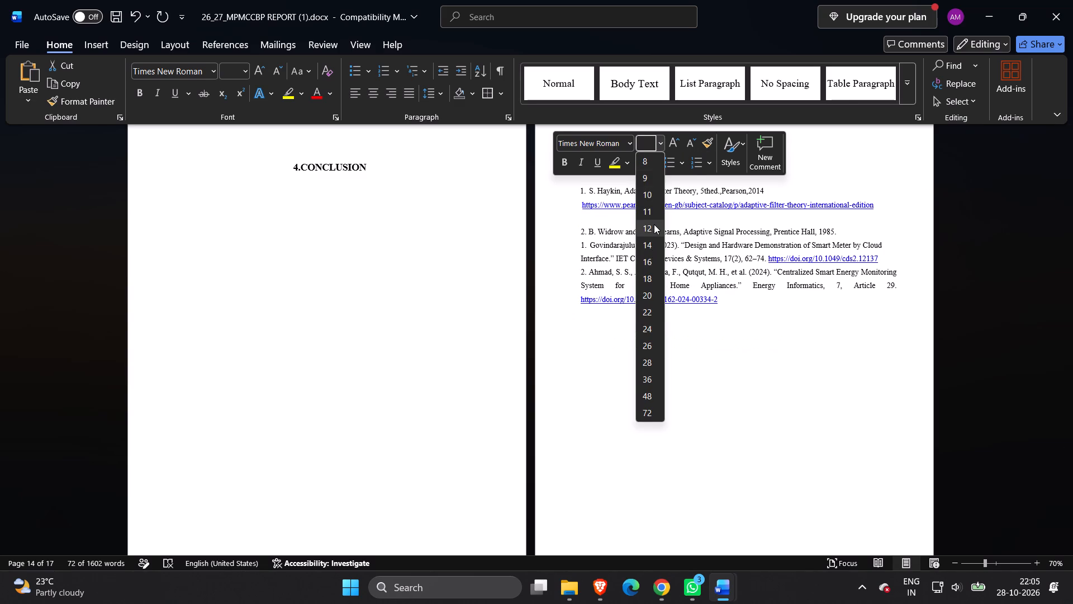
{"action": "left_click", "coordinate": [654, 224]}
{"action": "left_click", "coordinate": [690, 219]}
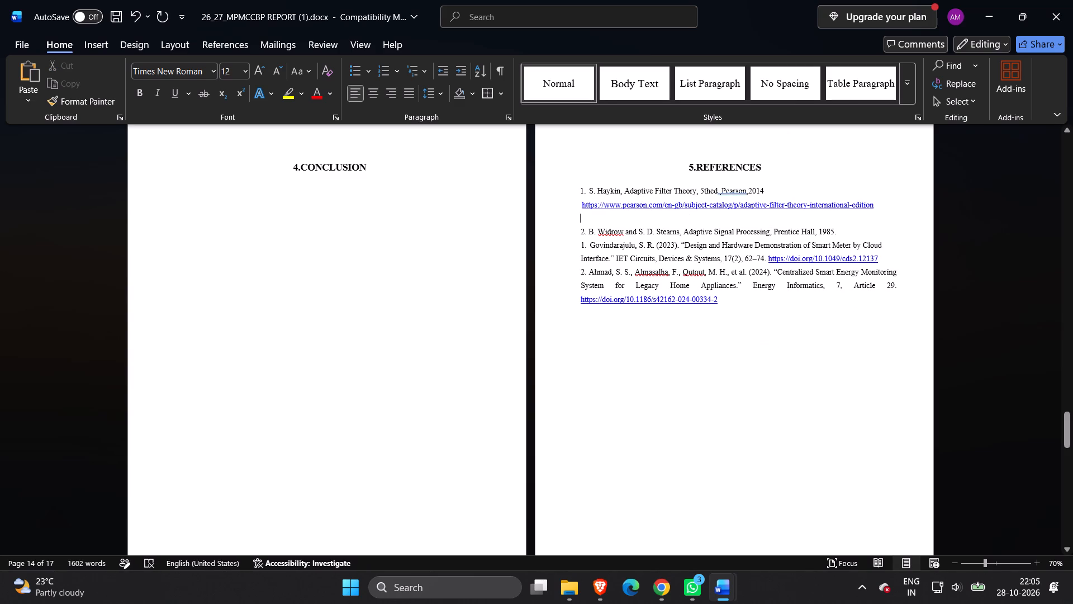
Delete the remaining old Govindarajulu and Ahmad references with their DOI links.
{"action": "left_click_drag", "start_coordinate": [747, 303], "coordinate": [732, 301]}
{"action": "left_click_drag", "start_coordinate": [732, 301], "coordinate": [583, 242]}
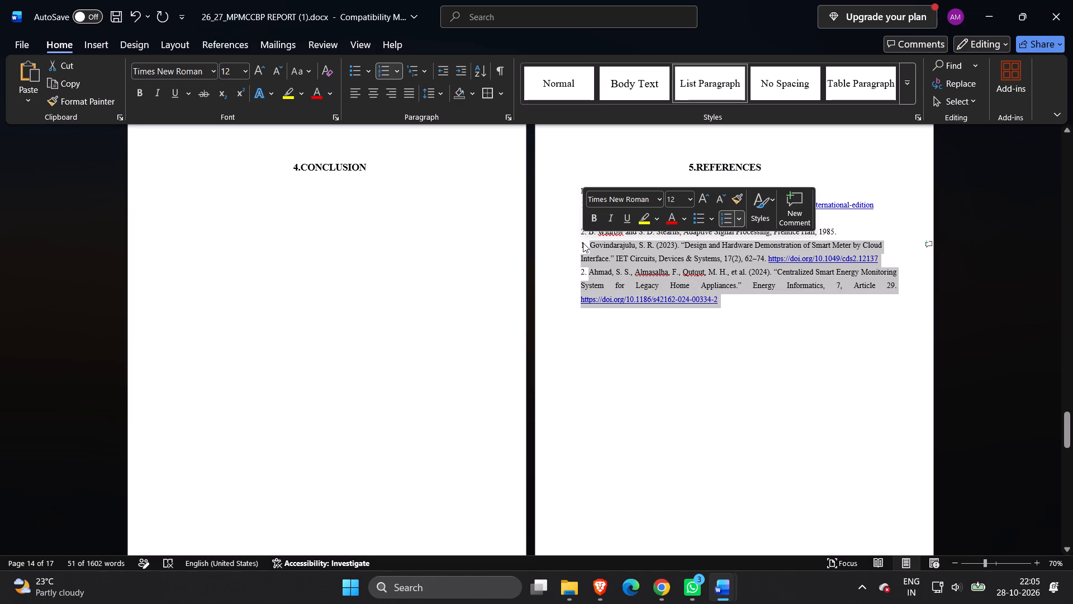
{"action": "key", "text": "BackSpace"}
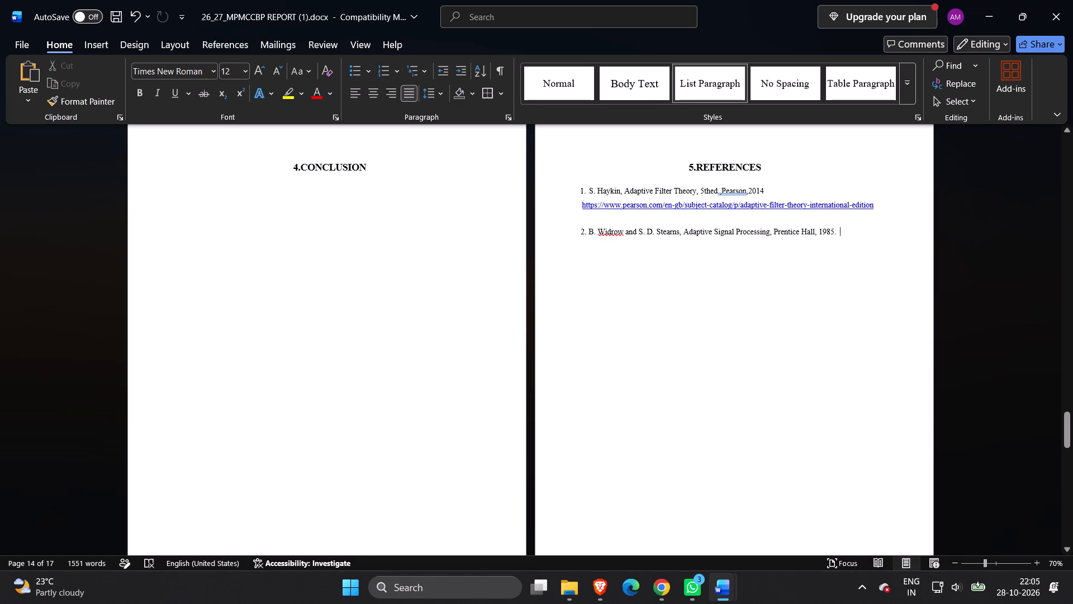
Add two empty lines below the Widrow and Stearns reference and place the cursor on the first one.
{"action": "key", "text": "Return"}
{"action": "key", "text": "BackSpace"}
{"action": "key", "text": "BackSpace"}
{"action": "key", "text": "BackSpace"}
{"action": "key", "text": "Return"}
{"action": "key", "text": "Return"}
{"action": "key", "text": "Return"}
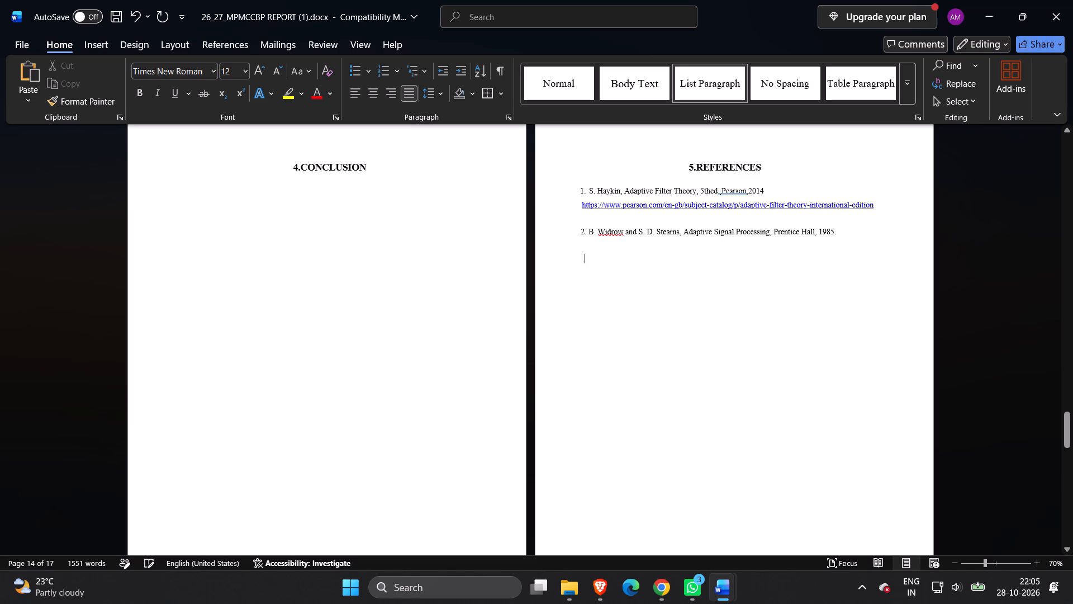
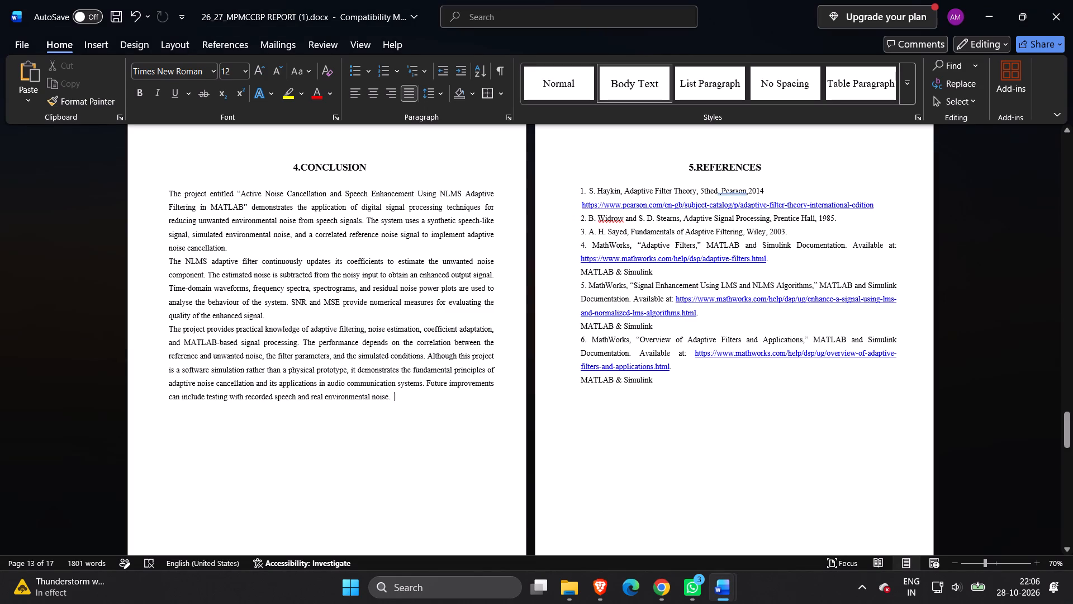
{"action": "key", "text": "Return"}
{"action": "key", "text": "ctrl+v"}
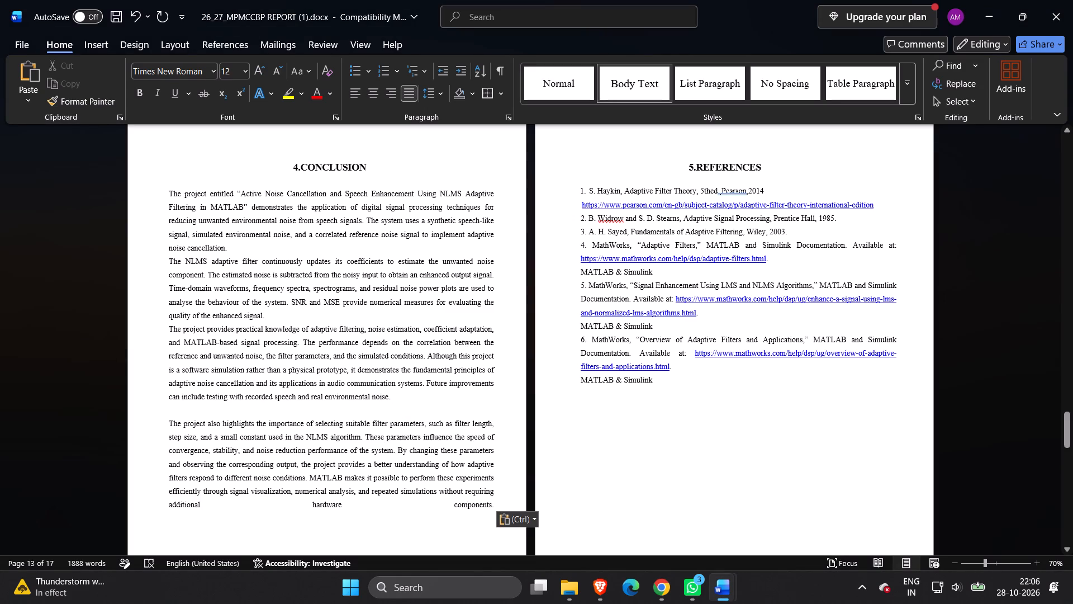
Delete the blank line above the newly added filter-parameters paragraph in the conclusion.
{"action": "left_click", "coordinate": [189, 404]}
{"action": "left_click", "coordinate": [189, 408]}
{"action": "key", "text": "BackSpace"}
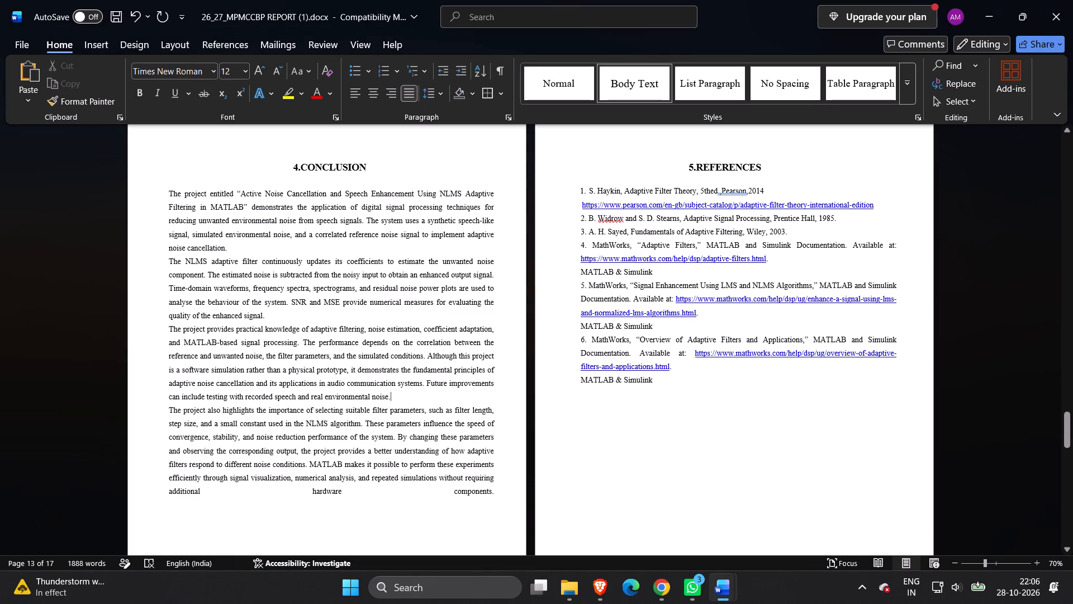
Delete the stray "5." on page 17 and keep clearing backward through the empty content before it.
{"action": "scroll", "coordinate": [296, 364], "scroll_direction": "up", "scroll_amount": 2}
{"action": "scroll", "coordinate": [296, 364], "scroll_direction": "down", "scroll_amount": 12}
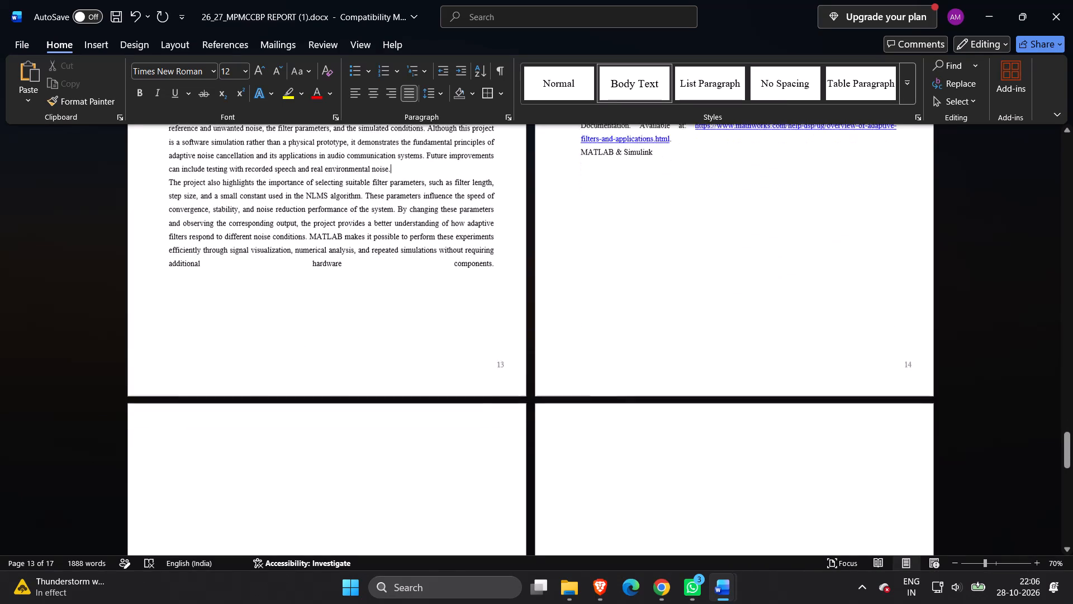
{"action": "scroll", "coordinate": [299, 380], "scroll_direction": "down", "scroll_amount": 18}
{"action": "scroll", "coordinate": [299, 380], "scroll_direction": "down", "scroll_amount": 5}
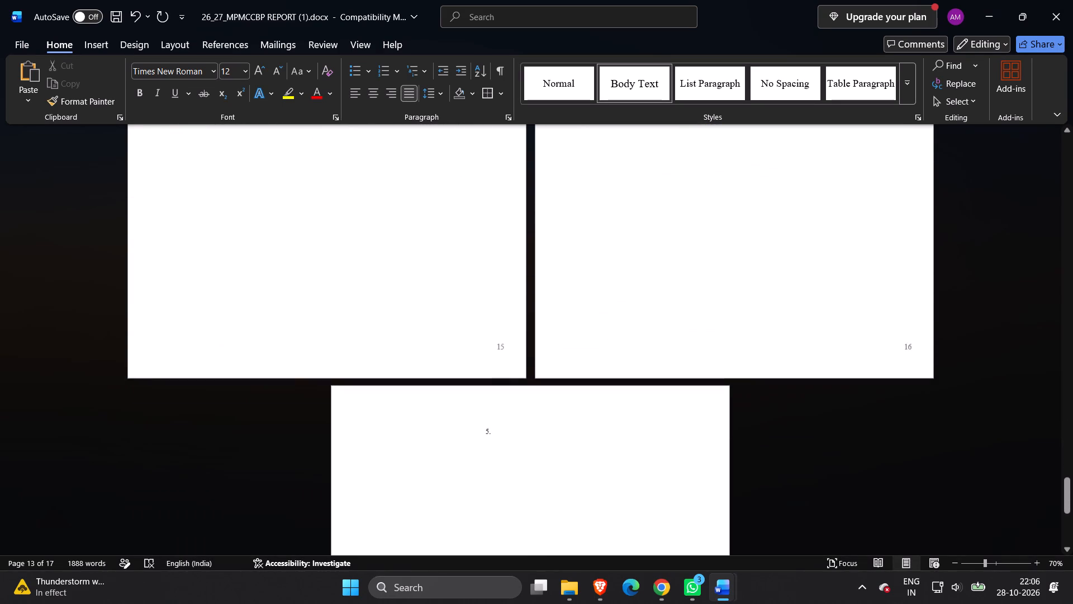
{"action": "scroll", "coordinate": [299, 380], "scroll_direction": "down", "scroll_amount": 20}
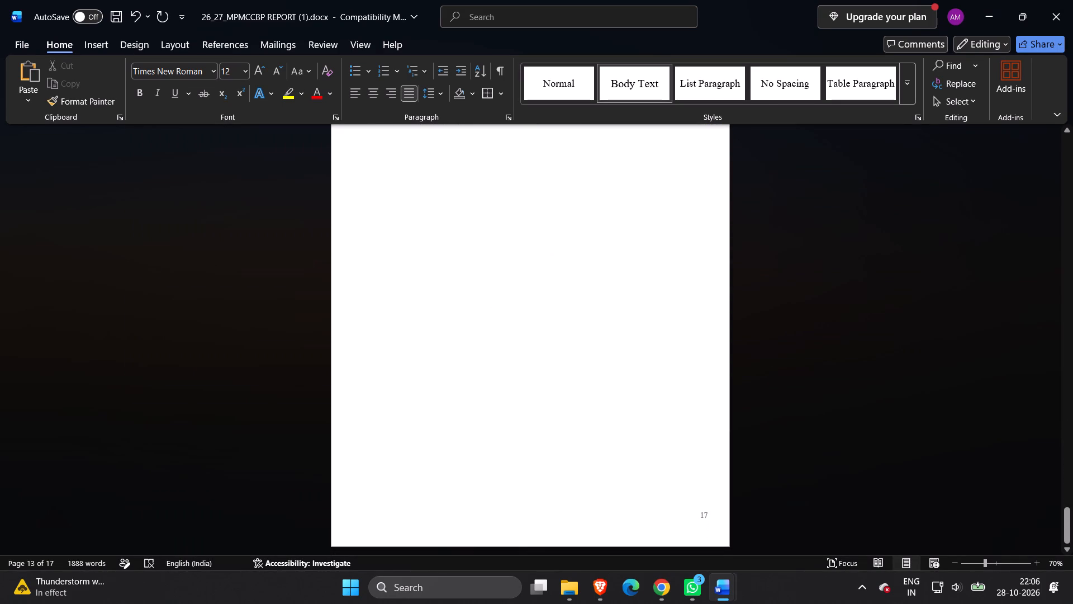
{"action": "left_click_drag", "start_coordinate": [479, 441], "coordinate": [415, 171]}
{"action": "left_click", "coordinate": [529, 252]}
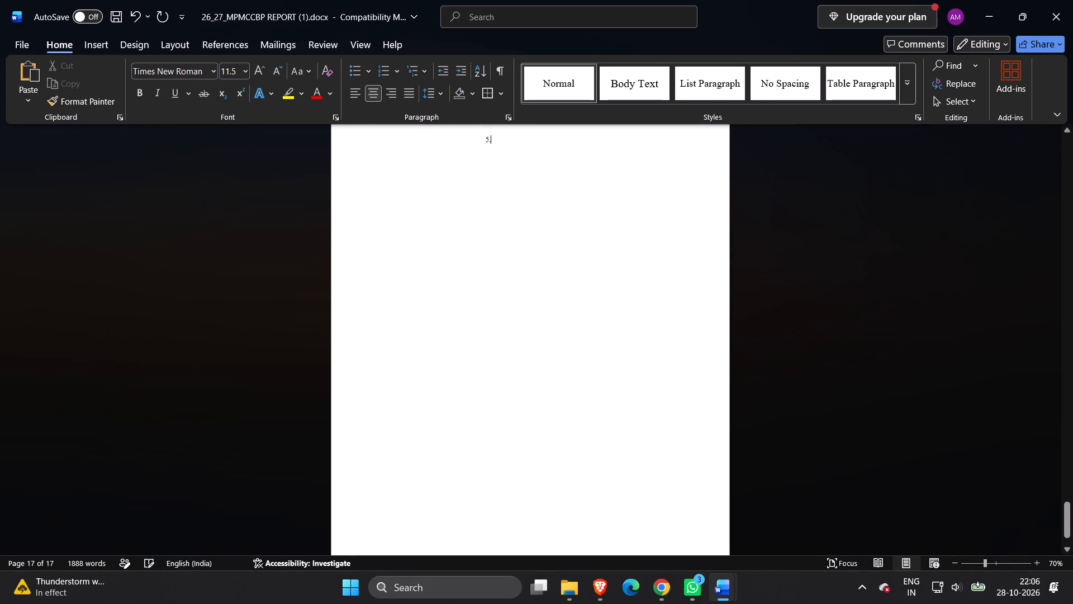
{"action": "scroll", "coordinate": [529, 252], "scroll_direction": "up", "scroll_amount": 10}
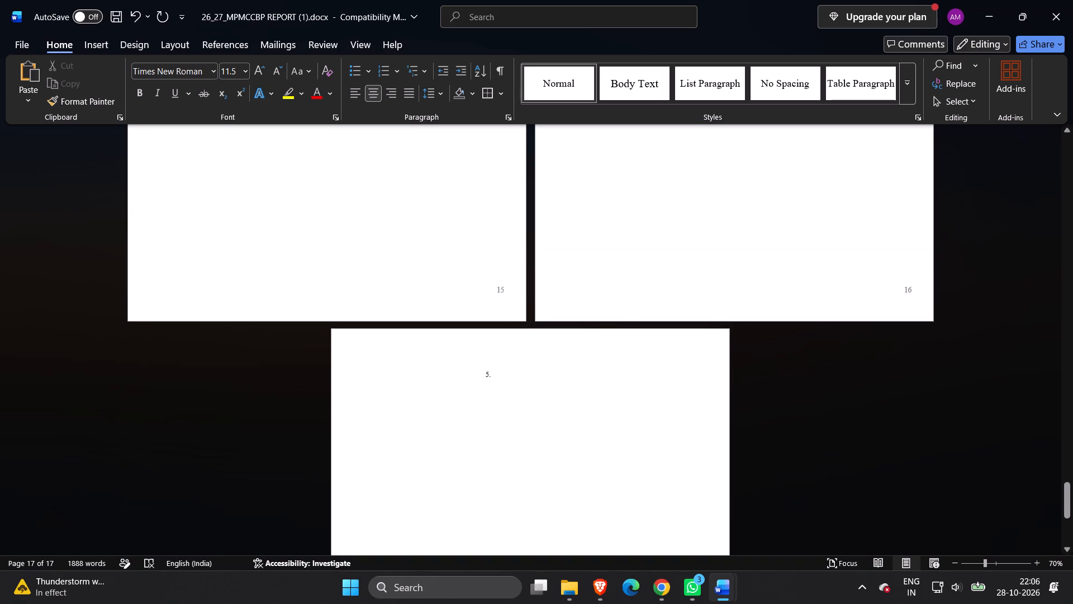
{"action": "key", "text": "BackSpace"}
{"action": "key", "text": "BackSpace"}
{"action": "key", "text": "BackSpace"}
{"action": "key", "text": "BackSpace"}
{"action": "key", "text": "BackSpace"}
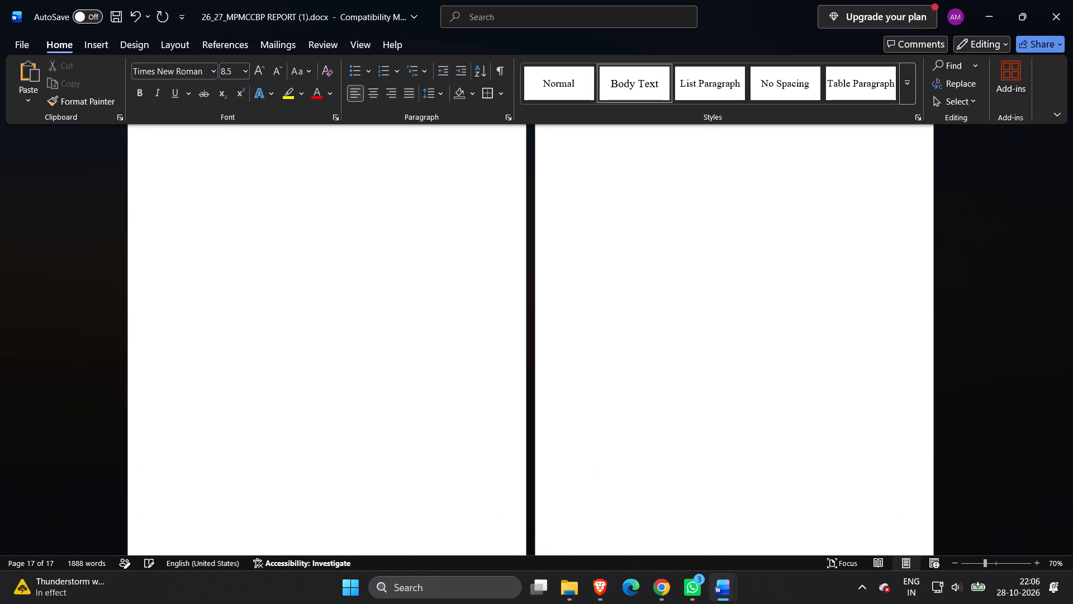
{"action": "key", "text": "BackSpace"}
Delete the empty content from blank page 16 onward to remove a trailing blank page after the references.
{"action": "scroll", "coordinate": [720, 459], "scroll_direction": "up", "scroll_amount": 2}
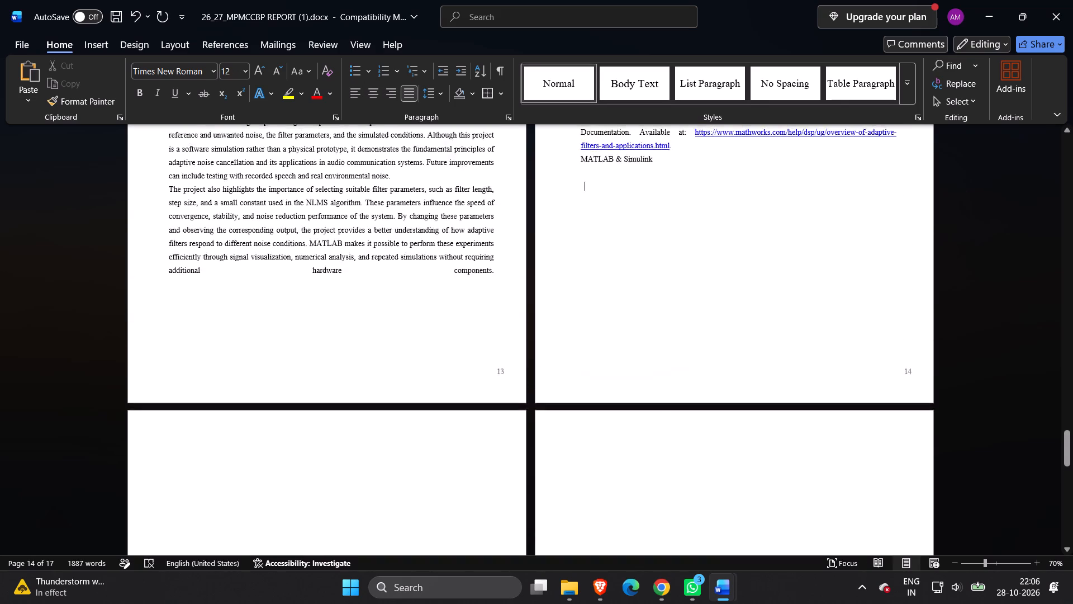
{"action": "scroll", "coordinate": [720, 459], "scroll_direction": "up", "scroll_amount": 3}
{"action": "scroll", "coordinate": [720, 459], "scroll_direction": "down", "scroll_amount": 8}
{"action": "left_click", "coordinate": [718, 478]}
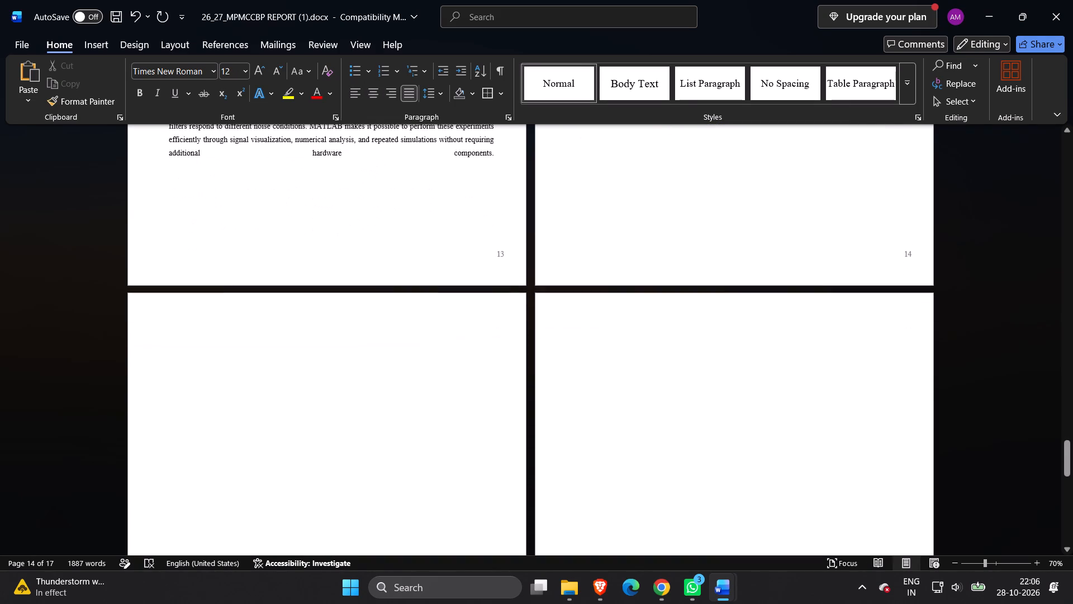
{"action": "left_click", "coordinate": [718, 477]}
{"action": "right_click", "coordinate": [718, 477]}
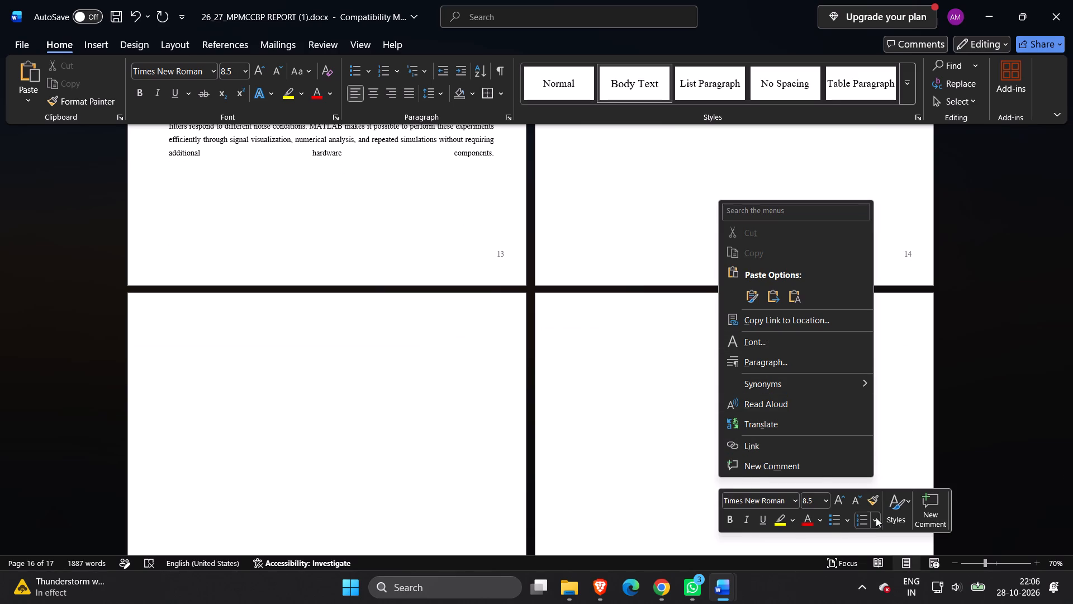
{"action": "left_click", "coordinate": [895, 428]}
{"action": "left_click", "coordinate": [889, 428]}
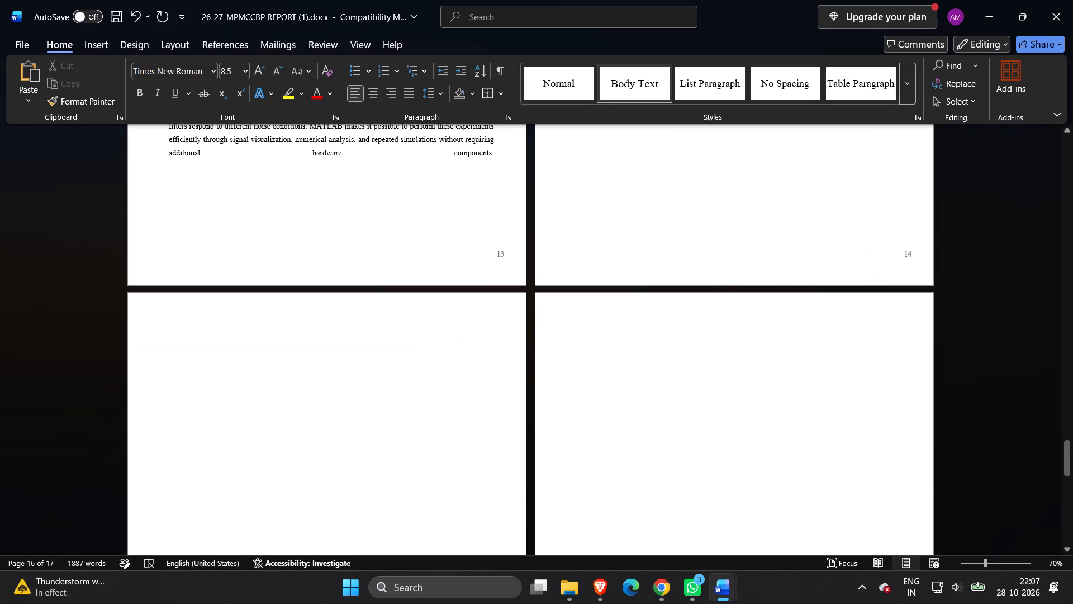
{"action": "key", "text": "Delete"}
{"action": "key", "text": "Delete"}
{"action": "key", "text": "Delete"}
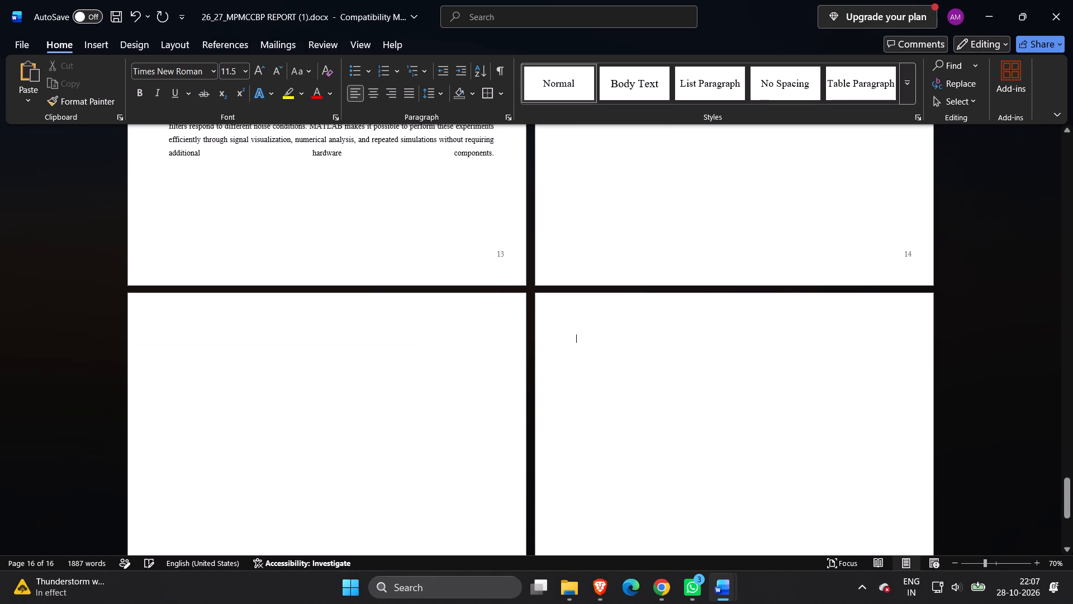
{"action": "key", "text": "Delete"}
Examine the report from the trailing blank pages back through the references, conclusion and output sections to the 2.1 Code page.
{"action": "scroll", "coordinate": [889, 428], "scroll_direction": "down", "scroll_amount": 9}
{"action": "scroll", "coordinate": [889, 429], "scroll_direction": "up", "scroll_amount": 3}
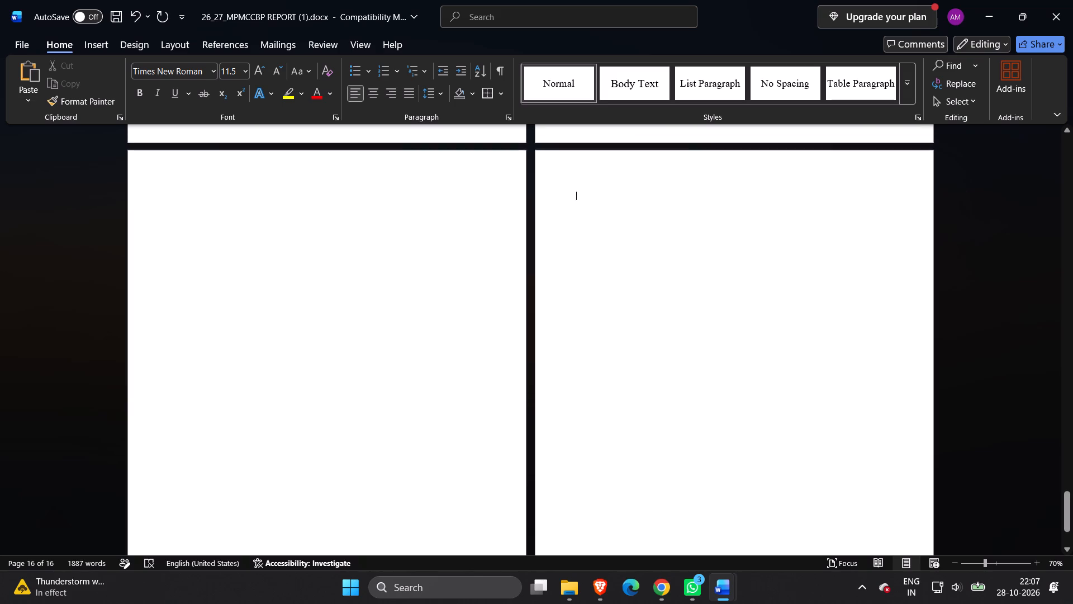
{"action": "scroll", "coordinate": [889, 429], "scroll_direction": "up", "scroll_amount": 16}
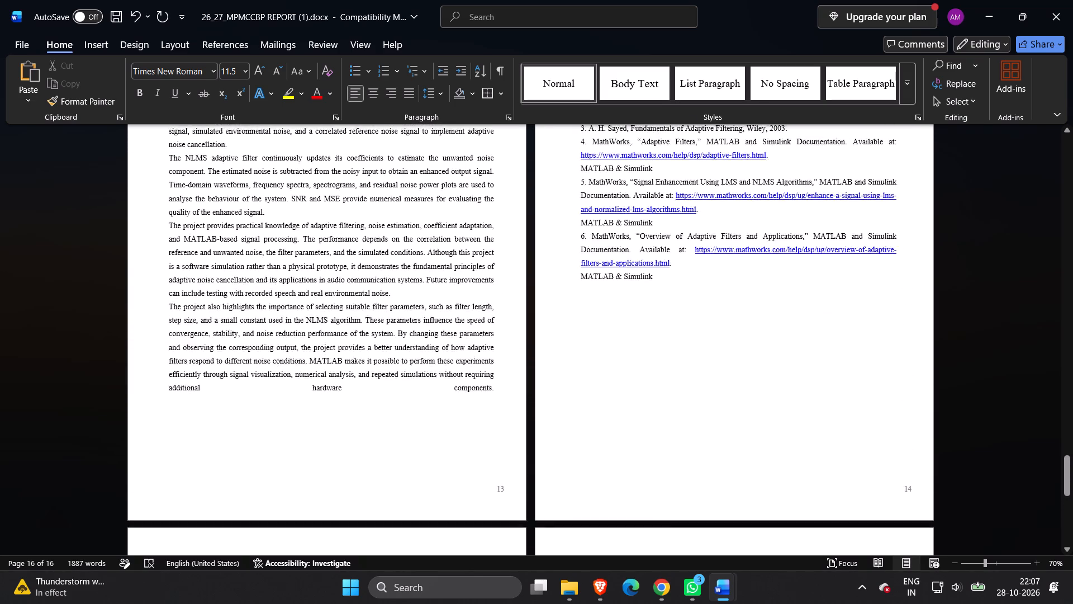
{"action": "scroll", "coordinate": [889, 429], "scroll_direction": "up", "scroll_amount": 9}
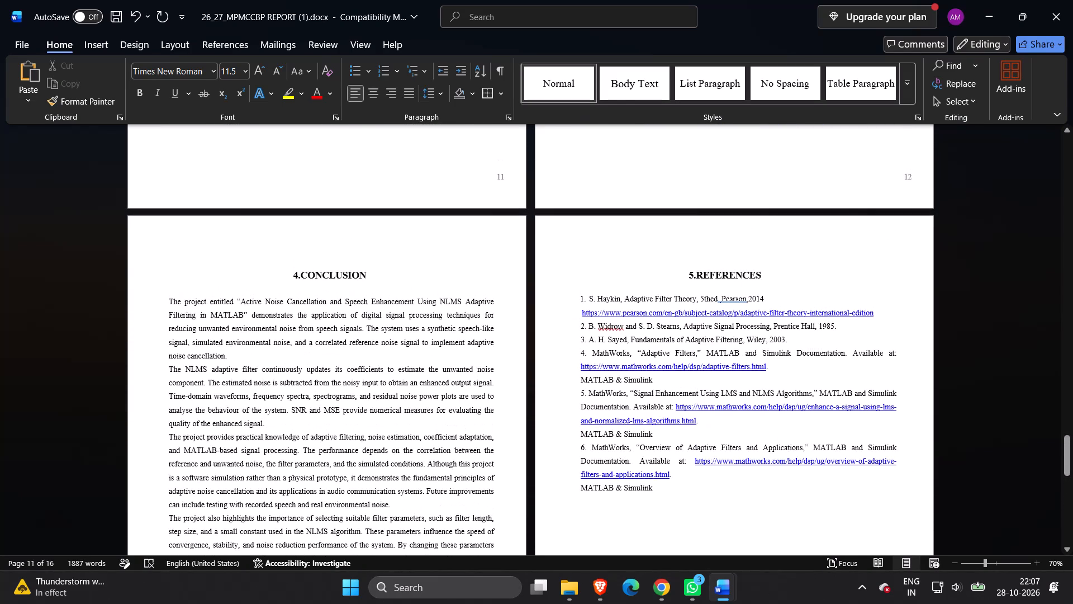
{"action": "scroll", "coordinate": [603, 405], "scroll_direction": "up", "scroll_amount": 10}
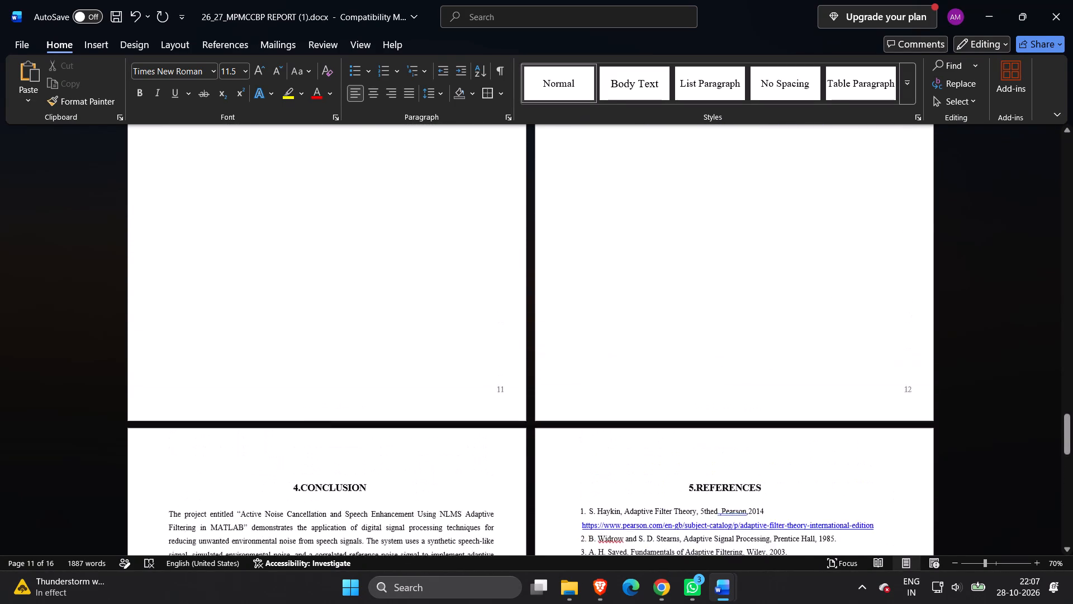
{"action": "scroll", "coordinate": [603, 404], "scroll_direction": "up", "scroll_amount": 20}
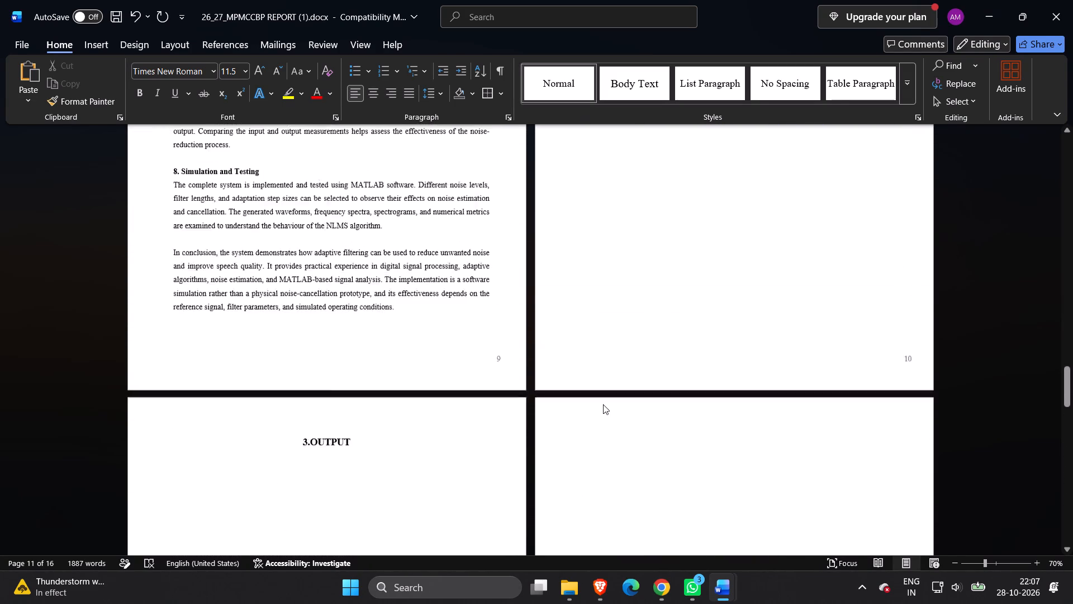
{"action": "scroll", "coordinate": [603, 404], "scroll_direction": "up", "scroll_amount": 12}
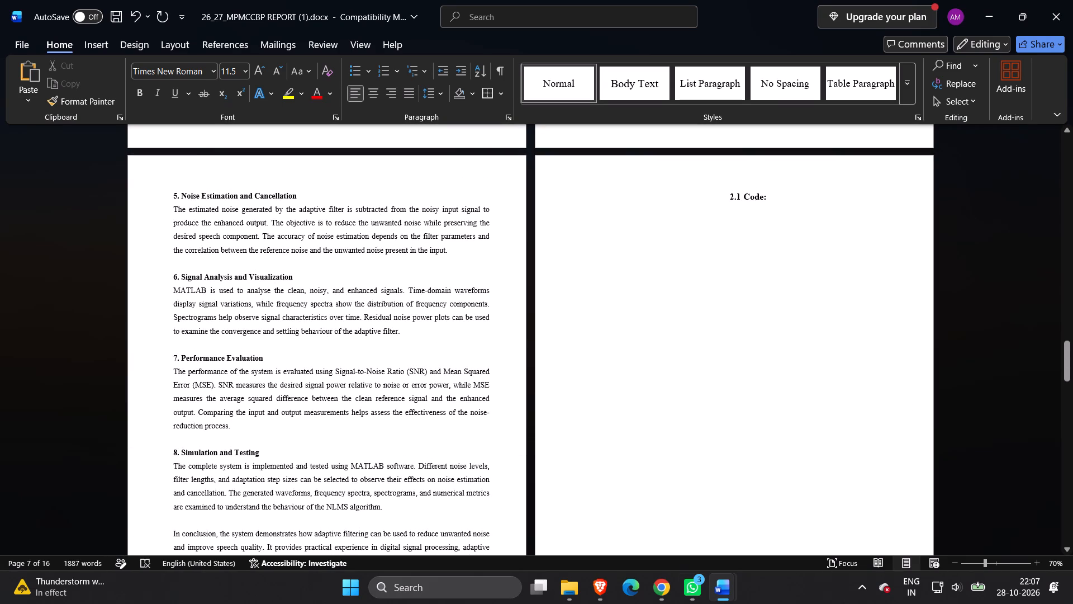
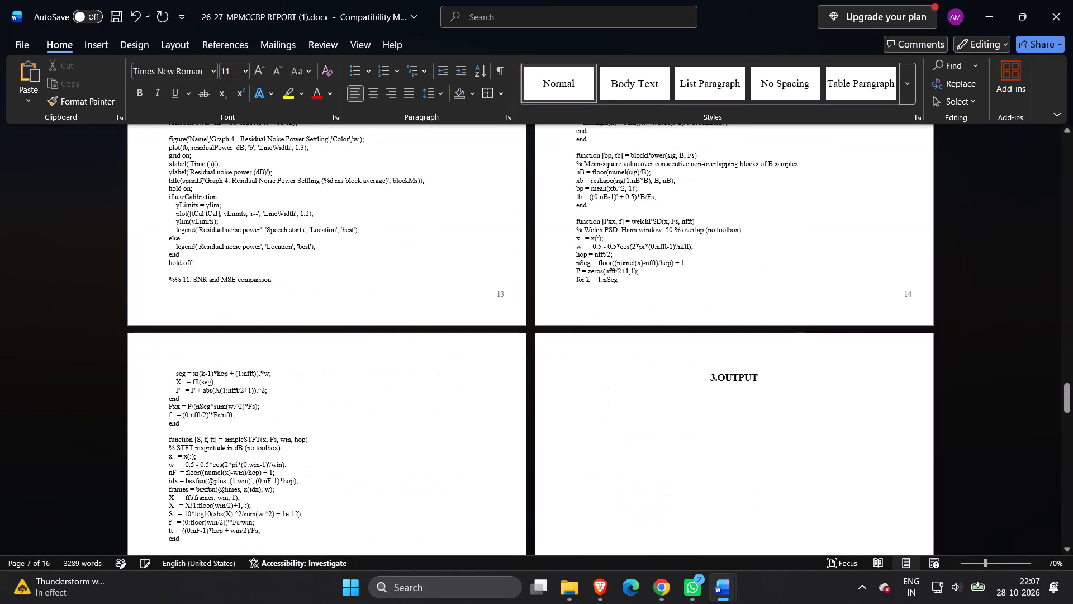
Examine the MATLAB code pages from the 3.OUTPUT page back to the start of the 2.1 Code section.
{"action": "scroll", "coordinate": [305, 439], "scroll_direction": "down", "scroll_amount": 2}
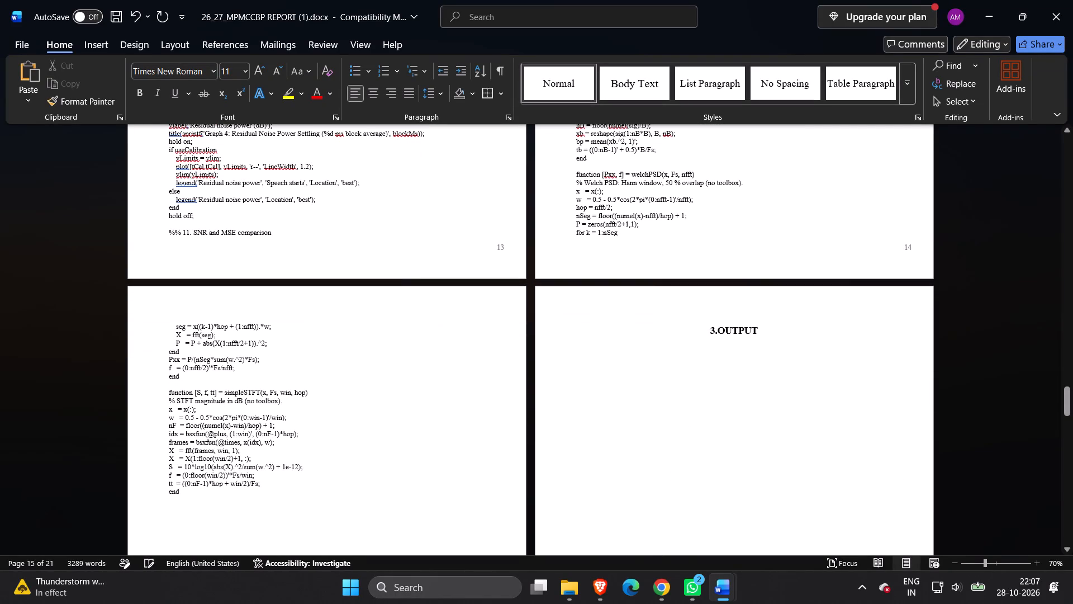
{"action": "scroll", "coordinate": [204, 481], "scroll_direction": "up", "scroll_amount": 6}
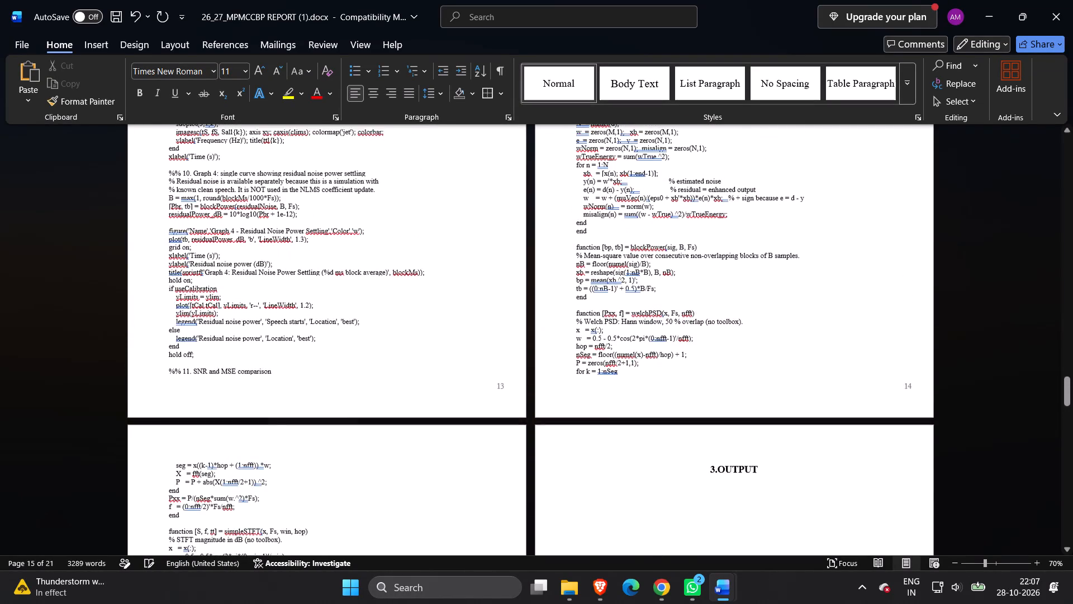
{"action": "scroll", "coordinate": [204, 481], "scroll_direction": "up", "scroll_amount": 8}
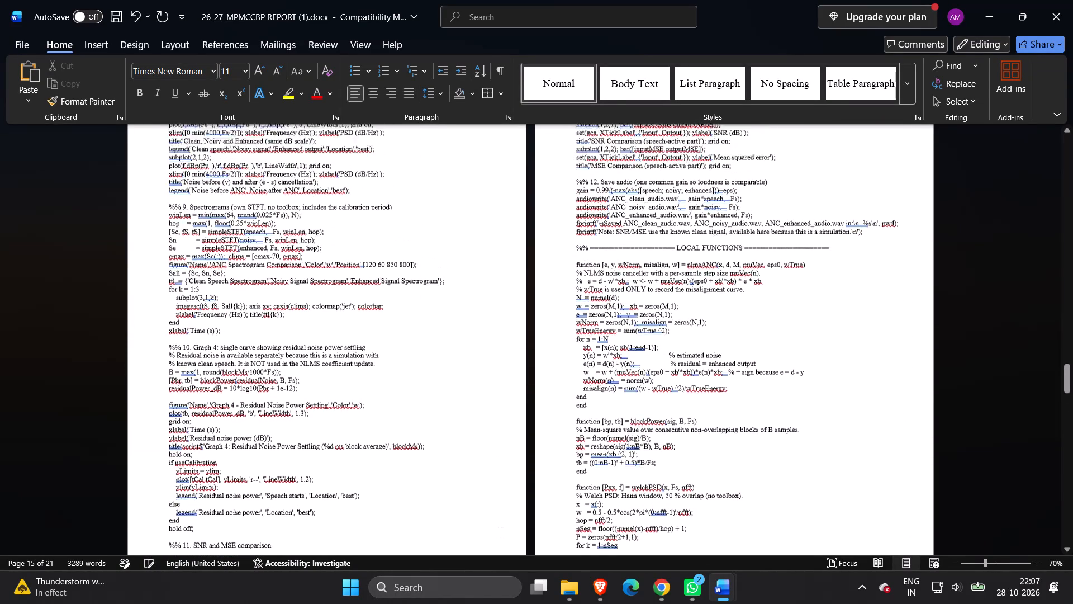
{"action": "scroll", "coordinate": [204, 481], "scroll_direction": "up", "scroll_amount": 10}
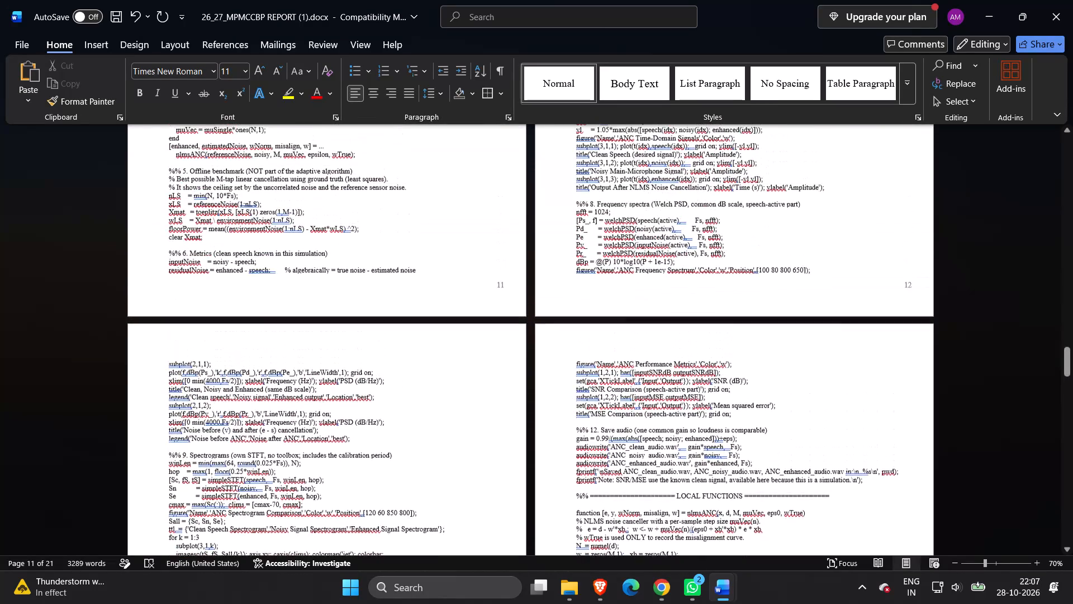
{"action": "scroll", "coordinate": [204, 481], "scroll_direction": "up", "scroll_amount": 6}
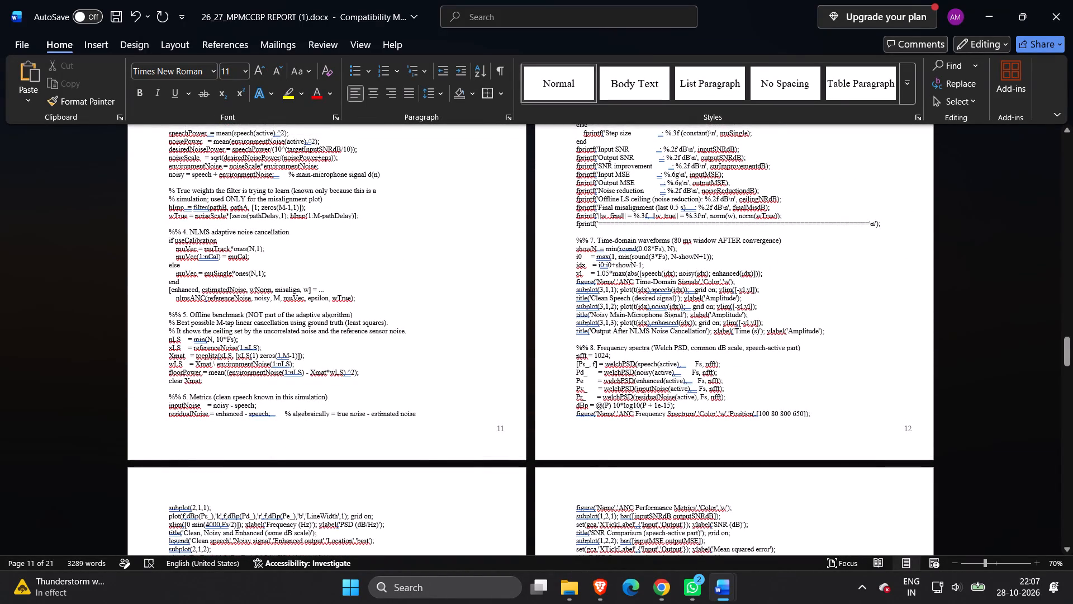
{"action": "scroll", "coordinate": [889, 254], "scroll_direction": "up", "scroll_amount": 12}
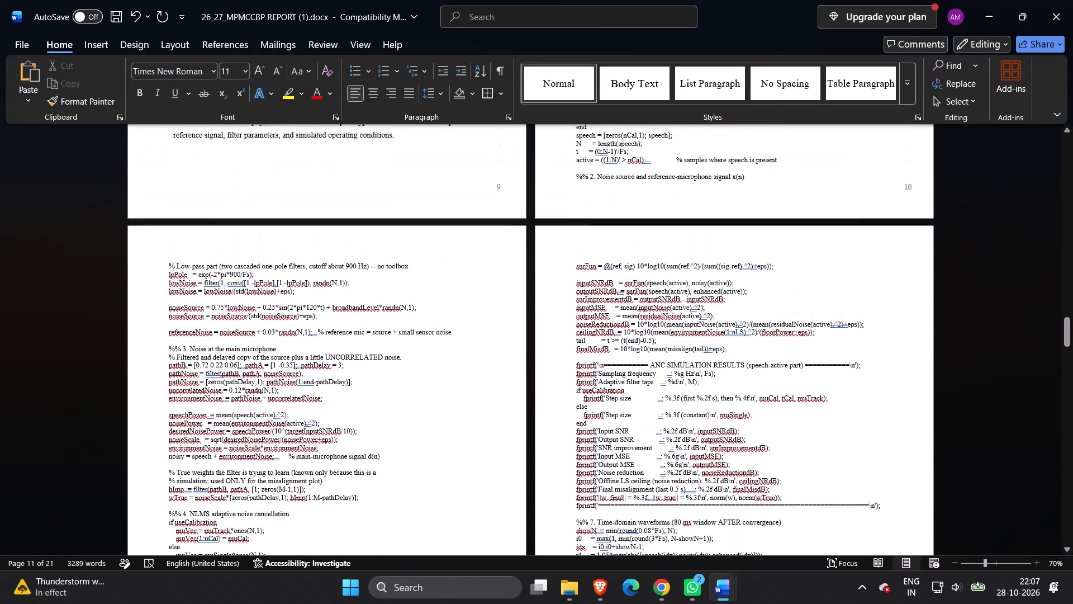
{"action": "scroll", "coordinate": [889, 254], "scroll_direction": "up", "scroll_amount": 11}
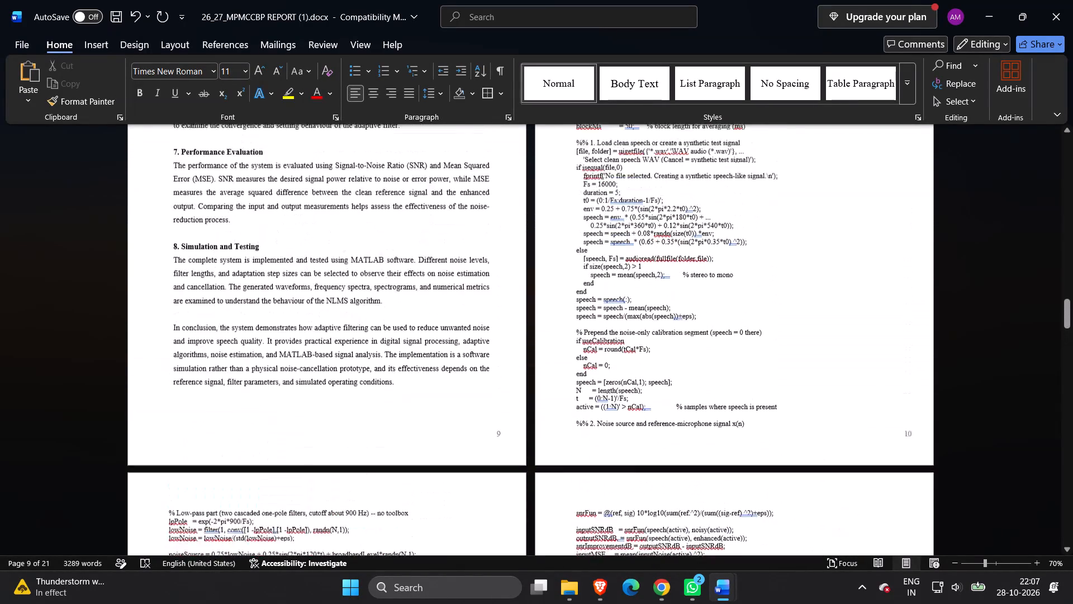
{"action": "scroll", "coordinate": [880, 257], "scroll_direction": "up", "scroll_amount": 9}
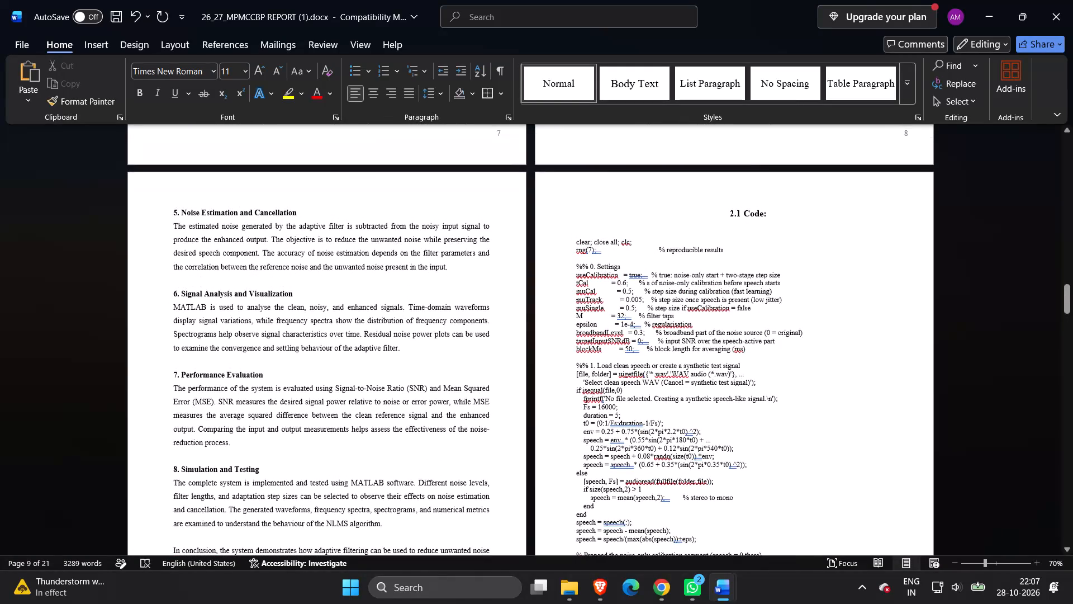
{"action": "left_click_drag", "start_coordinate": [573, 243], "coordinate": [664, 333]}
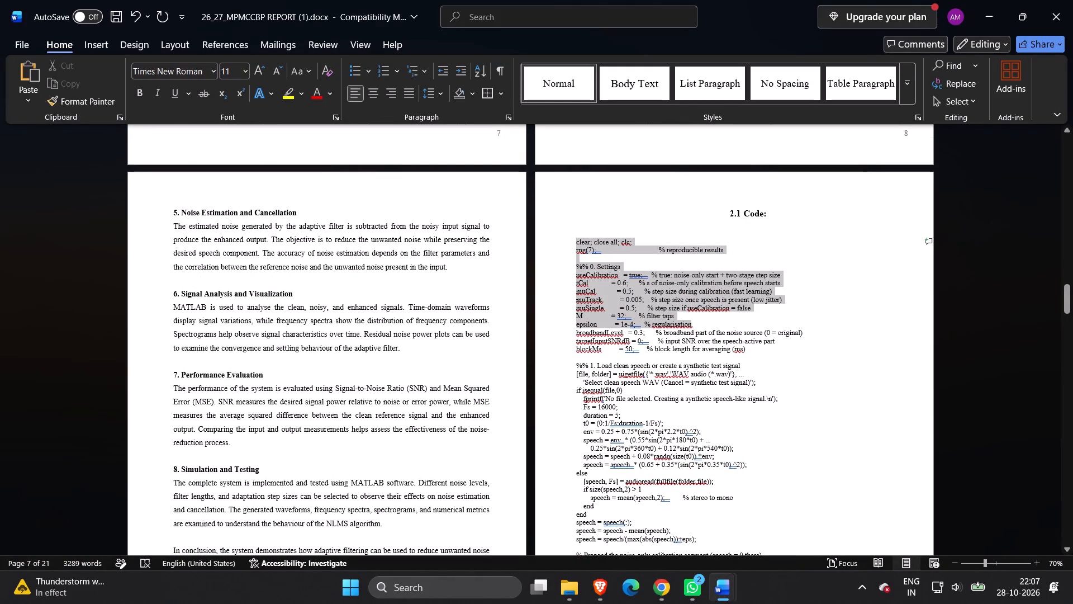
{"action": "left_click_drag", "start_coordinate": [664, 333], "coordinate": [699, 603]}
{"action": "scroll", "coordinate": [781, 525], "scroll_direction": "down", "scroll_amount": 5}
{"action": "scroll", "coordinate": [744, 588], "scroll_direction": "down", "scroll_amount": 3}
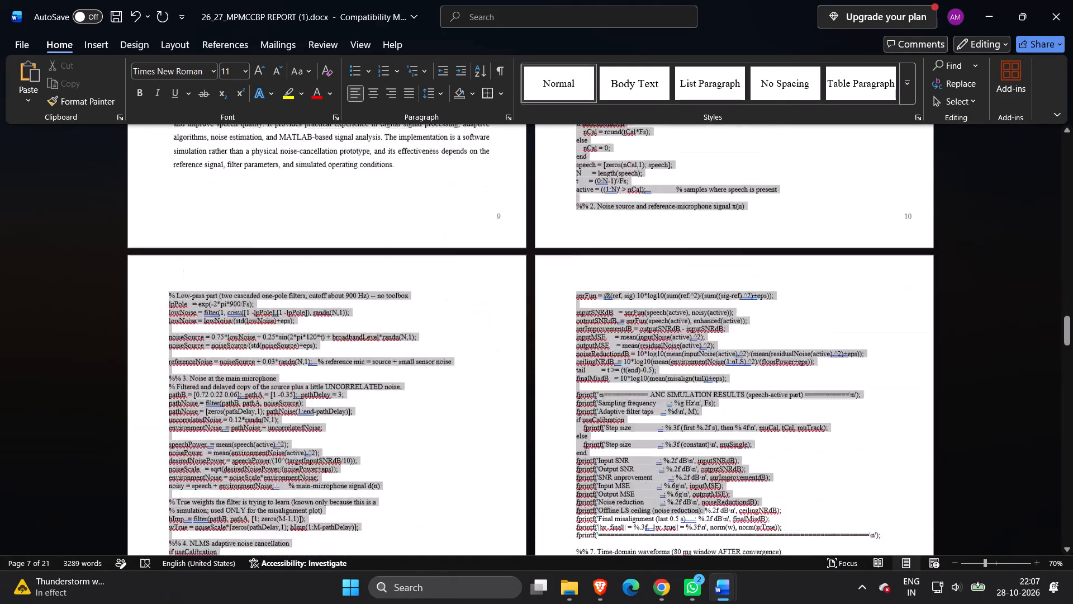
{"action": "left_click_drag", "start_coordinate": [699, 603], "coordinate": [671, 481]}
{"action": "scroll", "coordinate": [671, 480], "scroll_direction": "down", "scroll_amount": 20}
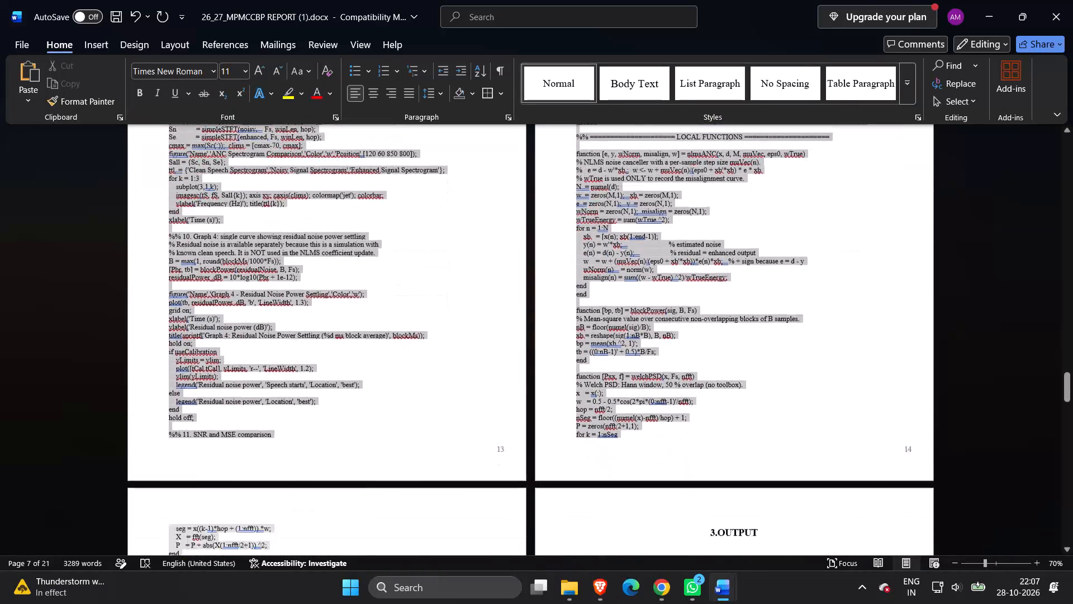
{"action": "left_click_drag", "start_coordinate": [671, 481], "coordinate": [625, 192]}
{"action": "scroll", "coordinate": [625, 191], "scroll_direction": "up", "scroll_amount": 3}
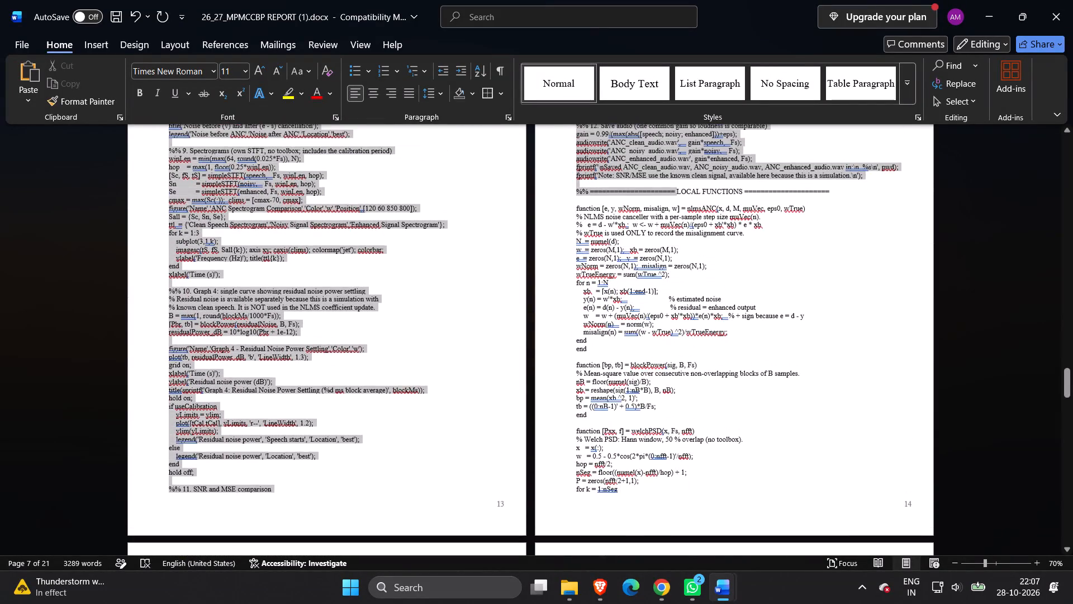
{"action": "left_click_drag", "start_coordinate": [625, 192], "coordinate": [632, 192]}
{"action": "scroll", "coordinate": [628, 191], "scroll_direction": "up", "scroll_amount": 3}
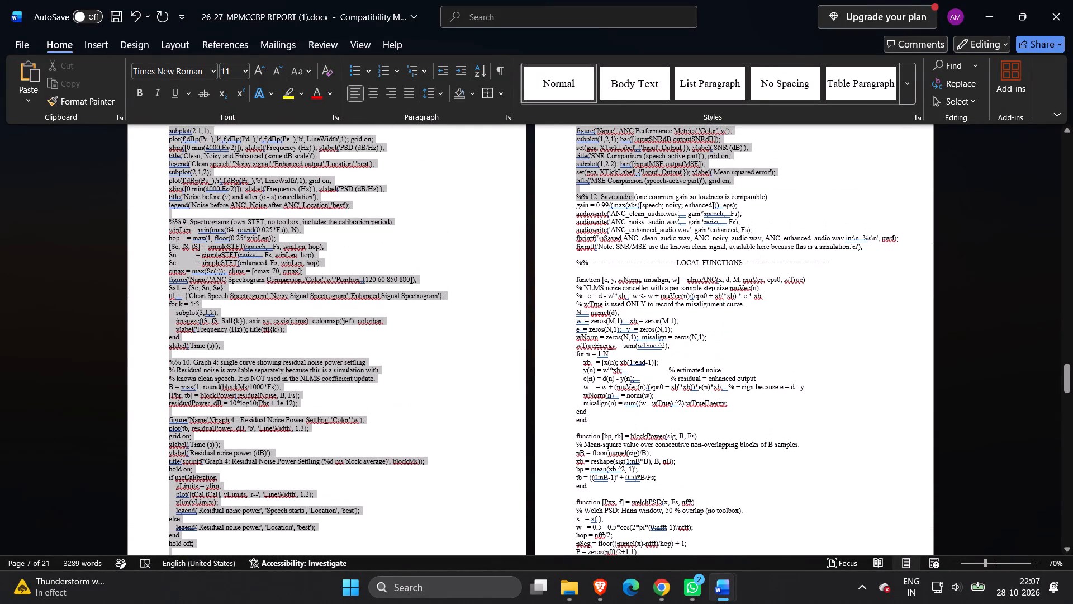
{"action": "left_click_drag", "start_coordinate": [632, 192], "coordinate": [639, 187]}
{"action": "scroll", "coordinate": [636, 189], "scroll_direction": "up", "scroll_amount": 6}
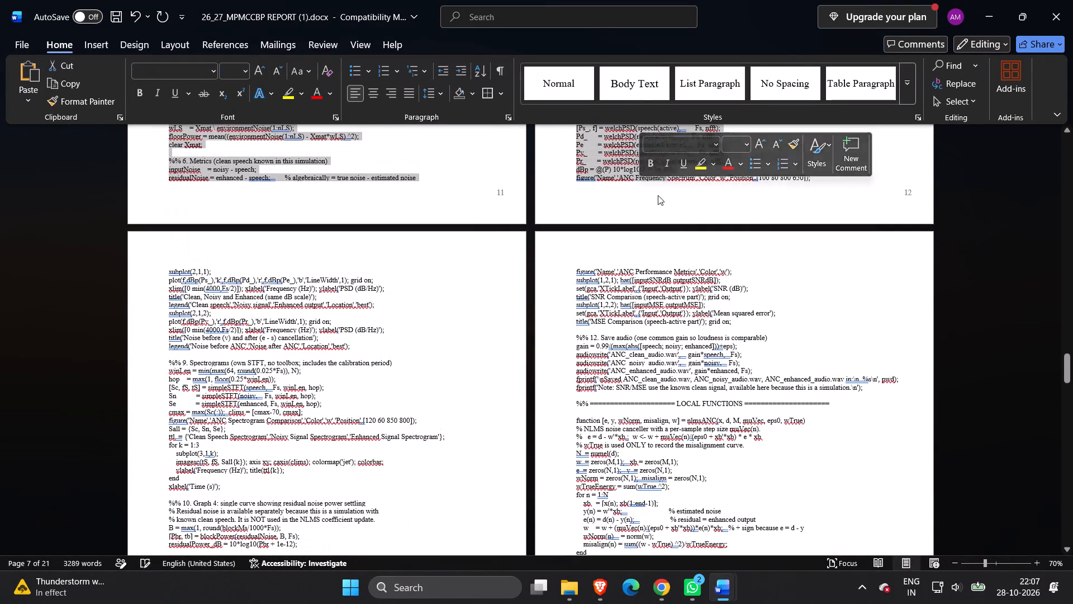
Delete the MATLAB code from the end of the simpleSTFT function back to the ANC SIMULATION RESULTS print line on page 12.
{"action": "scroll", "coordinate": [658, 301], "scroll_direction": "down", "scroll_amount": 16}
{"action": "scroll", "coordinate": [388, 442], "scroll_direction": "down", "scroll_amount": 4}
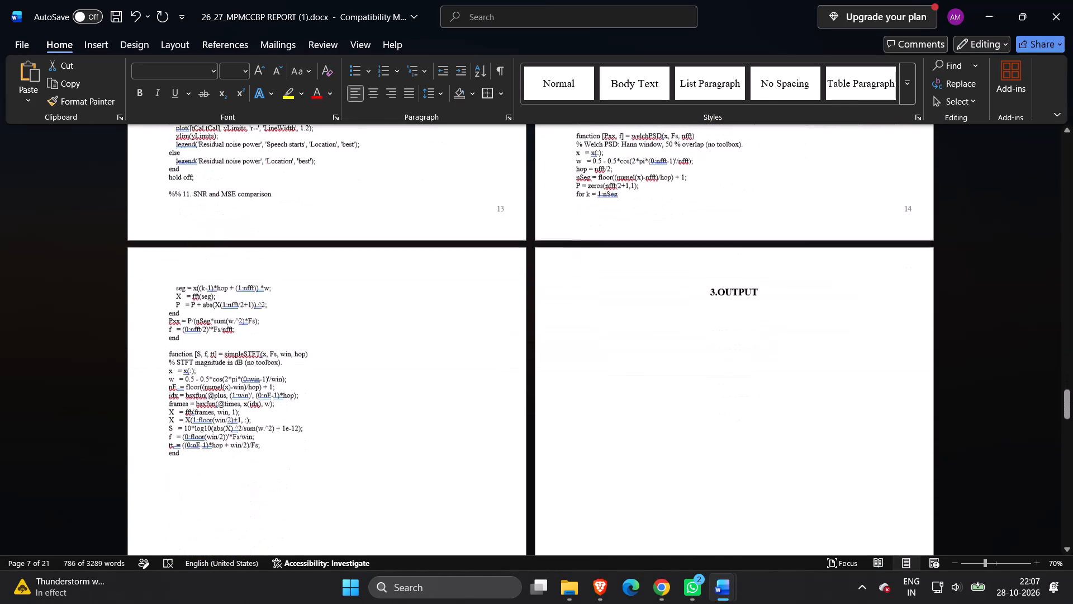
{"action": "scroll", "coordinate": [378, 433], "scroll_direction": "down", "scroll_amount": 3}
{"action": "left_click_drag", "start_coordinate": [210, 435], "coordinate": [226, 107]}
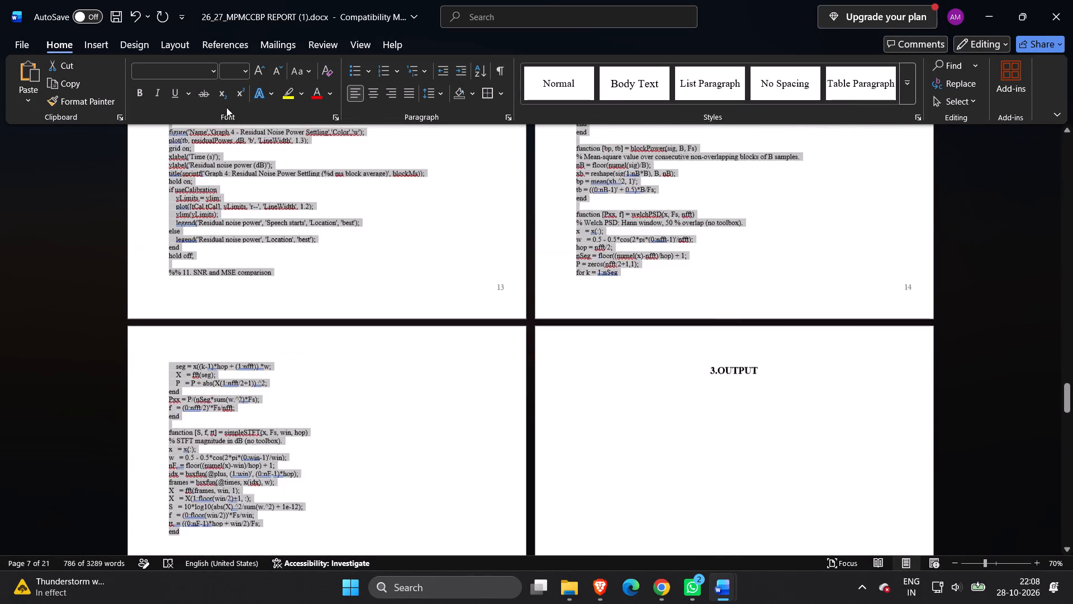
{"action": "left_click_drag", "start_coordinate": [226, 107], "coordinate": [196, 200]}
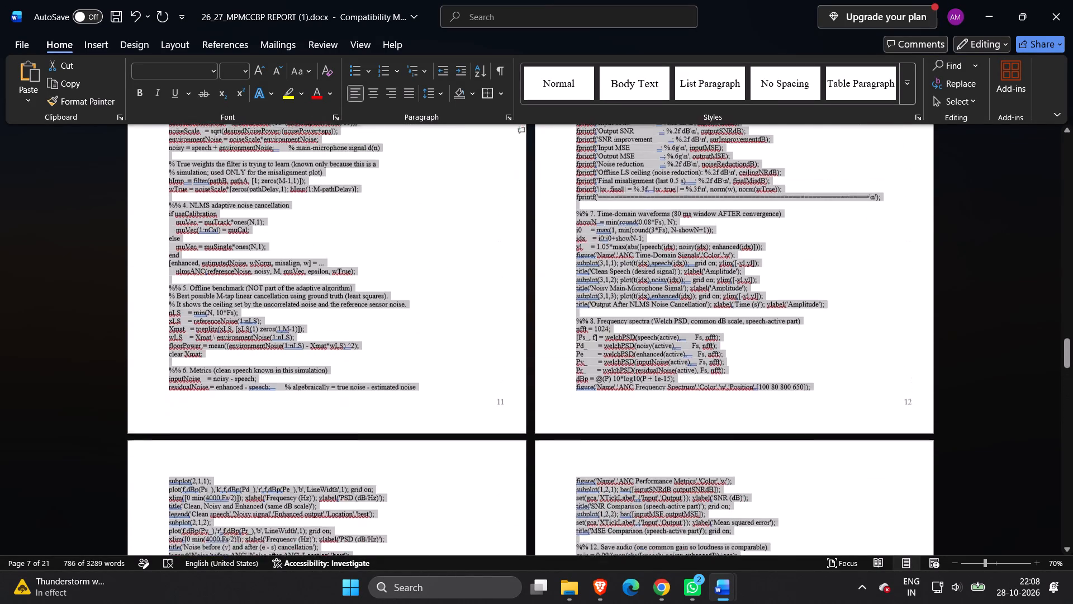
{"action": "left_click_drag", "start_coordinate": [196, 200], "coordinate": [491, 162]}
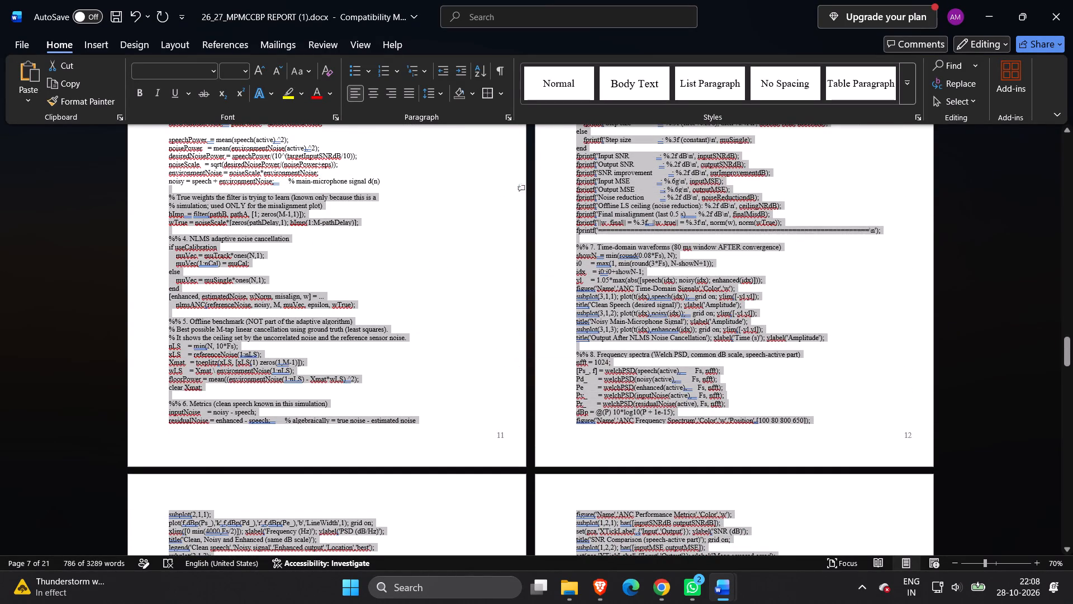
{"action": "left_click_drag", "start_coordinate": [491, 162], "coordinate": [579, 131]}
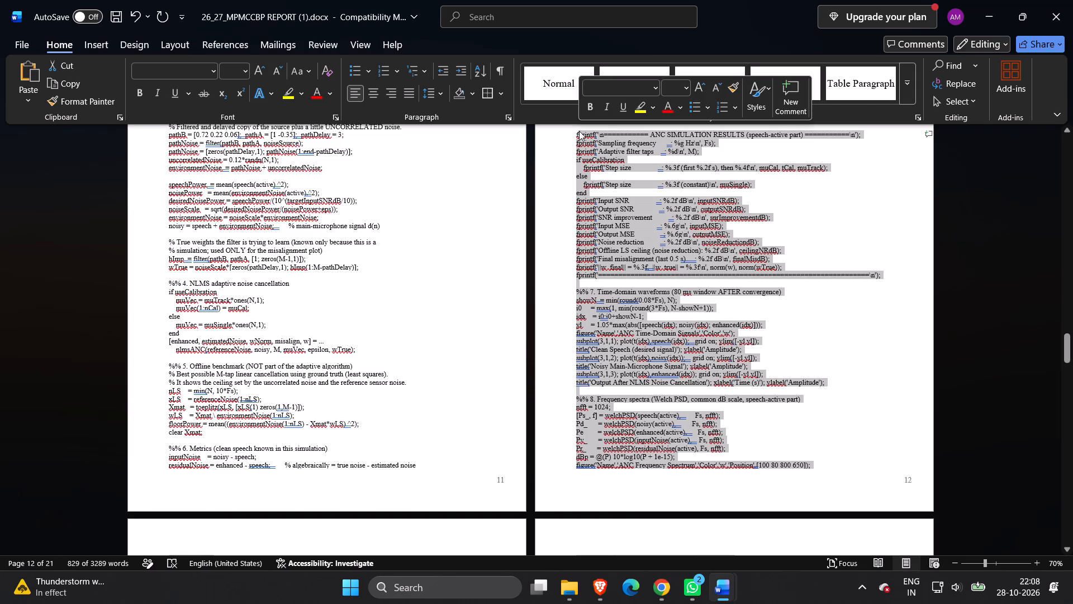
{"action": "key", "text": "BackSpace"}
Delete the remaining code on page 12, from the snrFun line through the leftover "f" before the 3.OUTPUT heading.
{"action": "scroll", "coordinate": [583, 140], "scroll_direction": "down", "scroll_amount": 4}
{"action": "scroll", "coordinate": [586, 146], "scroll_direction": "up", "scroll_amount": 8}
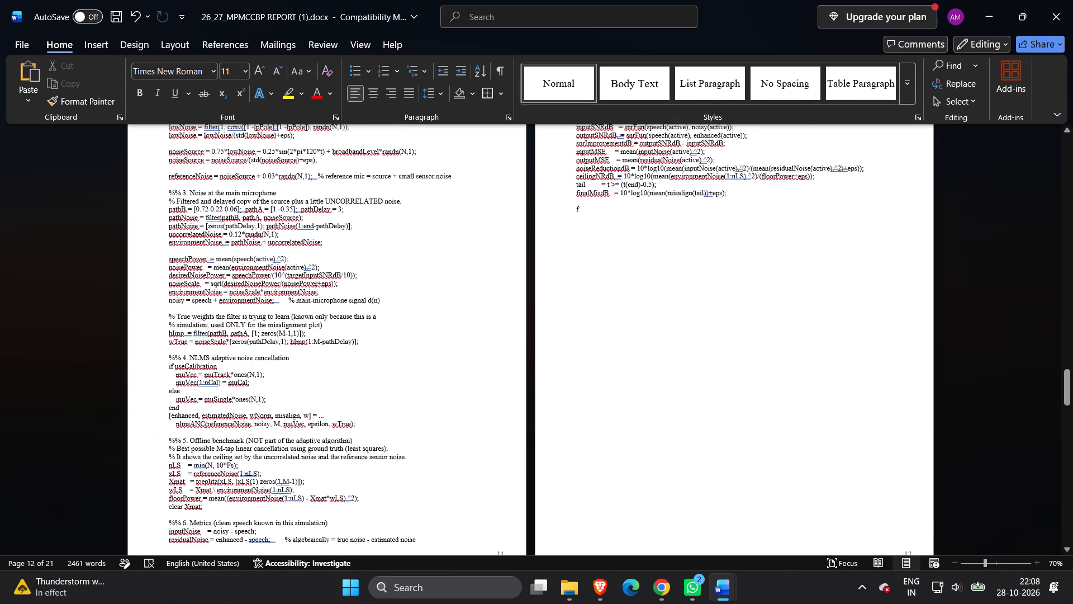
{"action": "scroll", "coordinate": [586, 146], "scroll_direction": "up", "scroll_amount": 4}
{"action": "left_click_drag", "start_coordinate": [604, 336], "coordinate": [567, 229]}
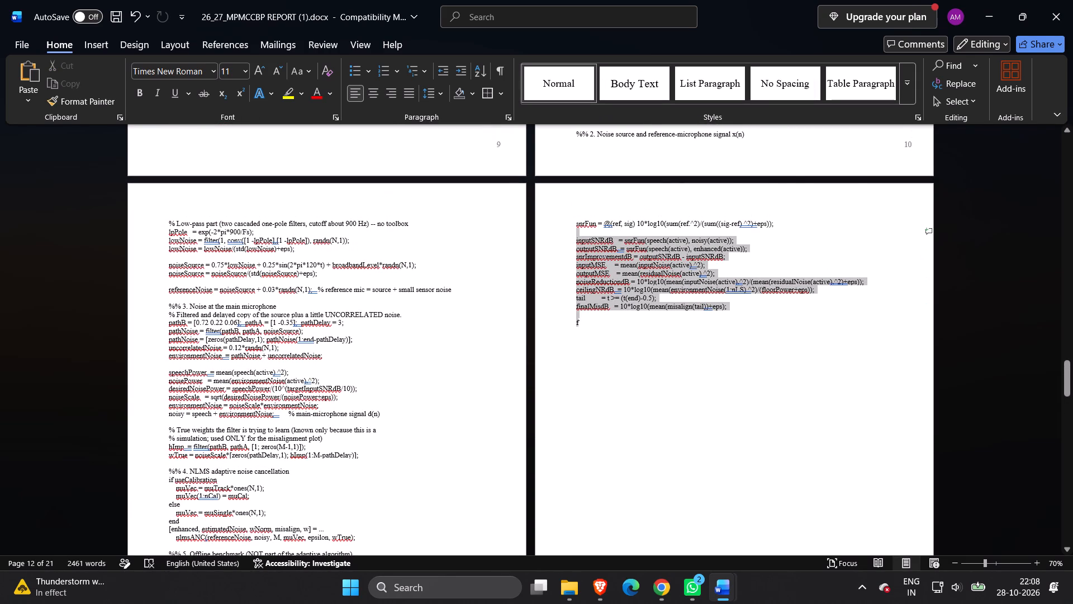
{"action": "left_click_drag", "start_coordinate": [567, 229], "coordinate": [562, 212]}
{"action": "key", "text": "BackSpace"}
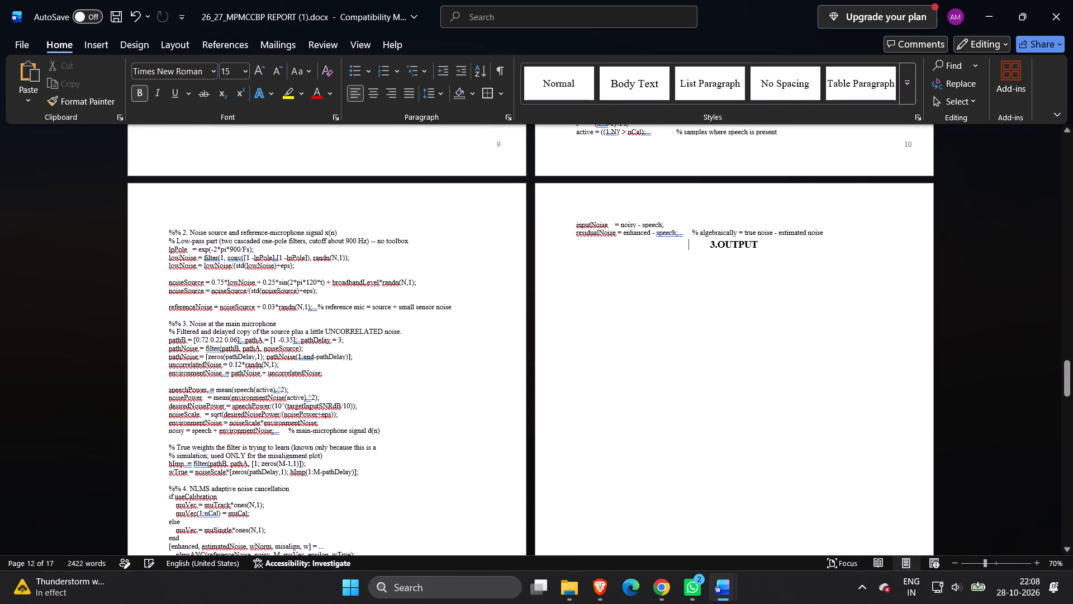
Delete the two leftover code lines, inputNoise and residualNoise, above the 3.OUTPUT heading on page 12.
{"action": "left_click_drag", "start_coordinate": [847, 237], "coordinate": [578, 209]}
{"action": "left_click", "coordinate": [806, 249]}
{"action": "left_click", "coordinate": [831, 227]}
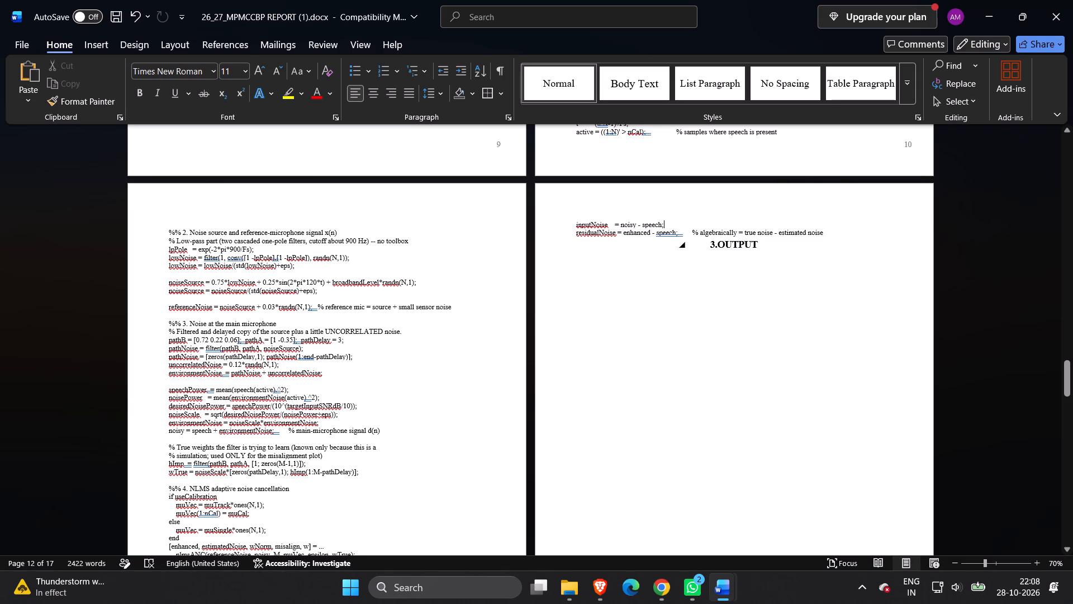
{"action": "key", "text": "BackSpace"}
{"action": "key", "text": "BackSpace"}
{"action": "key", "text": "BackSpace"}
{"action": "key", "text": "BackSpace"}
{"action": "key", "text": "BackSpace"}
{"action": "key", "text": "BackSpace"}
{"action": "key", "text": "BackSpace"}
{"action": "key", "text": "BackSpace"}
{"action": "key", "text": "BackSpace"}
{"action": "key", "text": "BackSpace"}
{"action": "key", "text": "BackSpace"}
{"action": "key", "text": "BackSpace"}
{"action": "key", "text": "BackSpace"}
{"action": "key", "text": "BackSpace"}
{"action": "key", "text": "BackSpace"}
{"action": "key", "text": "BackSpace"}
{"action": "key", "text": "BackSpace"}
{"action": "key", "text": "BackSpace"}
{"action": "key", "text": "BackSpace"}
{"action": "key", "text": "BackSpace"}
{"action": "key", "text": "BackSpace"}
{"action": "key", "text": "BackSpace"}
{"action": "key", "text": "BackSpace"}
{"action": "key", "text": "BackSpace"}
{"action": "key", "text": "BackSpace"}
{"action": "key", "text": "BackSpace"}
{"action": "key", "text": "BackSpace"}
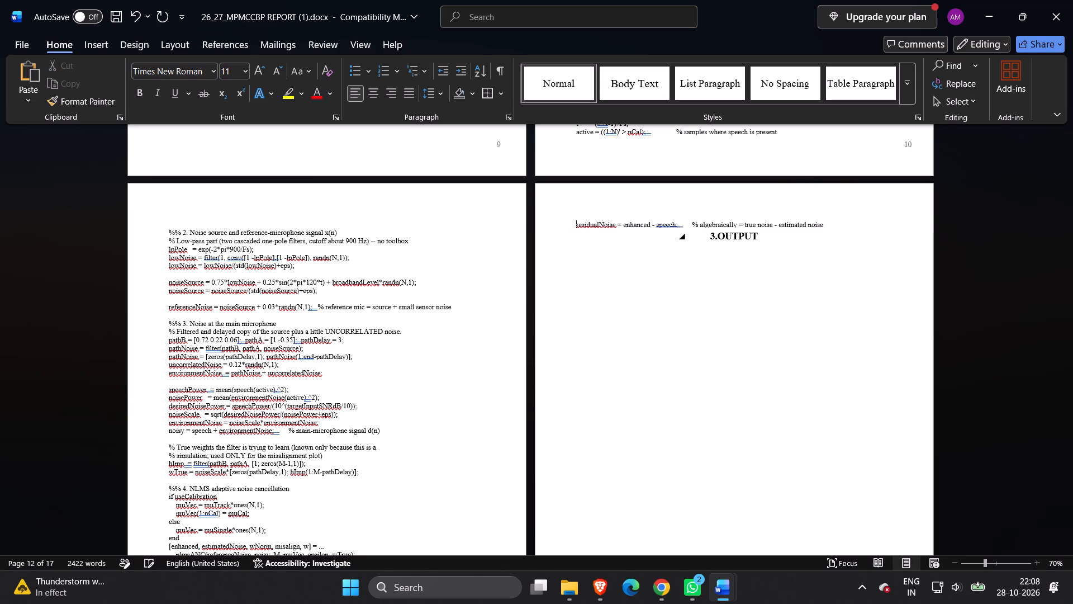
{"action": "scroll", "coordinate": [698, 293], "scroll_direction": "down", "scroll_amount": 2}
{"action": "scroll", "coordinate": [698, 293], "scroll_direction": "up", "scroll_amount": 3}
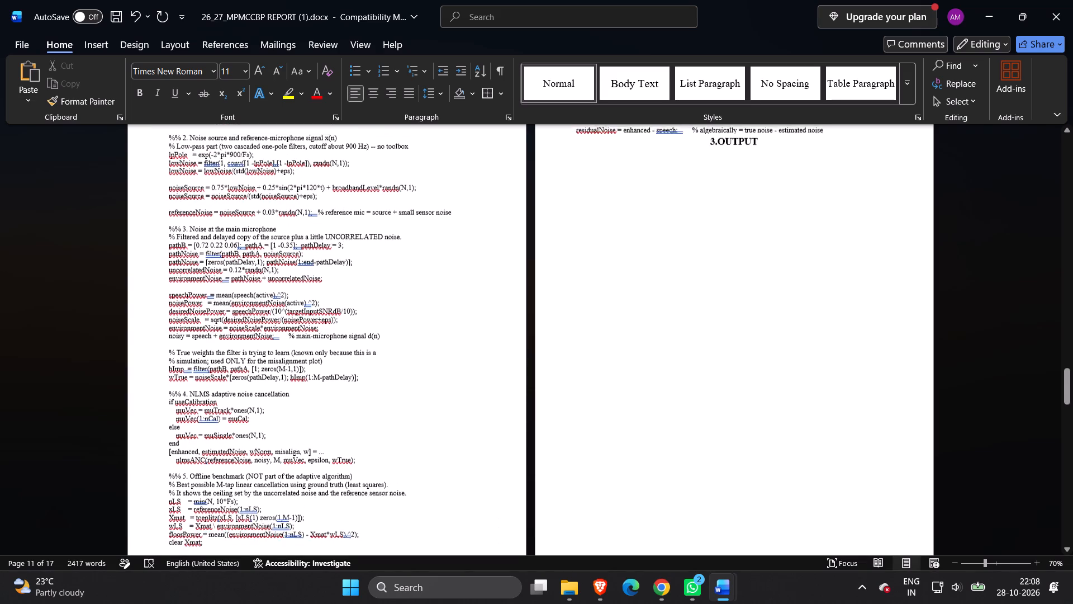
{"action": "scroll", "coordinate": [698, 293], "scroll_direction": "up", "scroll_amount": 5}
{"action": "left_click_drag", "start_coordinate": [825, 247], "coordinate": [576, 238]}
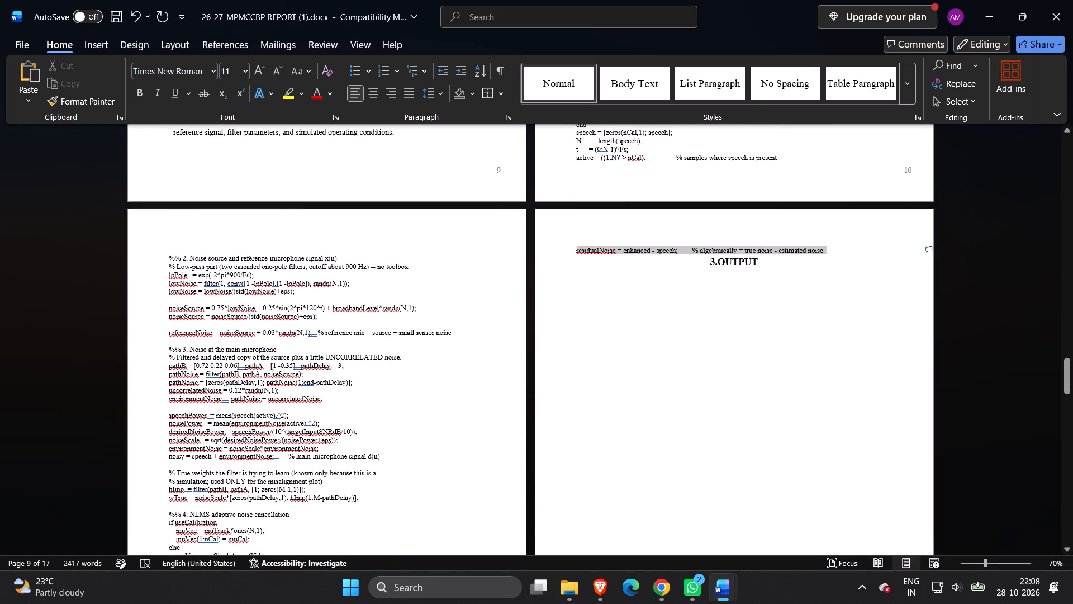
{"action": "left_click_drag", "start_coordinate": [576, 238], "coordinate": [576, 238]}
{"action": "key", "text": "BackSpace"}
{"action": "key", "text": "BackSpace"}
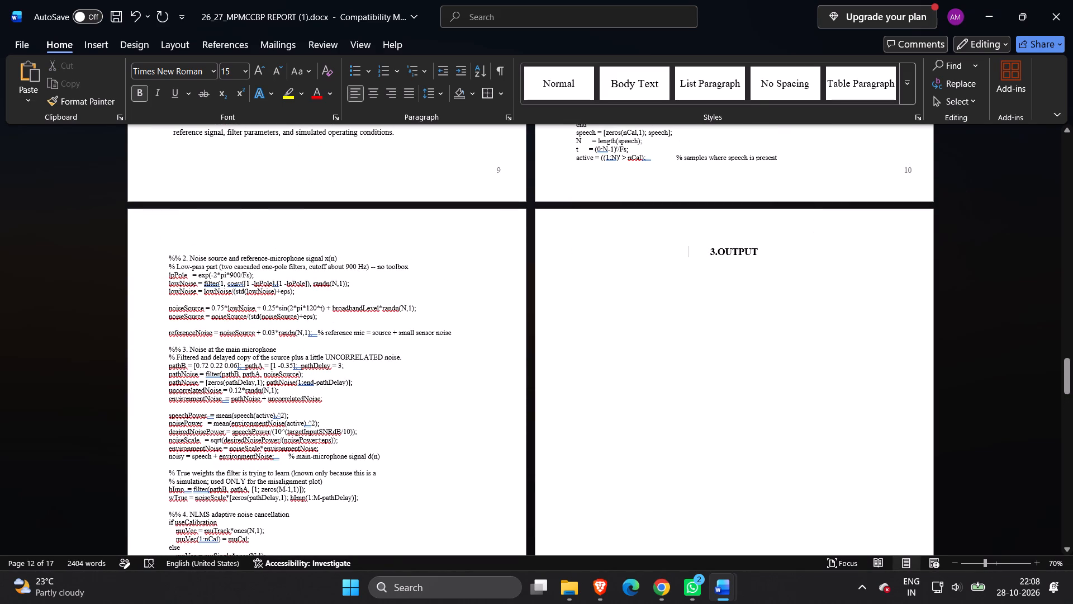
Replace the "%% 6. Metrics" comment line at the bottom of page 11 with "end".
{"action": "scroll", "coordinate": [405, 431], "scroll_direction": "down", "scroll_amount": 5}
{"action": "scroll", "coordinate": [282, 525], "scroll_direction": "down", "scroll_amount": 4}
{"action": "left_click", "coordinate": [333, 472]}
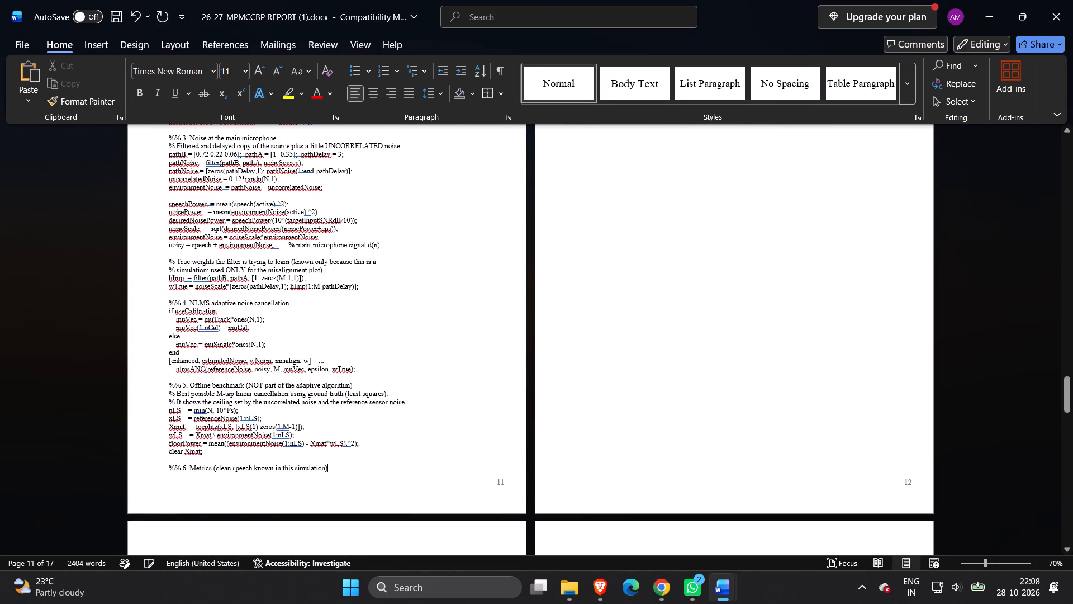
{"action": "key", "text": "BackSpace"}
{"action": "key", "text": "BackSpace"}
{"action": "key", "text": "BackSpace"}
{"action": "key", "text": "BackSpace"}
{"action": "key", "text": "BackSpace"}
{"action": "key", "text": "BackSpace"}
{"action": "key", "text": "BackSpace"}
{"action": "key", "text": "BackSpace"}
{"action": "key", "text": "BackSpace"}
{"action": "key", "text": "BackSpace"}
{"action": "key", "text": "BackSpace"}
{"action": "key", "text": "BackSpace"}
{"action": "key", "text": "BackSpace"}
{"action": "key", "text": "BackSpace"}
{"action": "key", "text": "BackSpace"}
{"action": "key", "text": "BackSpace"}
{"action": "key", "text": "BackSpace"}
{"action": "key", "text": "BackSpace"}
{"action": "key", "text": "BackSpace"}
{"action": "key", "text": "BackSpace"}
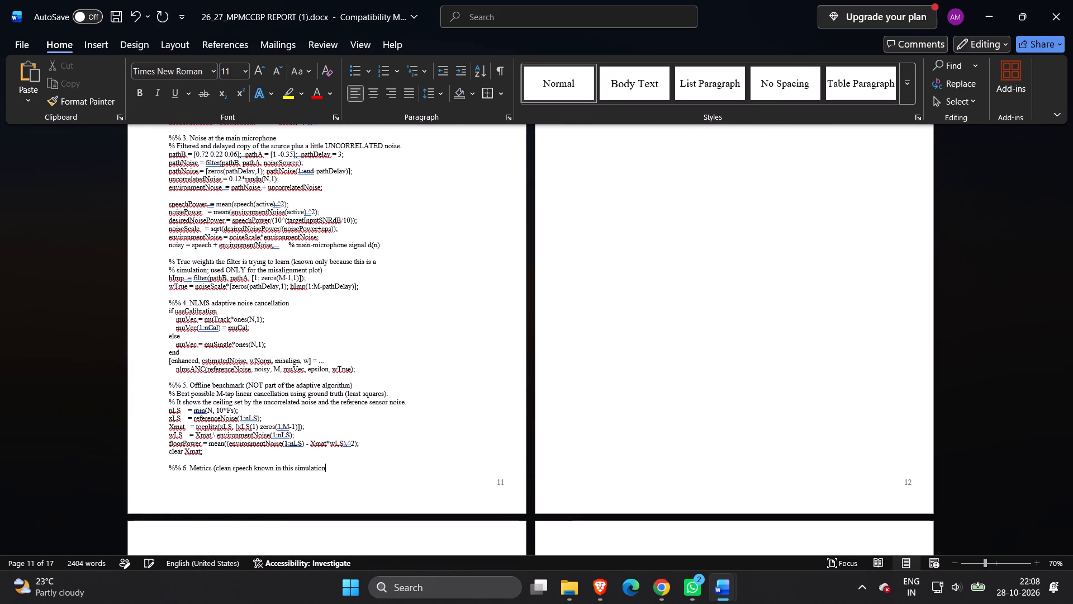
{"action": "key", "text": "BackSpace"}
{"action": "key", "text": "BackSpace"}
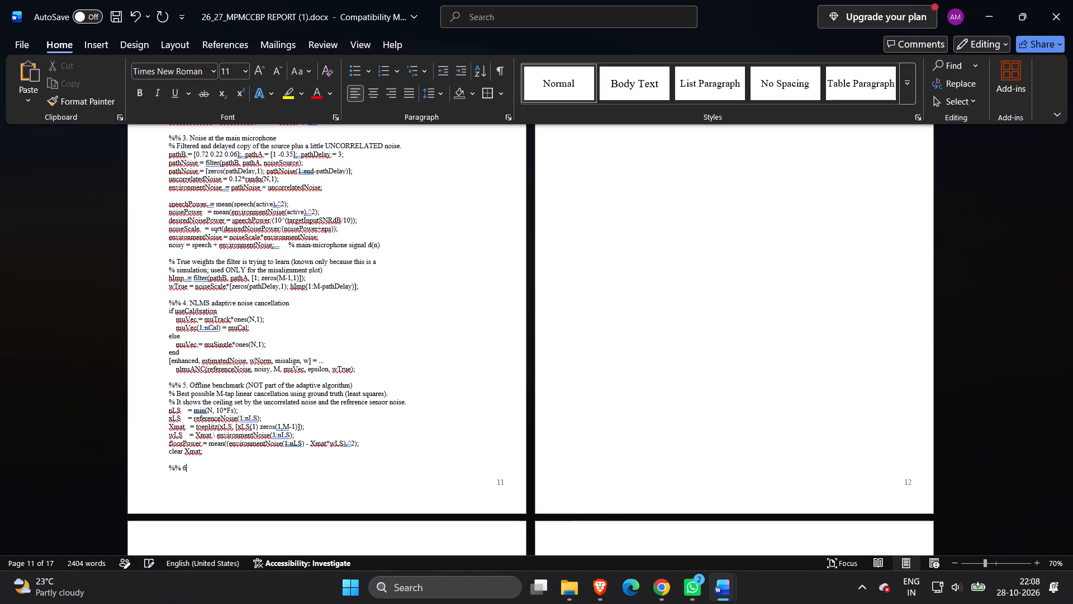
{"action": "key", "text": "BackSpace"}
{"action": "key", "text": "BackSpace"}
{"action": "key", "text": "BackSpace"}
{"action": "key", "text": "BackSpace"}
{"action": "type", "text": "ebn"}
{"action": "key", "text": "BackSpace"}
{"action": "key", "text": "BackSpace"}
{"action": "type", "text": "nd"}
Delete the empty line beneath the 3.OUTPUT heading on page 12.
{"action": "scroll", "coordinate": [581, 459], "scroll_direction": "up", "scroll_amount": 11}
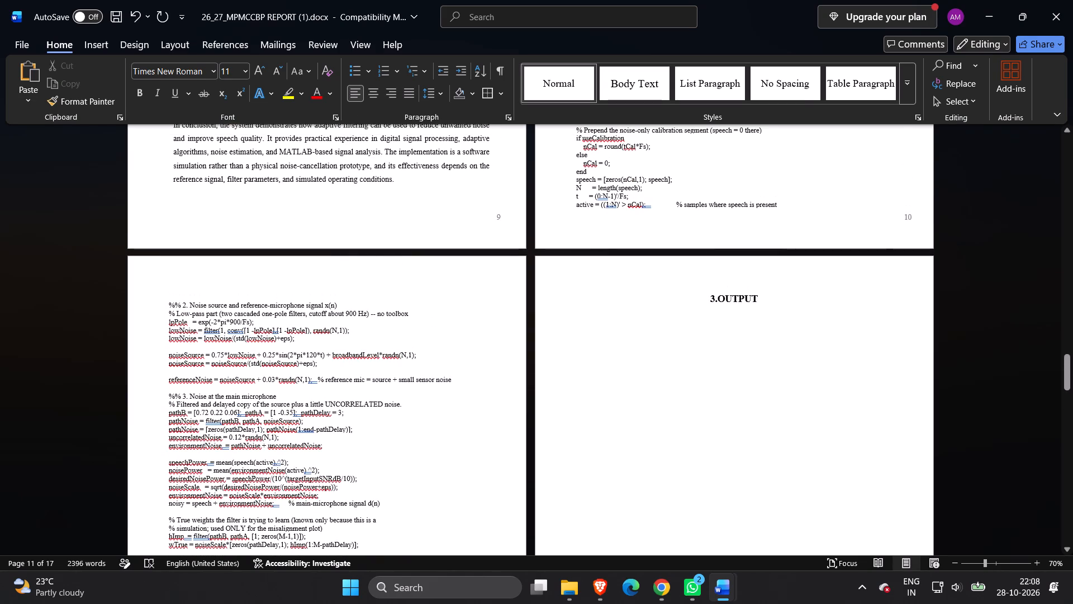
{"action": "left_click", "coordinate": [754, 364]}
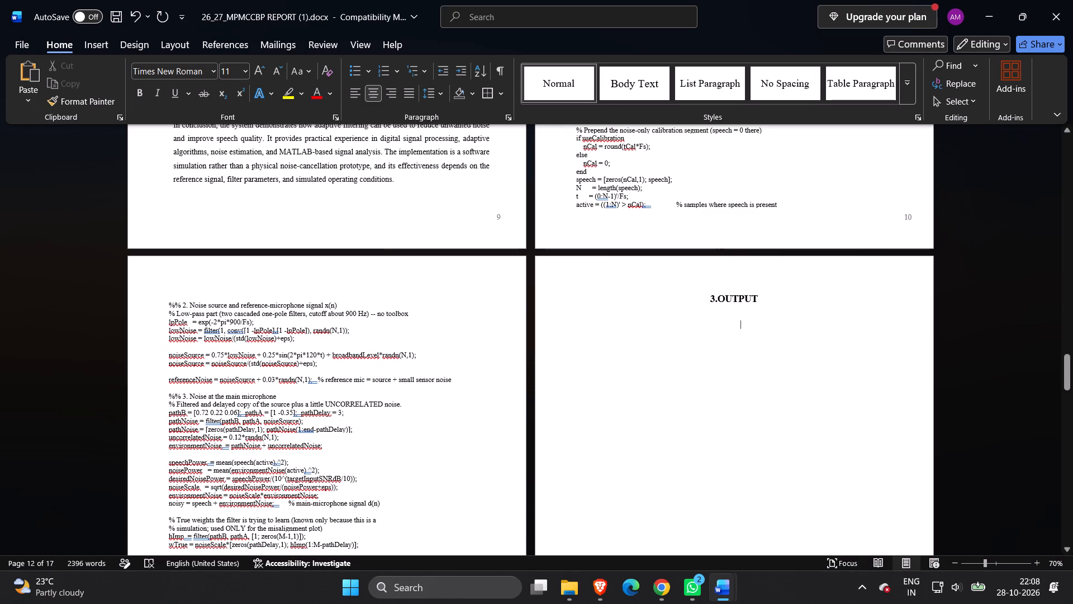
{"action": "key", "text": "BackSpace"}
{"action": "scroll", "coordinate": [707, 380], "scroll_direction": "down", "scroll_amount": 9}
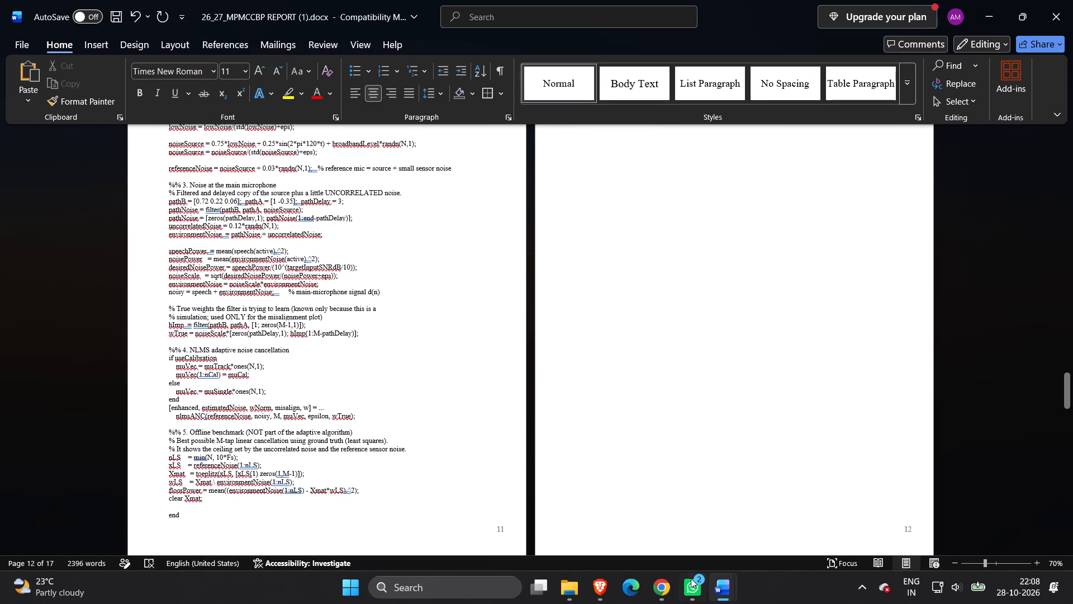
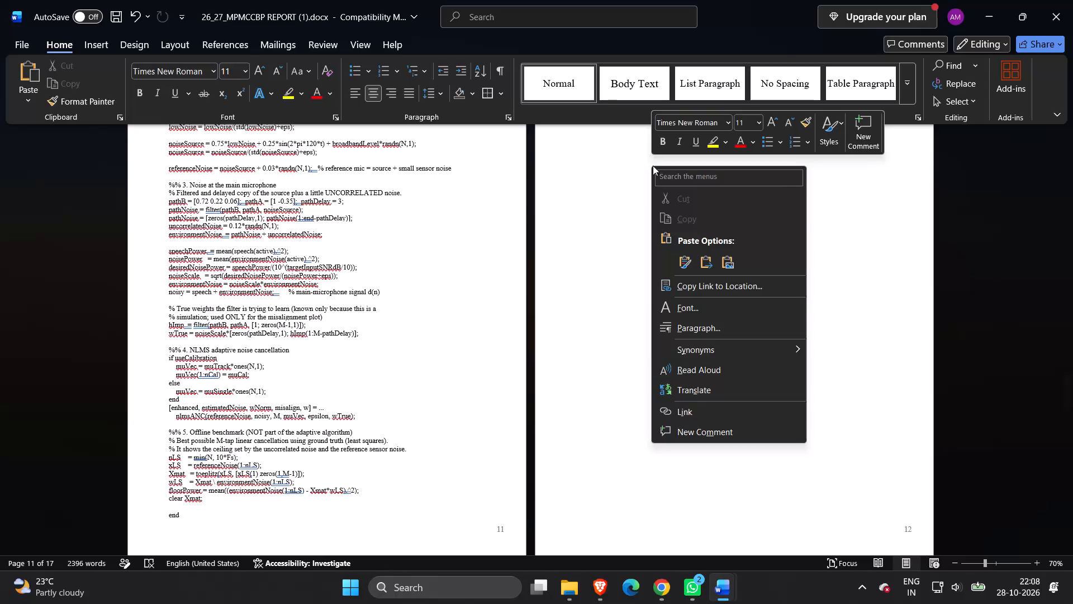
Paste the copied figure with the three speech and noise waveform plots below the 3.OUTPUT heading on page 12.
{"action": "left_click", "coordinate": [726, 263]}
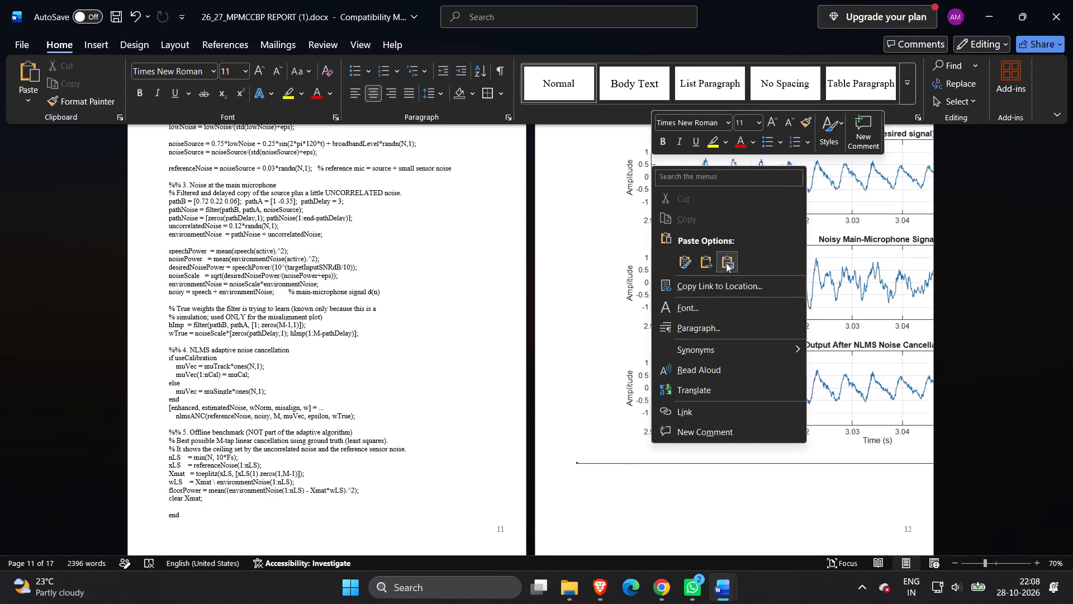
{"action": "left_click_drag", "start_coordinate": [788, 284], "coordinate": [720, 267]}
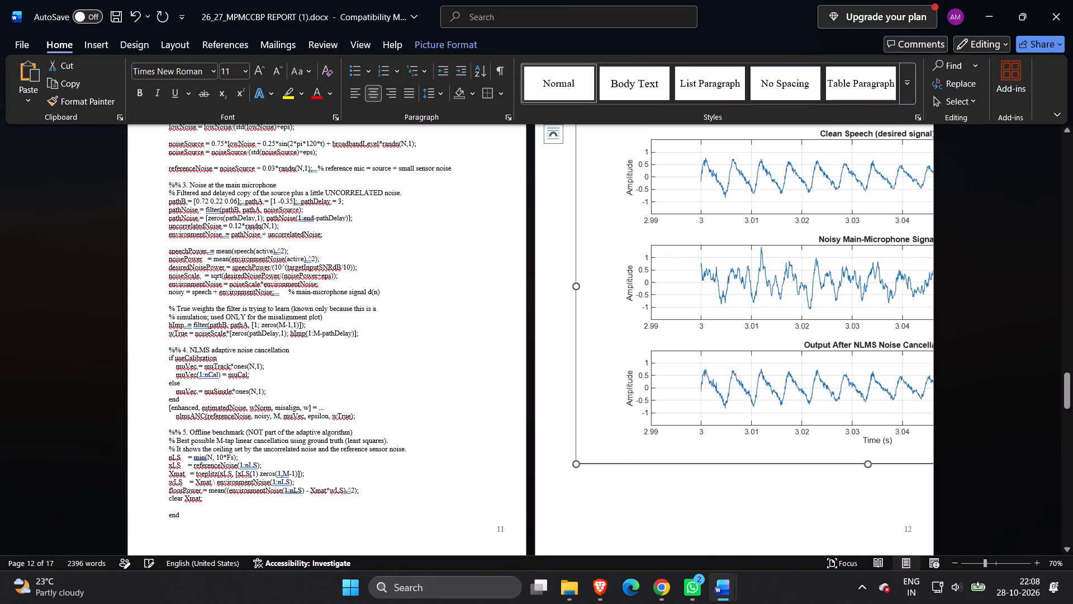
Shrink the pasted waveform figure proportionally until it sits within the page margins, centred under the 3.OUTPUT heading.
{"action": "scroll", "coordinate": [688, 296], "scroll_direction": "up", "scroll_amount": 3}
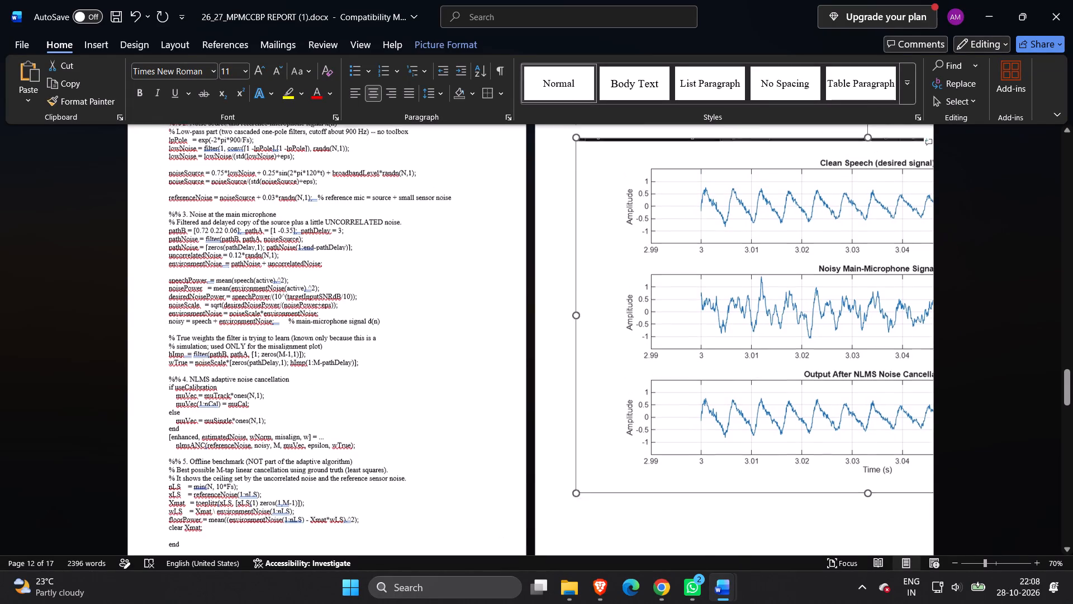
{"action": "scroll", "coordinate": [688, 295], "scroll_direction": "up", "scroll_amount": 1}
{"action": "left_click_drag", "start_coordinate": [580, 200], "coordinate": [646, 251]}
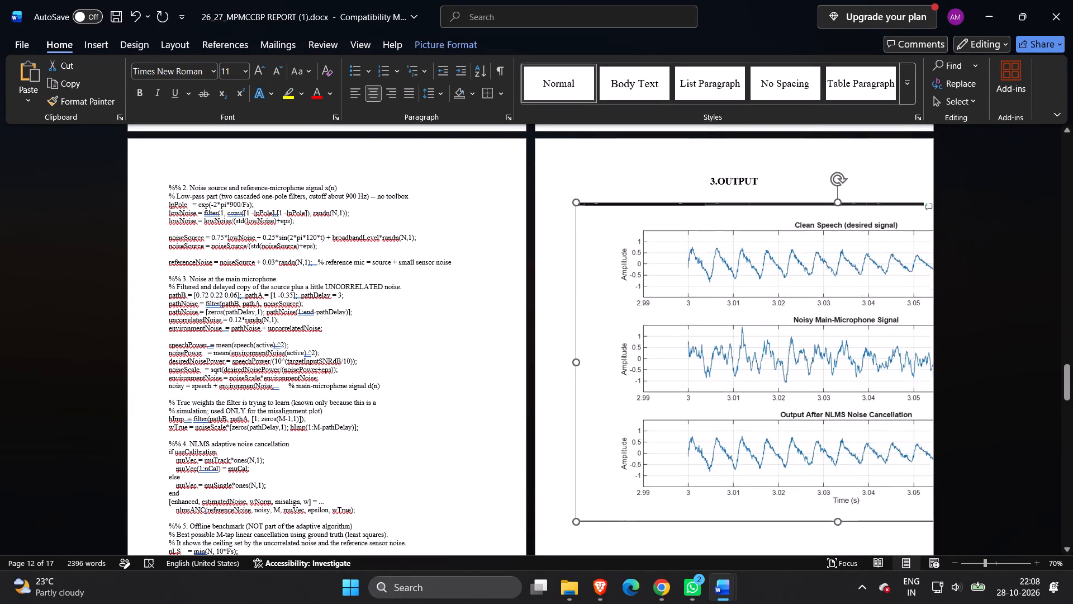
{"action": "left_click_drag", "start_coordinate": [646, 251], "coordinate": [853, 391]}
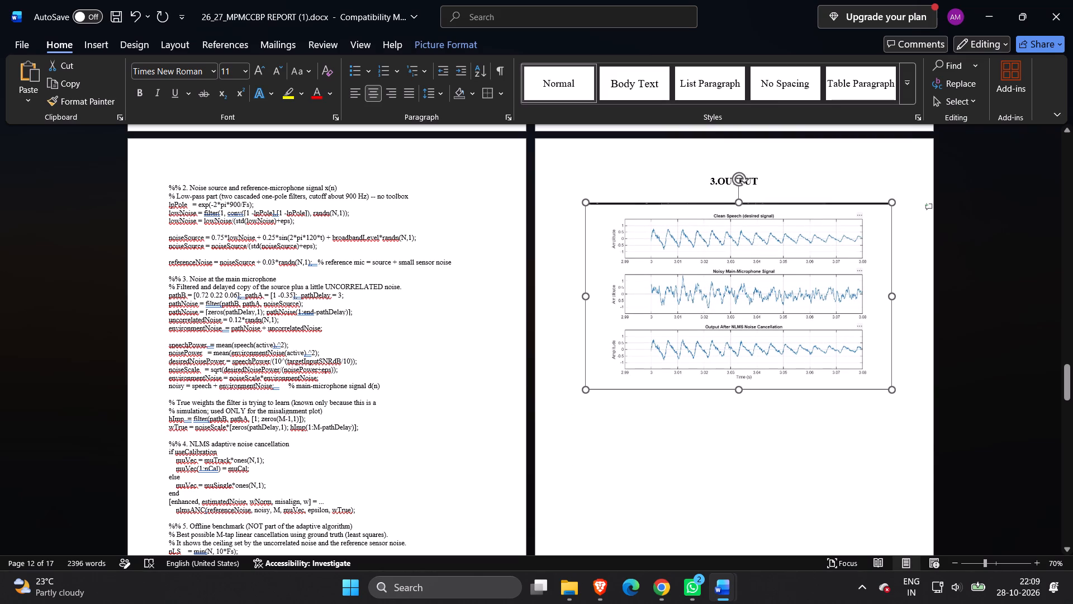
{"action": "left_click_drag", "start_coordinate": [853, 391], "coordinate": [904, 488]}
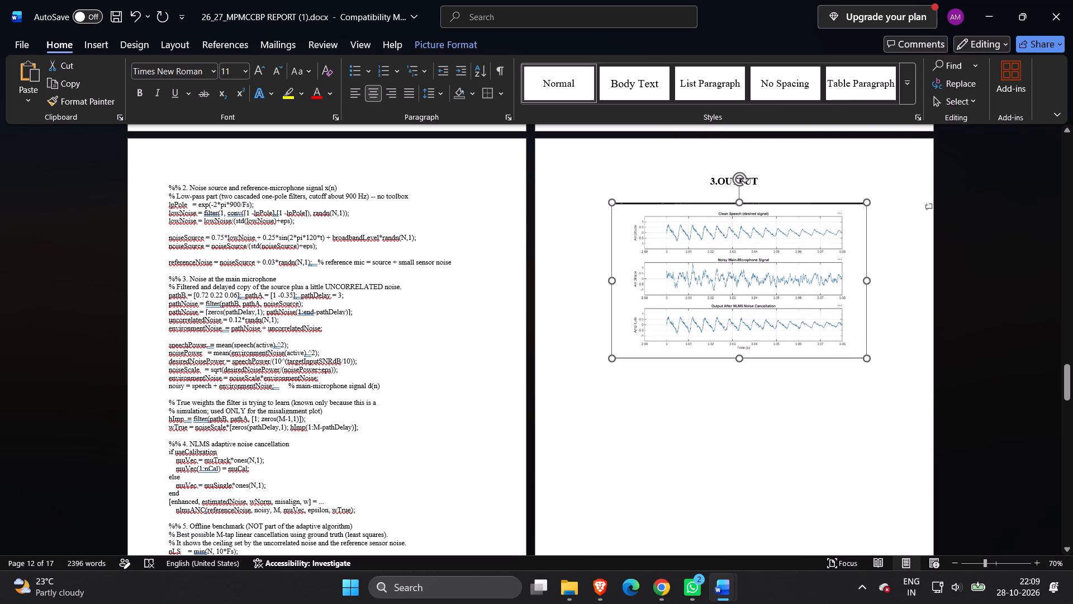
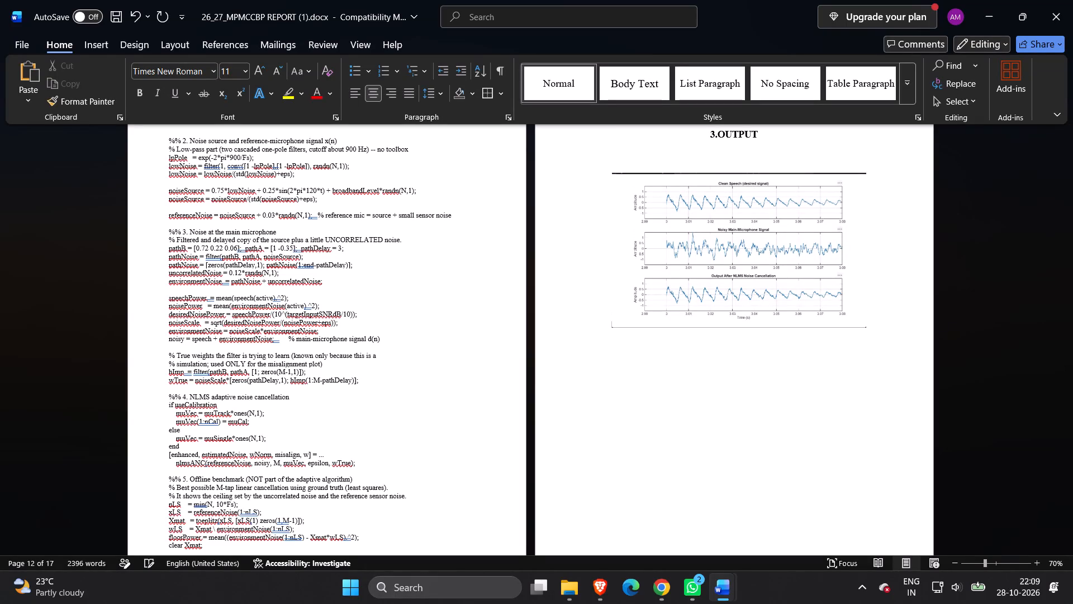
{"action": "key", "text": "BackSpace"}
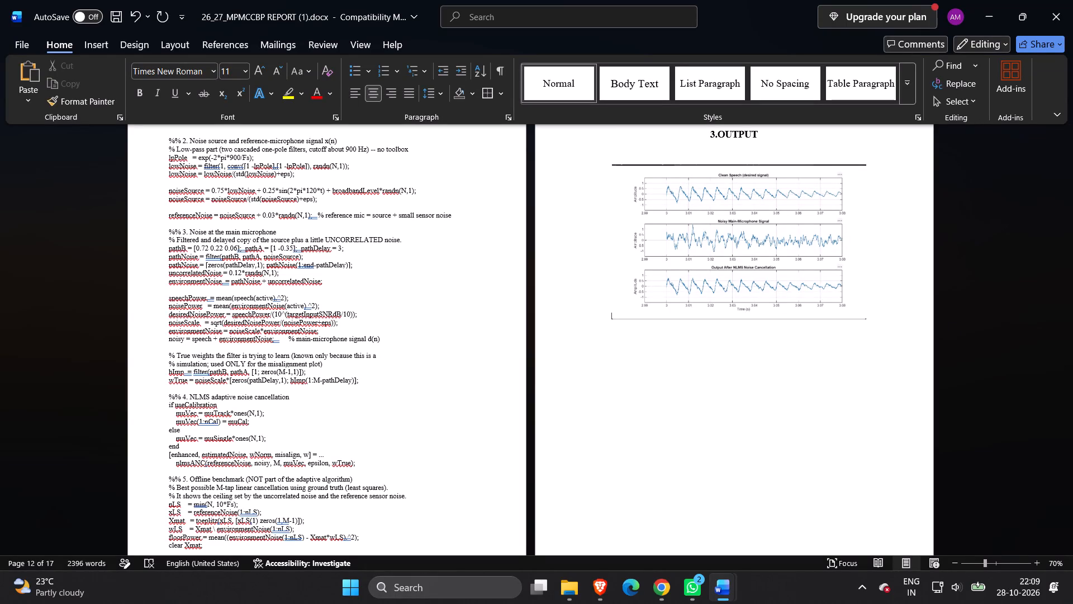
{"action": "right_click", "coordinate": [681, 350]}
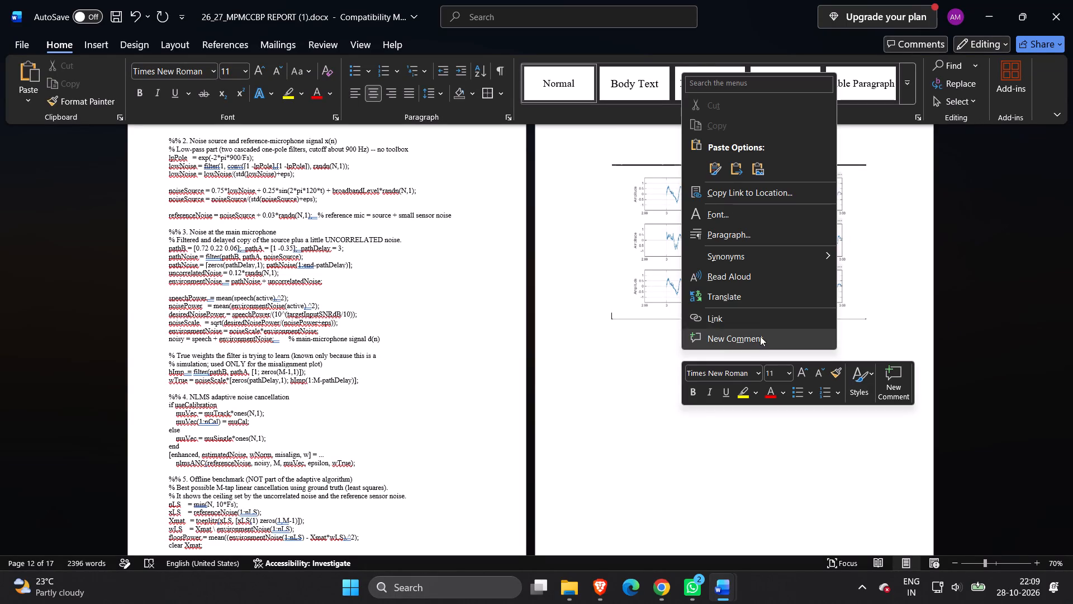
{"action": "left_click", "coordinate": [762, 163]}
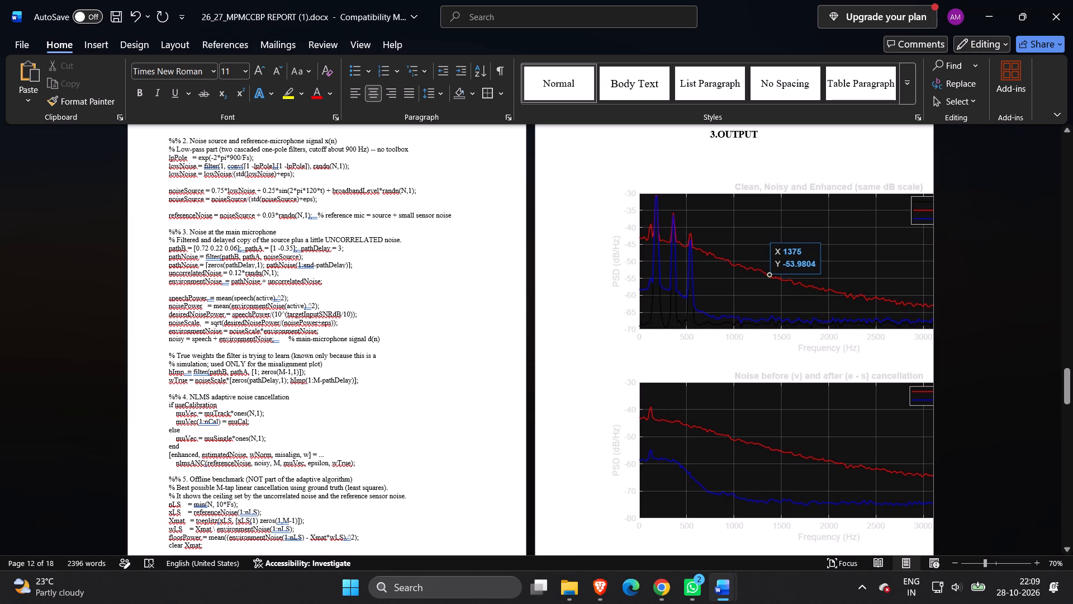
Shrink the pasted spectrum picture so it fits on the 3.OUTPUT page together with the waveform plots.
{"action": "left_click", "coordinate": [755, 350]}
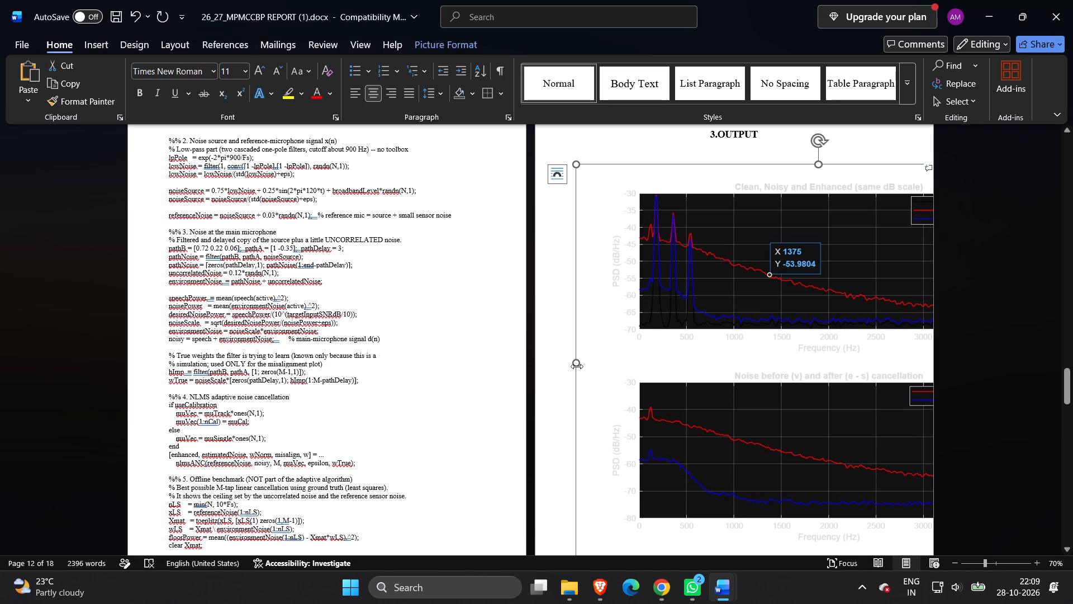
{"action": "left_click_drag", "start_coordinate": [572, 162], "coordinate": [792, 325]}
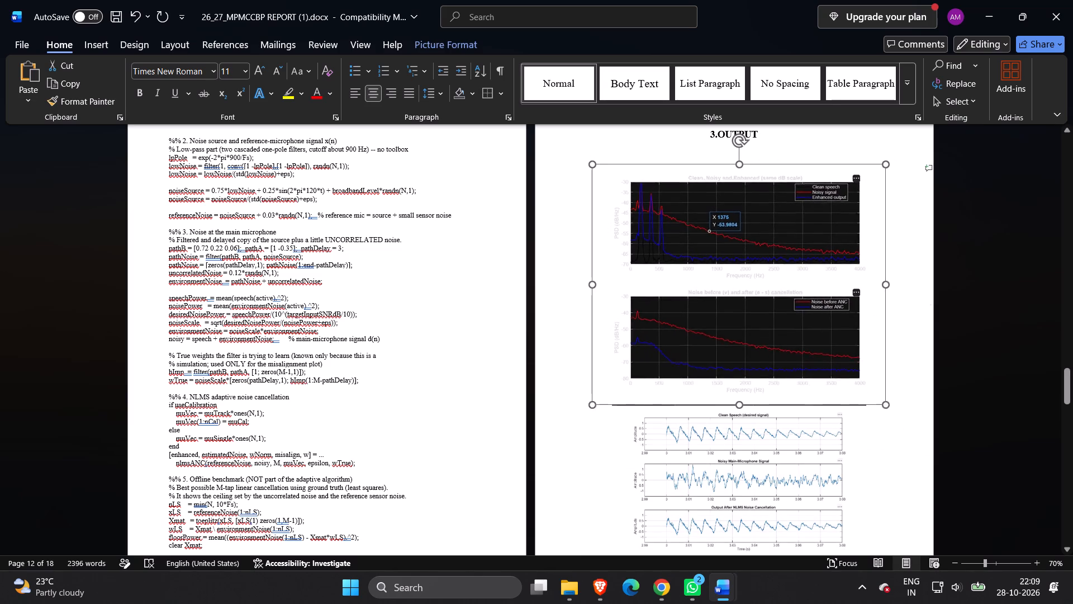
{"action": "left_click_drag", "start_coordinate": [792, 325], "coordinate": [864, 400]}
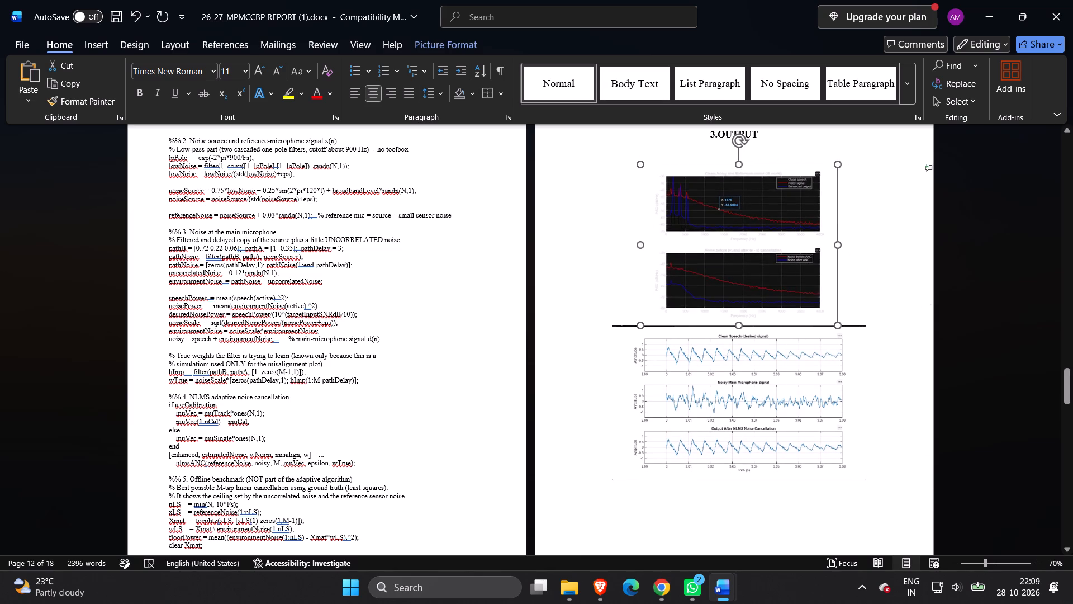
{"action": "left_click_drag", "start_coordinate": [864, 400], "coordinate": [862, 398]}
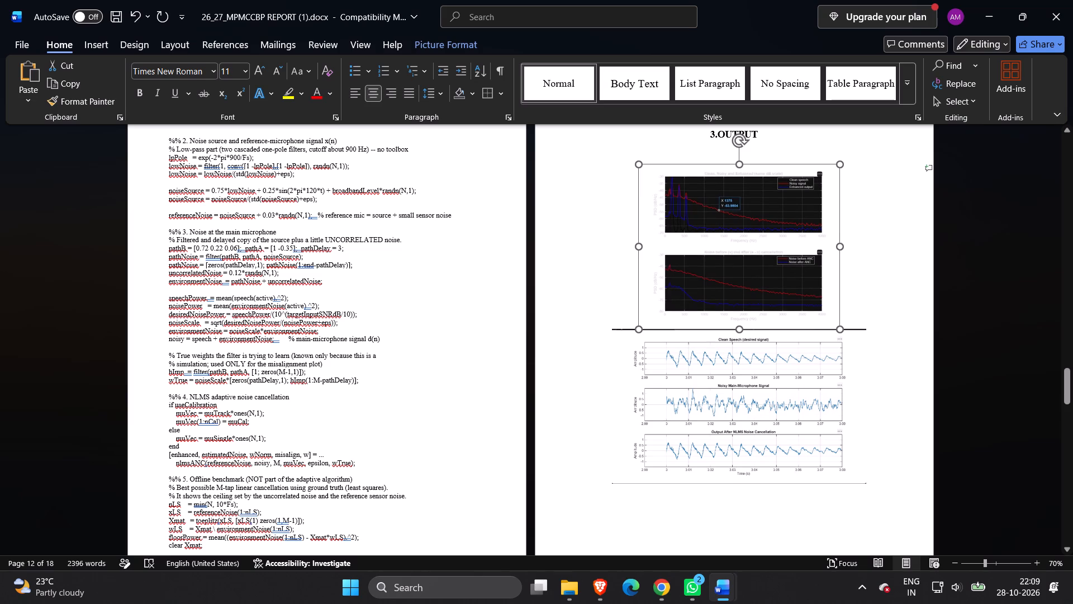
{"action": "left_click_drag", "start_coordinate": [862, 398], "coordinate": [847, 391]}
Insert blank lines after the spectrum picture to separate it from the waveform plots below.
{"action": "left_click", "coordinate": [884, 320]}
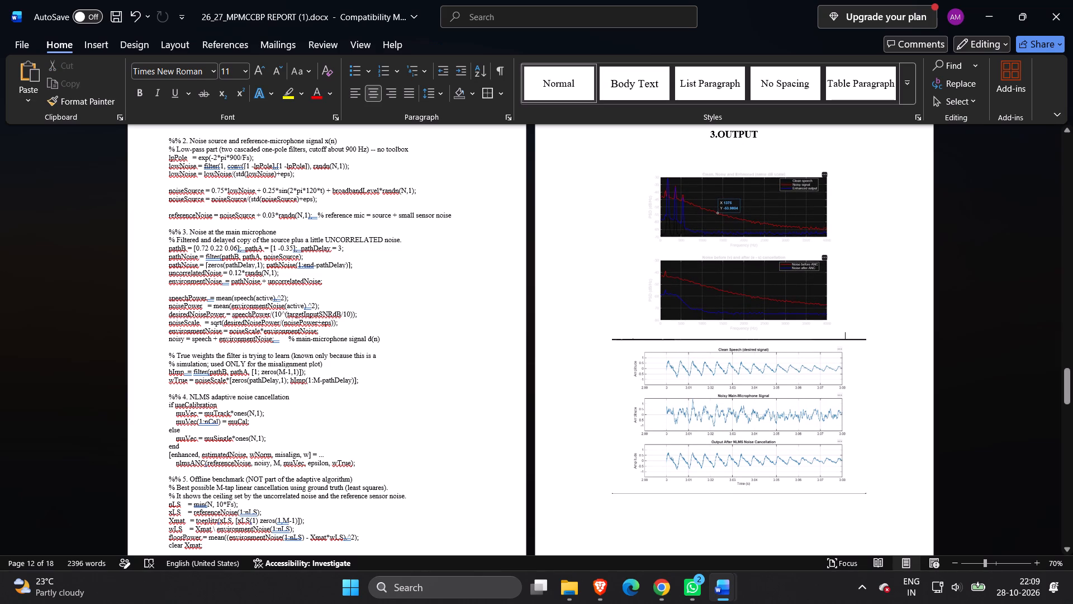
{"action": "key", "text": "Return"}
{"action": "key", "text": "Return"}
{"action": "key", "text": "Return"}
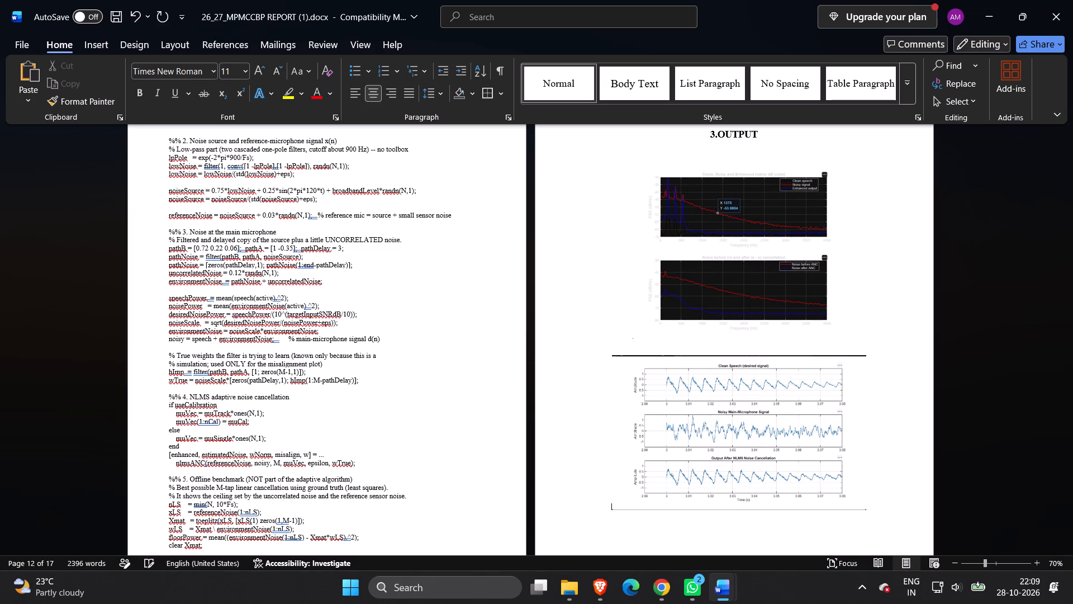
{"action": "key", "text": "Return"}
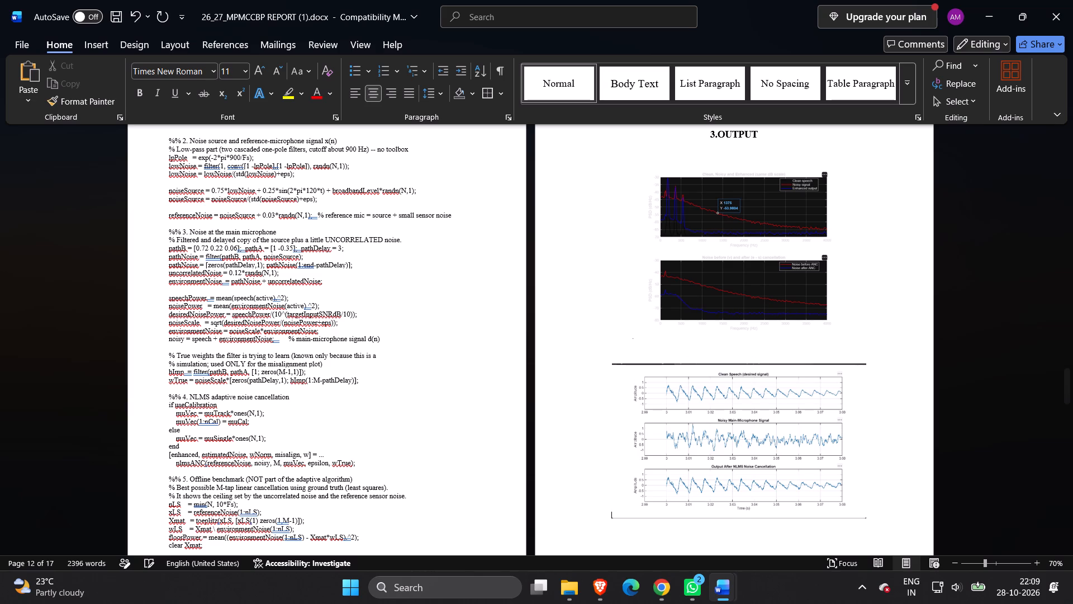
Place the insertion point on the blank page between the 3.OUTPUT and 4.CONCLUSION pages.
{"action": "scroll", "coordinate": [848, 366], "scroll_direction": "up", "scroll_amount": 3}
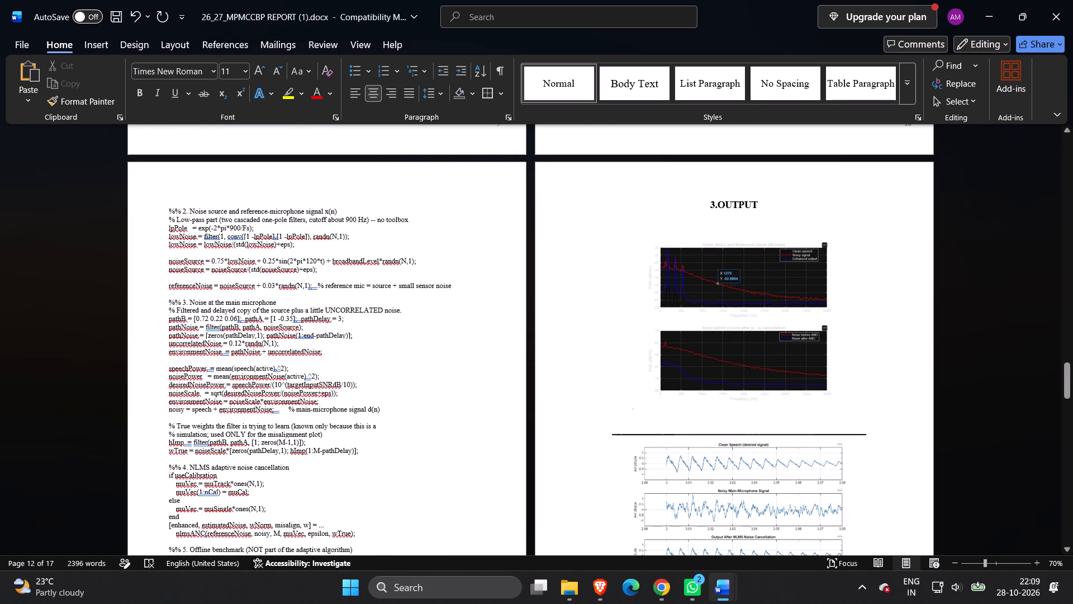
{"action": "left_click", "coordinate": [786, 237]}
{"action": "scroll", "coordinate": [809, 343], "scroll_direction": "down", "scroll_amount": 6}
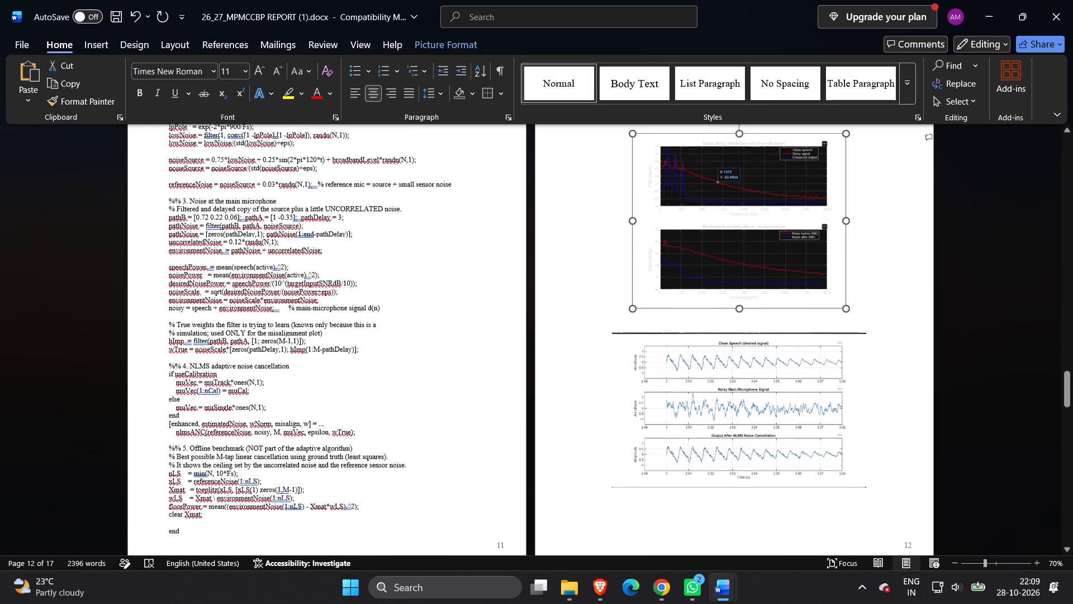
{"action": "scroll", "coordinate": [810, 364], "scroll_direction": "down", "scroll_amount": 8}
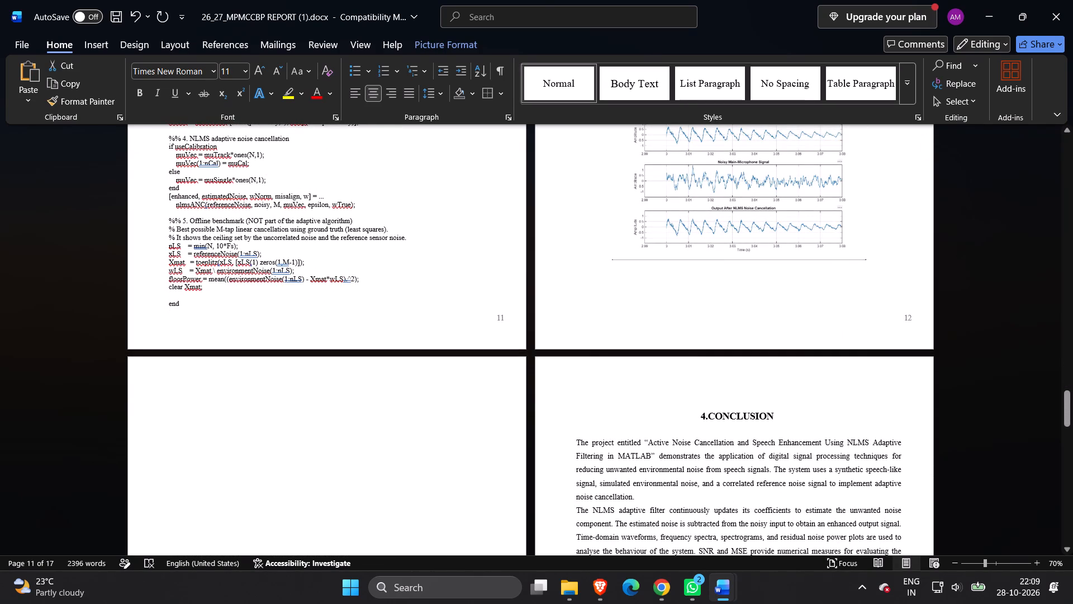
{"action": "left_click", "coordinate": [215, 407]}
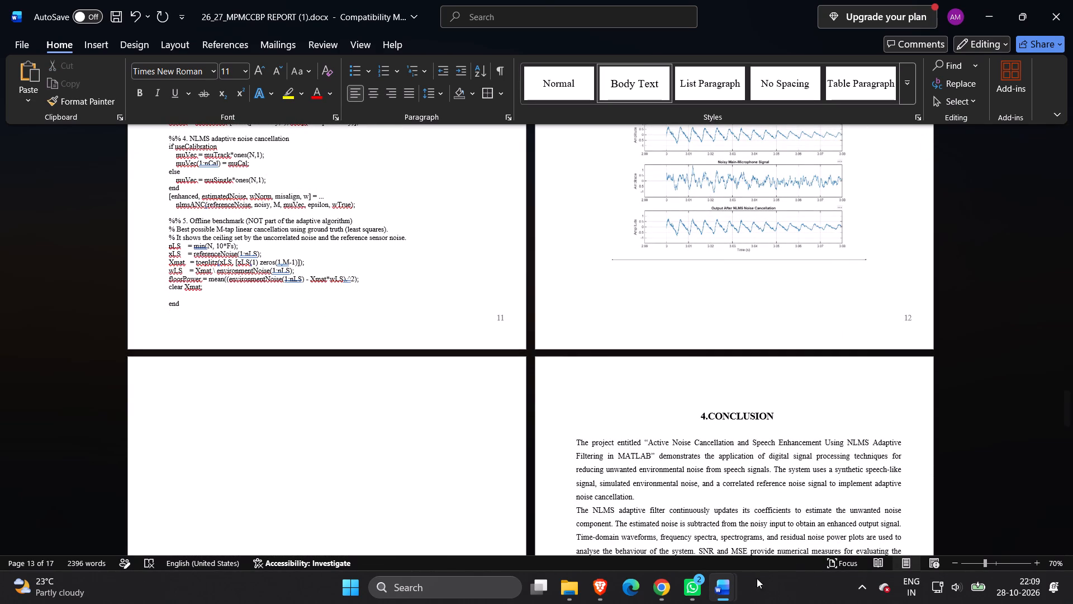
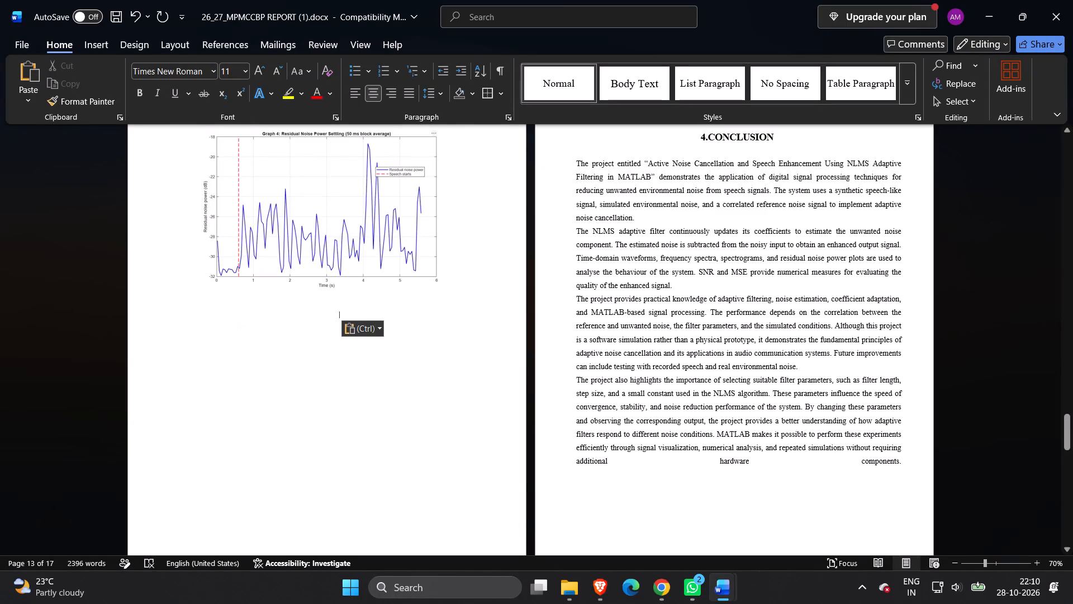
Remove the extra blank lines below the Graph 4 residual noise plot and paste the copied SNR and MSE comparison figure there.
{"action": "key", "text": "BackSpace"}
{"action": "key", "text": "BackSpace"}
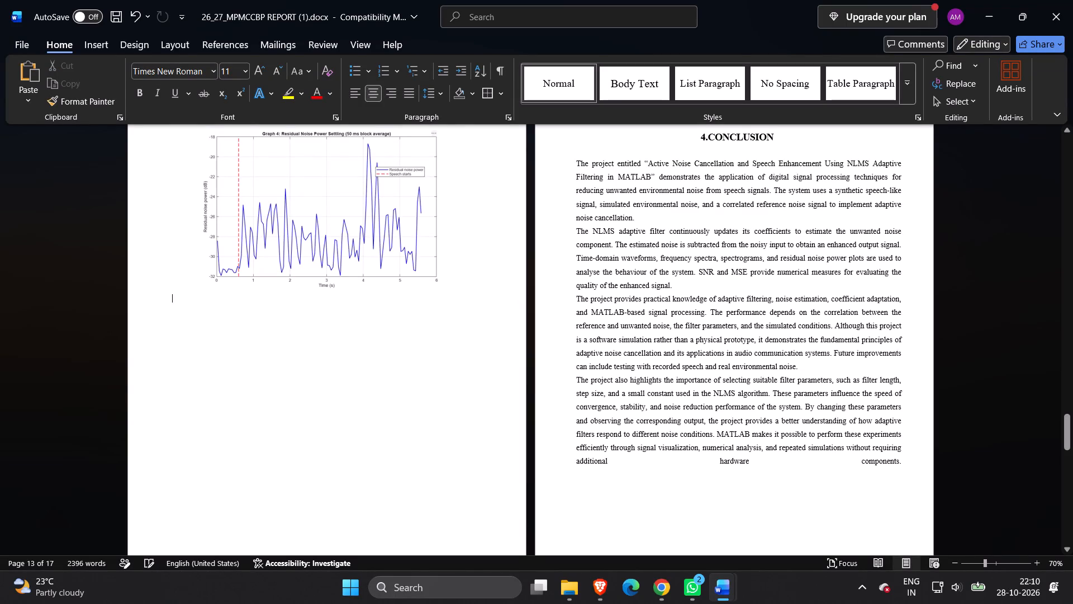
{"action": "right_click", "coordinate": [181, 297]}
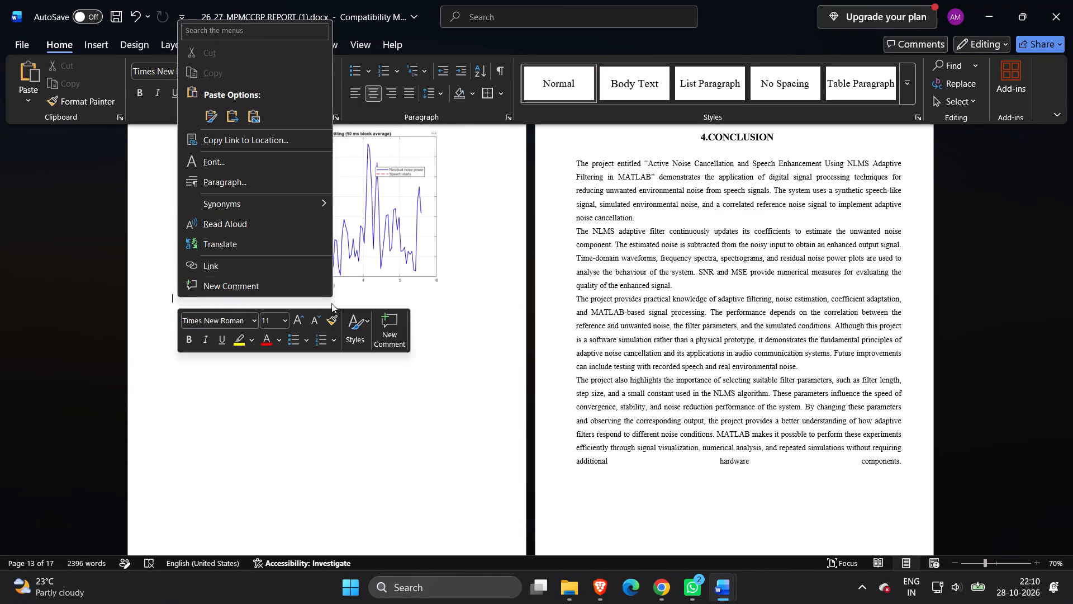
{"action": "left_click", "coordinate": [244, 116]}
Resize the pasted SNR and MSE comparison picture to fit under Graph 4 on the same page, at about the same width as that plot.
{"action": "left_click", "coordinate": [752, 325]}
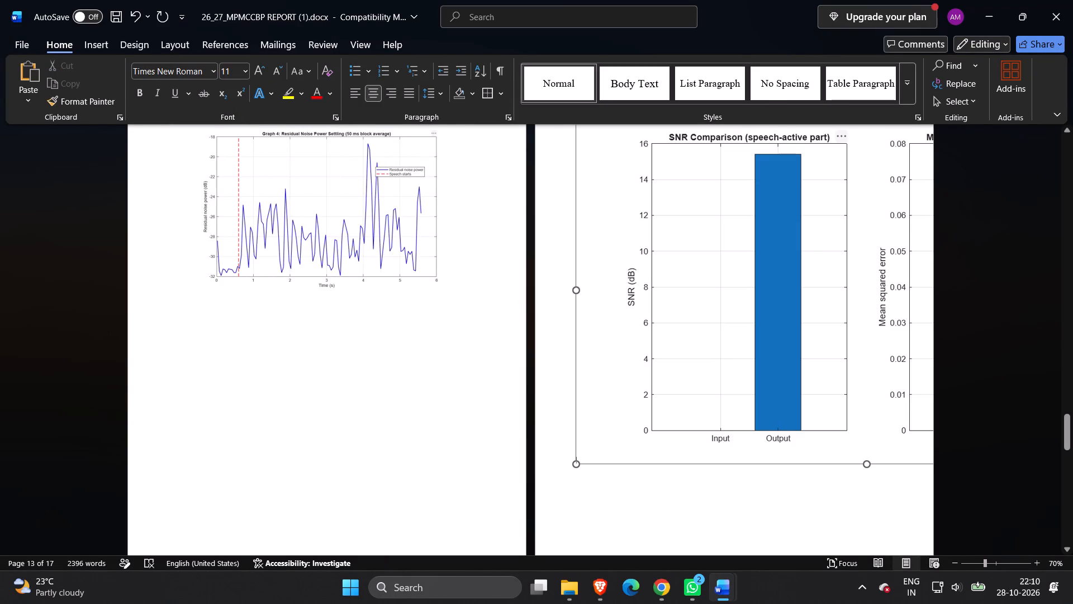
{"action": "scroll", "coordinate": [662, 202], "scroll_direction": "up", "scroll_amount": 4}
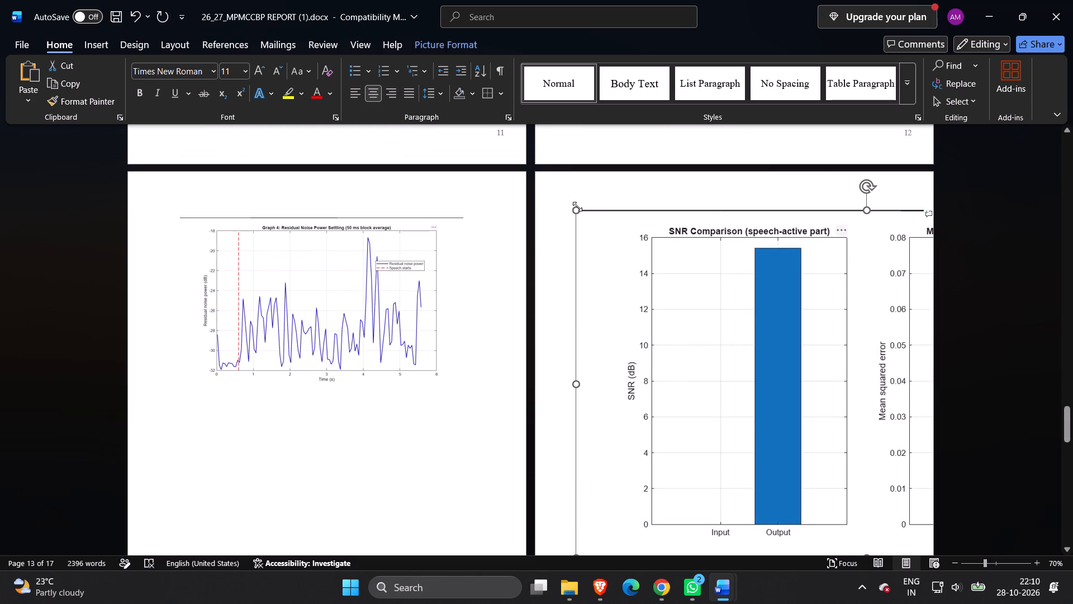
{"action": "left_click_drag", "start_coordinate": [577, 206], "coordinate": [1026, 480]}
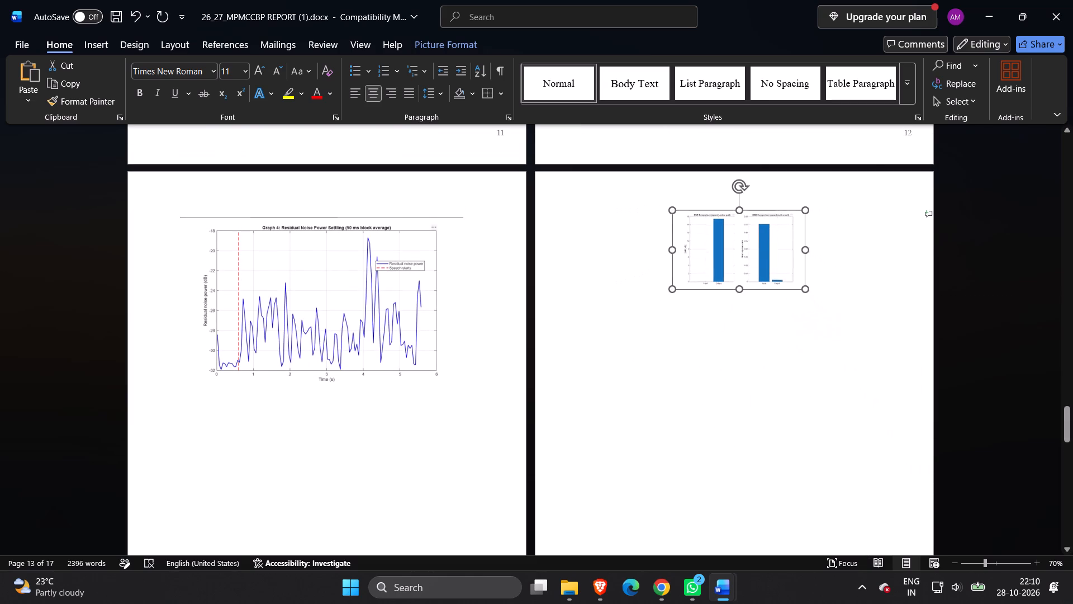
{"action": "left_click_drag", "start_coordinate": [1026, 480], "coordinate": [1060, 508]}
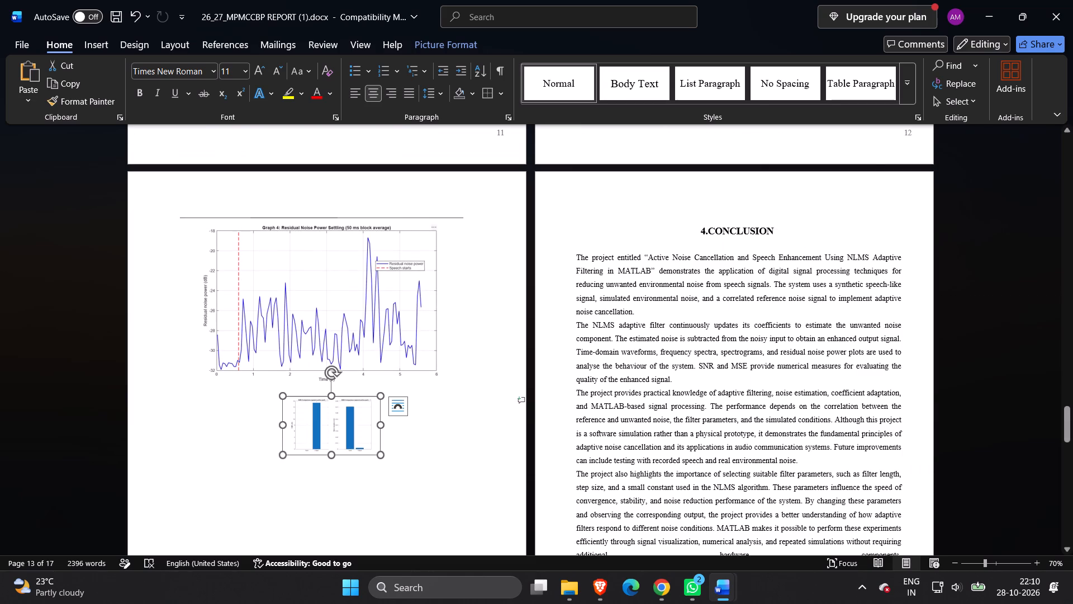
{"action": "left_click_drag", "start_coordinate": [381, 456], "coordinate": [453, 508]}
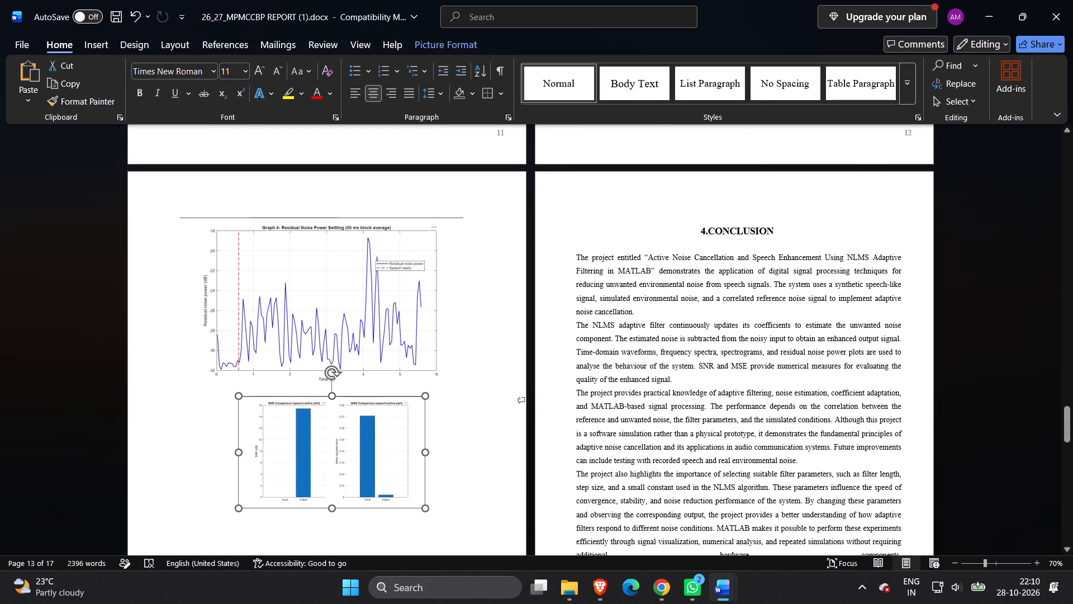
{"action": "left_click_drag", "start_coordinate": [453, 508], "coordinate": [474, 523]}
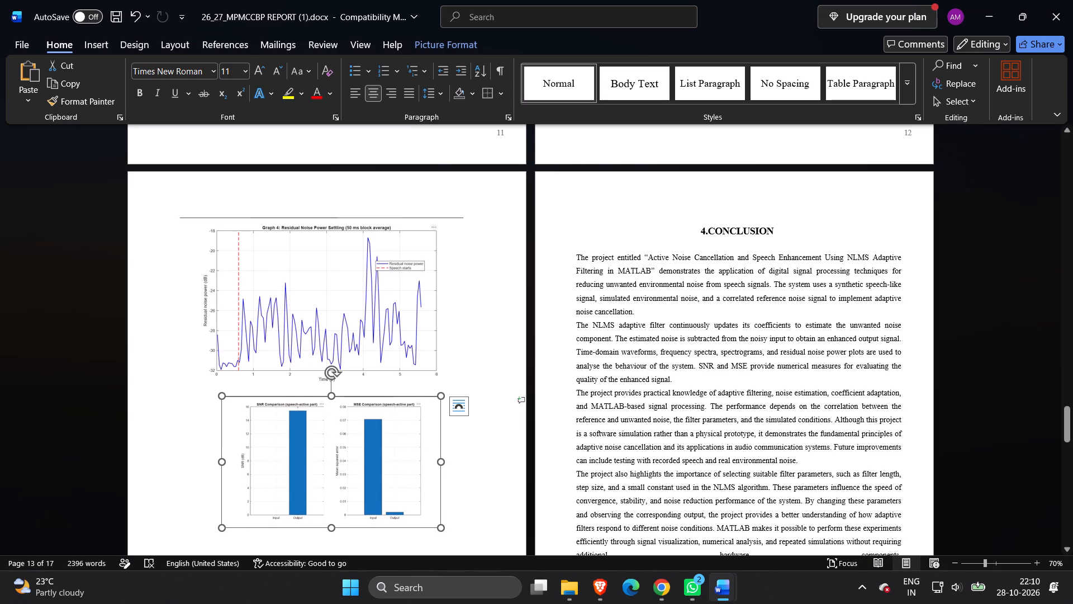
{"action": "left_click", "coordinate": [224, 468]}
{"action": "left_click_drag", "start_coordinate": [223, 461], "coordinate": [216, 461]}
{"action": "left_click_drag", "start_coordinate": [327, 463], "coordinate": [311, 464]}
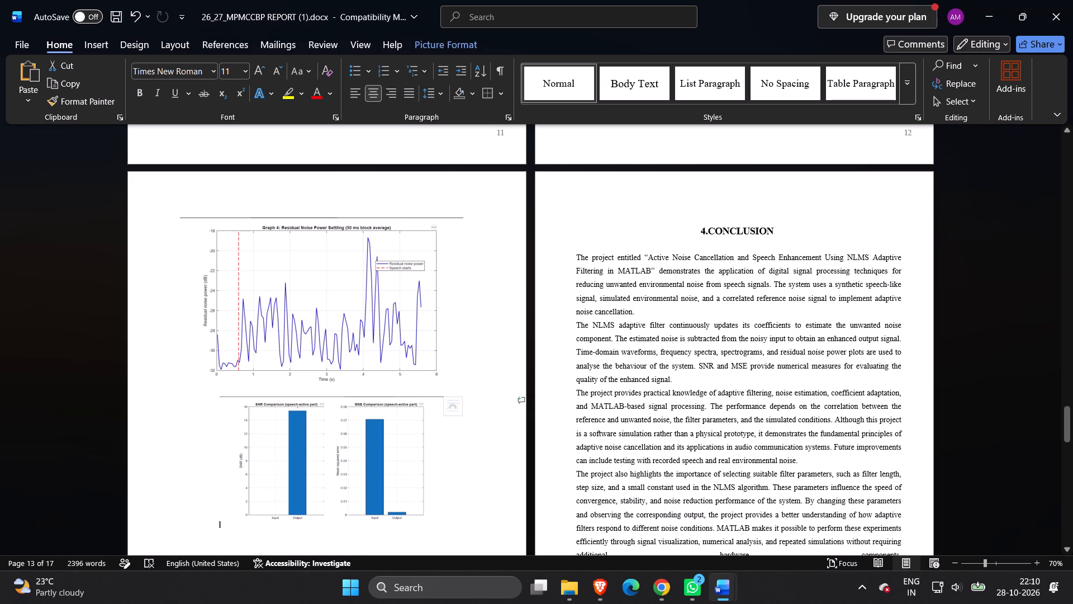
{"action": "left_click_drag", "start_coordinate": [220, 394], "coordinate": [212, 392]}
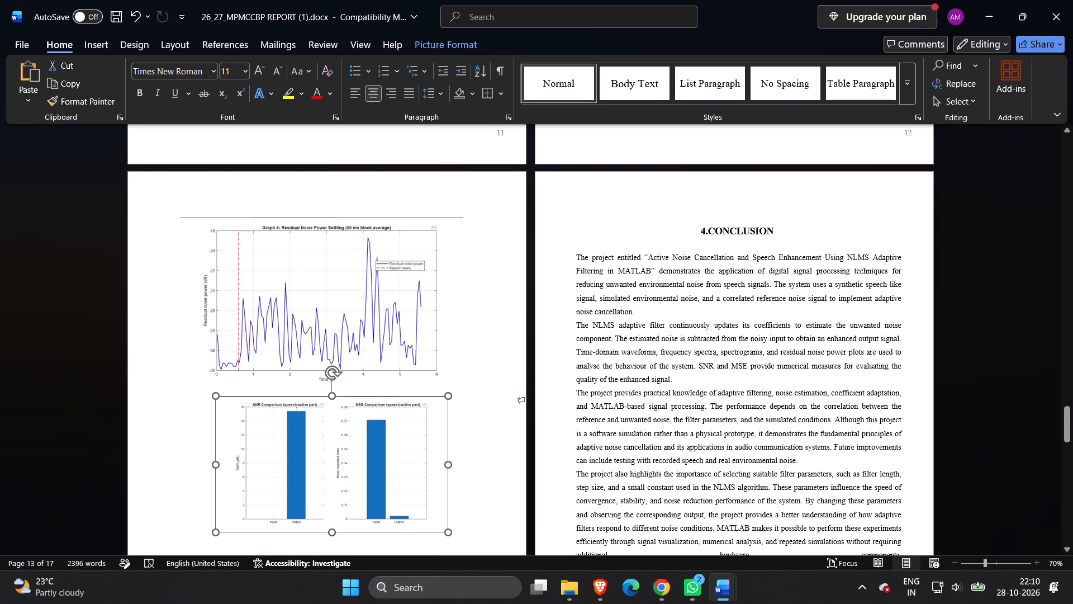
{"action": "left_click_drag", "start_coordinate": [212, 392], "coordinate": [209, 392]}
{"action": "left_click", "coordinate": [284, 448]}
{"action": "left_click", "coordinate": [208, 412]}
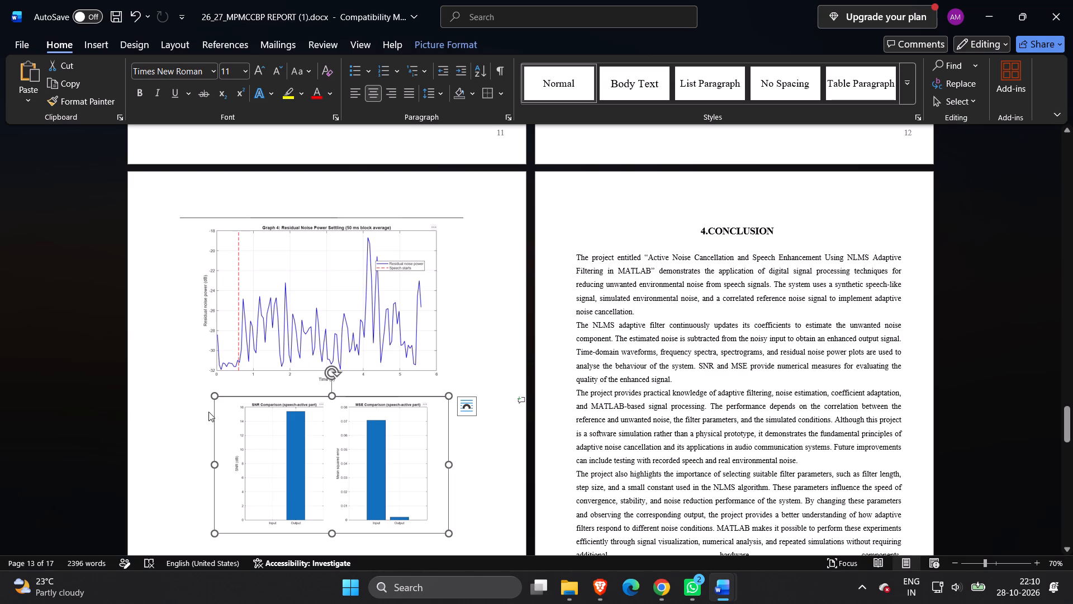
Insert blank lines after the SNR and MSE comparison picture, placing the insertion point below it.
{"action": "scroll", "coordinate": [270, 448], "scroll_direction": "down", "scroll_amount": 5}
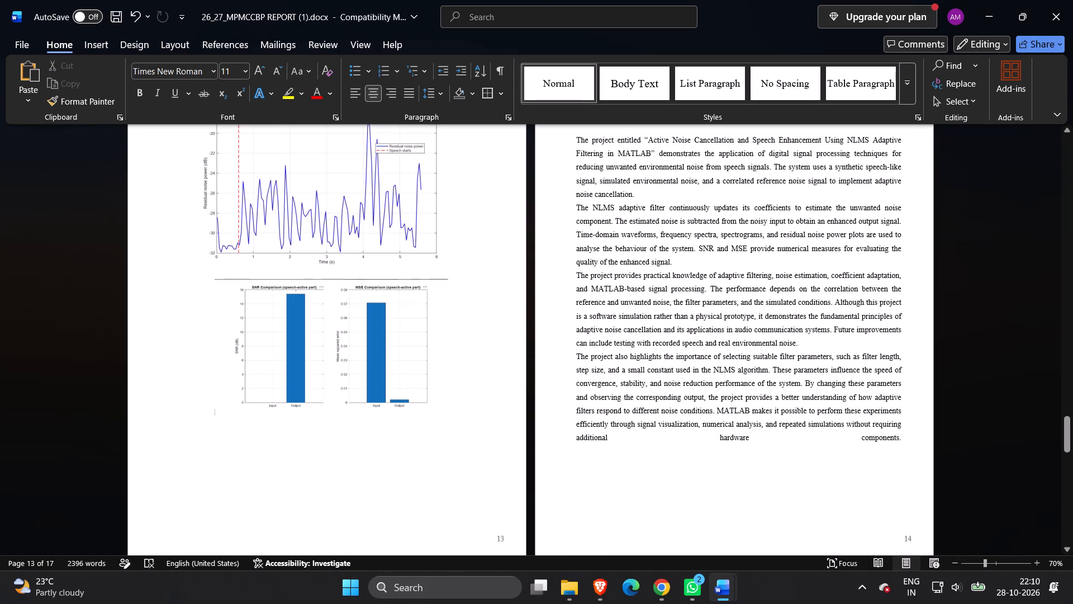
{"action": "scroll", "coordinate": [284, 465], "scroll_direction": "down", "scroll_amount": 2}
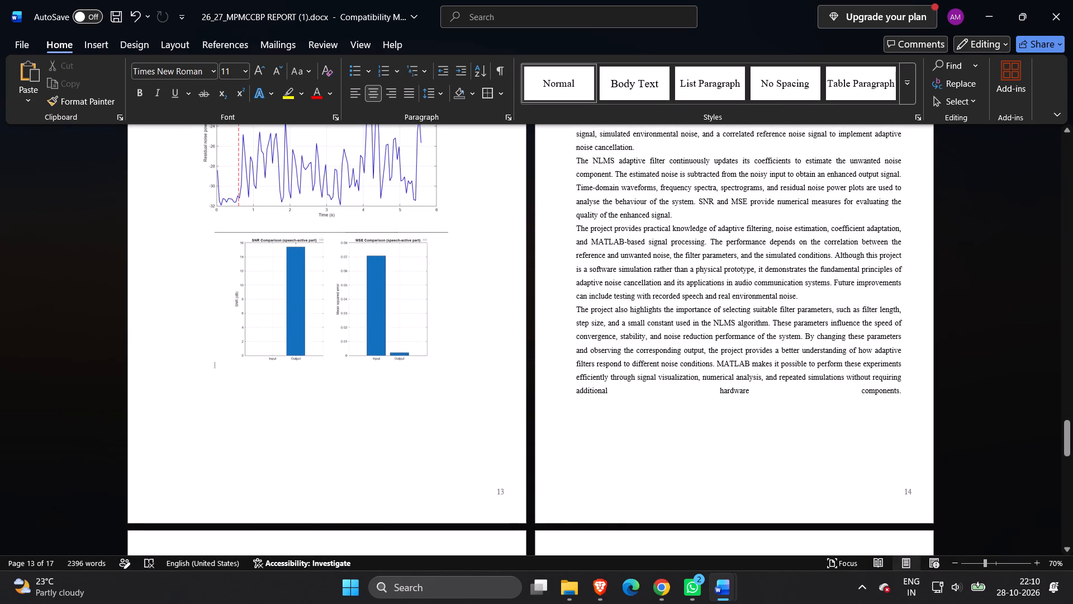
{"action": "key", "text": "Return"}
{"action": "key", "text": "BackSpace"}
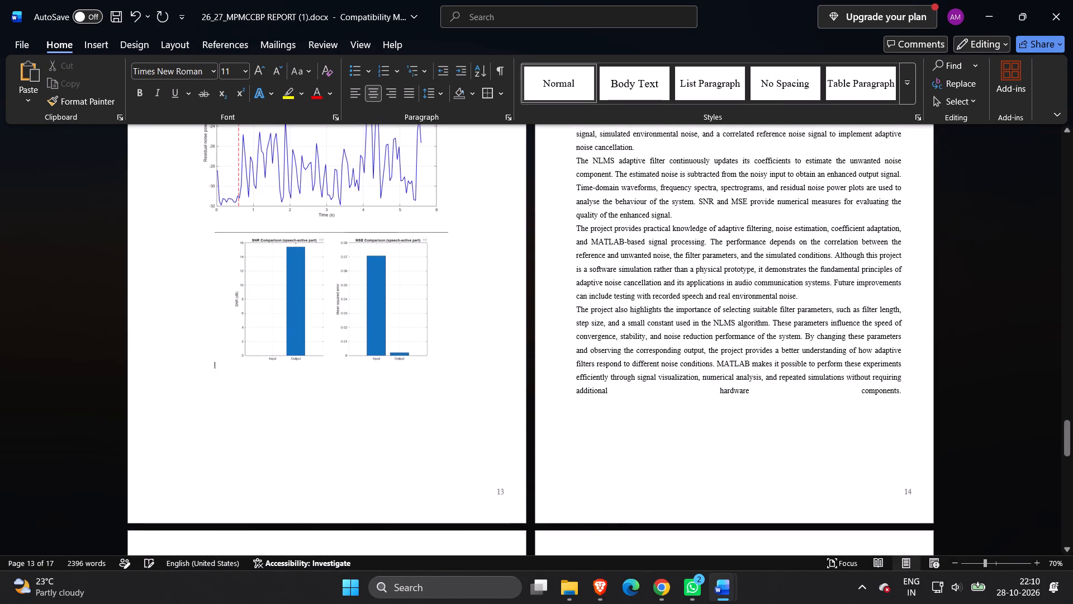
{"action": "left_click", "coordinate": [445, 348]}
{"action": "left_click", "coordinate": [467, 359]}
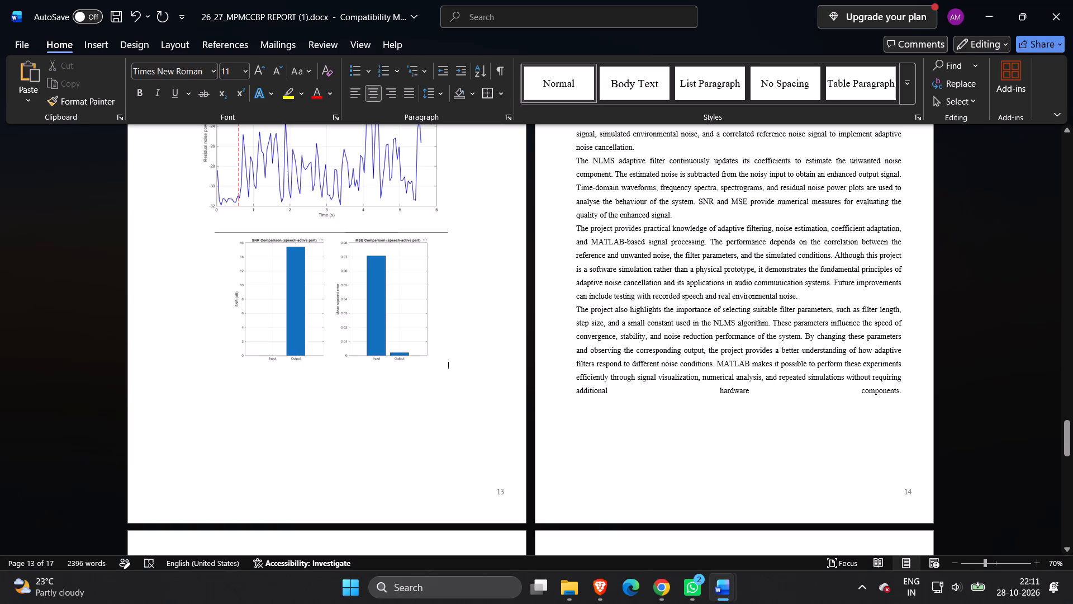
{"action": "key", "text": "Return"}
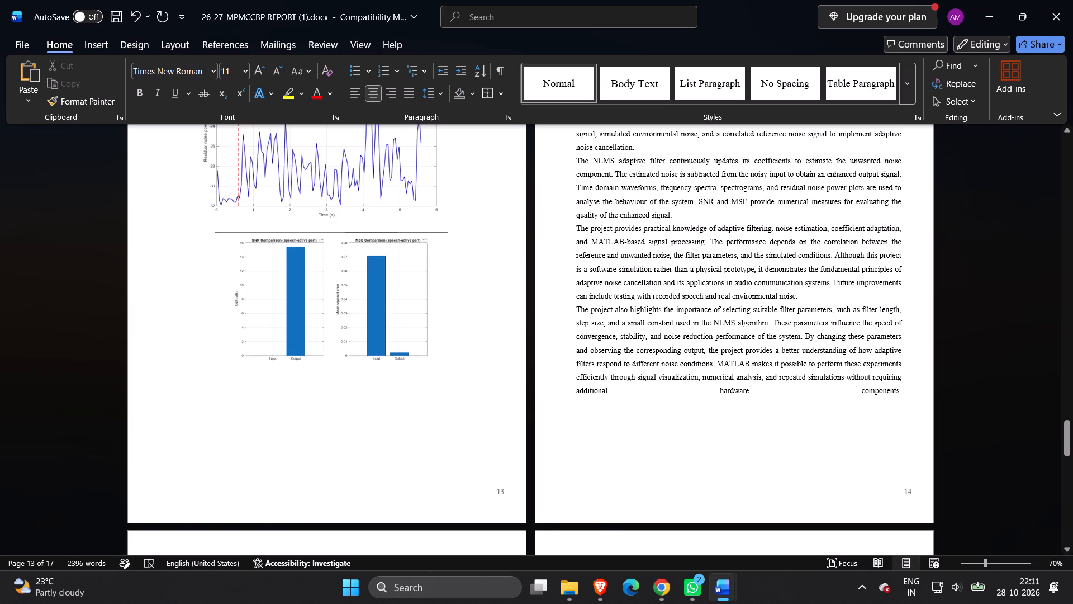
{"action": "key", "text": "Return"}
{"action": "key", "text": "Return"}
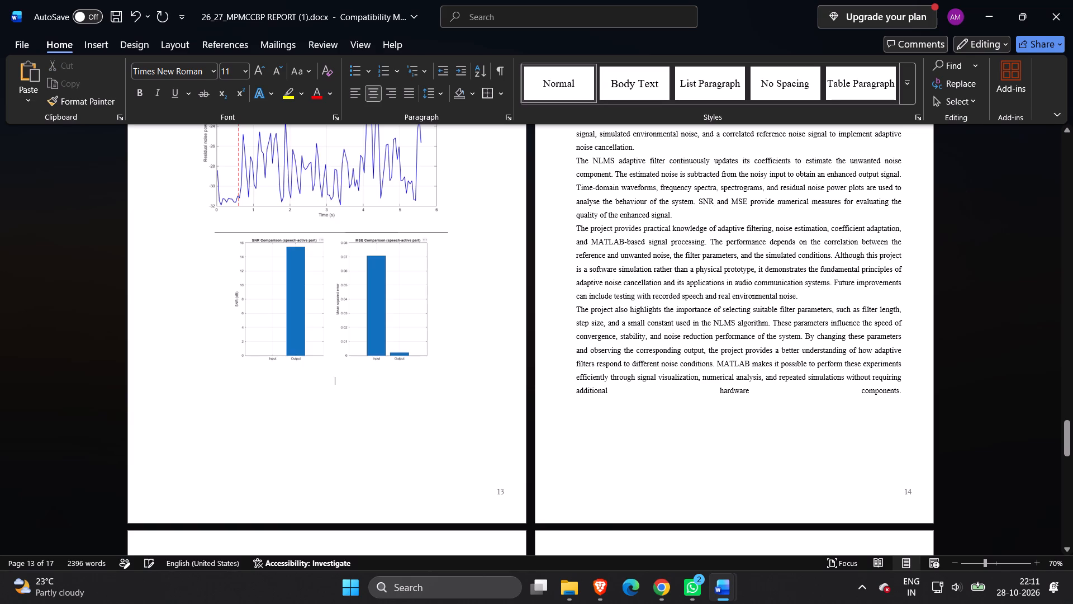
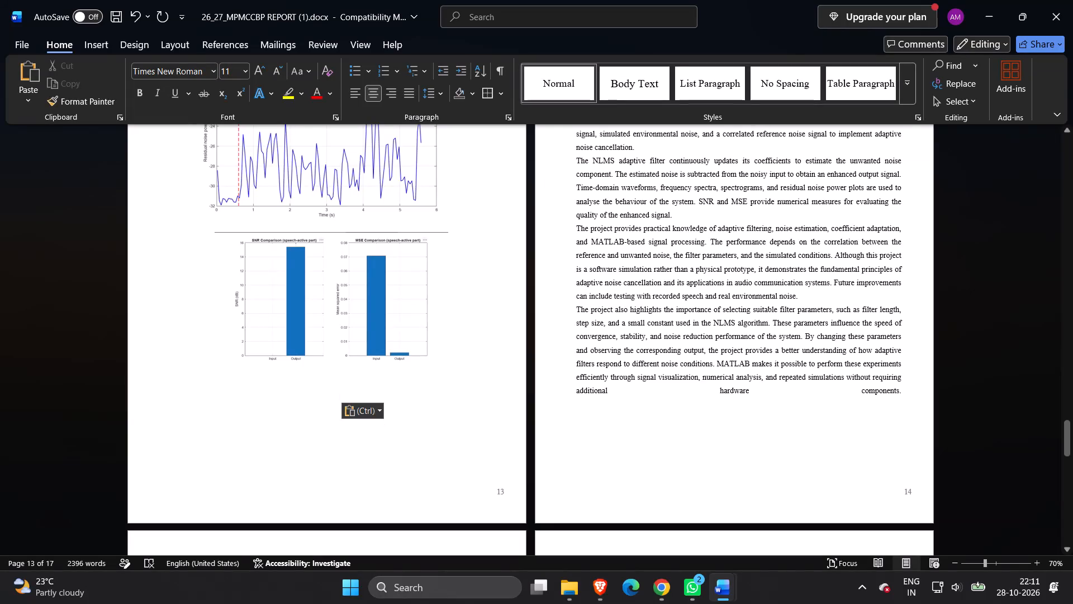
Remove the extra blank lines below the SNR and MSE comparison picture and paste the copied spectrogram figure there as a picture.
{"action": "key", "text": "BackSpace"}
{"action": "key", "text": "BackSpace"}
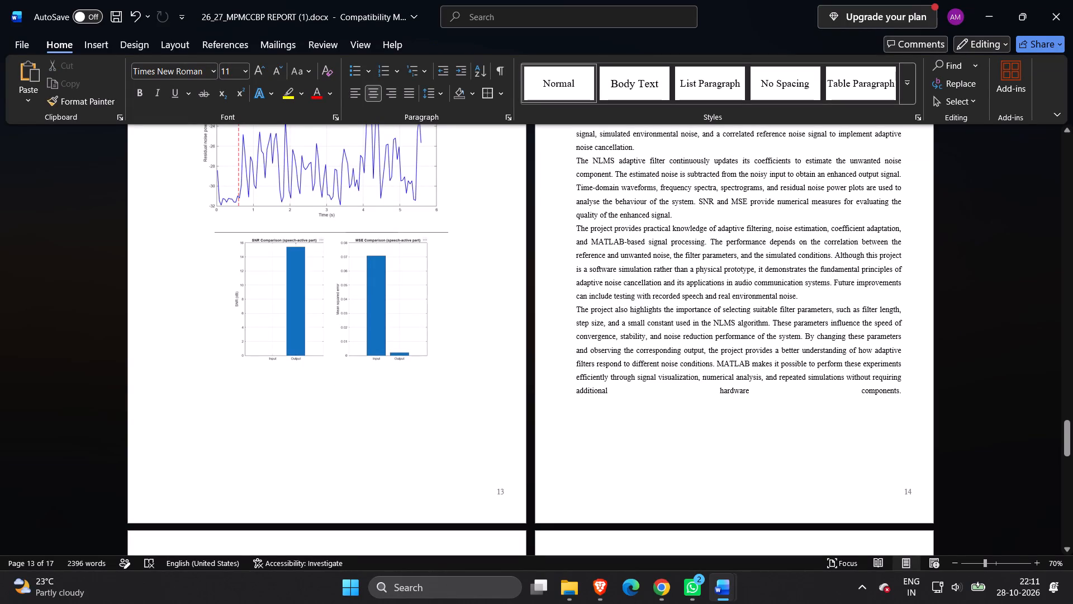
{"action": "right_click", "coordinate": [336, 376]}
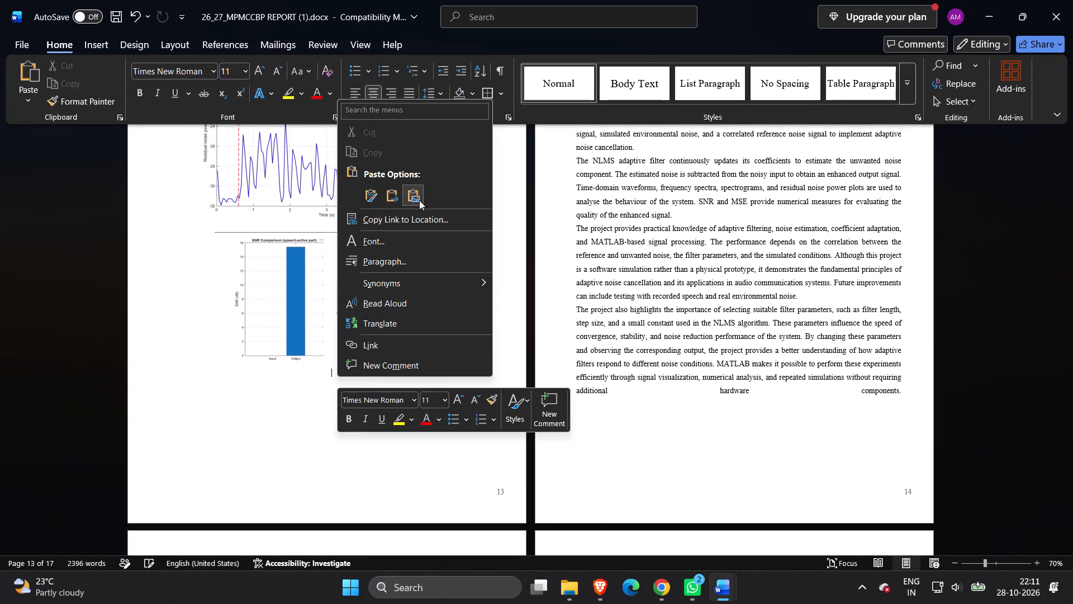
{"action": "left_click", "coordinate": [419, 200]}
Shrink the pasted spectrogram figure proportionally until it takes up well under half of the page width.
{"action": "scroll", "coordinate": [634, 274], "scroll_direction": "up", "scroll_amount": 7}
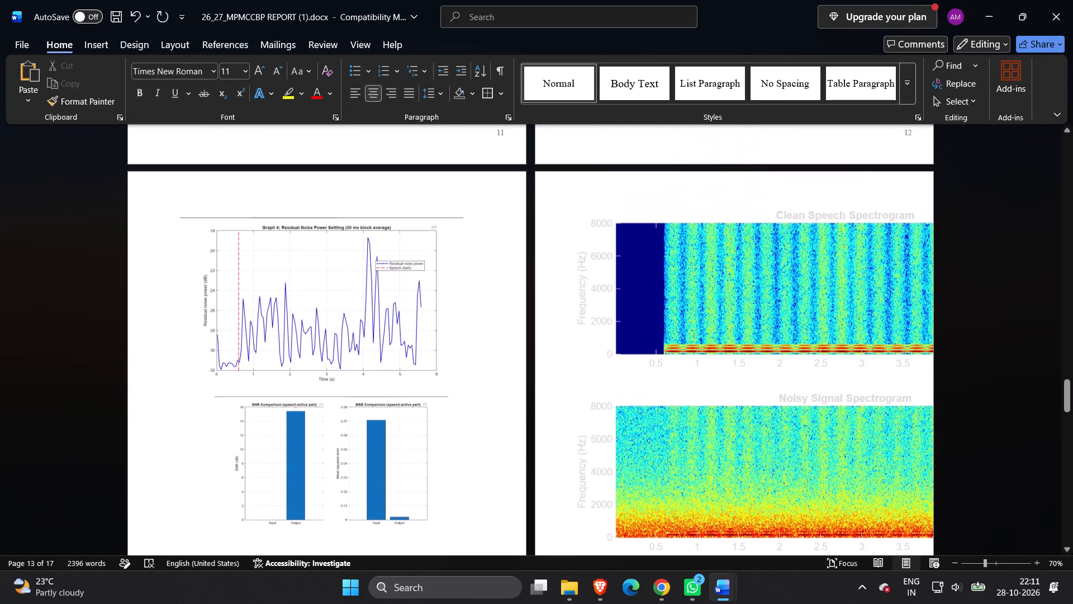
{"action": "left_click", "coordinate": [654, 324]}
{"action": "left_click_drag", "start_coordinate": [578, 210], "coordinate": [621, 228]}
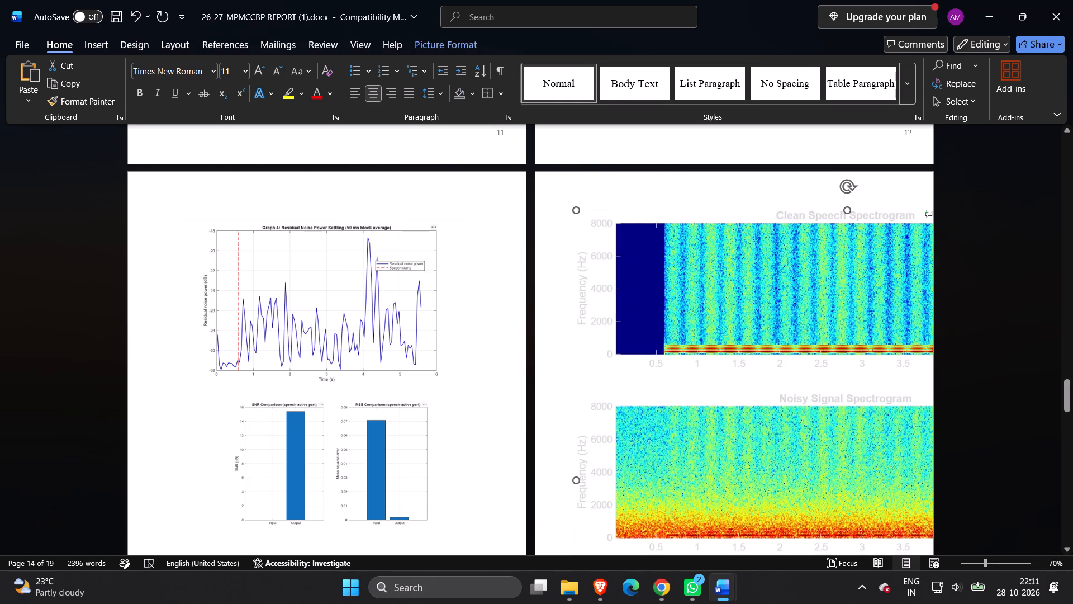
{"action": "left_click_drag", "start_coordinate": [621, 228], "coordinate": [1072, 497]}
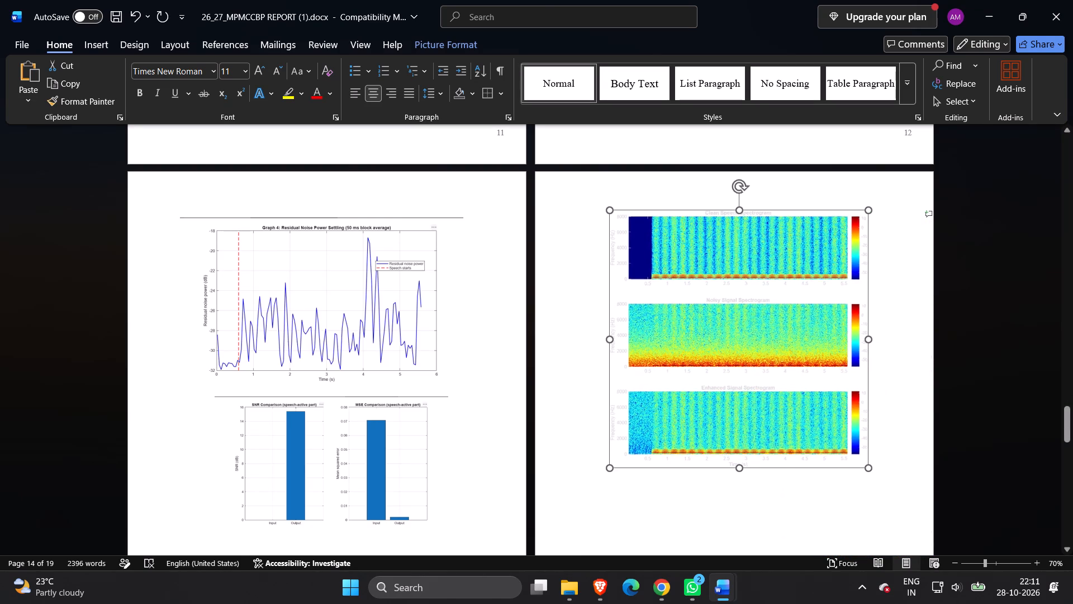
{"action": "left_click_drag", "start_coordinate": [1072, 497], "coordinate": [1072, 542]}
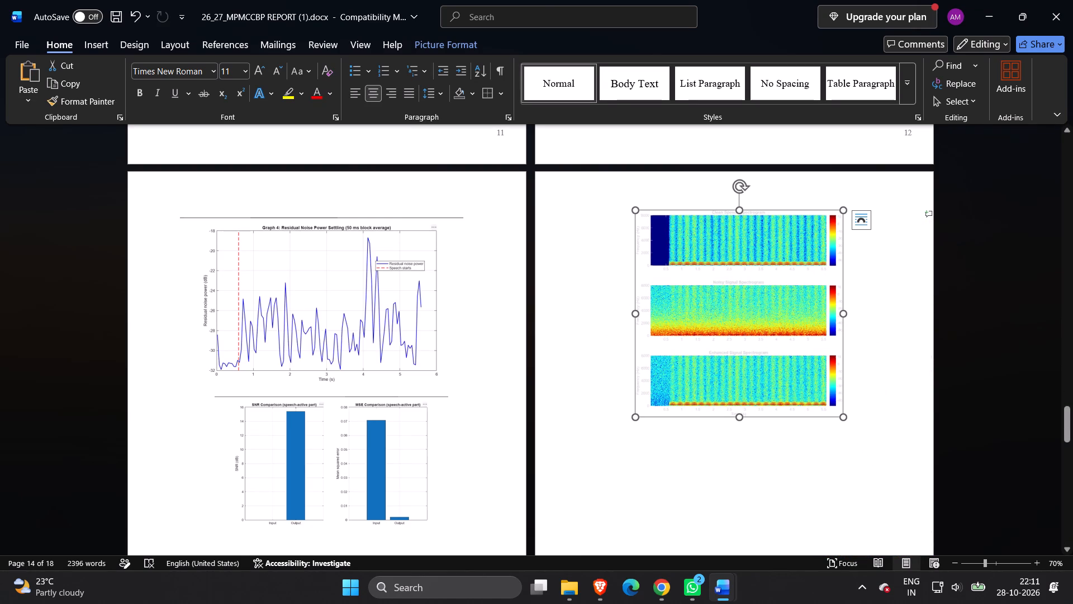
{"action": "scroll", "coordinate": [753, 285], "scroll_direction": "up", "scroll_amount": 2}
{"action": "scroll", "coordinate": [753, 285], "scroll_direction": "down", "scroll_amount": 5}
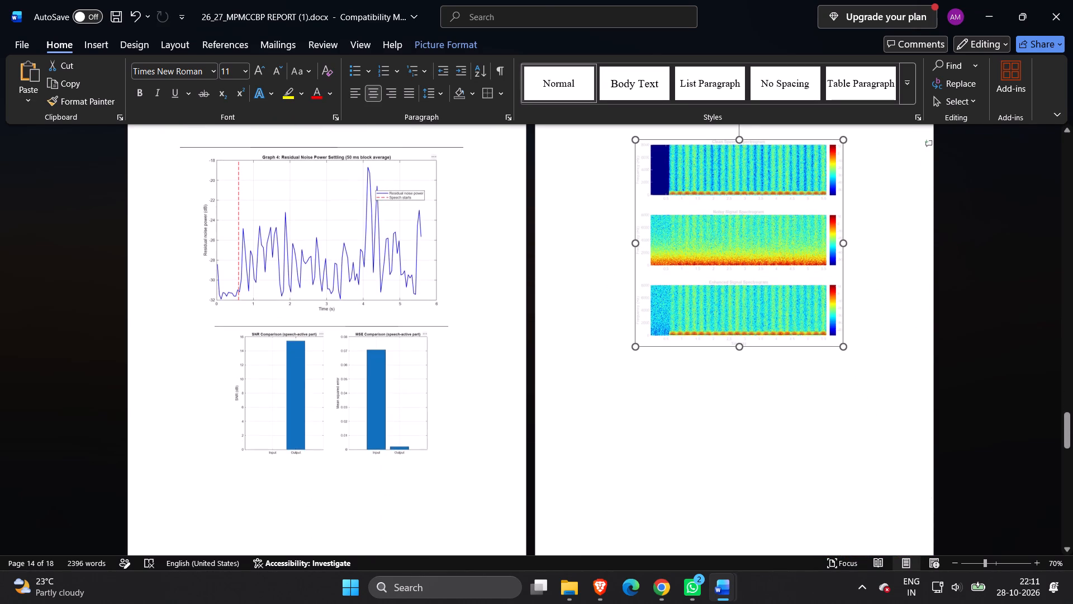
{"action": "scroll", "coordinate": [753, 285], "scroll_direction": "up", "scroll_amount": 3}
{"action": "left_click_drag", "start_coordinate": [637, 210], "coordinate": [706, 252]}
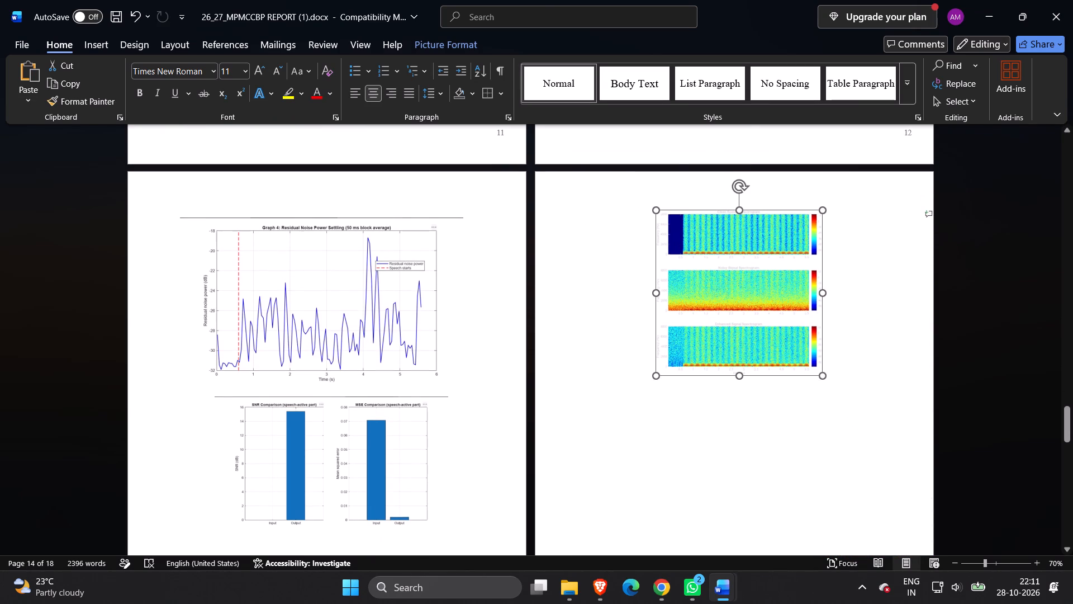
{"action": "left_click_drag", "start_coordinate": [706, 252], "coordinate": [726, 262]}
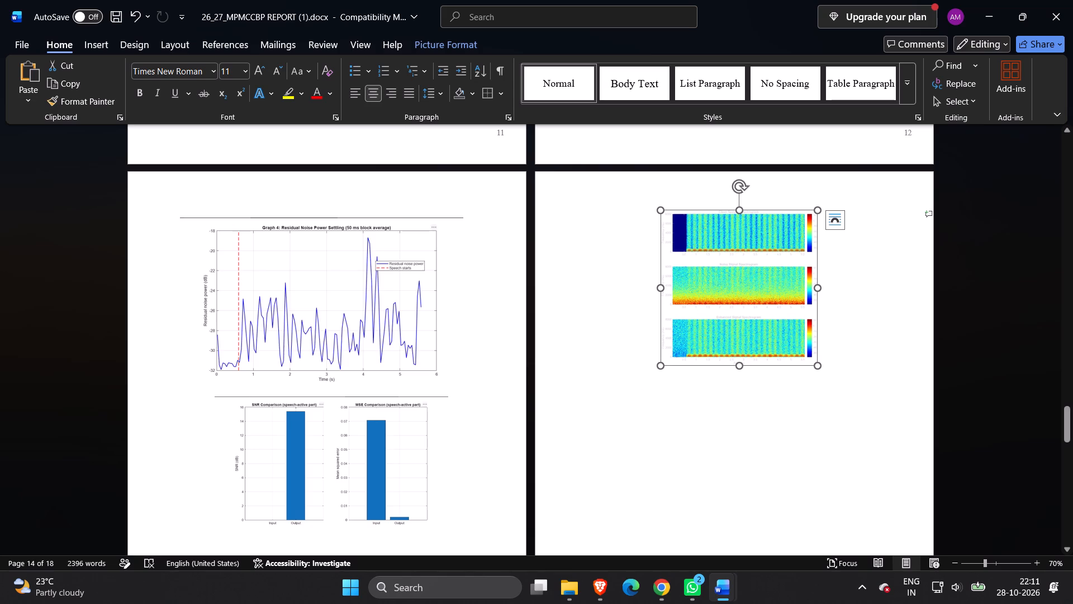
Widen the spectrogram figure, then scale it down until it fits on page 13 beneath the SNR and MSE comparison.
{"action": "left_click_drag", "start_coordinate": [816, 286], "coordinate": [892, 290]}
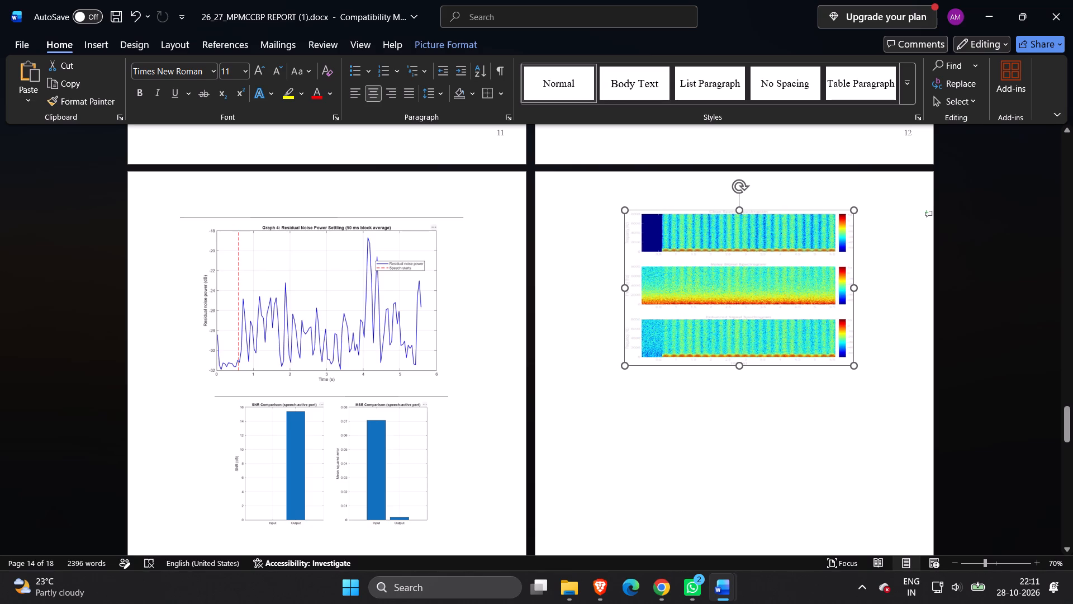
{"action": "left_click_drag", "start_coordinate": [892, 290], "coordinate": [901, 291]}
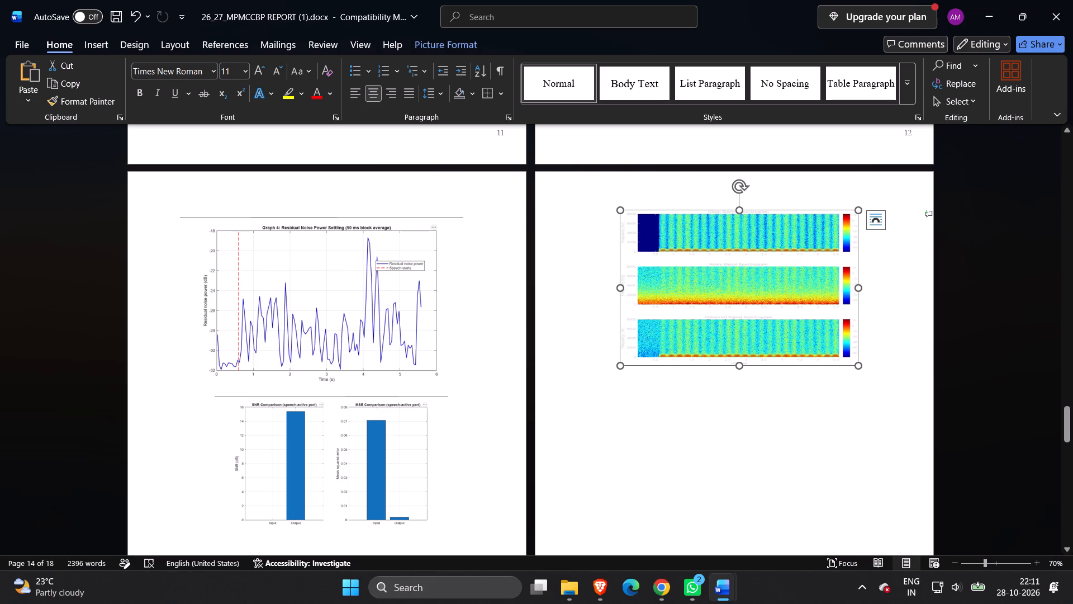
{"action": "left_click_drag", "start_coordinate": [855, 364], "coordinate": [825, 339]}
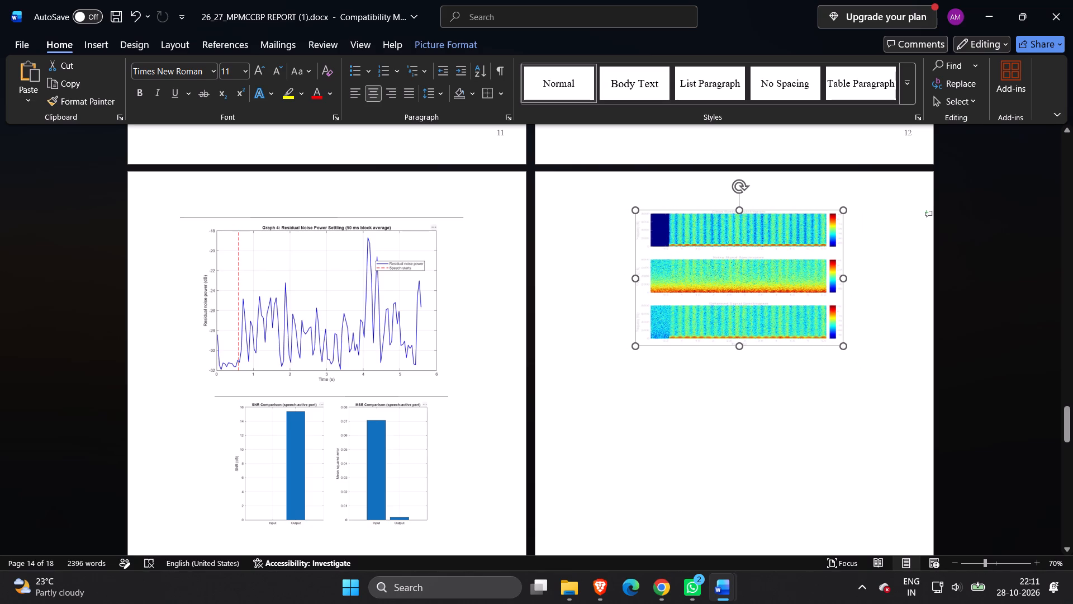
{"action": "left_click_drag", "start_coordinate": [825, 339], "coordinate": [817, 333]}
{"action": "scroll", "coordinate": [405, 371], "scroll_direction": "up", "scroll_amount": 3}
{"action": "scroll", "coordinate": [405, 371], "scroll_direction": "down", "scroll_amount": 9}
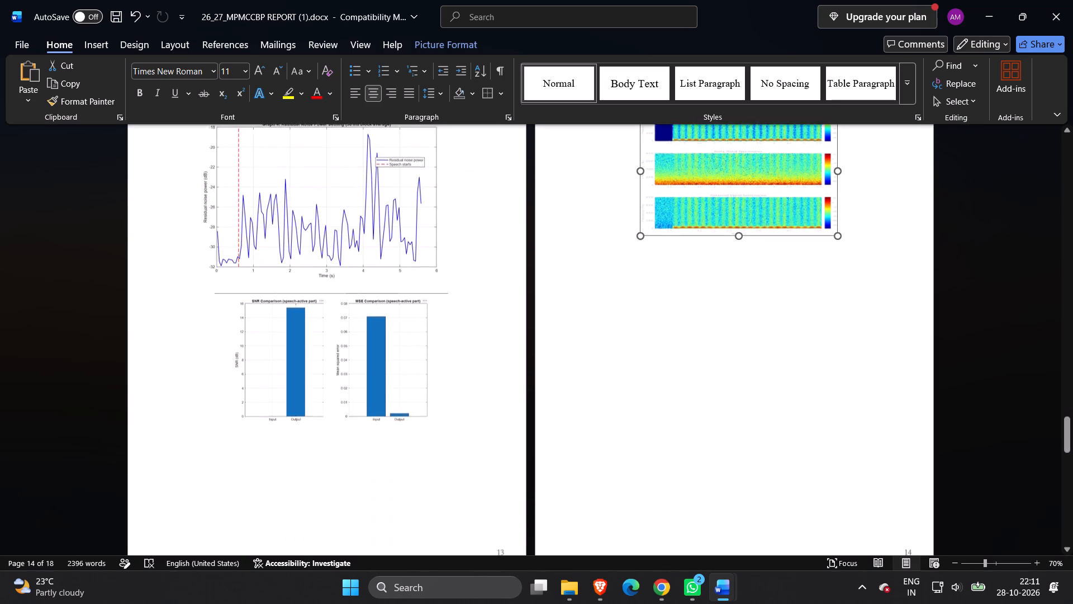
{"action": "scroll", "coordinate": [405, 371], "scroll_direction": "down", "scroll_amount": 7}
{"action": "scroll", "coordinate": [405, 371], "scroll_direction": "up", "scroll_amount": 10}
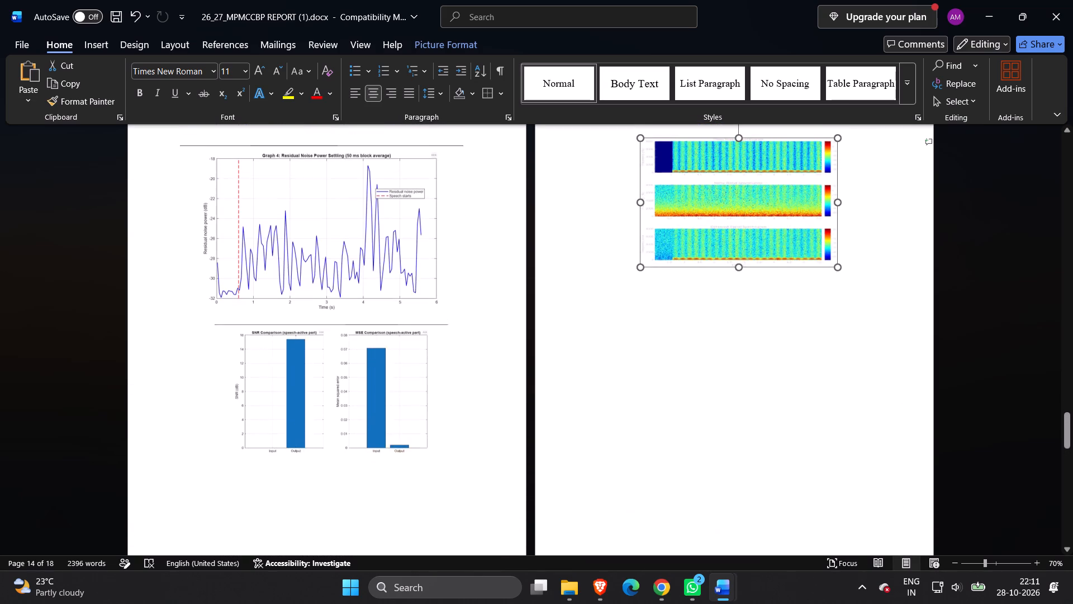
{"action": "scroll", "coordinate": [405, 371], "scroll_direction": "up", "scroll_amount": 2}
{"action": "scroll", "coordinate": [363, 294], "scroll_direction": "down", "scroll_amount": 4}
{"action": "scroll", "coordinate": [363, 294], "scroll_direction": "up", "scroll_amount": 4}
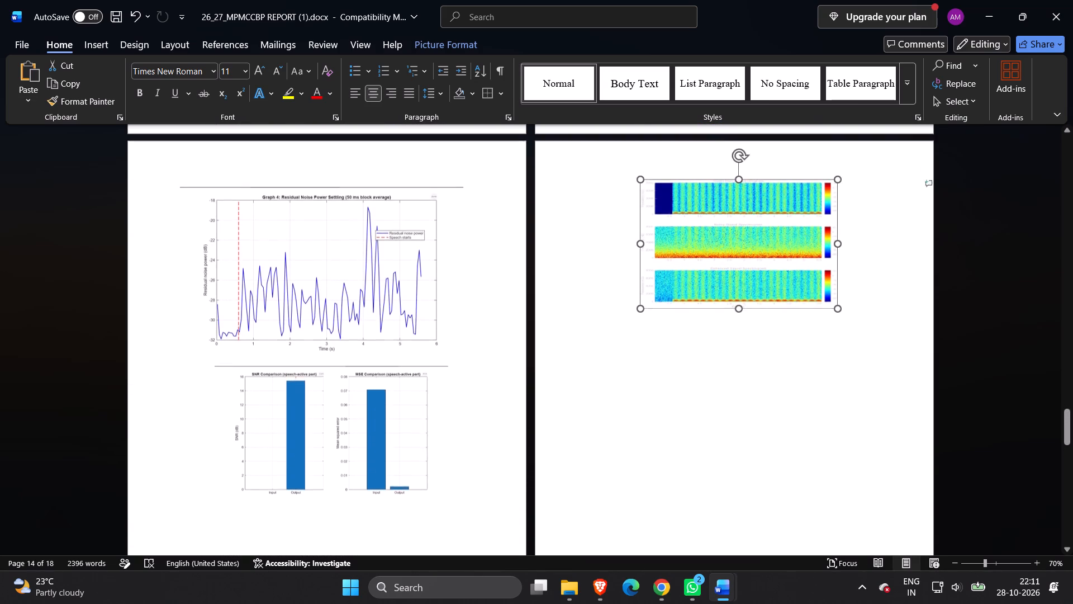
{"action": "scroll", "coordinate": [363, 294], "scroll_direction": "up", "scroll_amount": 10}
{"action": "scroll", "coordinate": [363, 294], "scroll_direction": "down", "scroll_amount": 11}
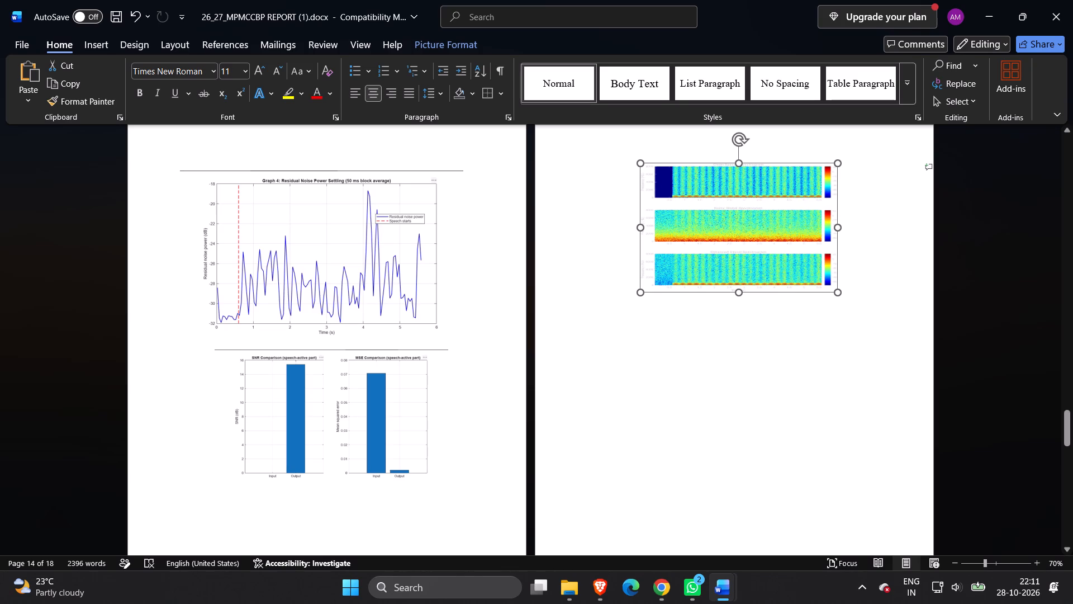
{"action": "left_click_drag", "start_coordinate": [835, 290], "coordinate": [796, 270]}
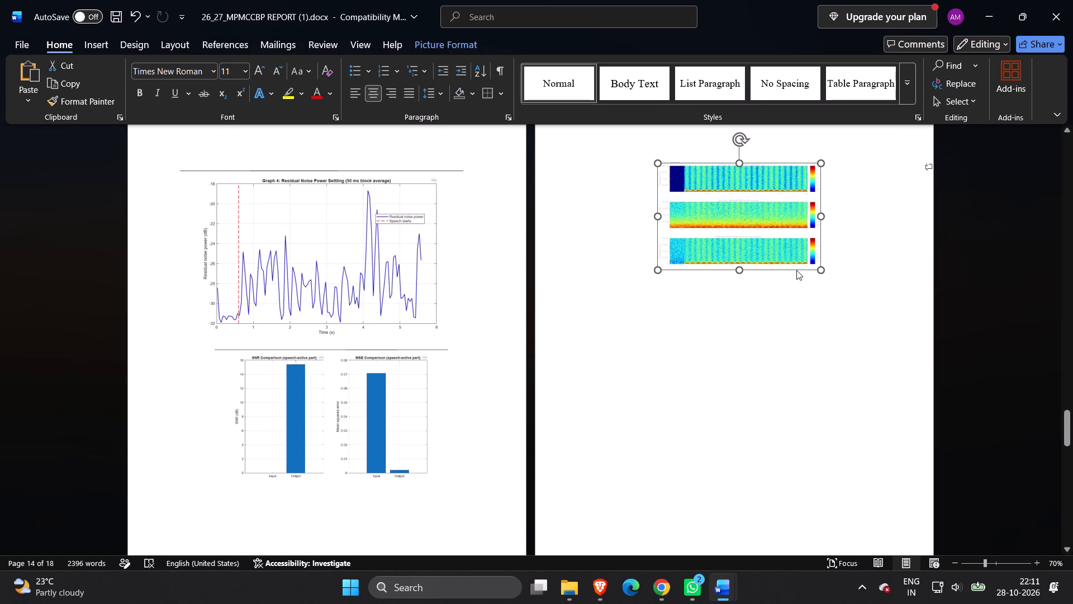
{"action": "scroll", "coordinate": [796, 270], "scroll_direction": "up", "scroll_amount": 9}
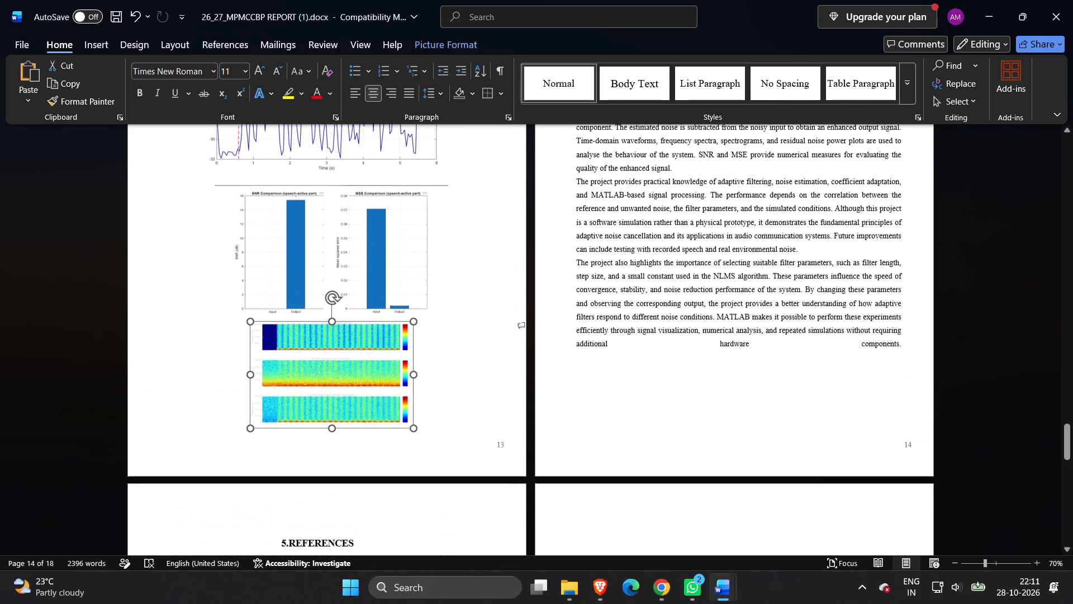
Scale the SNR and MSE comparison picture down slightly to free space above the spectrograms on page 13.
{"action": "scroll", "coordinate": [796, 270], "scroll_direction": "up", "scroll_amount": 1}
{"action": "left_click", "coordinate": [402, 263]}
{"action": "left_click_drag", "start_coordinate": [451, 367], "coordinate": [438, 361]}
{"action": "left_click", "coordinate": [456, 397]}
{"action": "left_click", "coordinate": [433, 332]}
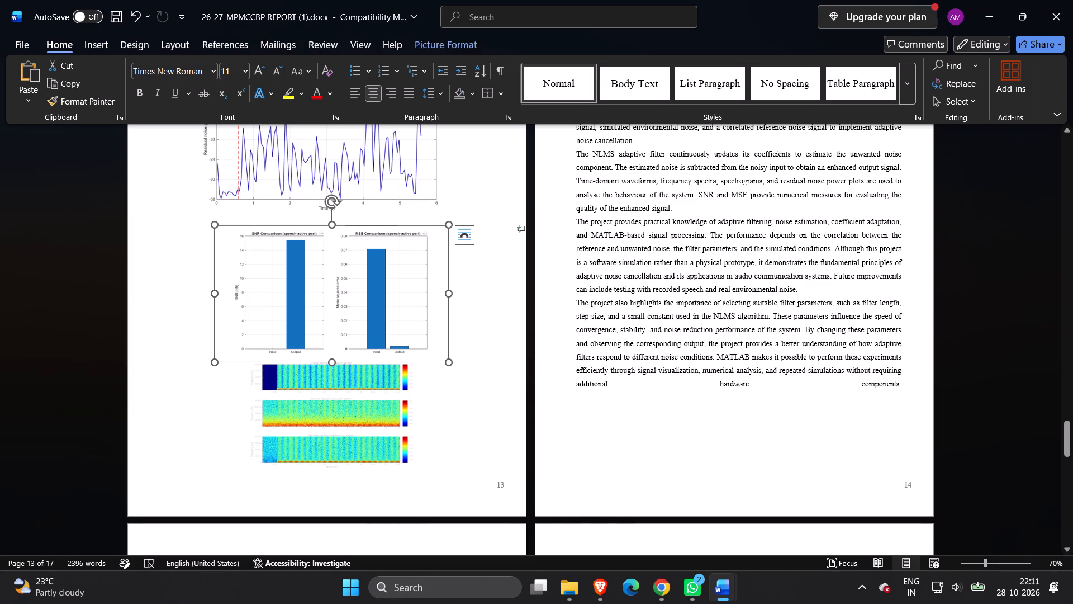
{"action": "left_click_drag", "start_coordinate": [452, 362], "coordinate": [420, 345]}
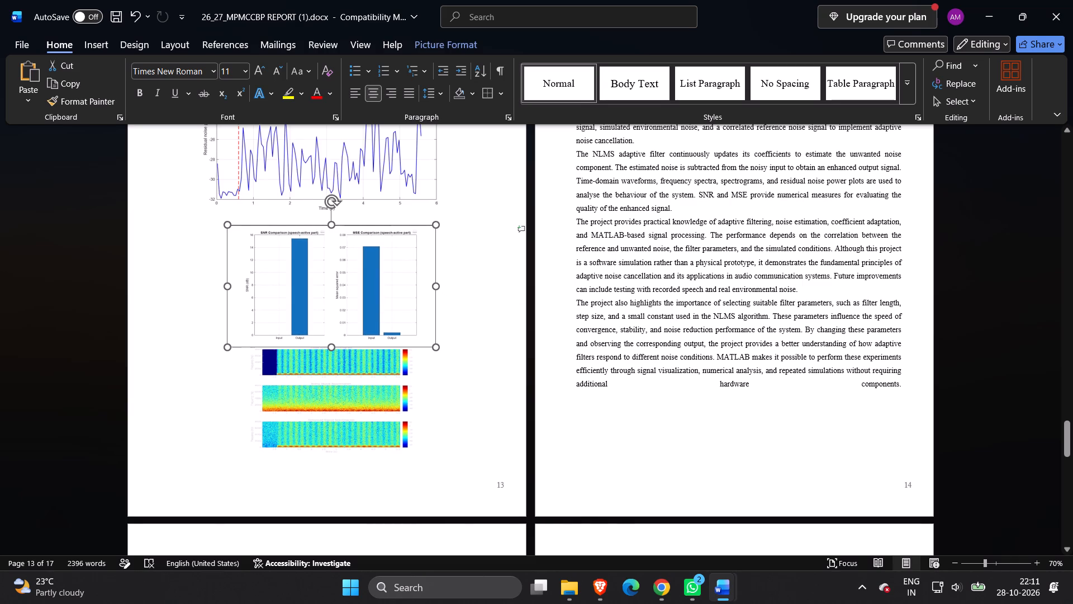
Insert two blank lines between the SNR and MSE comparison picture and the spectrogram figure.
{"action": "left_click", "coordinate": [400, 382]}
{"action": "left_click", "coordinate": [457, 330]}
{"action": "key", "text": "Return"}
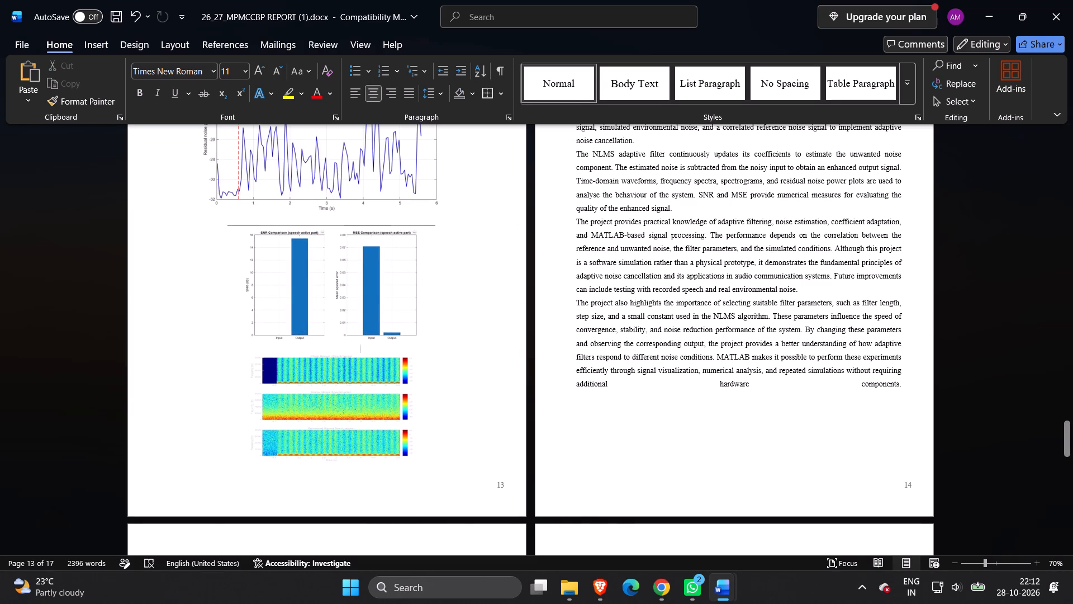
{"action": "key", "text": "Return"}
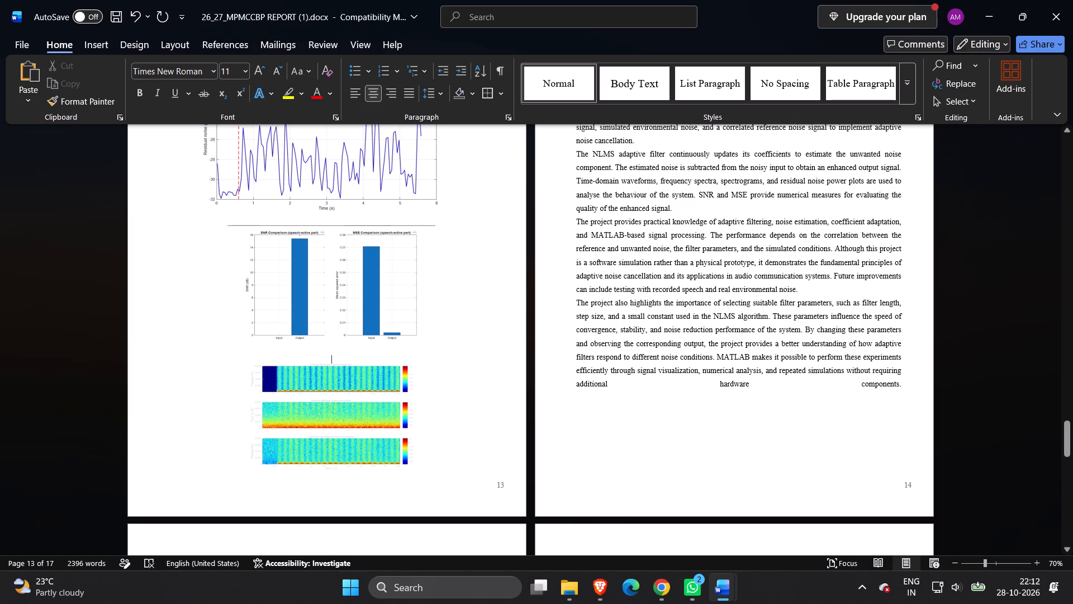
Delete the stretched spaces between "additional", "hardware" and "components." in the last line of the conclusion.
{"action": "scroll", "coordinate": [620, 389], "scroll_direction": "up", "scroll_amount": 18}
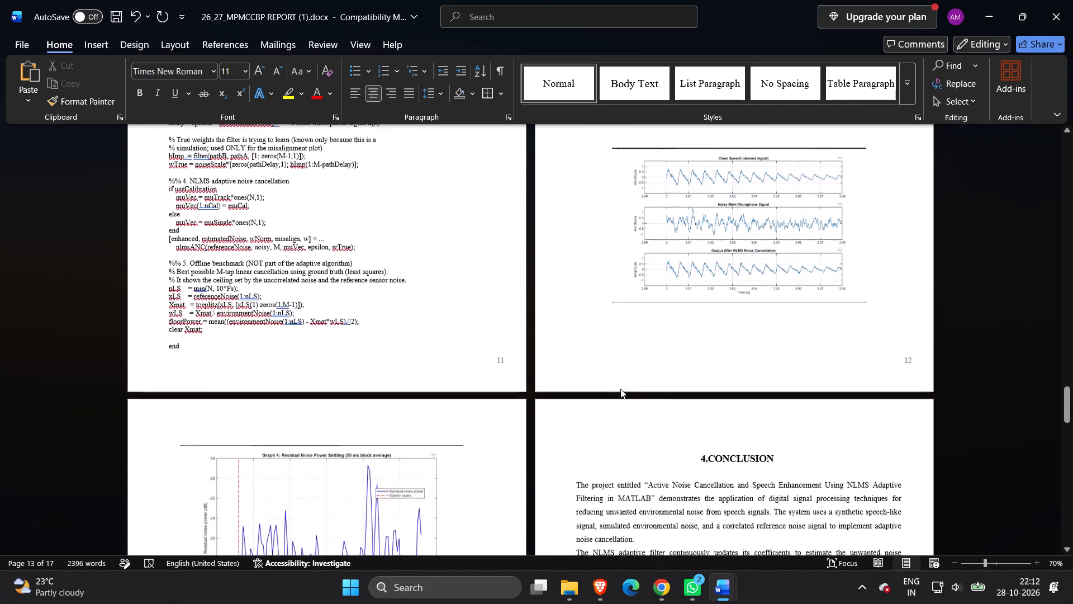
{"action": "scroll", "coordinate": [620, 389], "scroll_direction": "up", "scroll_amount": 8}
{"action": "scroll", "coordinate": [620, 389], "scroll_direction": "down", "scroll_amount": 14}
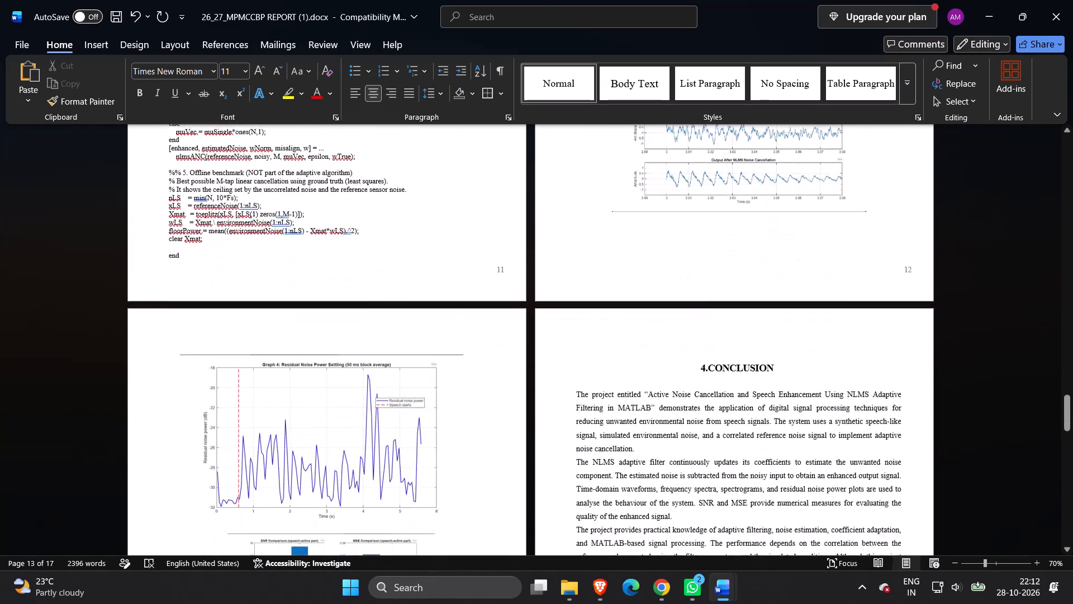
{"action": "scroll", "coordinate": [620, 389], "scroll_direction": "down", "scroll_amount": 18}
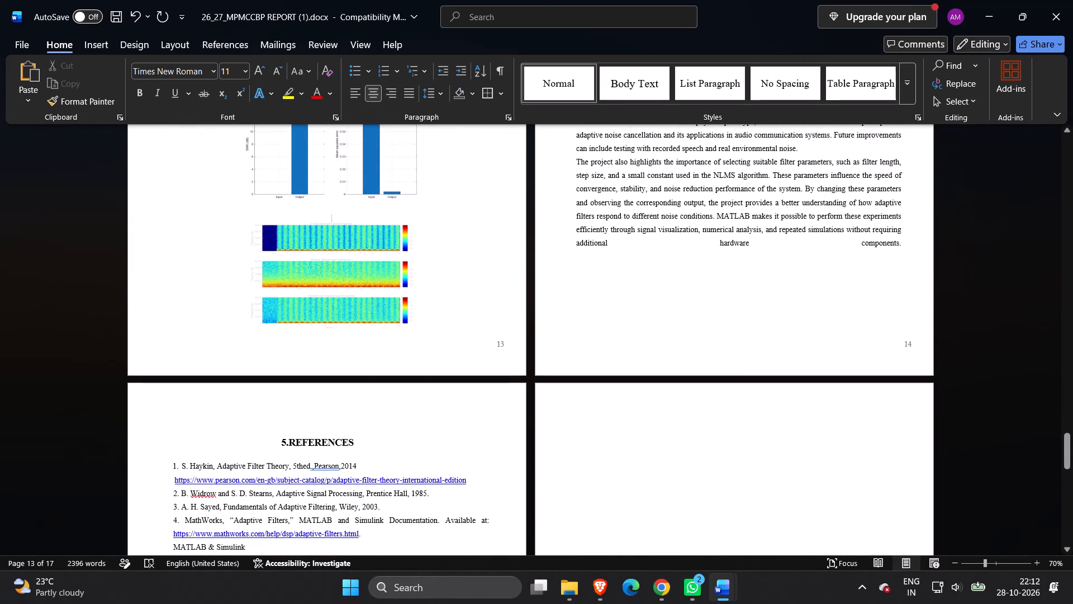
{"action": "left_click", "coordinate": [716, 245]}
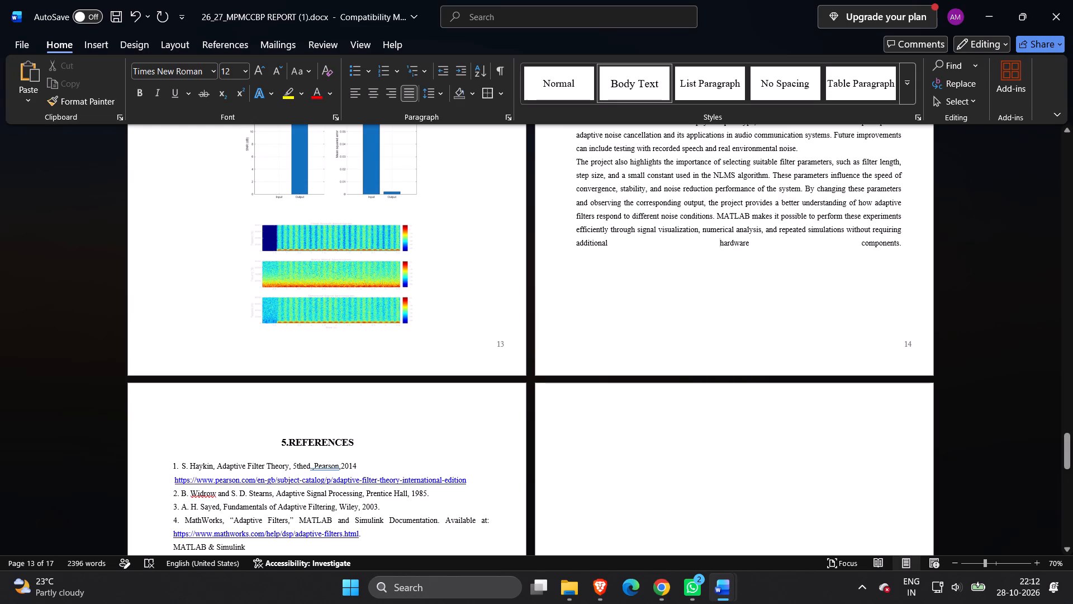
{"action": "key", "text": "BackSpace"}
{"action": "key", "text": "space"}
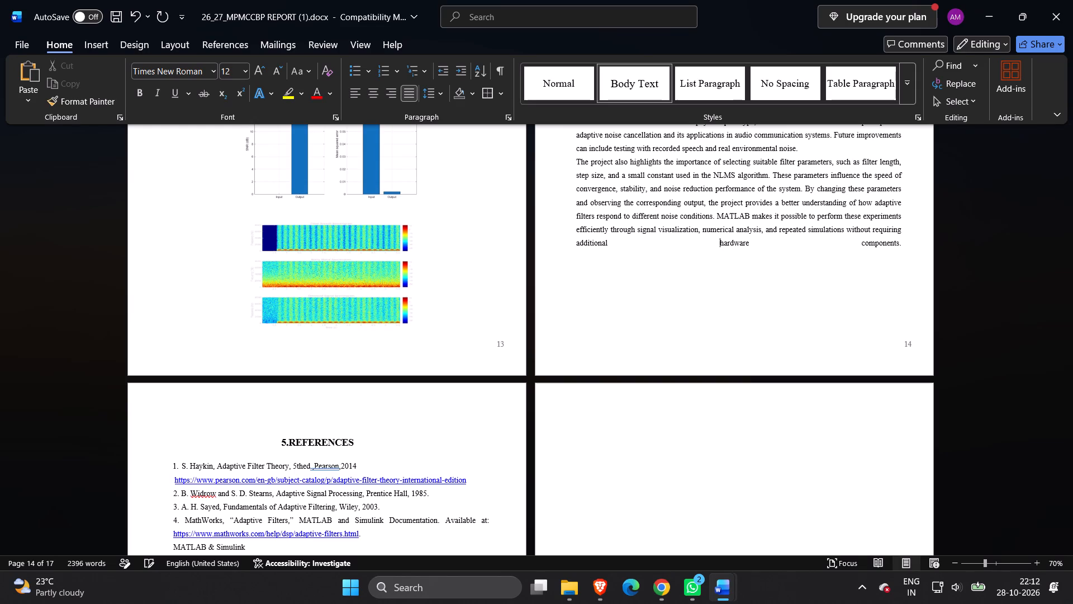
{"action": "key", "text": "BackSpace"}
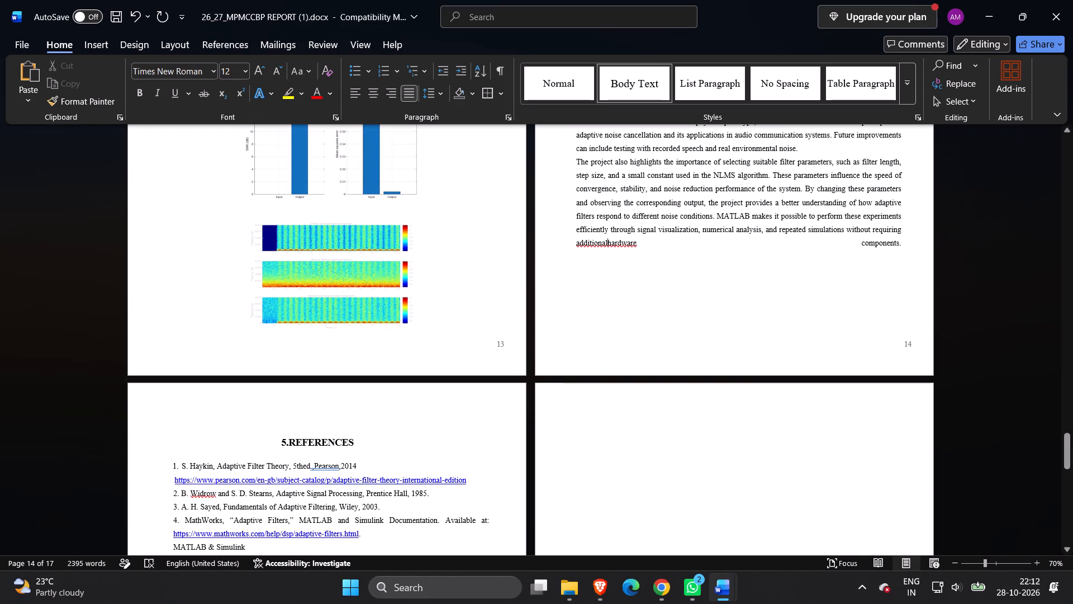
{"action": "left_click", "coordinate": [865, 239]}
{"action": "left_click", "coordinate": [859, 242]}
{"action": "key", "text": "BackSpace"}
{"action": "key", "text": "comma"}
{"action": "key", "text": "BackSpace"}
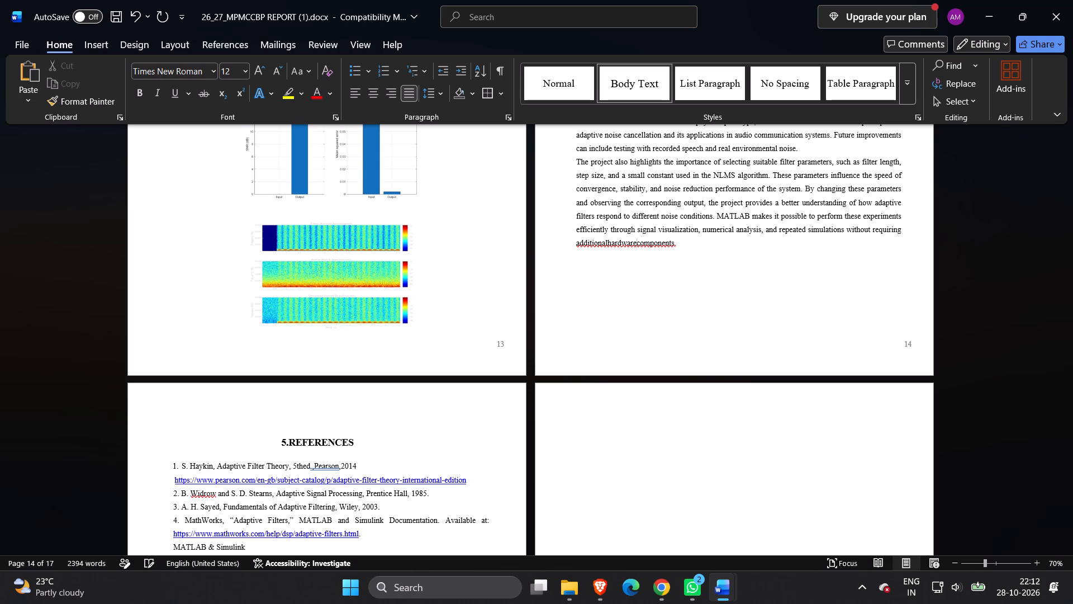
Review the layout of the output plots, the 4.CONCLUSION text and the 5.REFERENCES list.
{"action": "scroll", "coordinate": [722, 271], "scroll_direction": "up", "scroll_amount": 4}
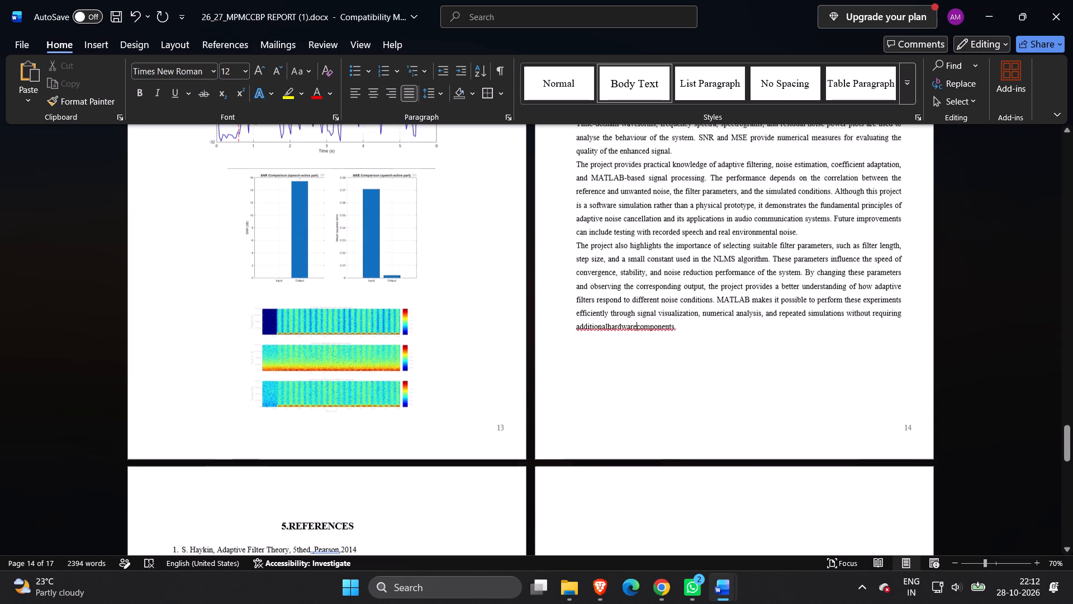
{"action": "scroll", "coordinate": [722, 271], "scroll_direction": "up", "scroll_amount": 8}
{"action": "left_click", "coordinate": [773, 276]}
{"action": "scroll", "coordinate": [770, 275], "scroll_direction": "down", "scroll_amount": 2}
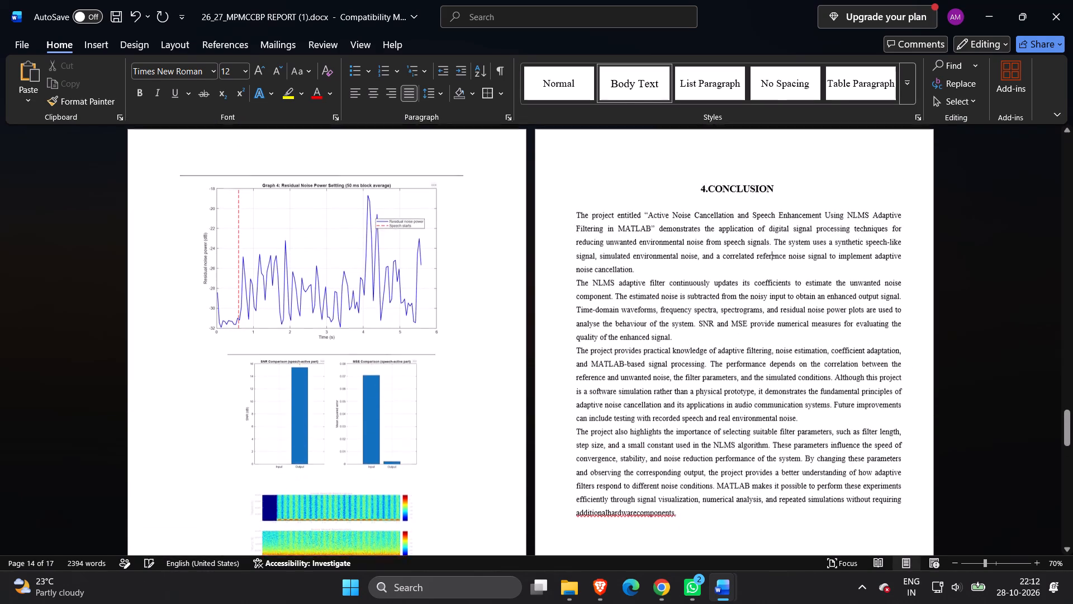
{"action": "scroll", "coordinate": [770, 275], "scroll_direction": "down", "scroll_amount": 18}
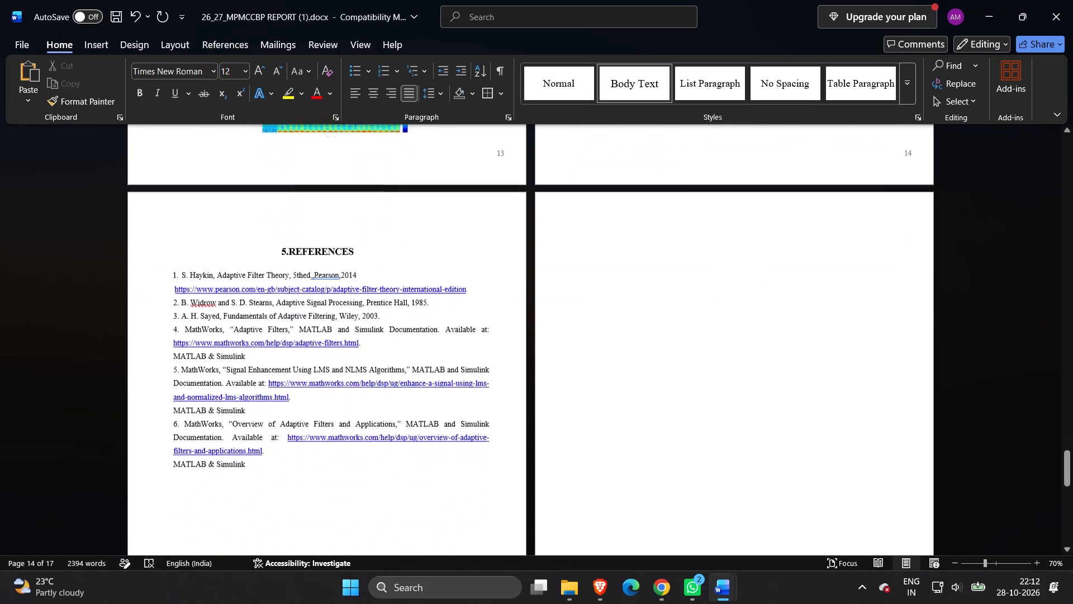
Check the blank pages 16 and 17 that follow the 5.REFERENCES page.
{"action": "scroll", "coordinate": [750, 290], "scroll_direction": "down", "scroll_amount": 18}
{"action": "scroll", "coordinate": [738, 306], "scroll_direction": "down", "scroll_amount": 5}
{"action": "scroll", "coordinate": [583, 326], "scroll_direction": "down", "scroll_amount": 11}
{"action": "right_click", "coordinate": [504, 329]}
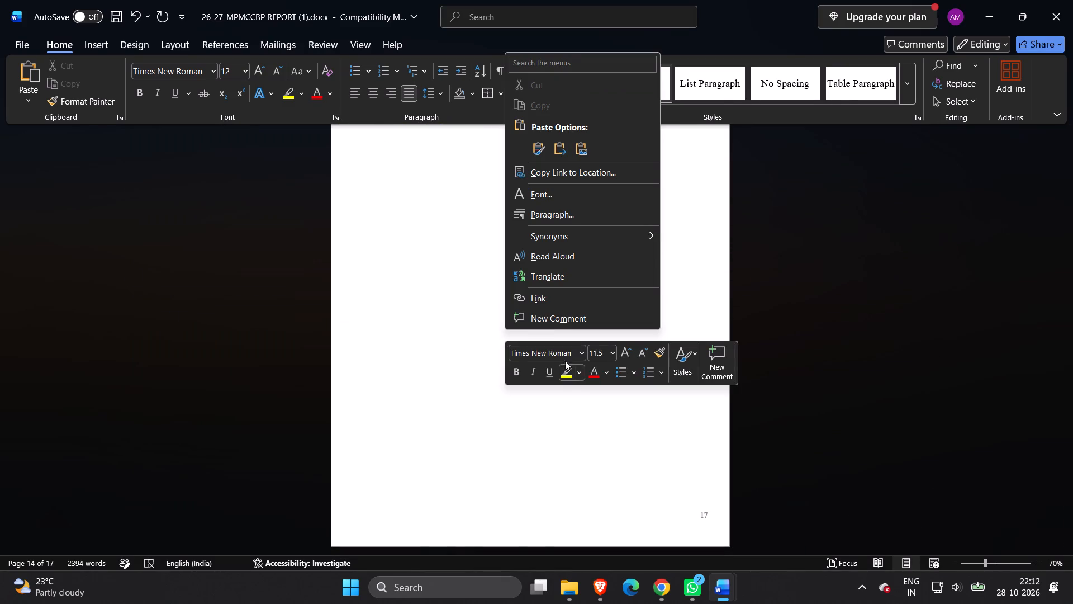
{"action": "left_click", "coordinate": [346, 267]}
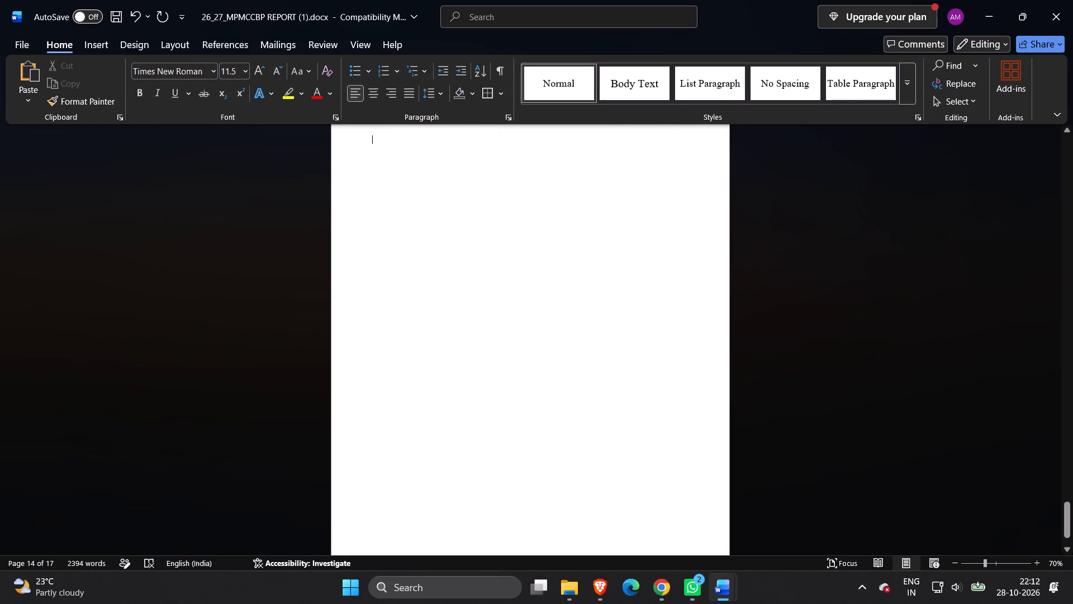
{"action": "left_click", "coordinate": [514, 325]}
{"action": "scroll", "coordinate": [514, 325], "scroll_direction": "up", "scroll_amount": 7}
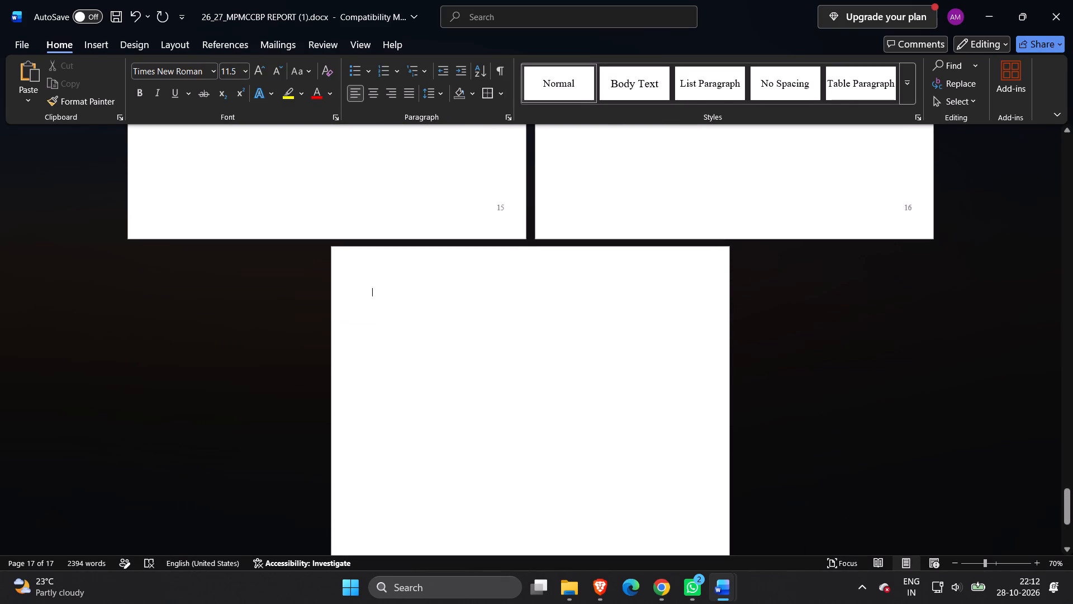
{"action": "scroll", "coordinate": [514, 325], "scroll_direction": "down", "scroll_amount": 7}
{"action": "left_click", "coordinate": [505, 339]}
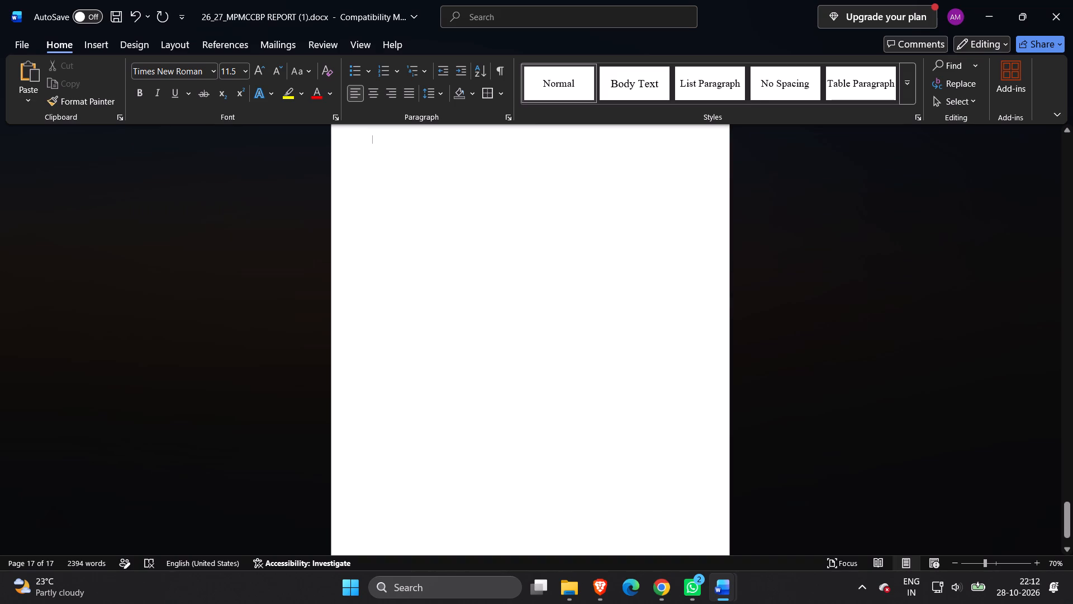
{"action": "scroll", "coordinate": [505, 339], "scroll_direction": "up", "scroll_amount": 7}
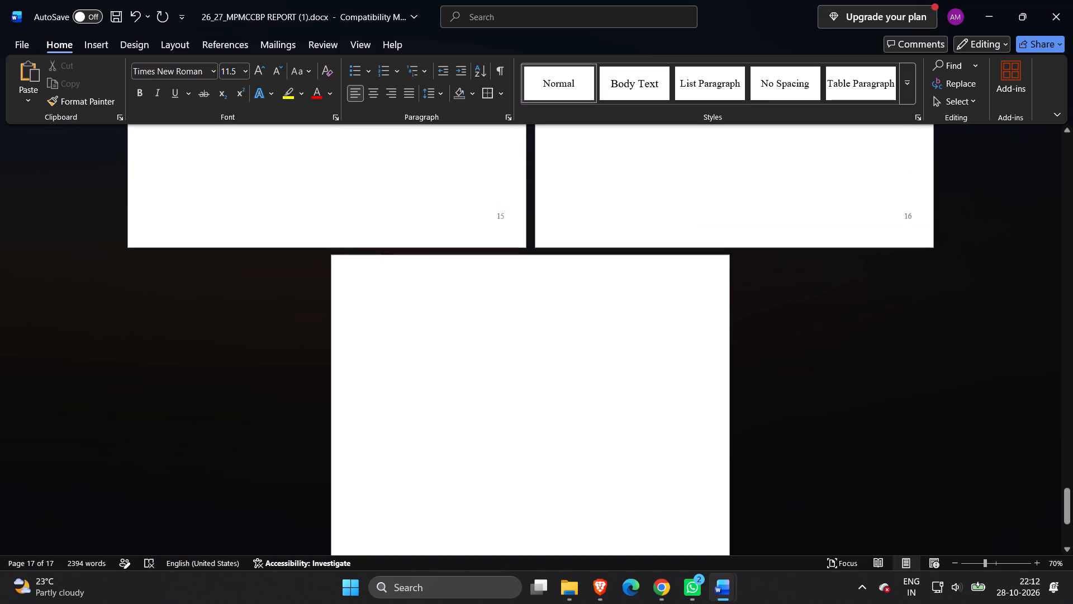
{"action": "scroll", "coordinate": [505, 339], "scroll_direction": "up", "scroll_amount": 3}
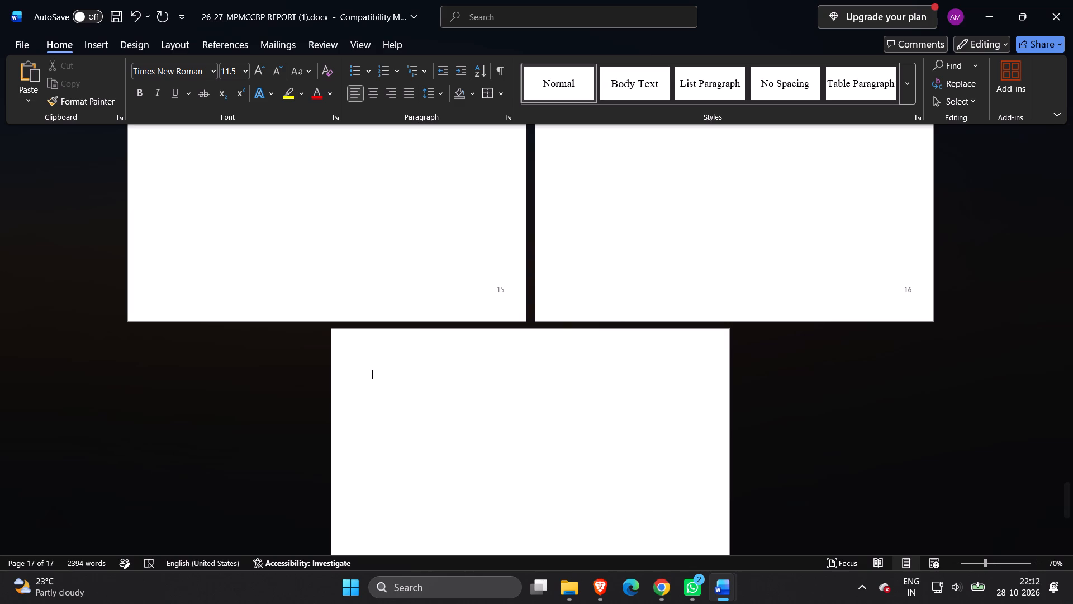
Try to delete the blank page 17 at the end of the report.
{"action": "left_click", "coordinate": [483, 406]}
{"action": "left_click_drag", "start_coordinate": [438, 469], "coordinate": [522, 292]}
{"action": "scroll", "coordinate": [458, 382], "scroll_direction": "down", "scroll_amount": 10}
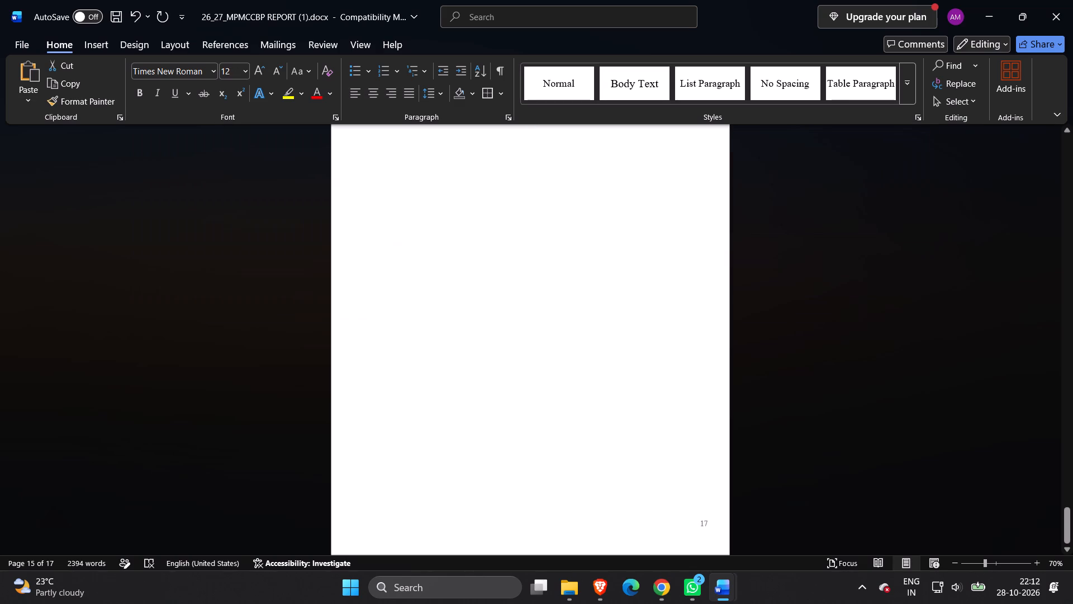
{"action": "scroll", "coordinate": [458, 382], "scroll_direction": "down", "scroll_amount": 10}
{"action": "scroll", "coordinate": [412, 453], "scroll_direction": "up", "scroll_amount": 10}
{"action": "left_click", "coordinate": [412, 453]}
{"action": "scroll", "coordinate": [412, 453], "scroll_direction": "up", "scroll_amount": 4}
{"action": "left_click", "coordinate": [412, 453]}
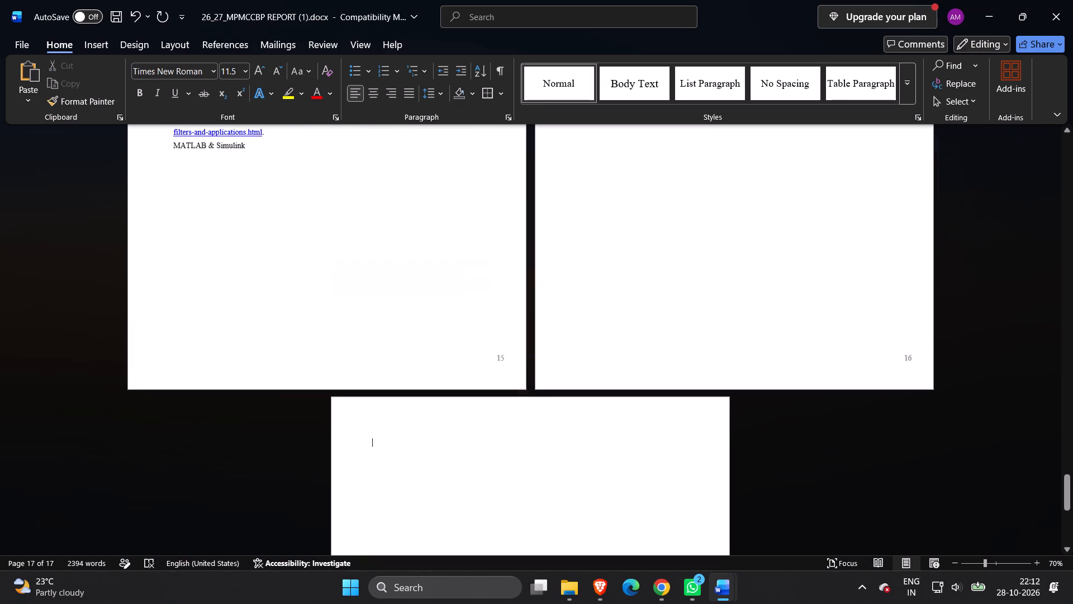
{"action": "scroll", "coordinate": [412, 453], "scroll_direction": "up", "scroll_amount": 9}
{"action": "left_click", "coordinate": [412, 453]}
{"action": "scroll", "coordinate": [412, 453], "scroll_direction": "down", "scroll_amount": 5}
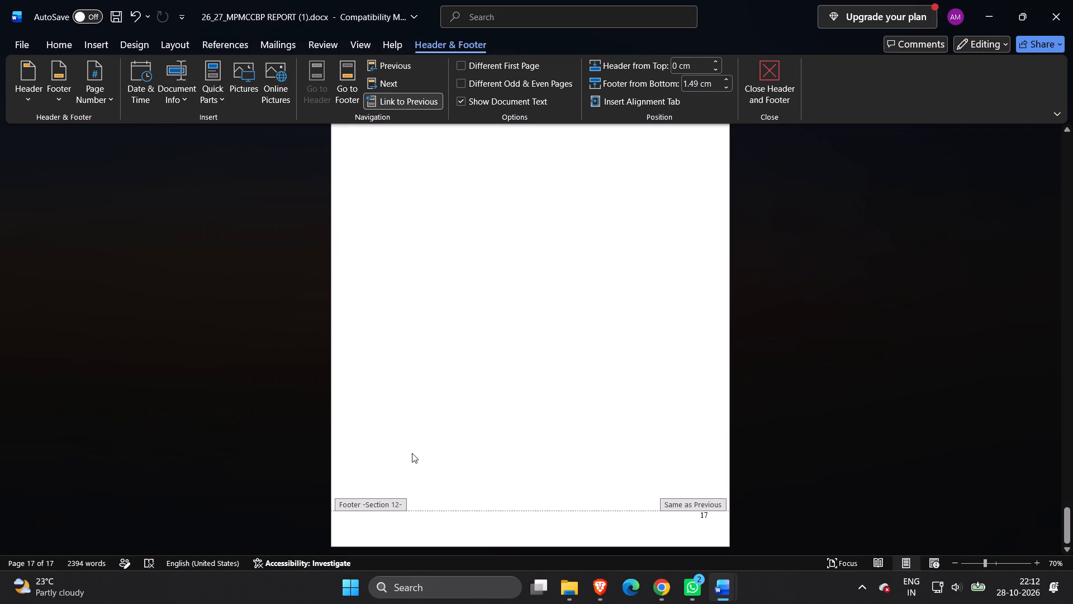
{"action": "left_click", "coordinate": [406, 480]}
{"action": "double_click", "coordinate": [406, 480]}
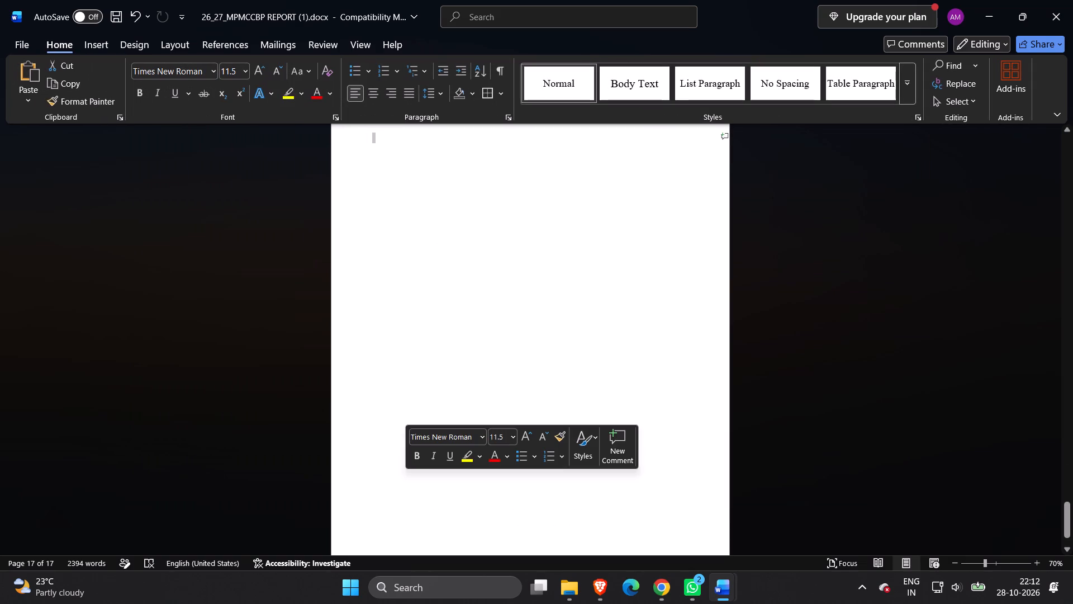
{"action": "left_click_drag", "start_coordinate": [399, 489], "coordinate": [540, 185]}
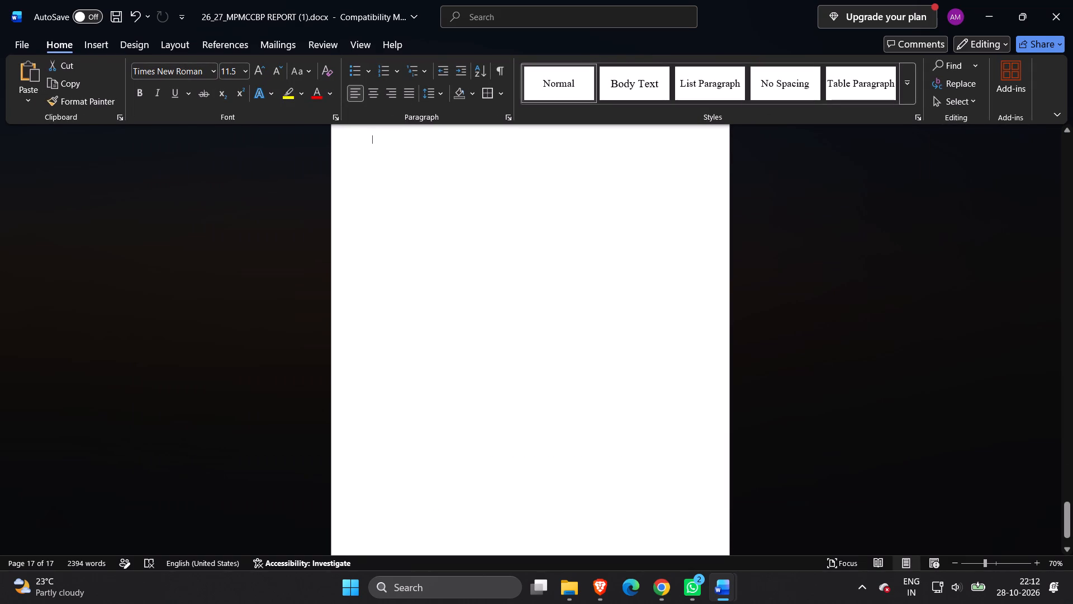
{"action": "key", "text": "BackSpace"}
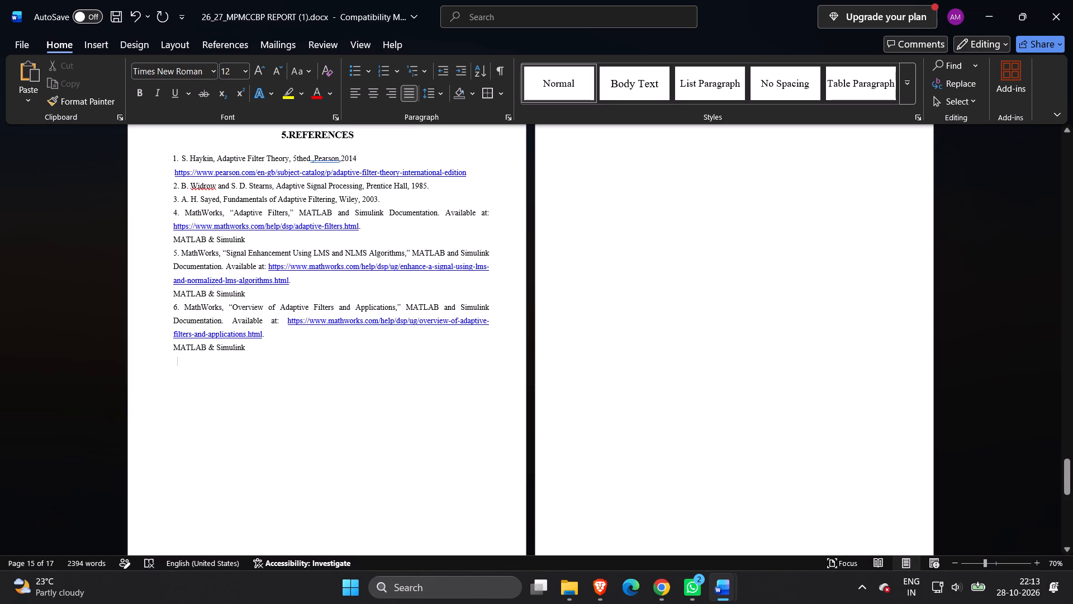
Review the cover, certificate, declaration and contents pages at the start of the report.
{"action": "scroll", "coordinate": [683, 279], "scroll_direction": "up", "scroll_amount": 4}
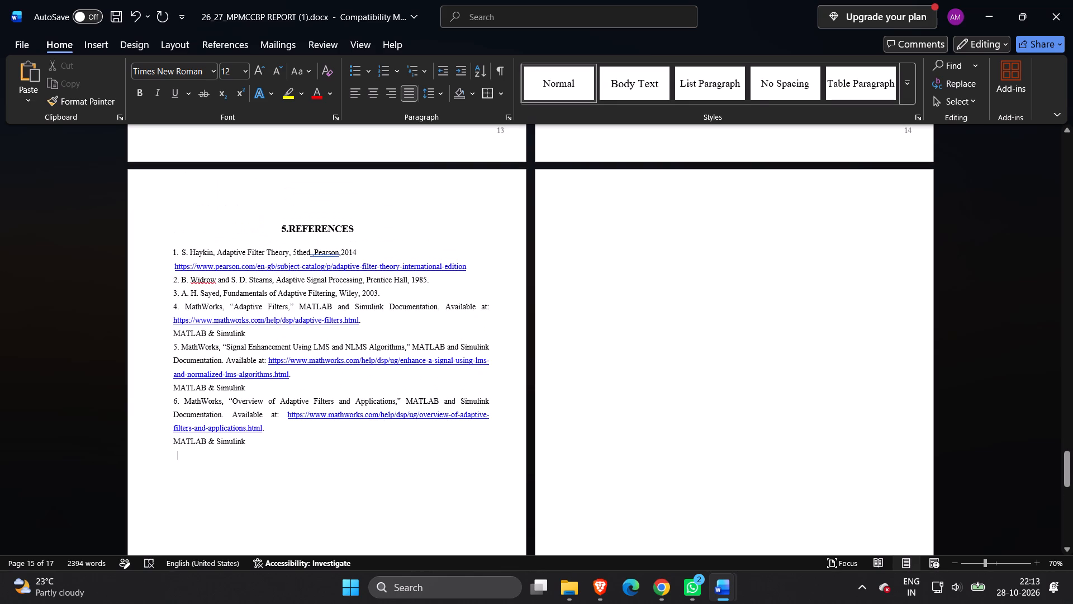
{"action": "scroll", "coordinate": [683, 279], "scroll_direction": "up", "scroll_amount": 8}
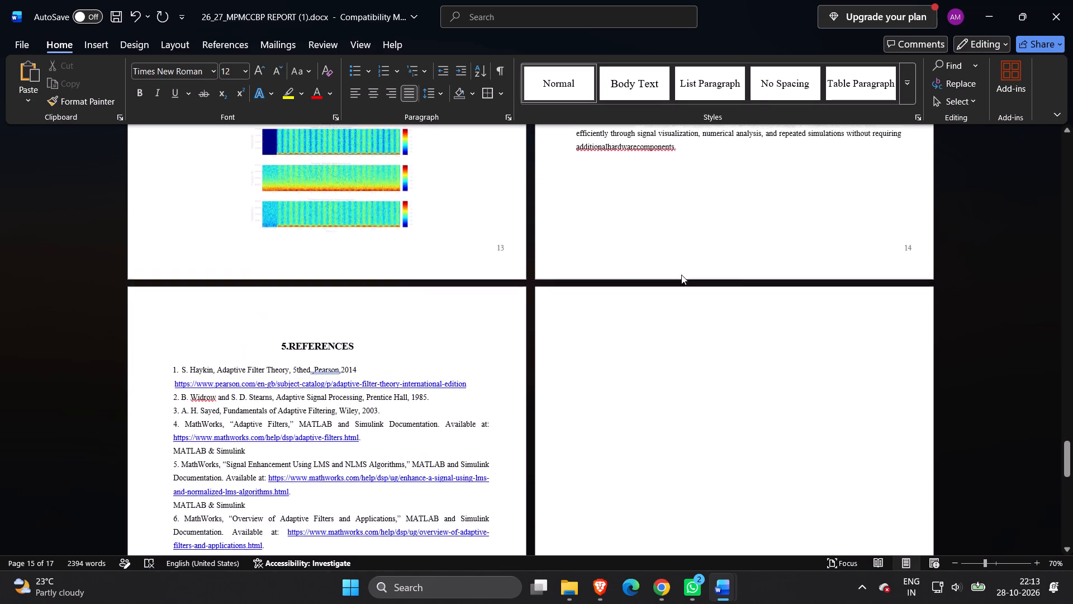
{"action": "scroll", "coordinate": [681, 275], "scroll_direction": "up", "scroll_amount": 20}
{"action": "scroll", "coordinate": [681, 275], "scroll_direction": "up", "scroll_amount": 13}
{"action": "middle_click", "coordinate": [681, 267]}
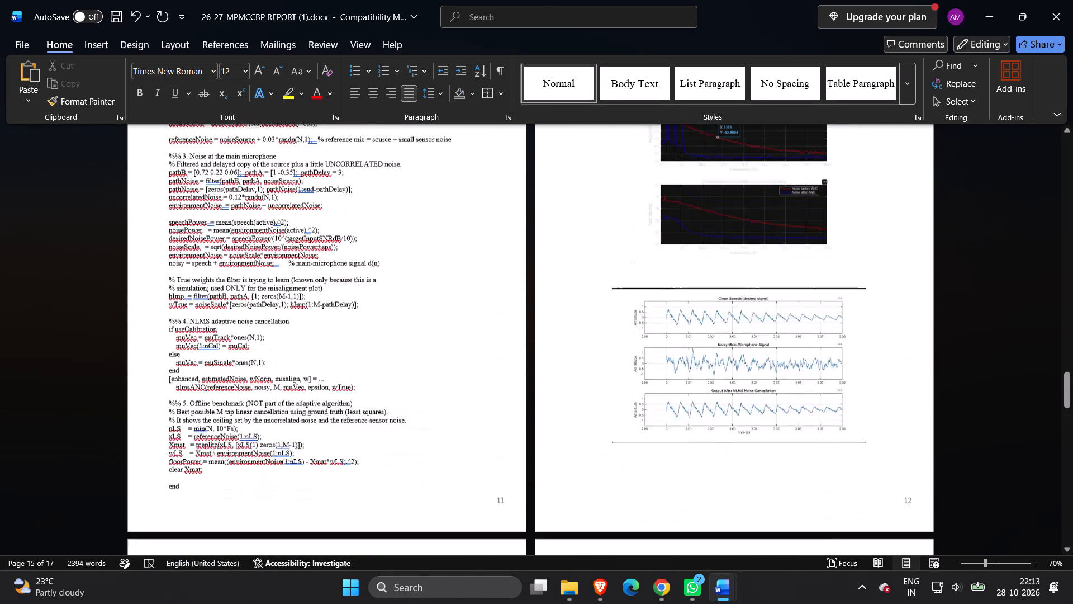
{"action": "scroll", "coordinate": [575, 157], "scroll_direction": "up", "scroll_amount": 20}
{"action": "scroll", "coordinate": [575, 157], "scroll_direction": "up", "scroll_amount": 16}
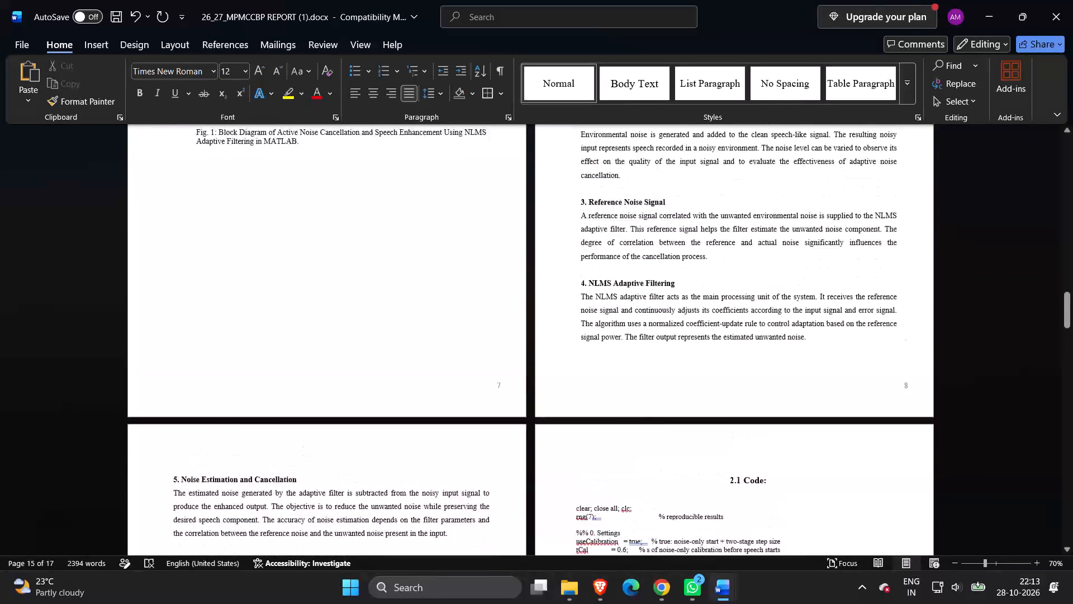
{"action": "scroll", "coordinate": [547, 136], "scroll_direction": "up", "scroll_amount": 20}
{"action": "scroll", "coordinate": [547, 136], "scroll_direction": "up", "scroll_amount": 2}
{"action": "scroll", "coordinate": [547, 136], "scroll_direction": "up", "scroll_amount": 19}
{"action": "middle_click", "coordinate": [547, 136]}
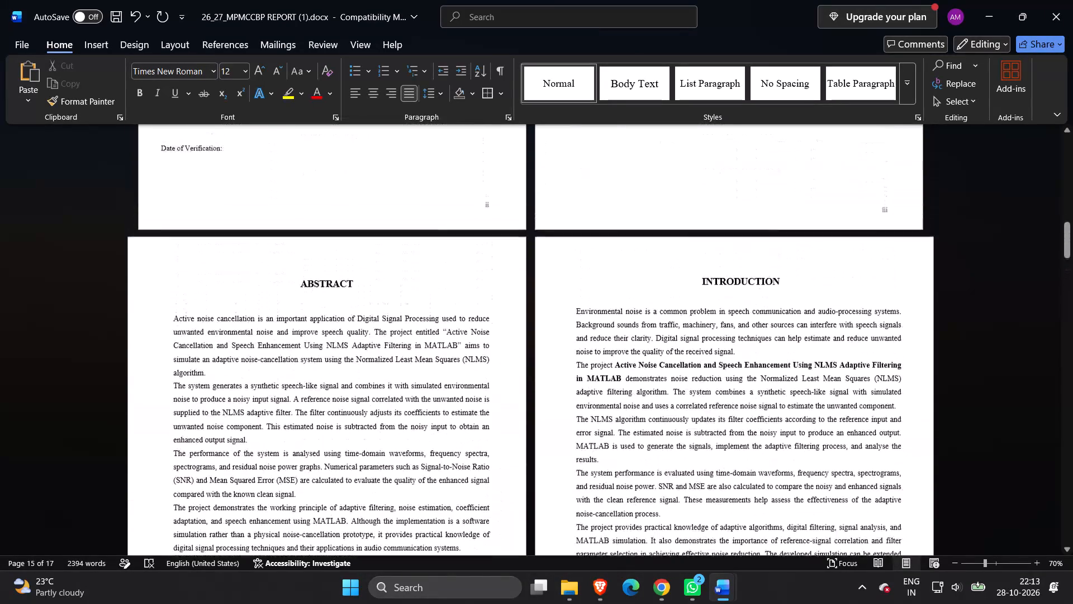
{"action": "scroll", "coordinate": [547, 136], "scroll_direction": "up", "scroll_amount": 20}
{"action": "scroll", "coordinate": [551, 139], "scroll_direction": "up", "scroll_amount": 11}
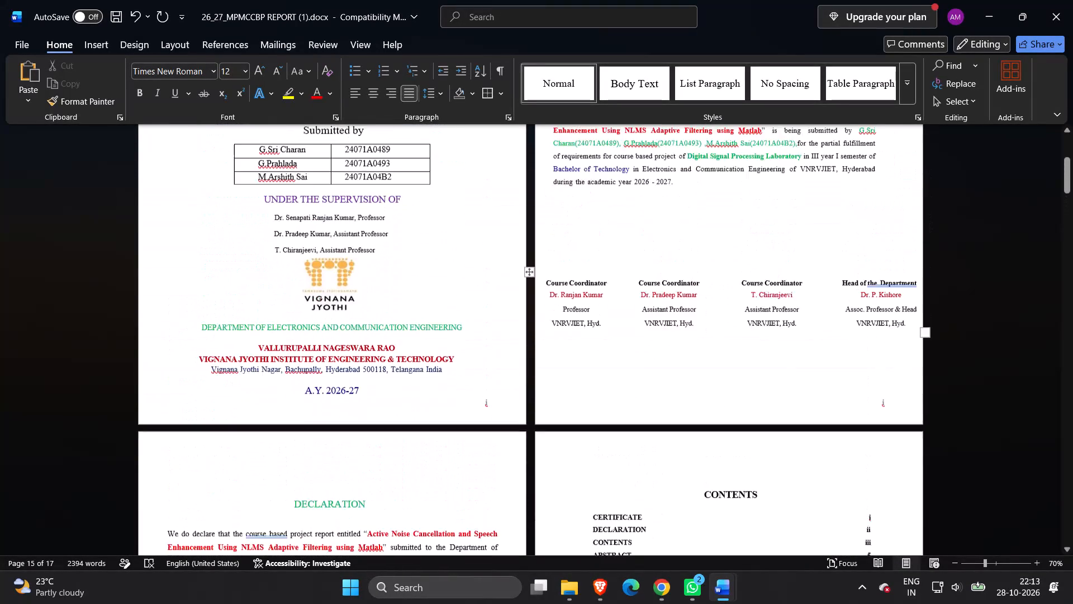
{"action": "scroll", "coordinate": [551, 139], "scroll_direction": "up", "scroll_amount": 12}
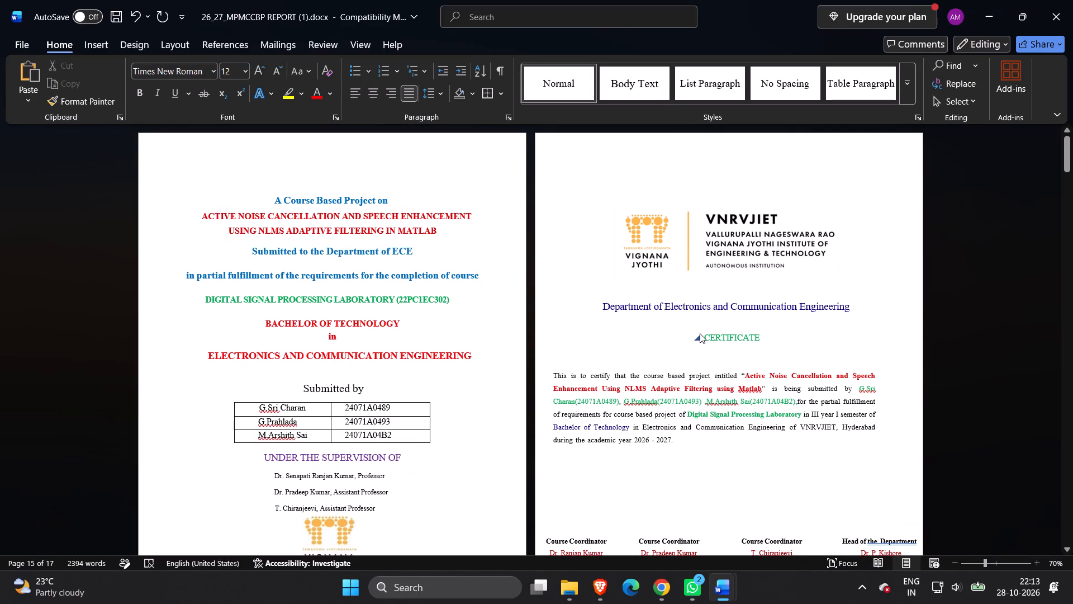
{"action": "scroll", "coordinate": [700, 333], "scroll_direction": "down", "scroll_amount": 3}
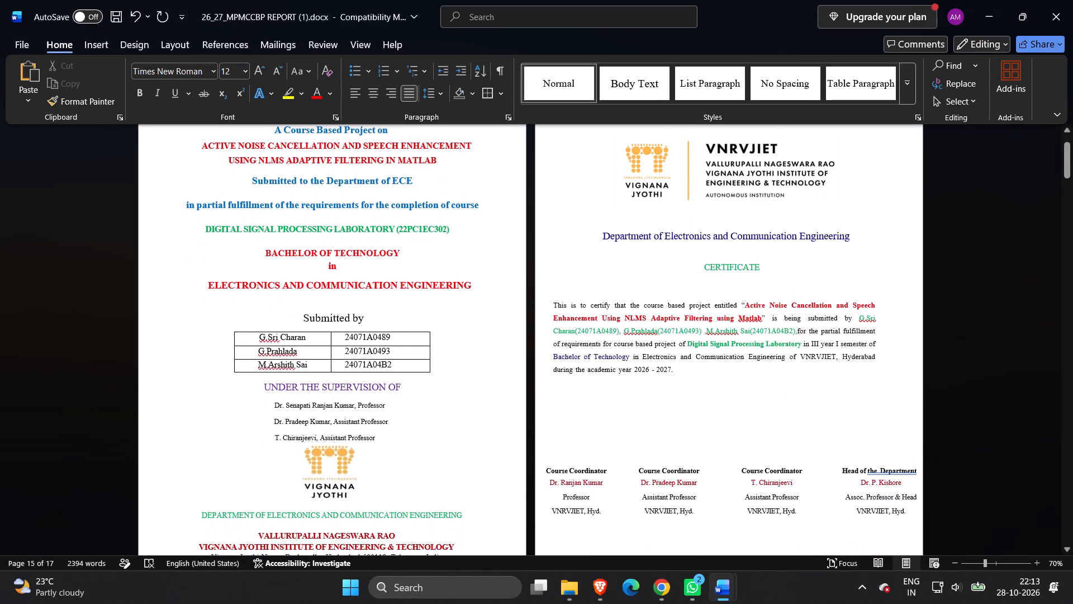
{"action": "scroll", "coordinate": [700, 333], "scroll_direction": "down", "scroll_amount": 2}
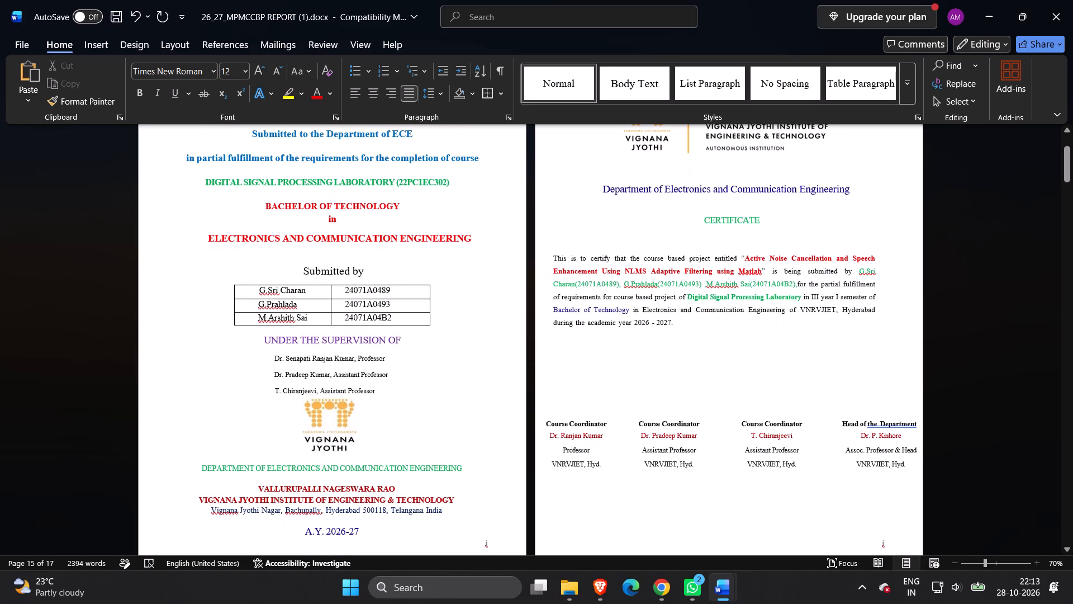
{"action": "scroll", "coordinate": [695, 367], "scroll_direction": "down", "scroll_amount": 10}
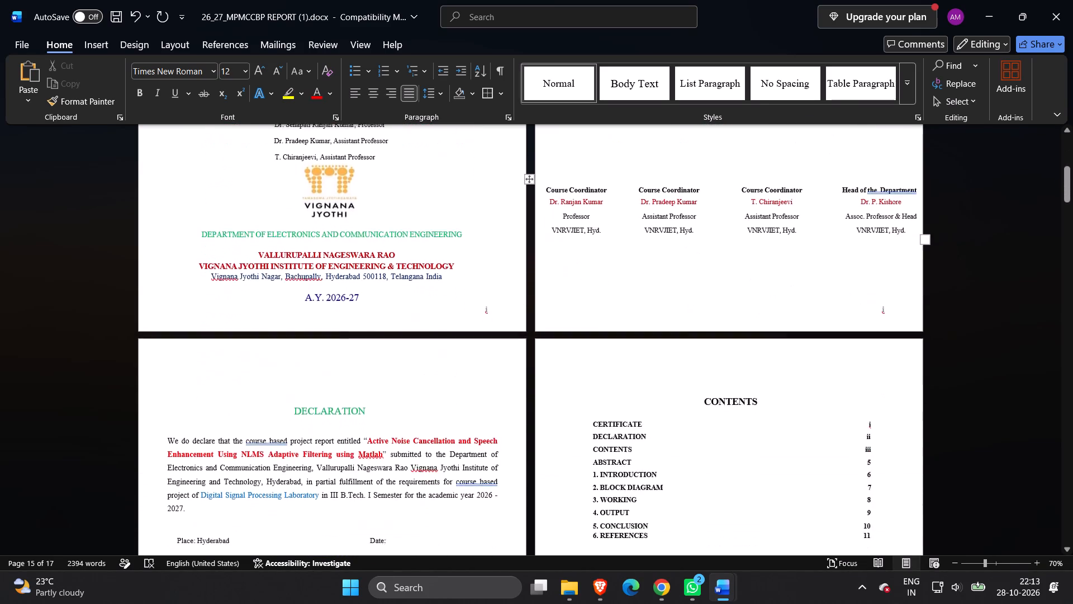
{"action": "scroll", "coordinate": [695, 367], "scroll_direction": "down", "scroll_amount": 19}
{"action": "scroll", "coordinate": [695, 367], "scroll_direction": "up", "scroll_amount": 5}
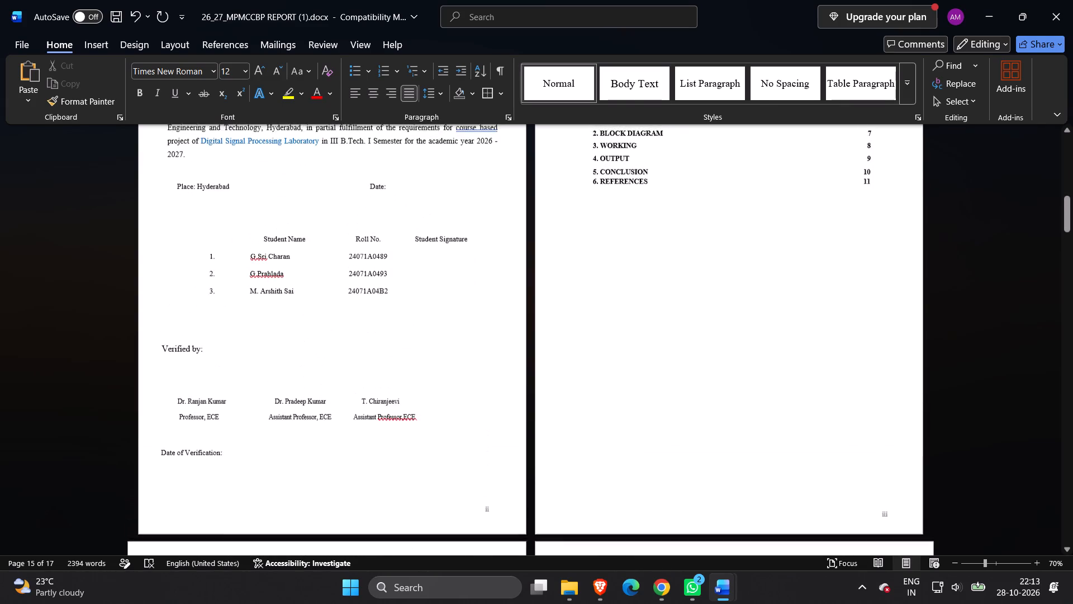
{"action": "scroll", "coordinate": [679, 313], "scroll_direction": "up", "scroll_amount": 3}
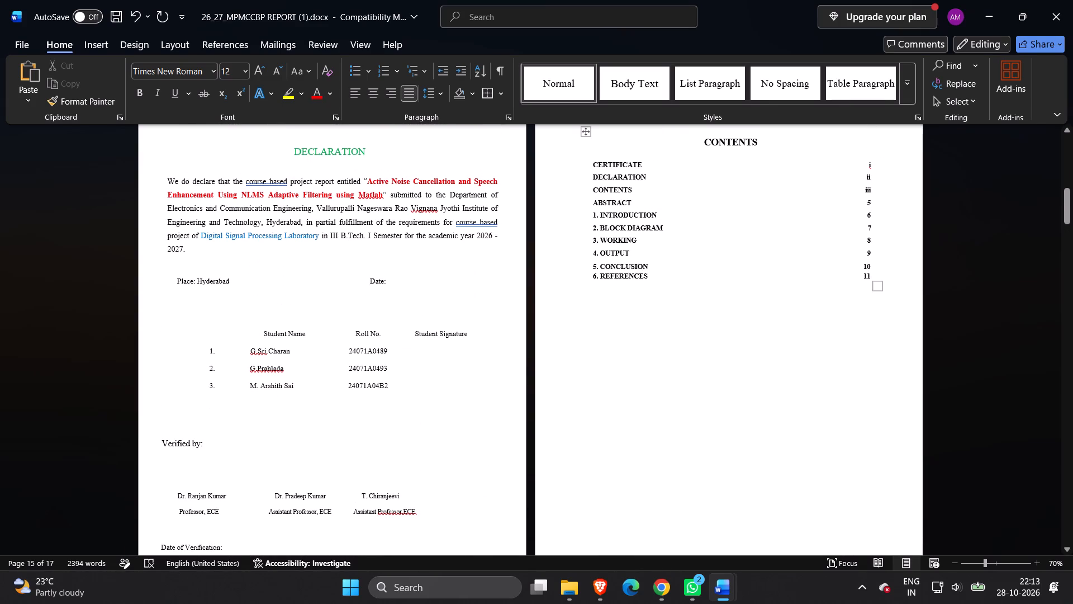
{"action": "scroll", "coordinate": [868, 282], "scroll_direction": "down", "scroll_amount": 2}
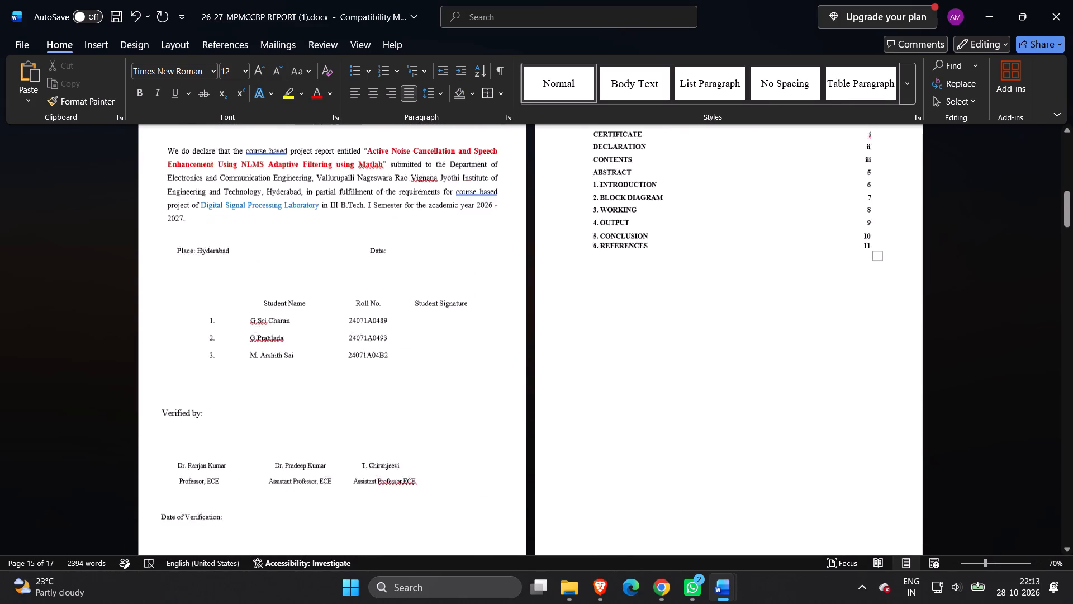
Review the report body from the abstract through the code, output plots, conclusion and references to the last page.
{"action": "scroll", "coordinate": [868, 290], "scroll_direction": "down", "scroll_amount": 7}
{"action": "scroll", "coordinate": [364, 294], "scroll_direction": "down", "scroll_amount": 2}
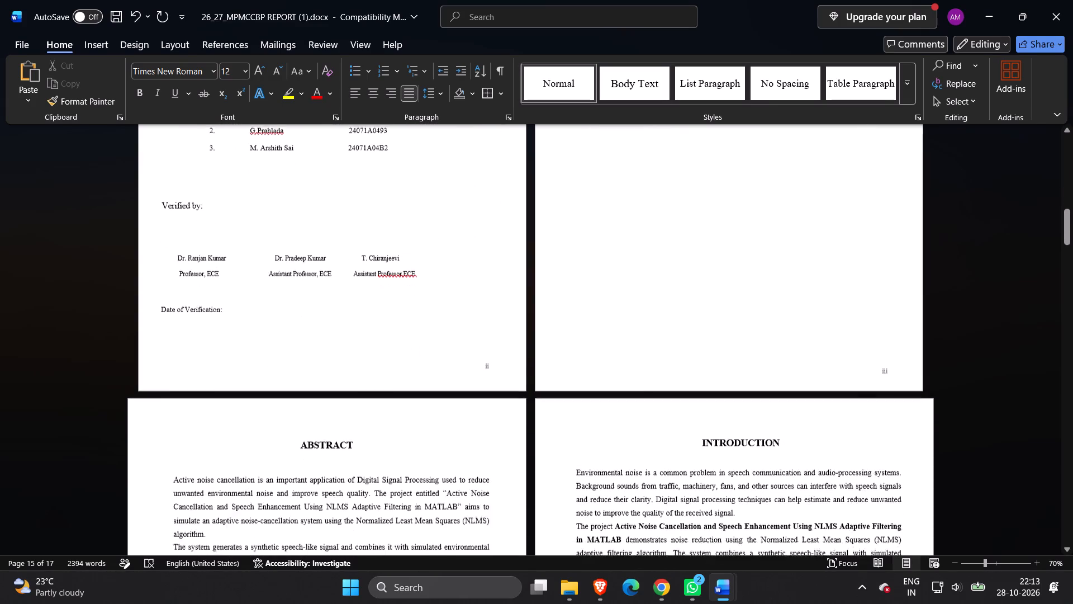
{"action": "scroll", "coordinate": [364, 294], "scroll_direction": "down", "scroll_amount": 15}
{"action": "scroll", "coordinate": [738, 403], "scroll_direction": "down", "scroll_amount": 5}
{"action": "scroll", "coordinate": [730, 432], "scroll_direction": "down", "scroll_amount": 20}
{"action": "scroll", "coordinate": [730, 432], "scroll_direction": "down", "scroll_amount": 16}
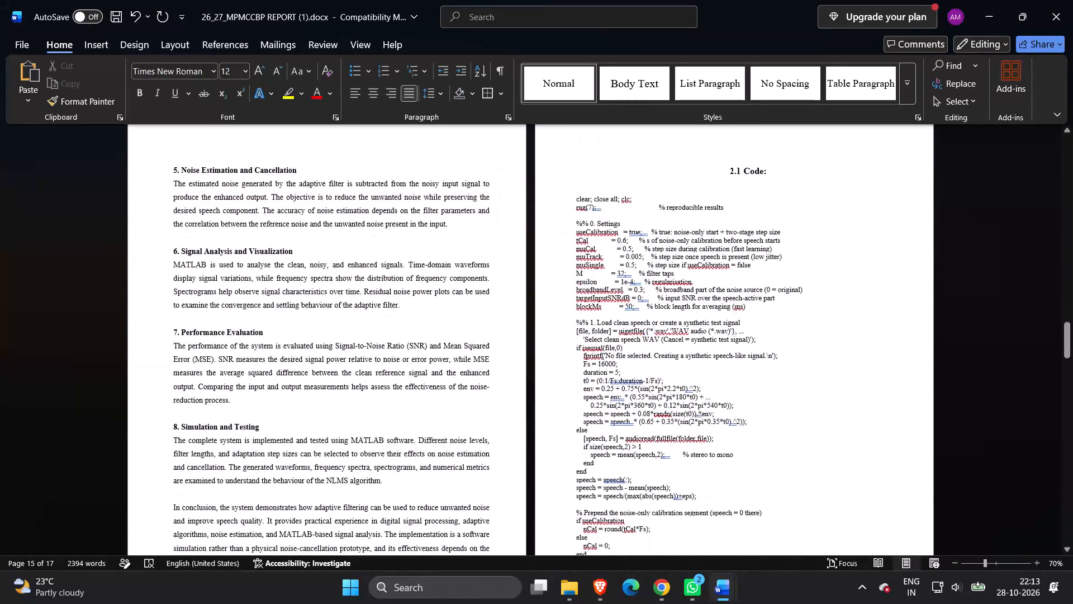
{"action": "scroll", "coordinate": [718, 456], "scroll_direction": "down", "scroll_amount": 17}
{"action": "scroll", "coordinate": [719, 447], "scroll_direction": "down", "scroll_amount": 14}
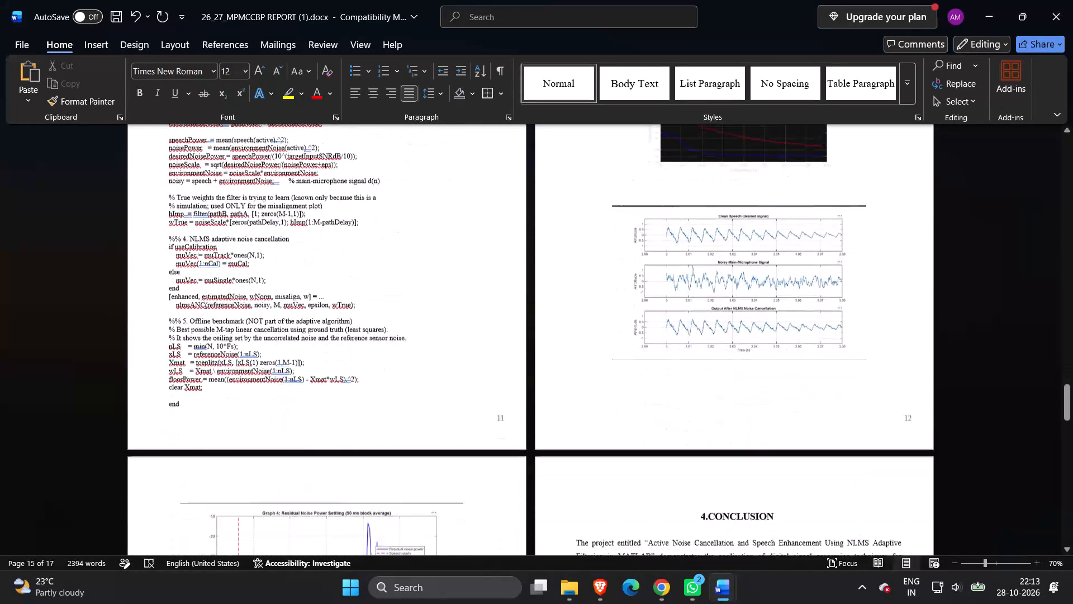
{"action": "scroll", "coordinate": [719, 449], "scroll_direction": "down", "scroll_amount": 20}
{"action": "scroll", "coordinate": [719, 449], "scroll_direction": "down", "scroll_amount": 11}
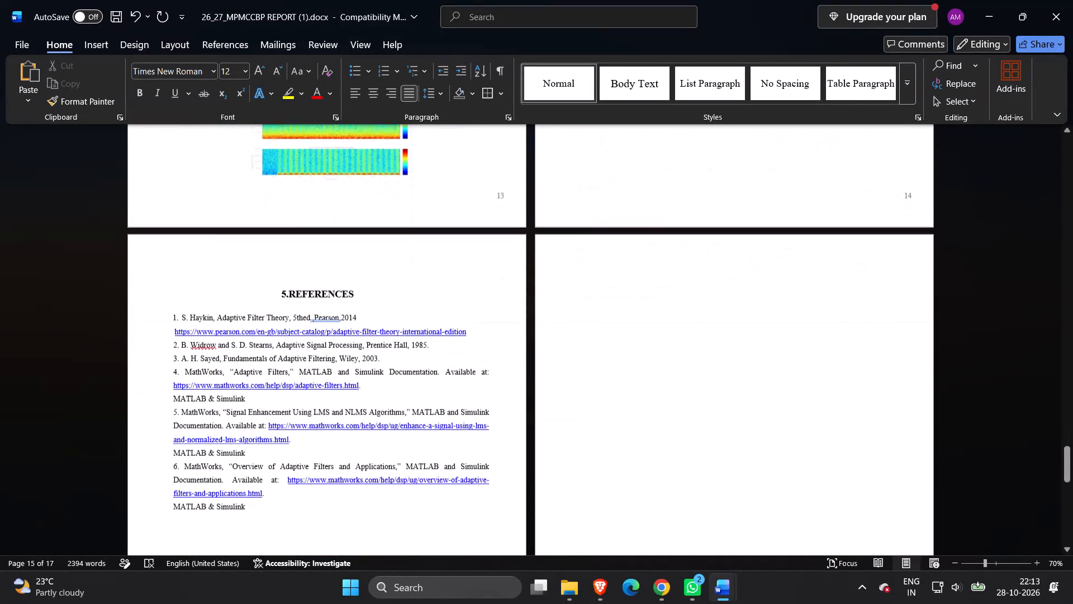
{"action": "scroll", "coordinate": [725, 415], "scroll_direction": "down", "scroll_amount": 17}
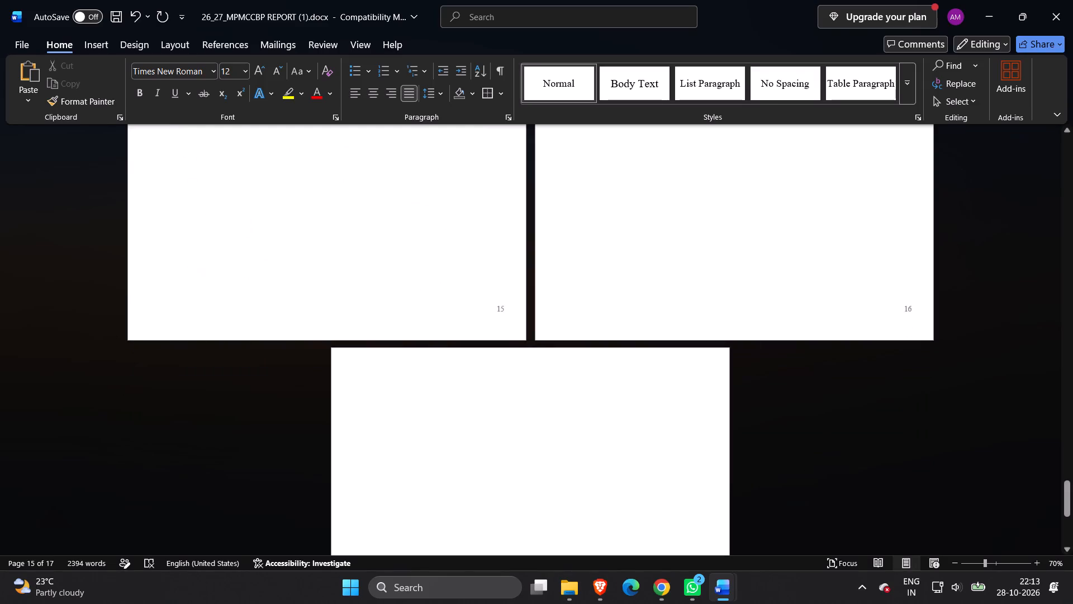
{"action": "scroll", "coordinate": [744, 355], "scroll_direction": "down", "scroll_amount": 4}
{"action": "scroll", "coordinate": [744, 355], "scroll_direction": "up", "scroll_amount": 11}
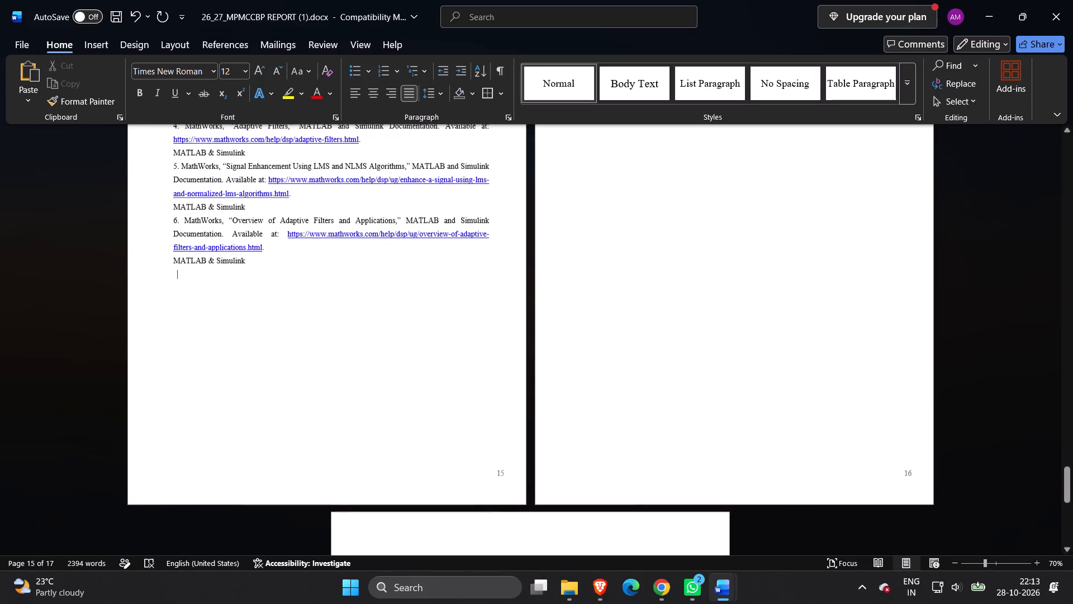
Save the changes to the report.
{"action": "left_click", "coordinate": [112, 11]}
Start saving a copy of the report with the Downloads folder as its location.
{"action": "left_click", "coordinate": [299, 23]}
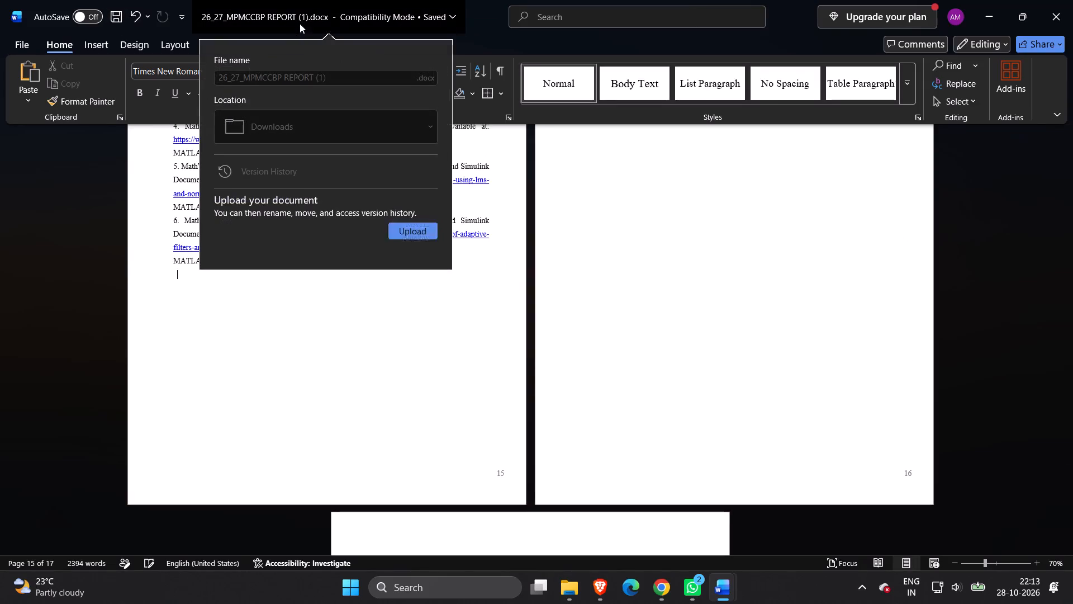
{"action": "left_click", "coordinate": [18, 42]}
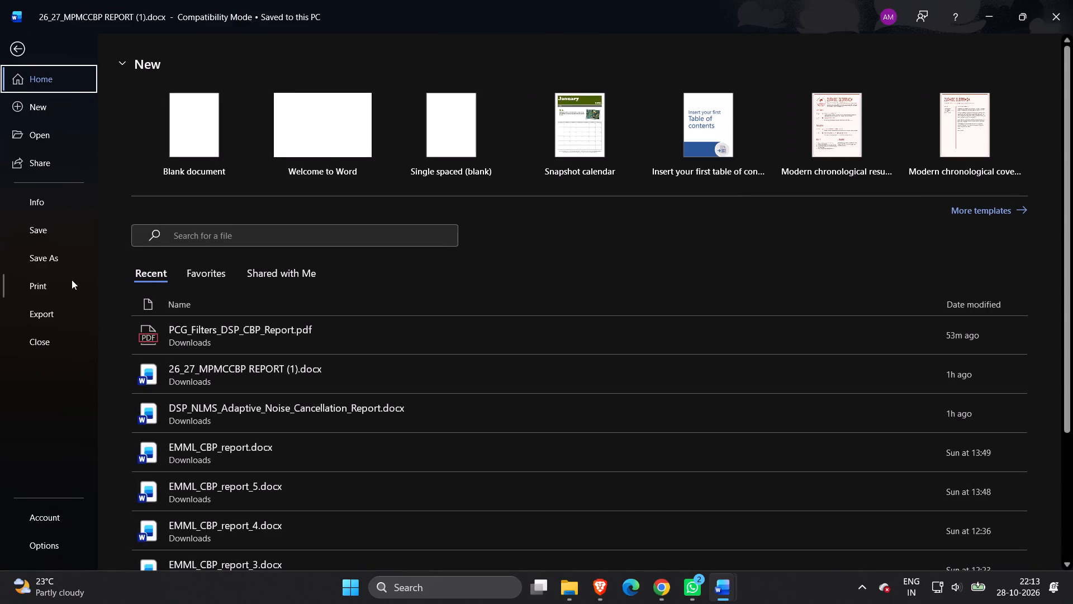
{"action": "left_click", "coordinate": [63, 262]}
{"action": "left_click", "coordinate": [434, 157]}
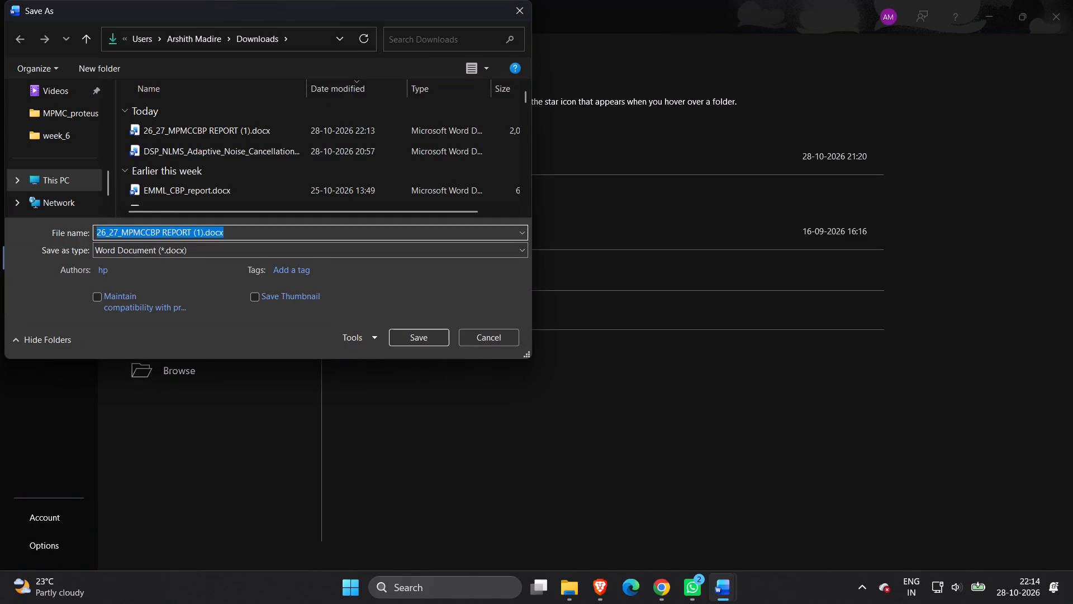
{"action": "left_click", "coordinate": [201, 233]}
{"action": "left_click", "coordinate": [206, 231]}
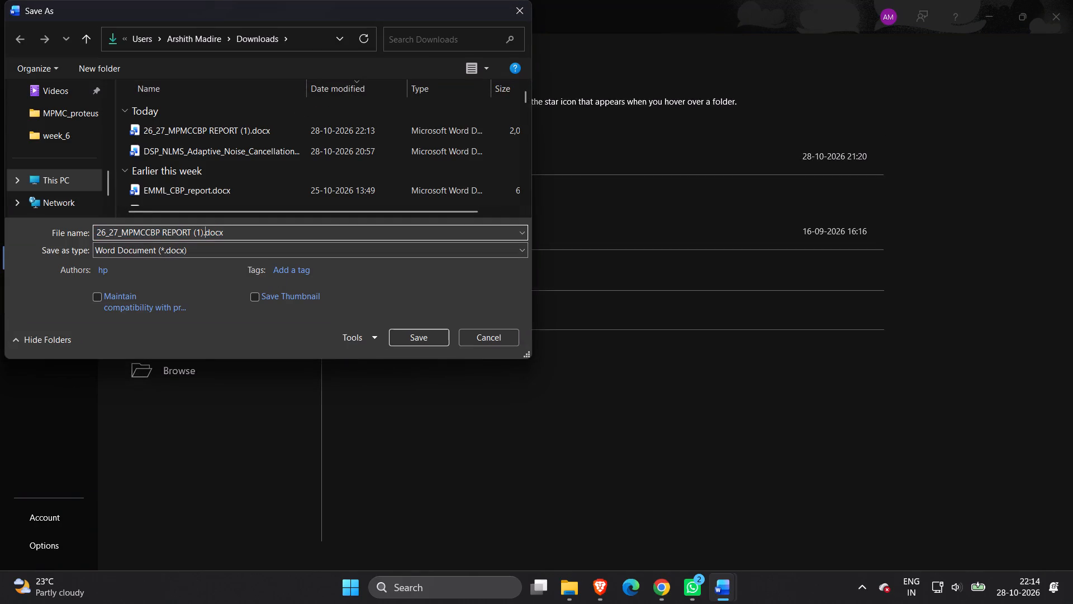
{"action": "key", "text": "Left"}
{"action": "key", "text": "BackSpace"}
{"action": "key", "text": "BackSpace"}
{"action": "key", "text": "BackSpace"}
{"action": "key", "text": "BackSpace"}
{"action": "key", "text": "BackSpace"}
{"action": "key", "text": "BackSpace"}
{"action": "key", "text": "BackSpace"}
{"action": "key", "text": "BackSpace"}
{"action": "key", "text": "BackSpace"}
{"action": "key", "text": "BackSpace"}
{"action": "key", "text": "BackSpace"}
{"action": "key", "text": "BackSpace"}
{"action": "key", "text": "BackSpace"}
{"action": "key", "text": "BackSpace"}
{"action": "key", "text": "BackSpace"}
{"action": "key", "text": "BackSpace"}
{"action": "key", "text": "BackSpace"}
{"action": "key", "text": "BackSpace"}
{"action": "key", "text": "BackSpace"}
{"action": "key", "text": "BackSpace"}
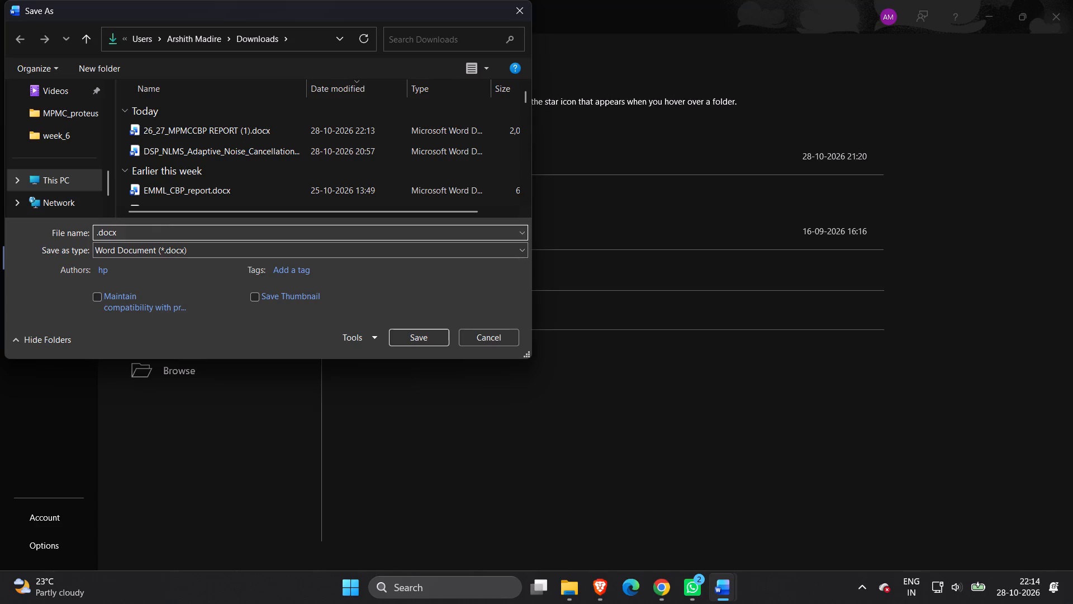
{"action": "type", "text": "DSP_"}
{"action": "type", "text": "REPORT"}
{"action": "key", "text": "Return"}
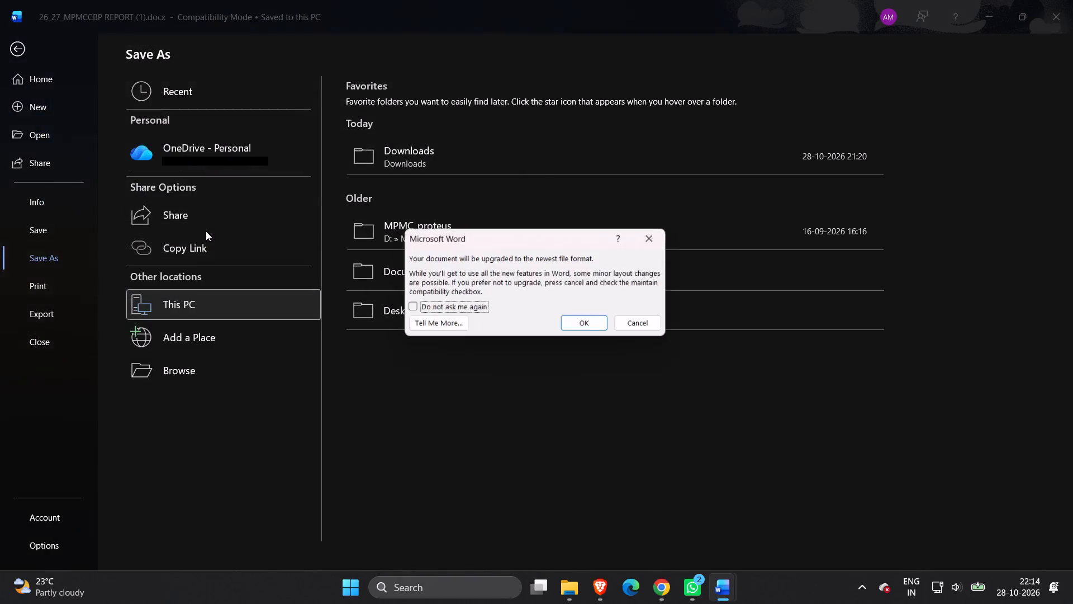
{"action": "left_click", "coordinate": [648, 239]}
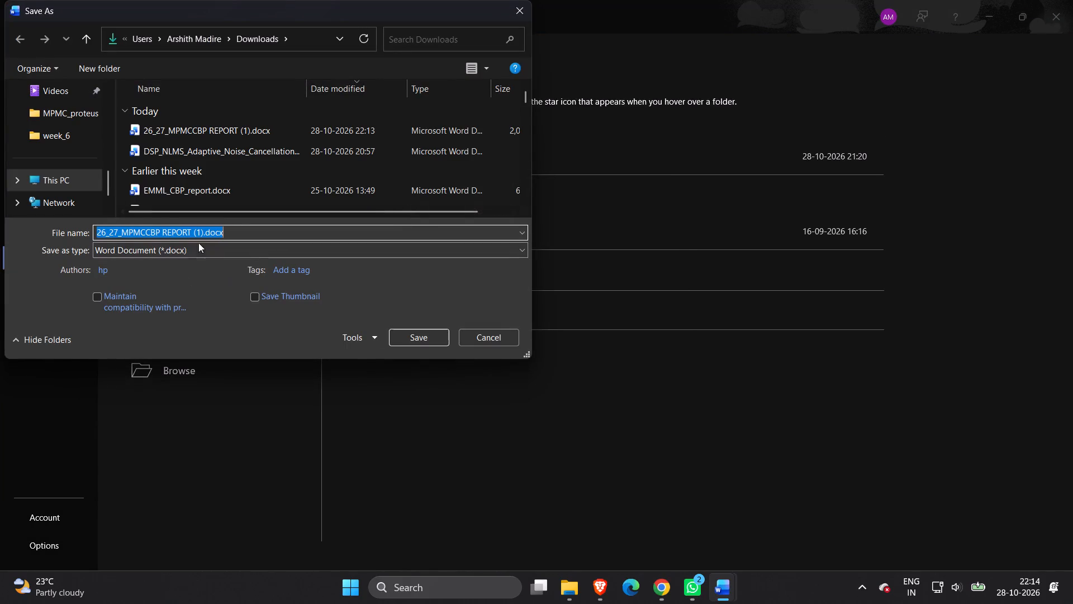
Name the copy DSP_REPORT.docx and save it as a Word document, accepting the upgrade to the newest file format.
{"action": "left_click", "coordinate": [201, 229]}
{"action": "left_click", "coordinate": [205, 229]}
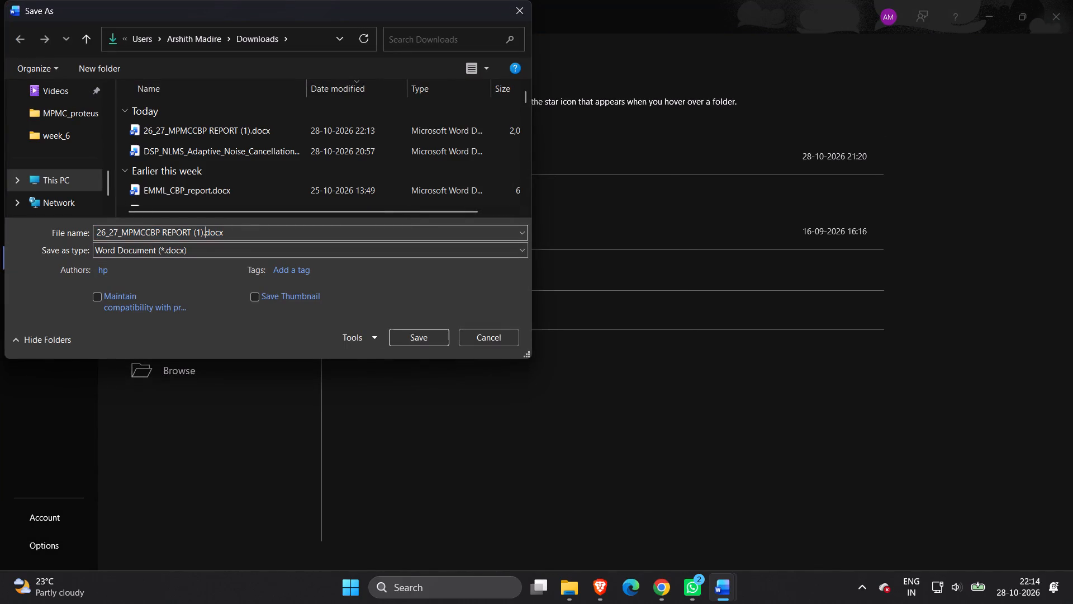
{"action": "key", "text": "Left"}
{"action": "key", "text": "BackSpace"}
{"action": "key", "text": "BackSpace"}
{"action": "key", "text": "BackSpace"}
{"action": "key", "text": "BackSpace"}
{"action": "key", "text": "BackSpace"}
{"action": "key", "text": "BackSpace"}
{"action": "key", "text": "BackSpace"}
{"action": "key", "text": "BackSpace"}
{"action": "key", "text": "BackSpace"}
{"action": "key", "text": "BackSpace"}
{"action": "key", "text": "BackSpace"}
{"action": "key", "text": "BackSpace"}
{"action": "key", "text": "BackSpace"}
{"action": "key", "text": "BackSpace"}
{"action": "key", "text": "BackSpace"}
{"action": "key", "text": "BackSpace"}
{"action": "key", "text": "BackSpace"}
{"action": "key", "text": "BackSpace"}
{"action": "key", "text": "BackSpace"}
{"action": "key", "text": "BackSpace"}
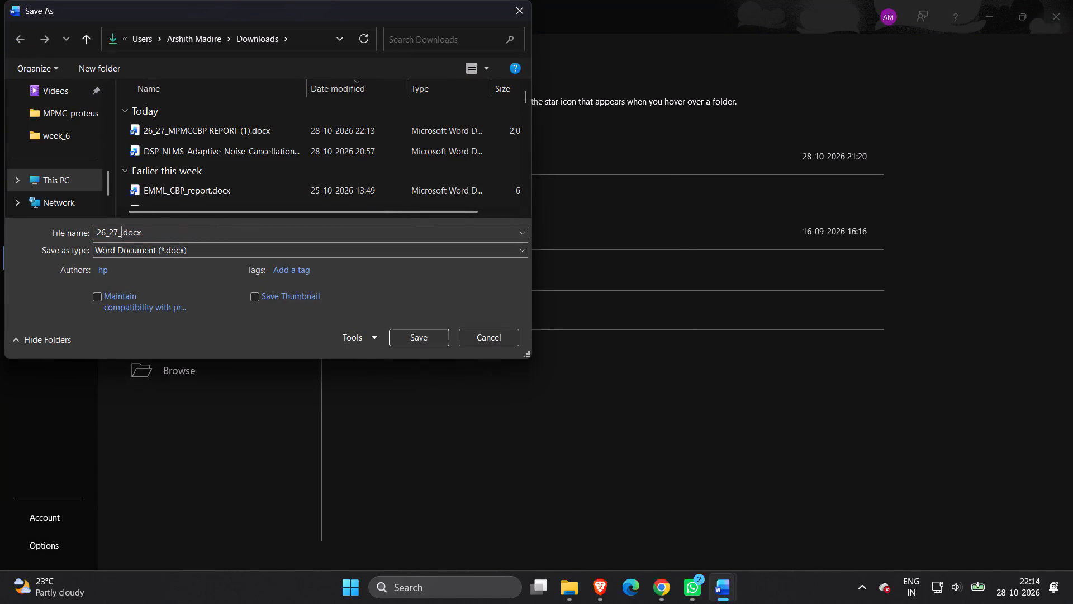
{"action": "type", "text": "DSP_pR"}
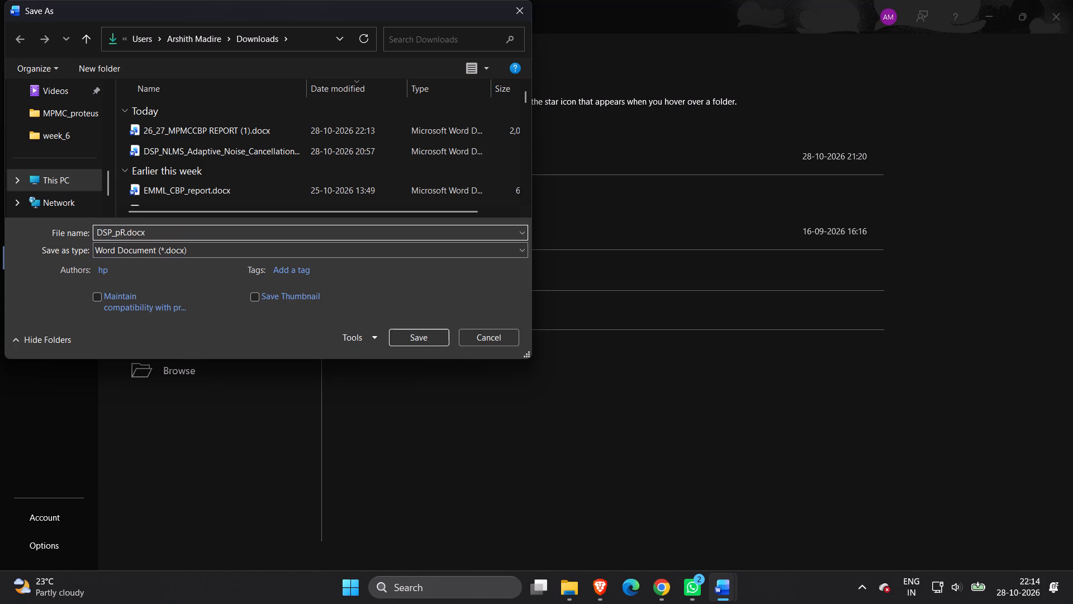
{"action": "key", "text": "BackSpace"}
{"action": "key", "text": "BackSpace"}
{"action": "type", "text": "PR"}
{"action": "key", "text": "BackSpace"}
{"action": "key", "text": "BackSpace"}
{"action": "type", "text": "REPORT"}
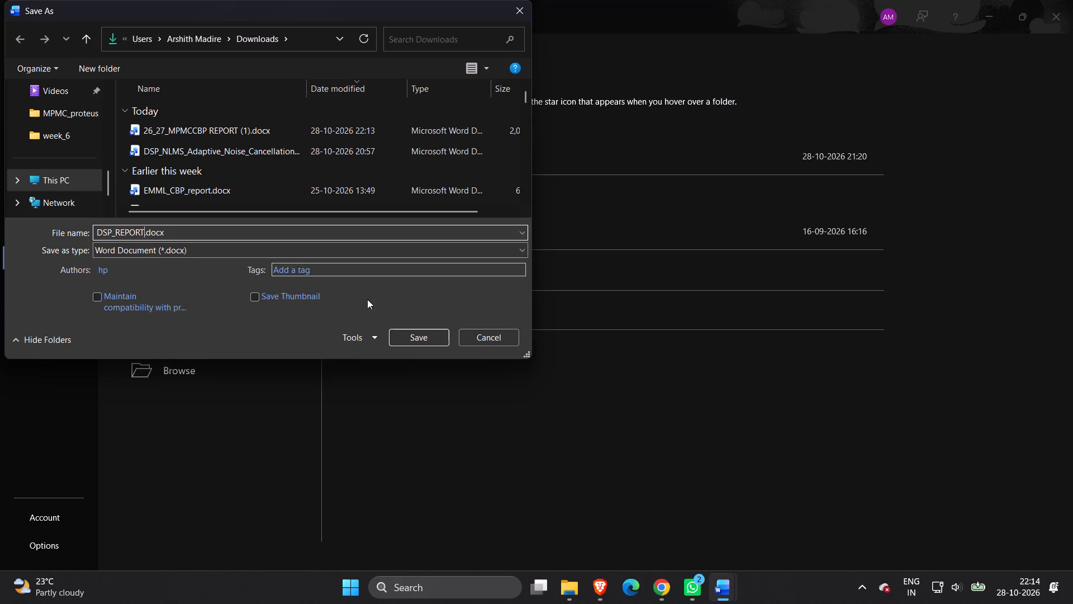
{"action": "left_click", "coordinate": [402, 330]}
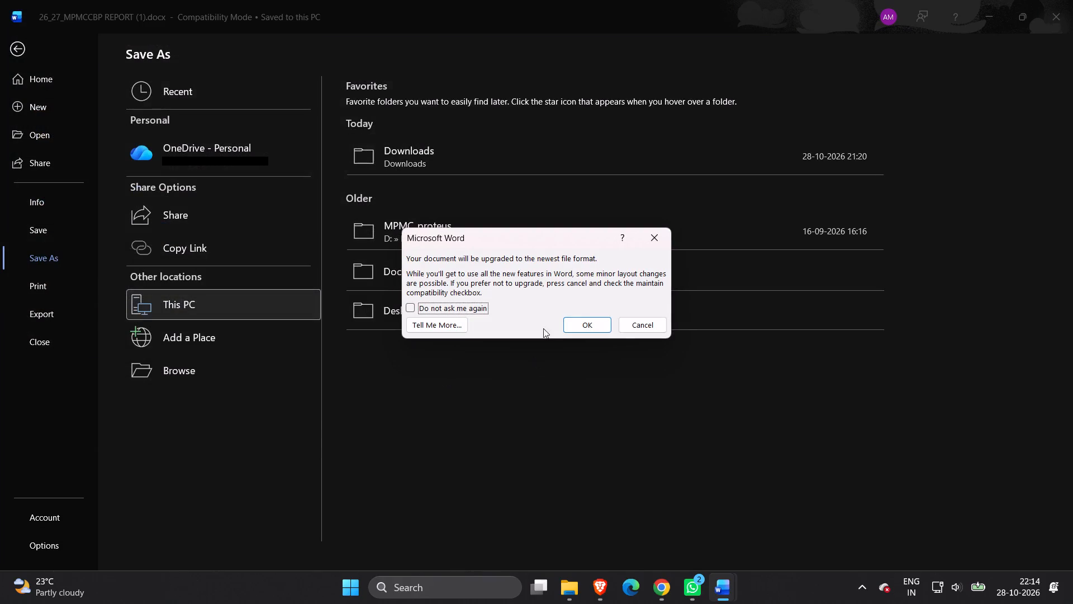
{"action": "left_click", "coordinate": [576, 324]}
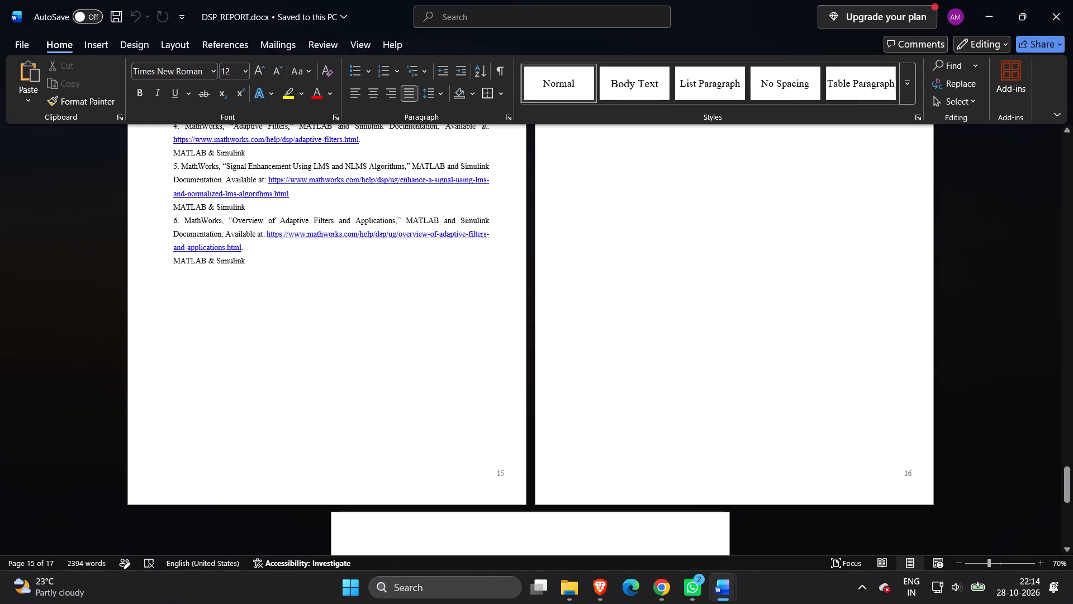
{"action": "scroll", "coordinate": [580, 315], "scroll_direction": "up", "scroll_amount": 6}
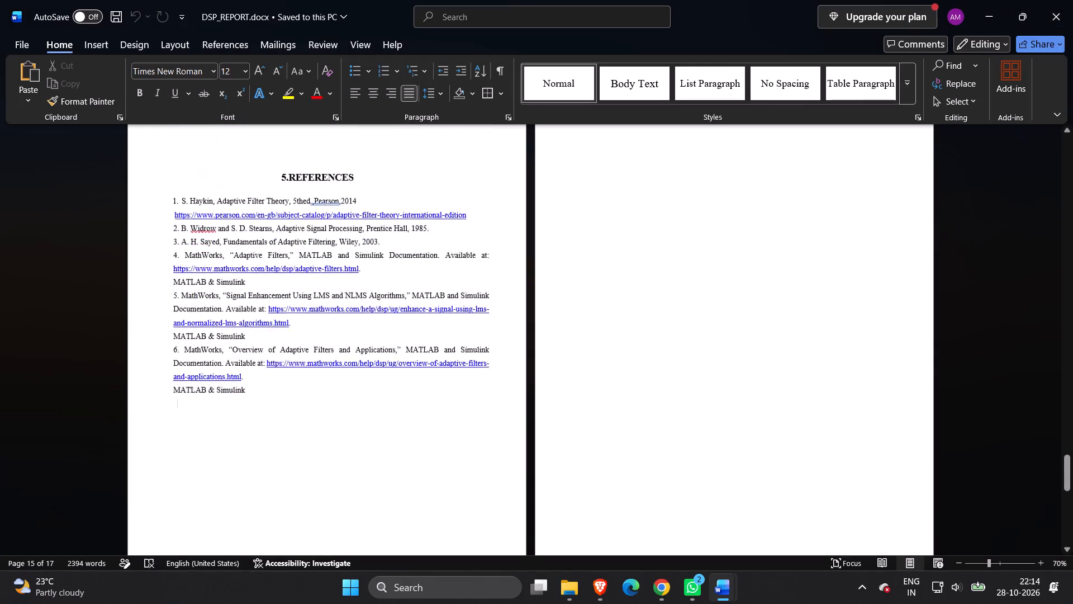
{"action": "scroll", "coordinate": [580, 315], "scroll_direction": "up", "scroll_amount": 1}
{"action": "scroll", "coordinate": [580, 315], "scroll_direction": "up", "scroll_amount": 20}
{"action": "scroll", "coordinate": [580, 315], "scroll_direction": "up", "scroll_amount": 13}
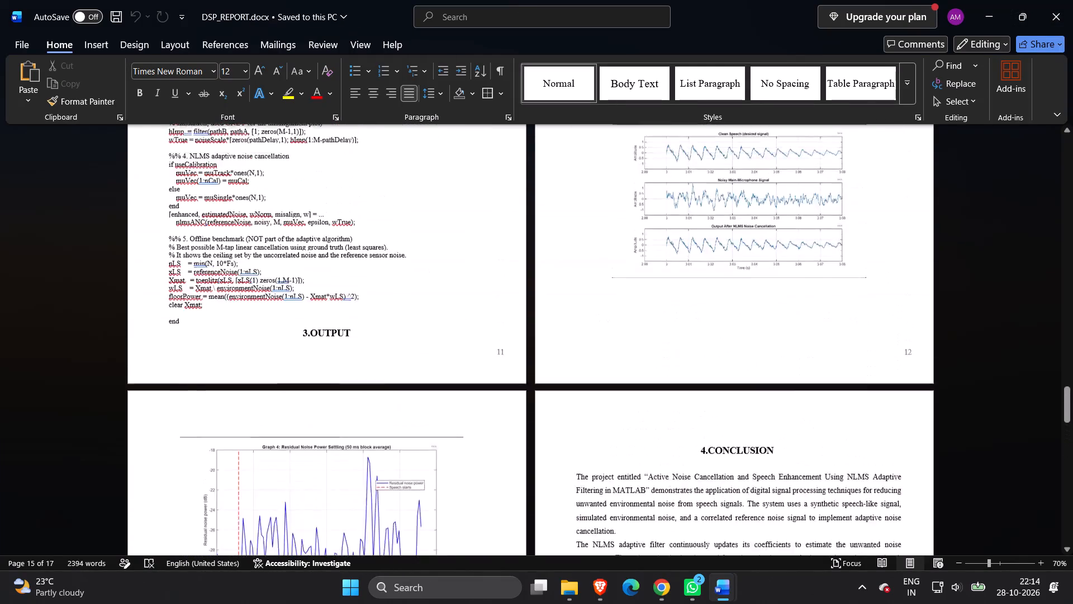
{"action": "scroll", "coordinate": [580, 315], "scroll_direction": "up", "scroll_amount": 17}
{"action": "scroll", "coordinate": [580, 315], "scroll_direction": "up", "scroll_amount": 20}
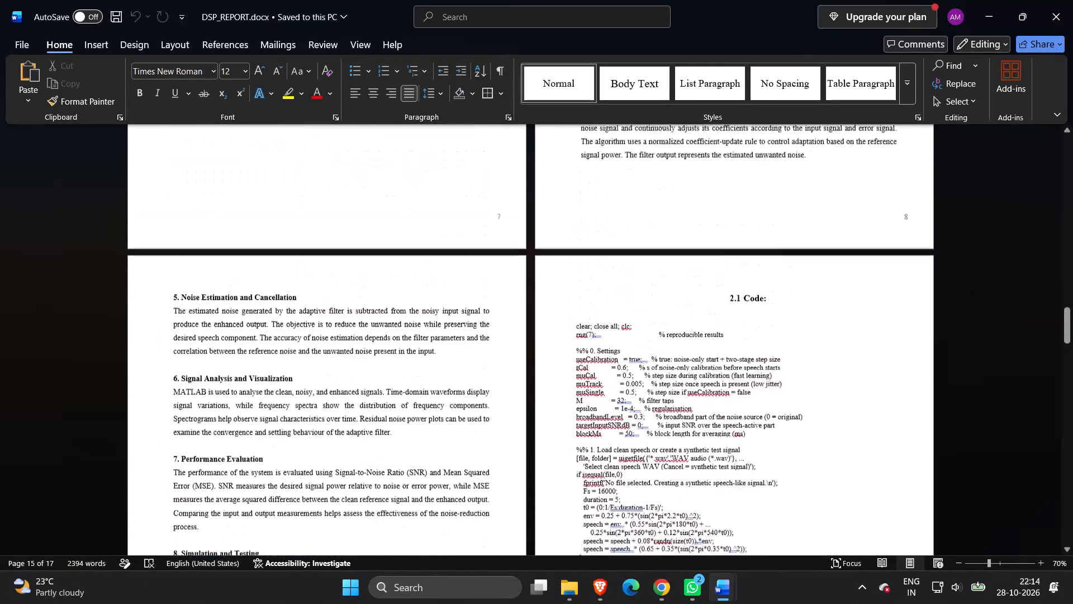
{"action": "scroll", "coordinate": [580, 315], "scroll_direction": "up", "scroll_amount": 20}
{"action": "scroll", "coordinate": [580, 315], "scroll_direction": "up", "scroll_amount": 20}
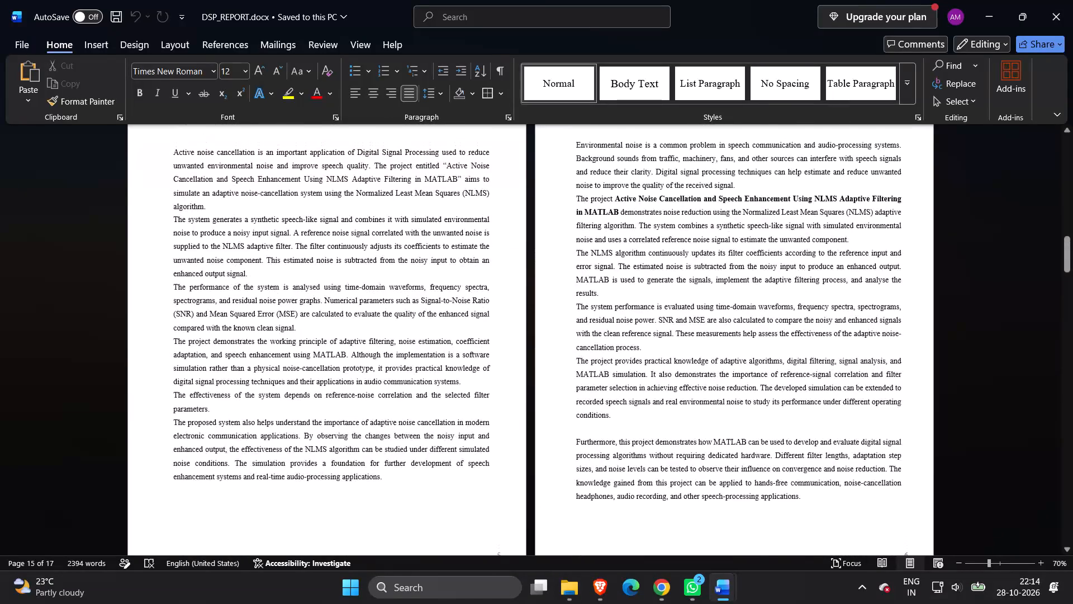
{"action": "scroll", "coordinate": [580, 315], "scroll_direction": "up", "scroll_amount": 20}
{"action": "scroll", "coordinate": [580, 315], "scroll_direction": "up", "scroll_amount": 11}
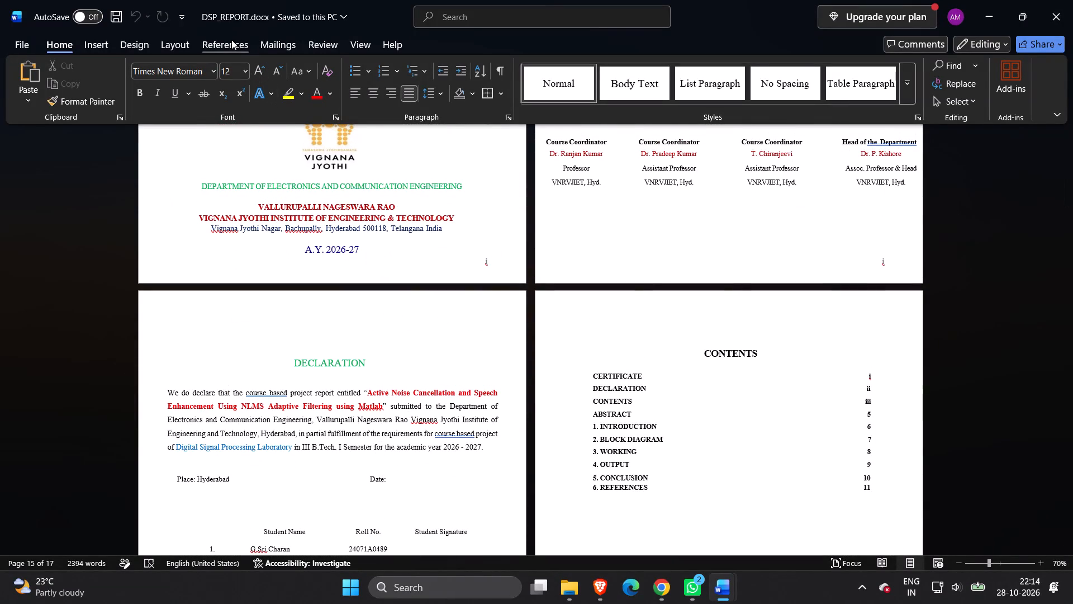
{"action": "scroll", "coordinate": [510, 305], "scroll_direction": "up", "scroll_amount": 7}
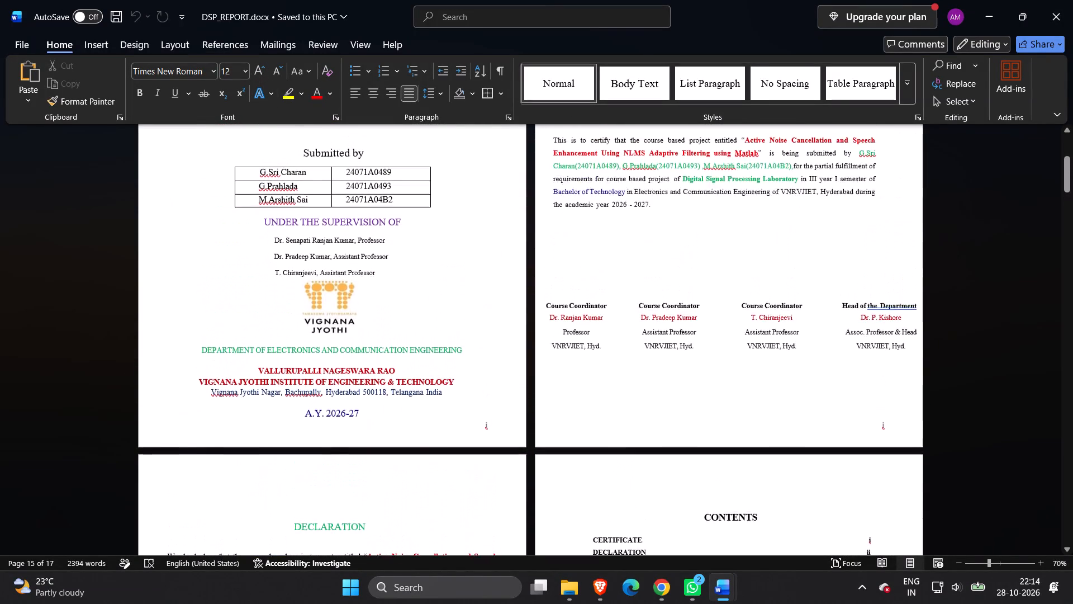
{"action": "scroll", "coordinate": [490, 281], "scroll_direction": "up", "scroll_amount": 5}
{"action": "scroll", "coordinate": [331, 406], "scroll_direction": "up", "scroll_amount": 4}
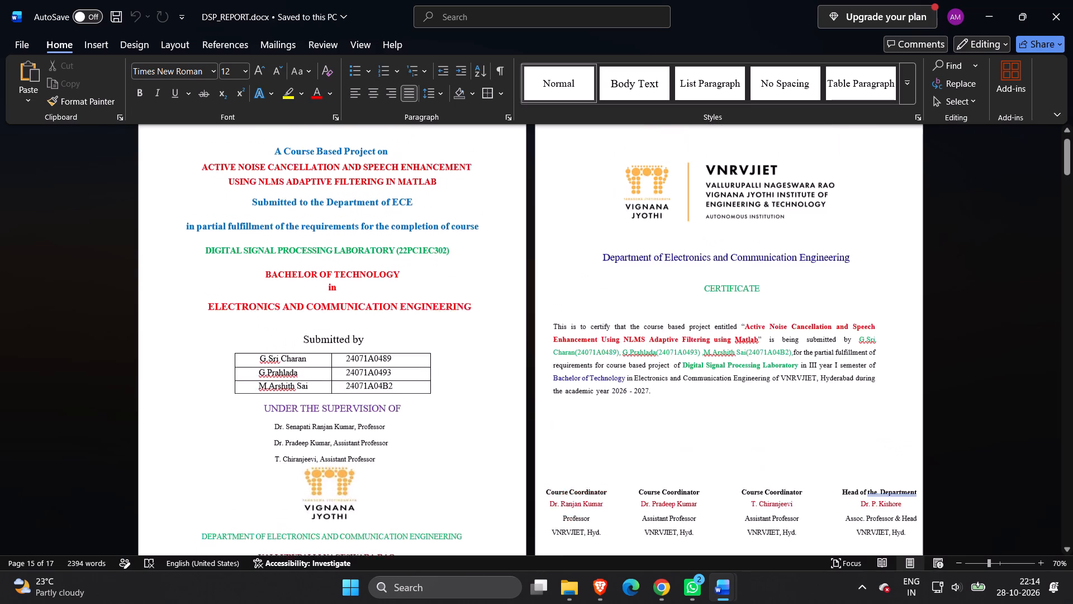
{"action": "scroll", "coordinate": [331, 404], "scroll_direction": "up", "scroll_amount": 6}
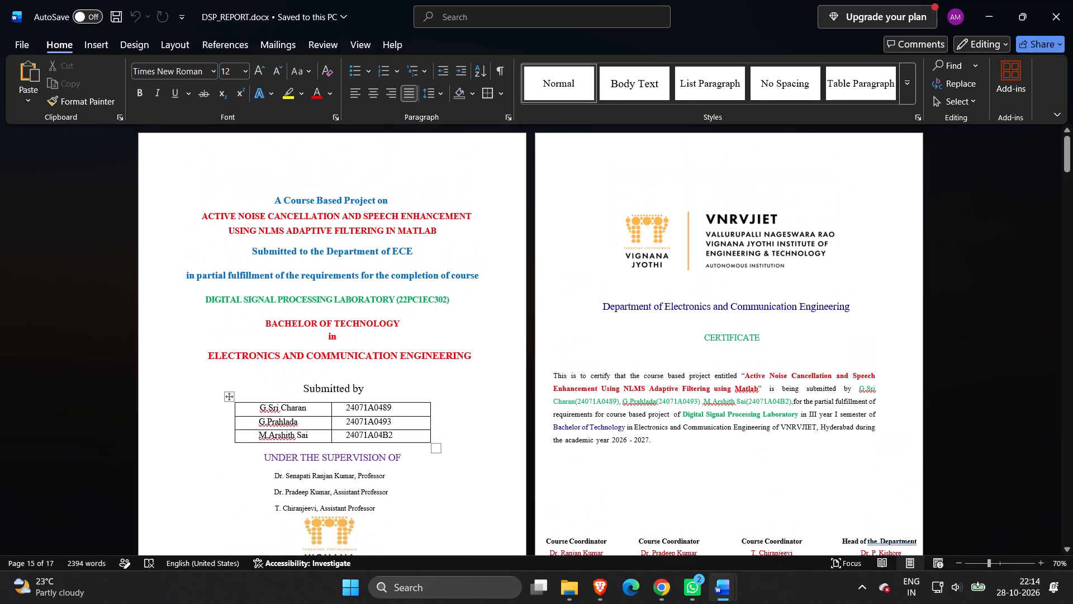
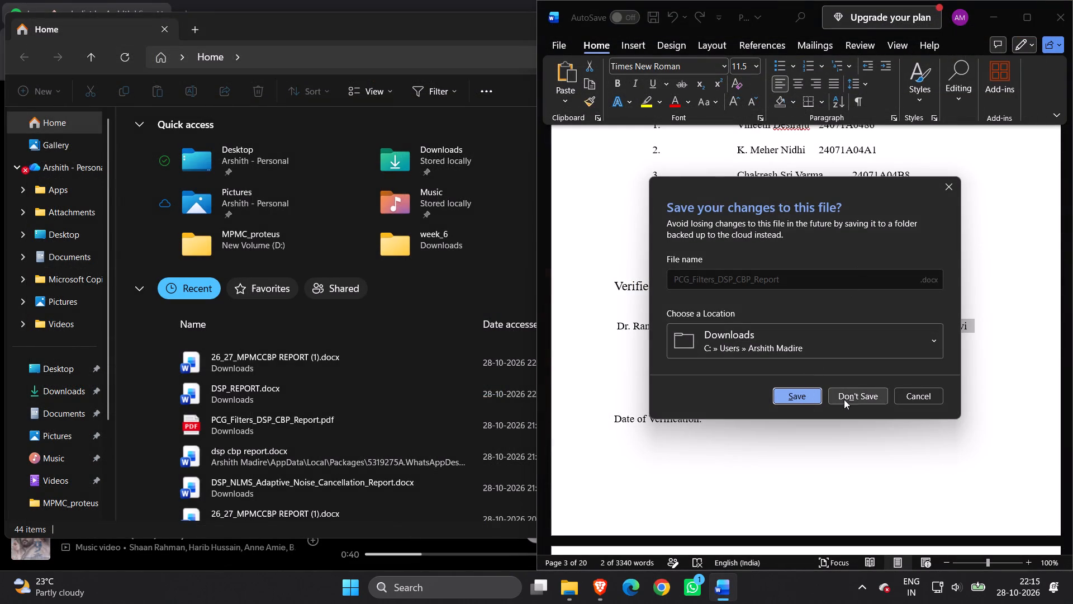
{"action": "left_click", "coordinate": [807, 393]}
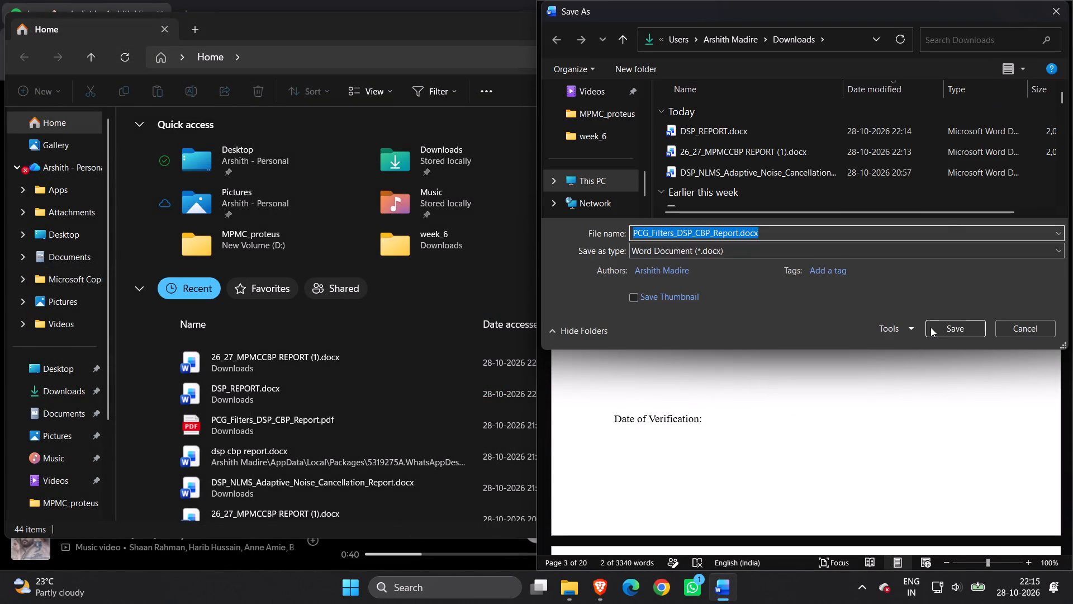
{"action": "left_click", "coordinate": [933, 327]}
Close the File Explorer window and the Brave window with the Spotify playlist to clear the desktop.
{"action": "left_click", "coordinate": [1043, 25]}
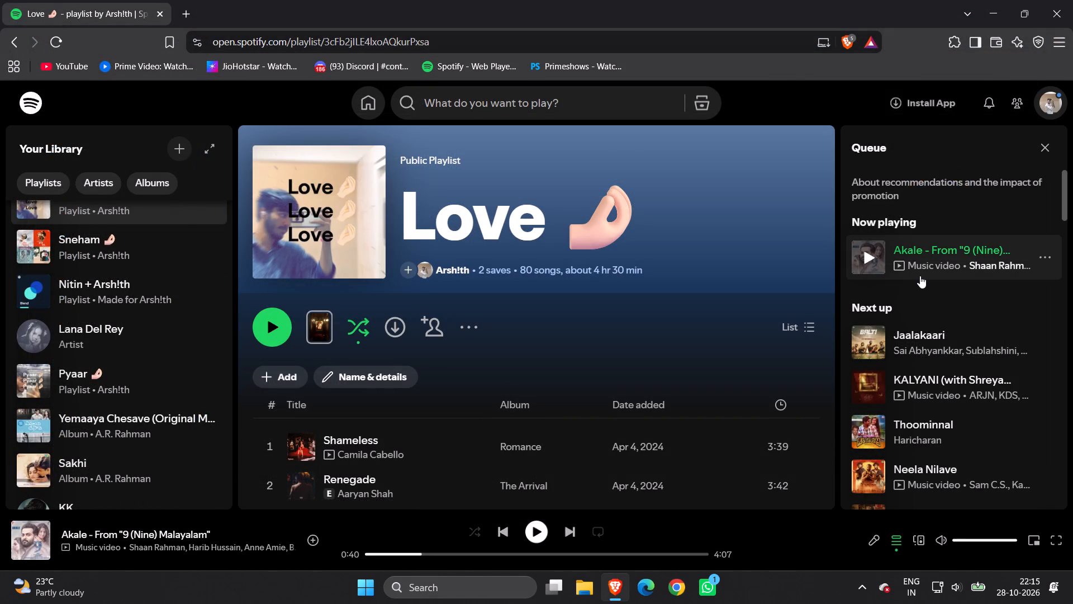
{"action": "left_click", "coordinate": [1072, 0]}
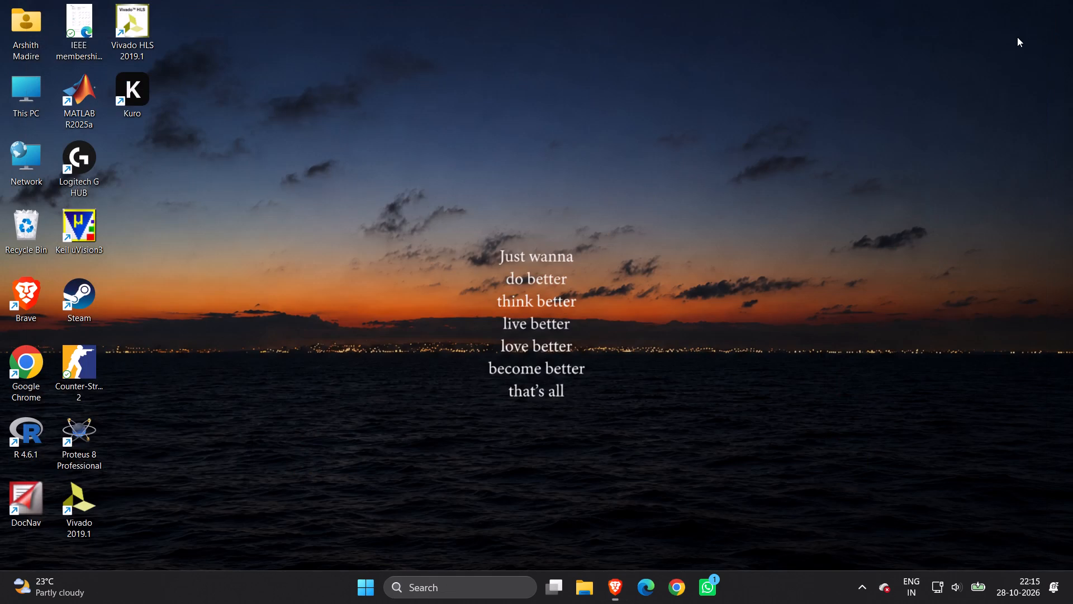